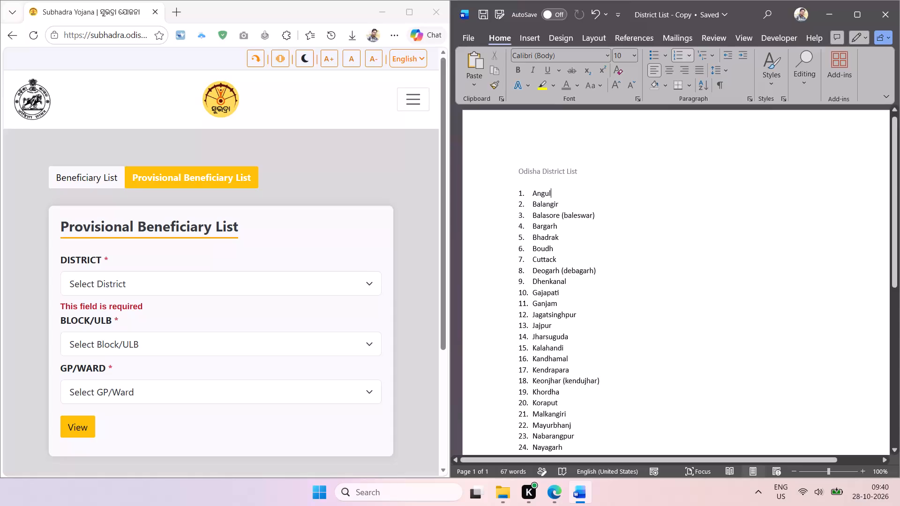
Insert three blank lines between the Odisha District List heading and the numbered district list.
click(583, 166)
key(Return)
key(Return)
key(Return)
key(Return)
click(531, 203)
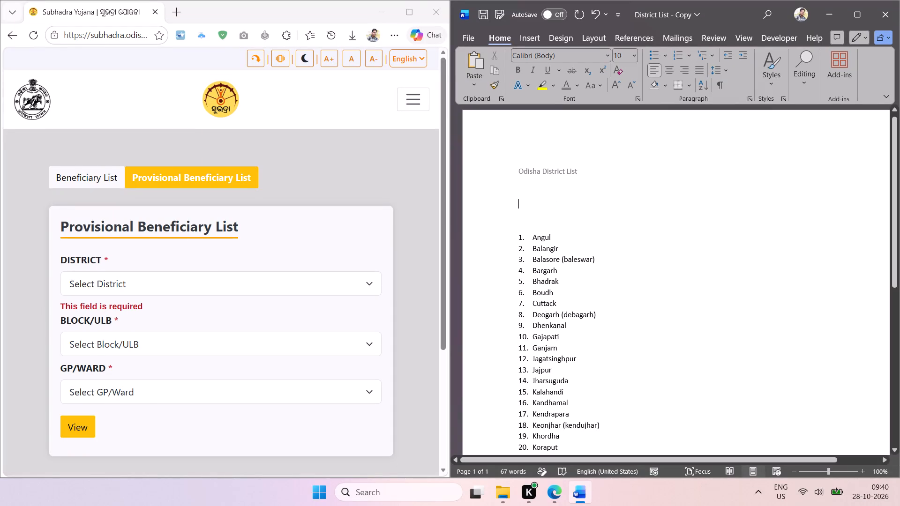
key(BackSpace)
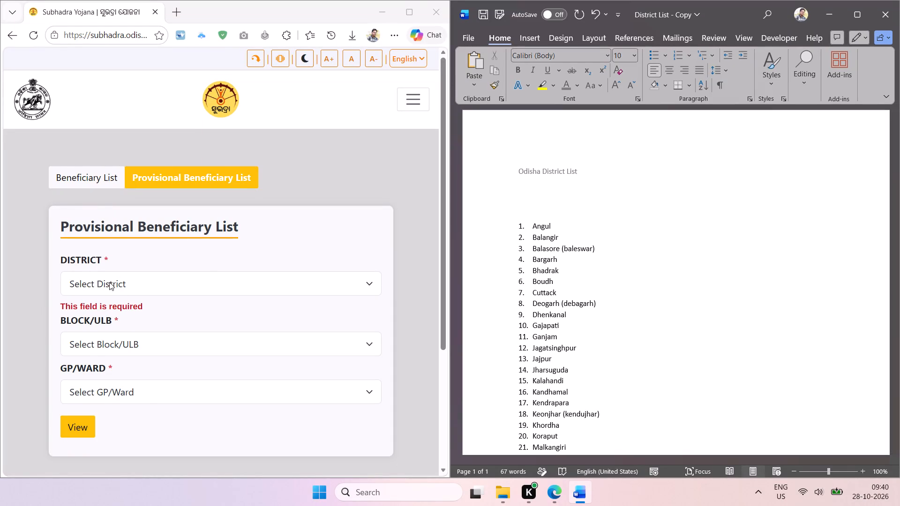
Extract the names Anugul to Jharsuguda as text from the web form's District options and paste them under the document heading.
click(362, 281)
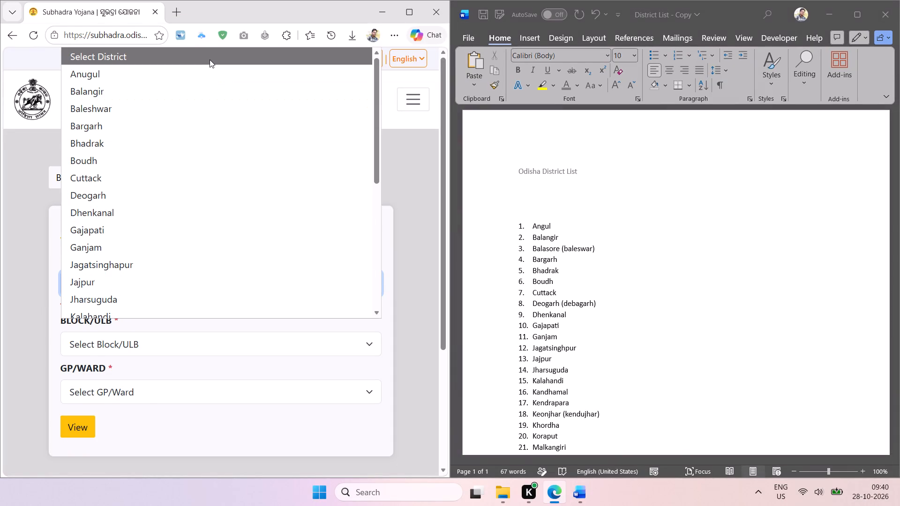
key(shift+super+t)
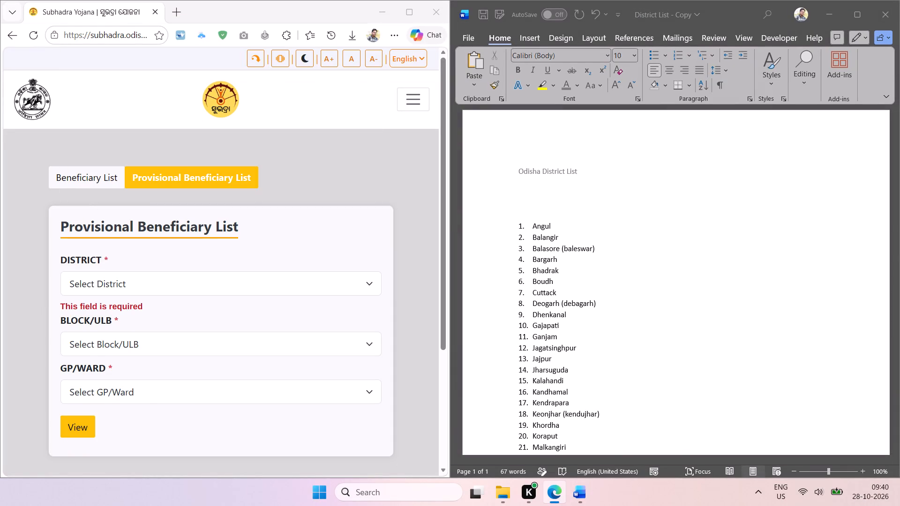
drag(62, 66, 246, 307)
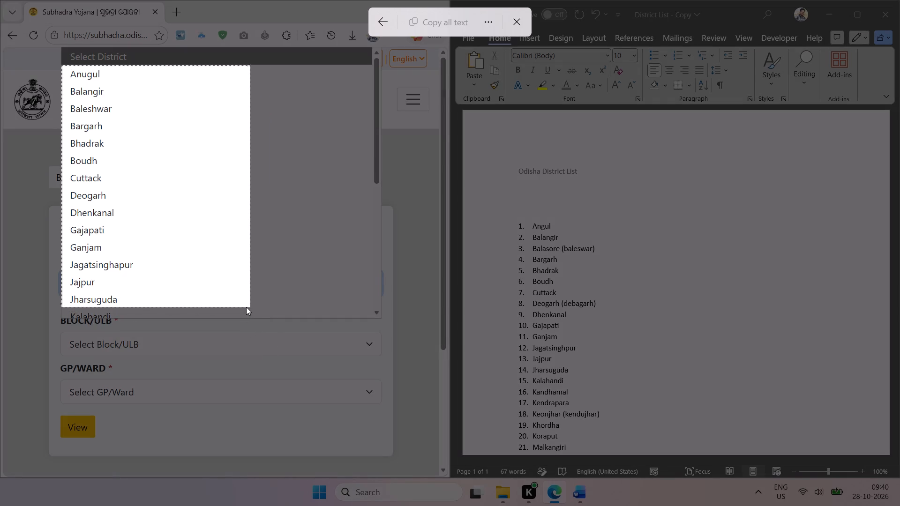
drag(246, 307, 245, 308)
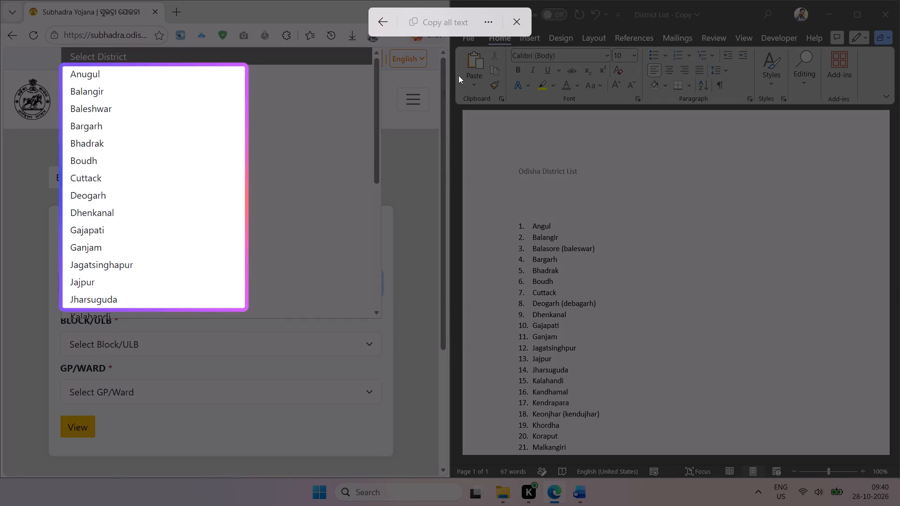
click(439, 20)
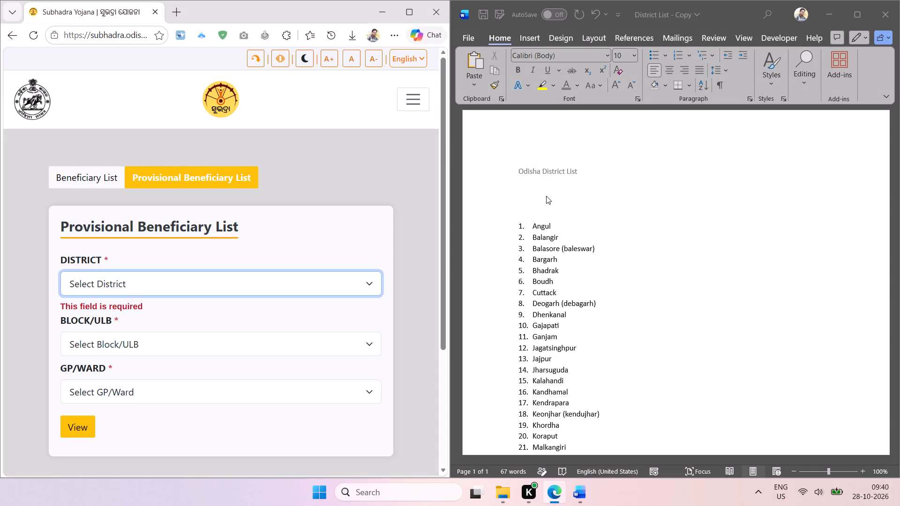
click(542, 192)
key(ctrl+v)
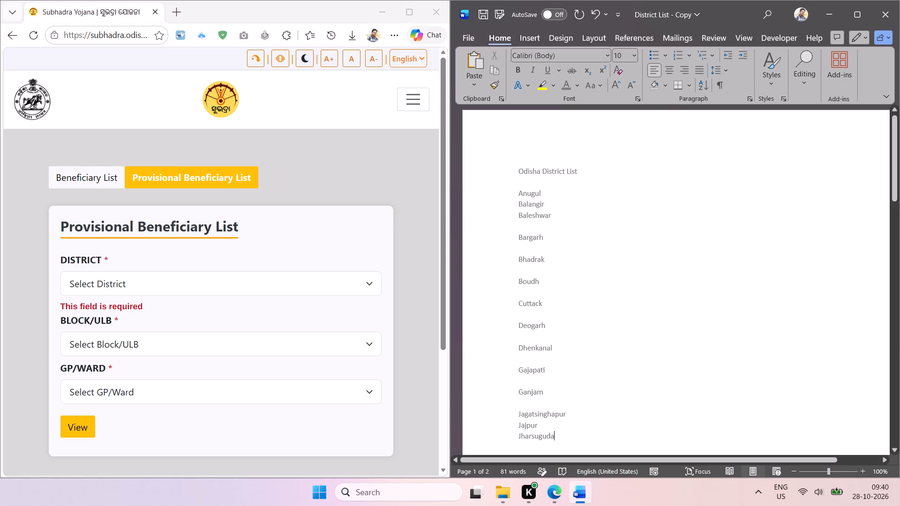
Insert four blank lines below Jharsuguda, above the numbered district list.
scroll(558, 278, down, 3)
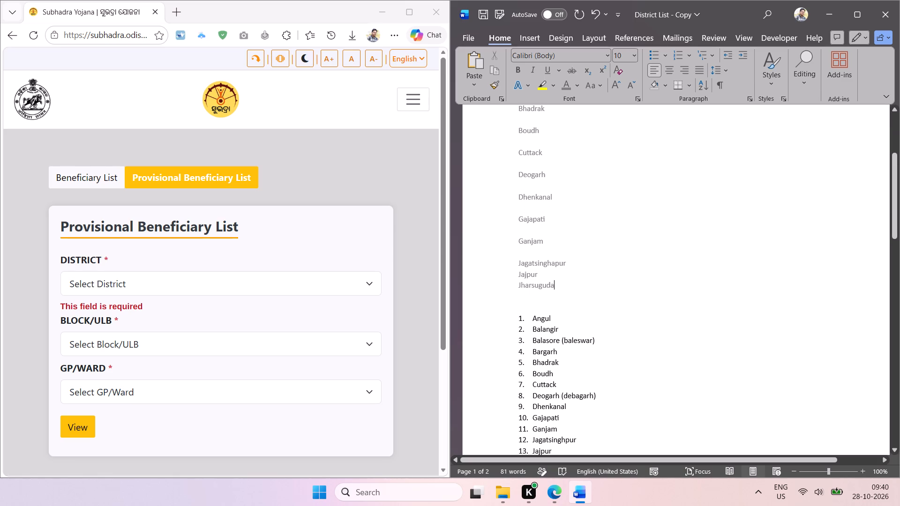
key(Return)
key(Return)
key(Return)
key(Return)
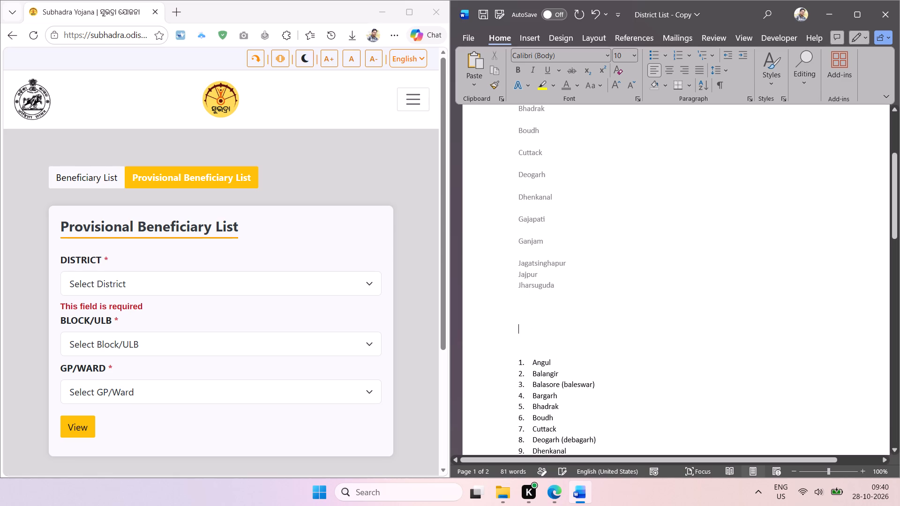
scroll(568, 291, down, 1)
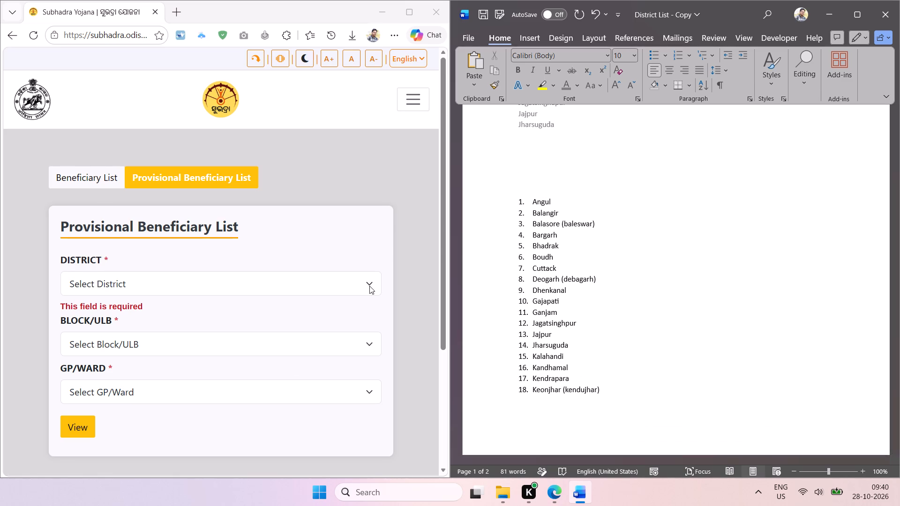
Extract the names Jharsuguda to Rayagada as text from the web form's District options and paste them below Jharsuguda in the document.
click(369, 286)
scroll(299, 136, down, 3)
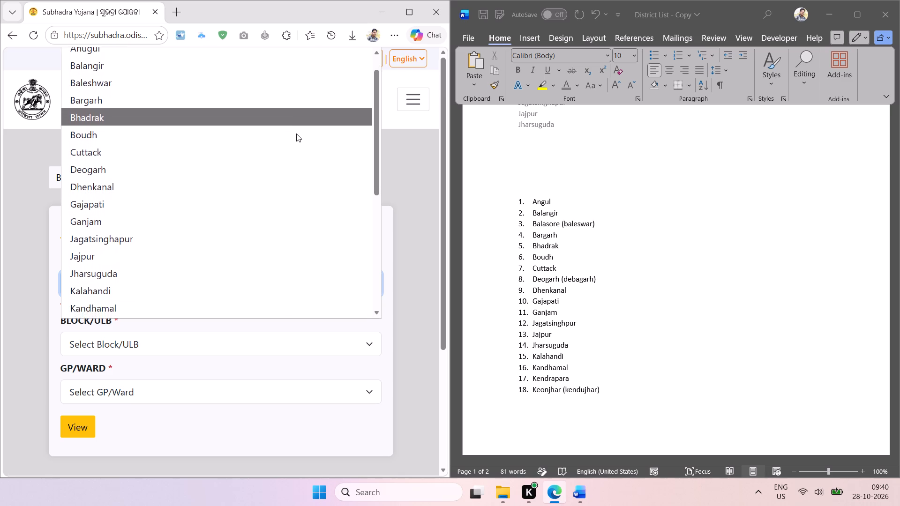
scroll(296, 134, down, 3)
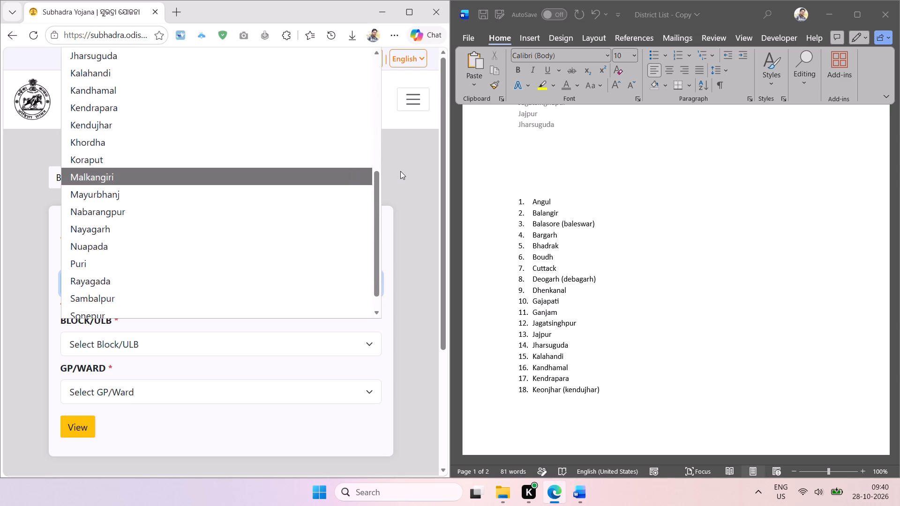
scroll(400, 171, down, 1)
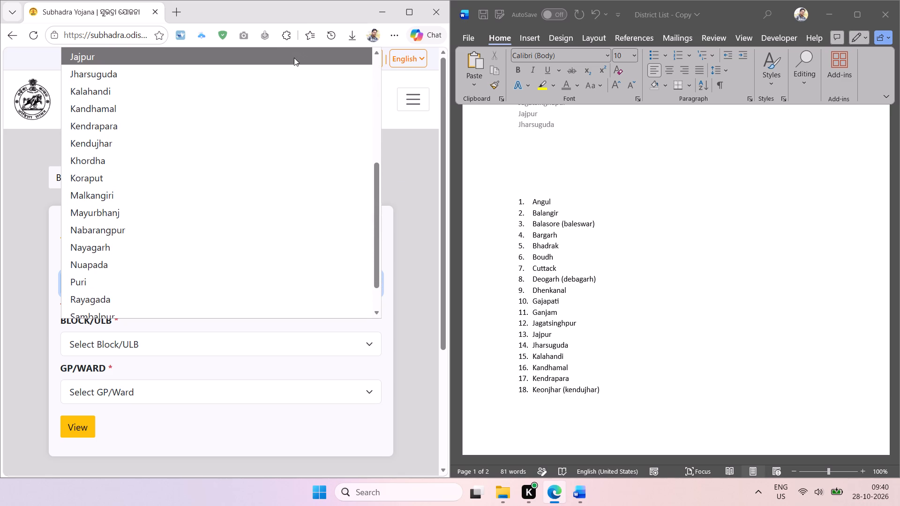
key(shift+super+t)
drag(60, 68, 101, 110)
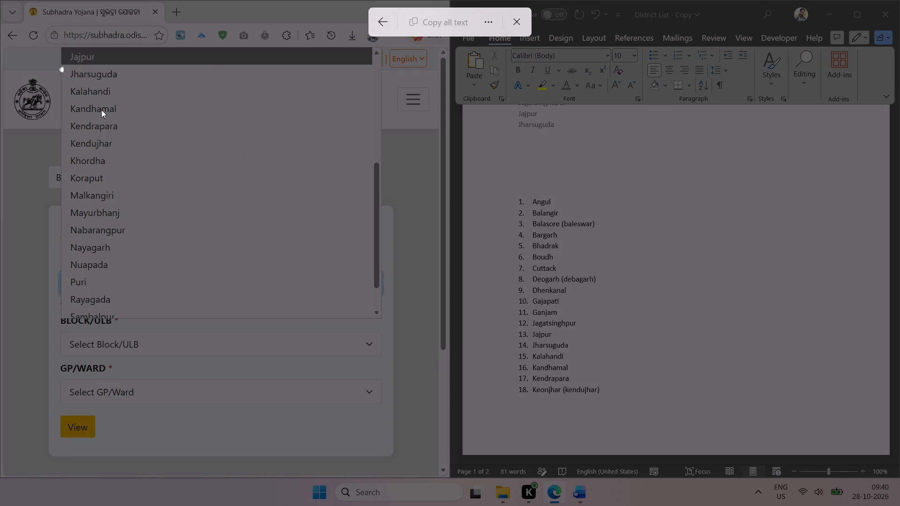
drag(101, 110, 314, 308)
click(451, 20)
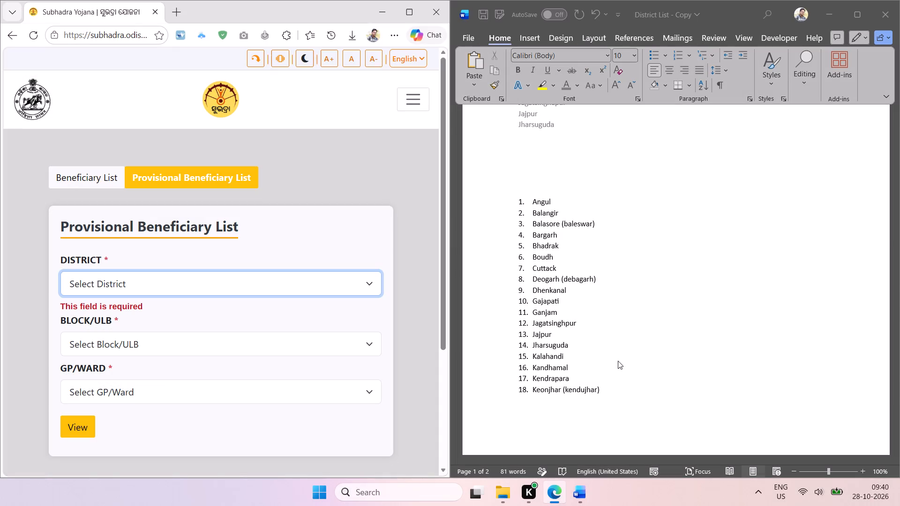
click(545, 153)
click(529, 138)
key(ctrl+v)
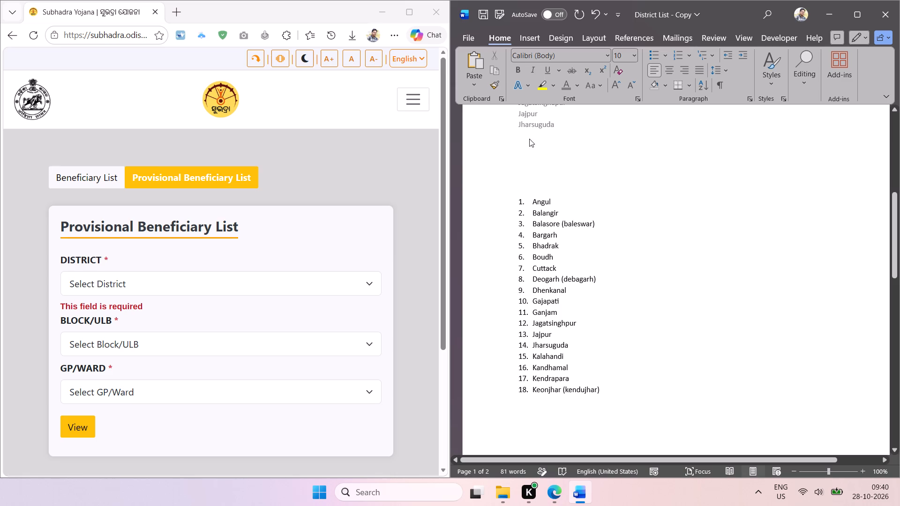
Delete the duplicate Jharsuguda entry from the pasted names.
double_click(545, 128)
key(BackSpace)
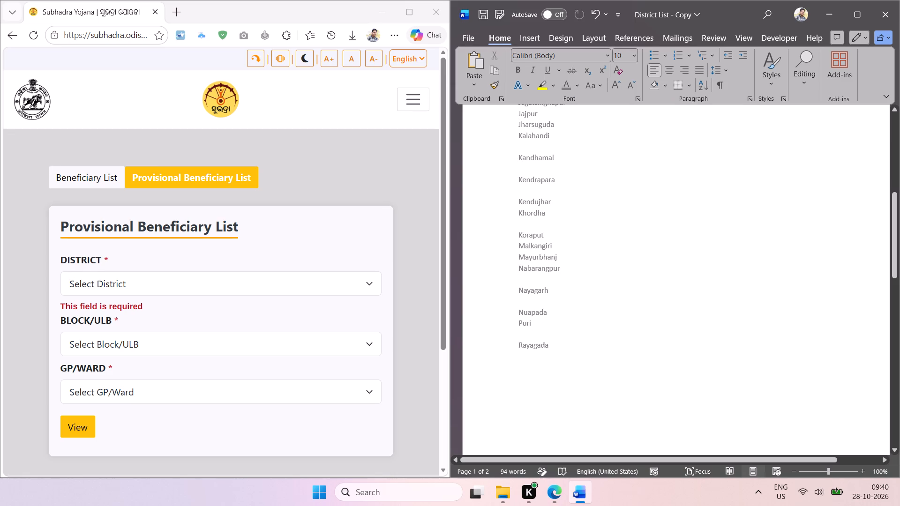
Insert two blank lines below Rayagada at the end of the pasted names.
click(559, 346)
key(Return)
key(Return)
scroll(554, 343, down, 2)
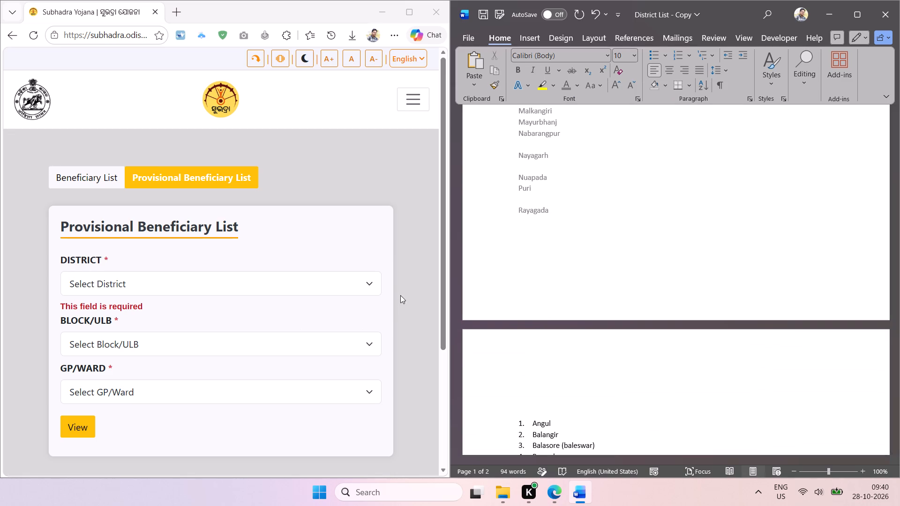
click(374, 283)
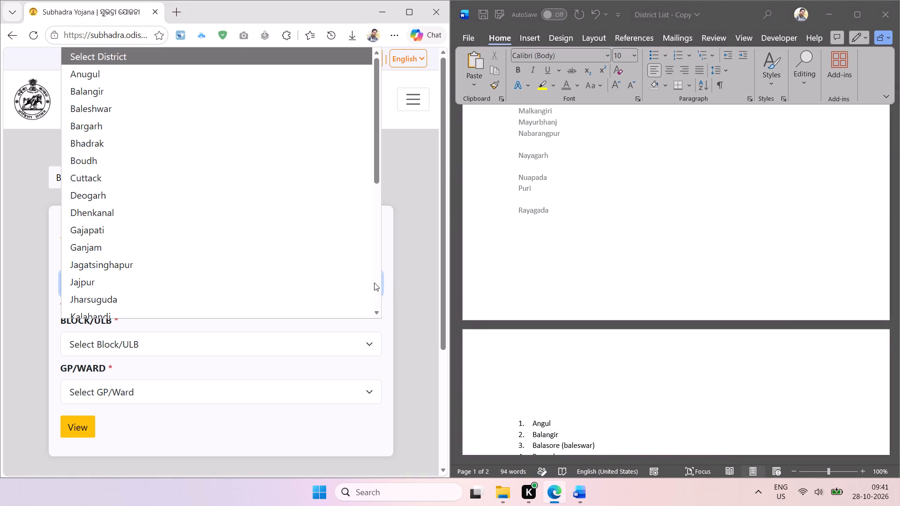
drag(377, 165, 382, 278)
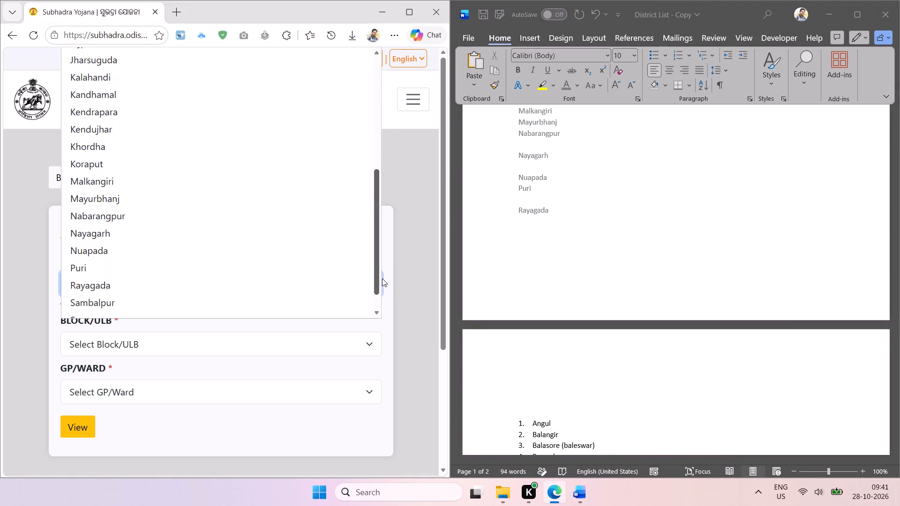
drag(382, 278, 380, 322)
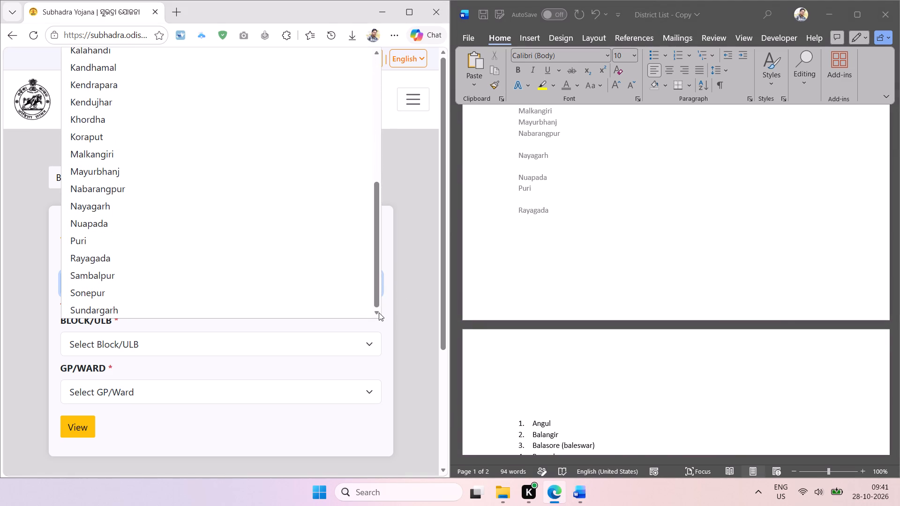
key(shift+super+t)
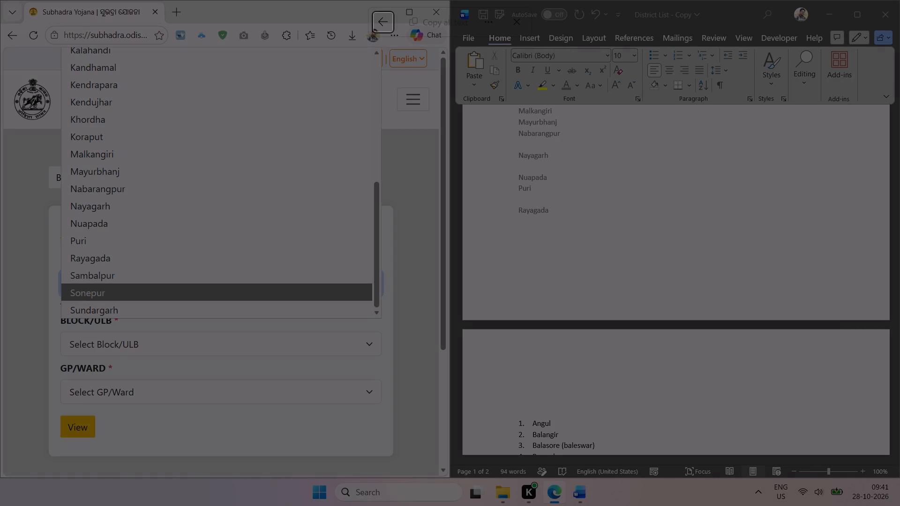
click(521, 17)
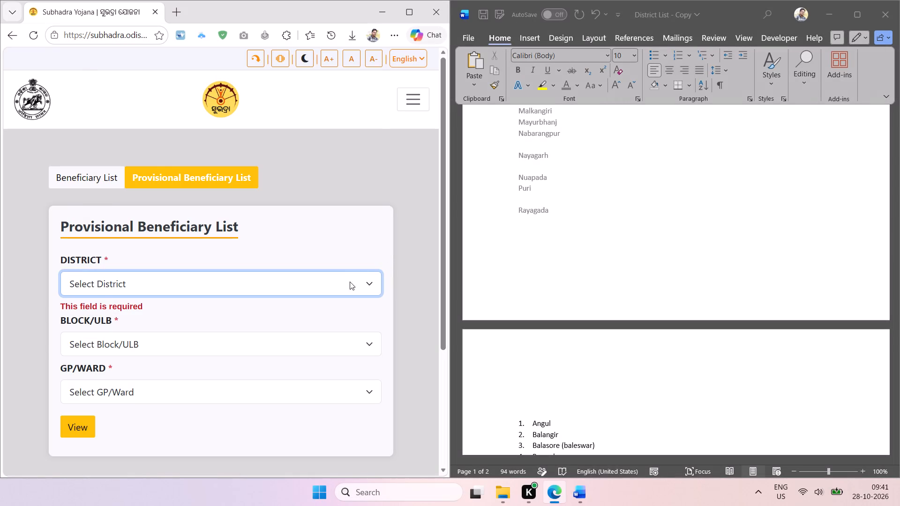
Extract the names Nayagarh to Sundargarh as text from the web form's District options and paste them on a new line below Rayagada.
click(359, 283)
drag(377, 127, 387, 308)
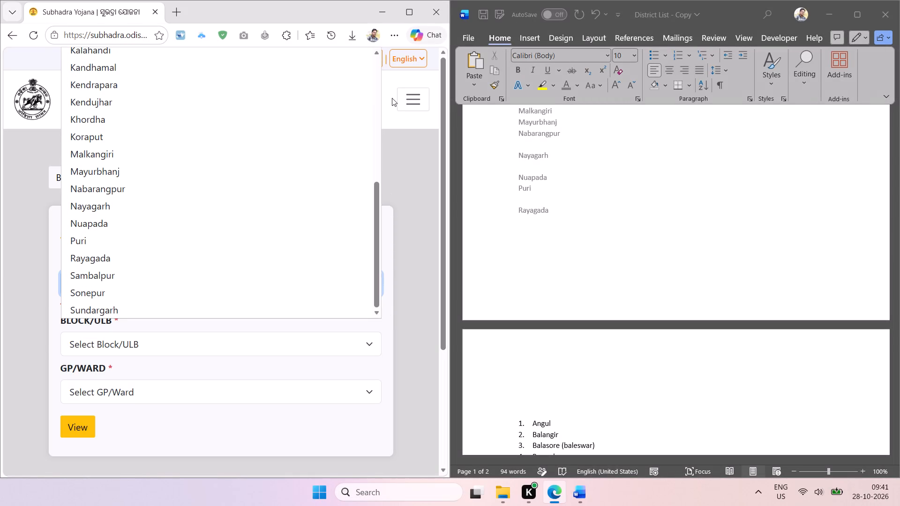
drag(376, 168, 385, 298)
key(shift+super+t)
drag(65, 206, 81, 228)
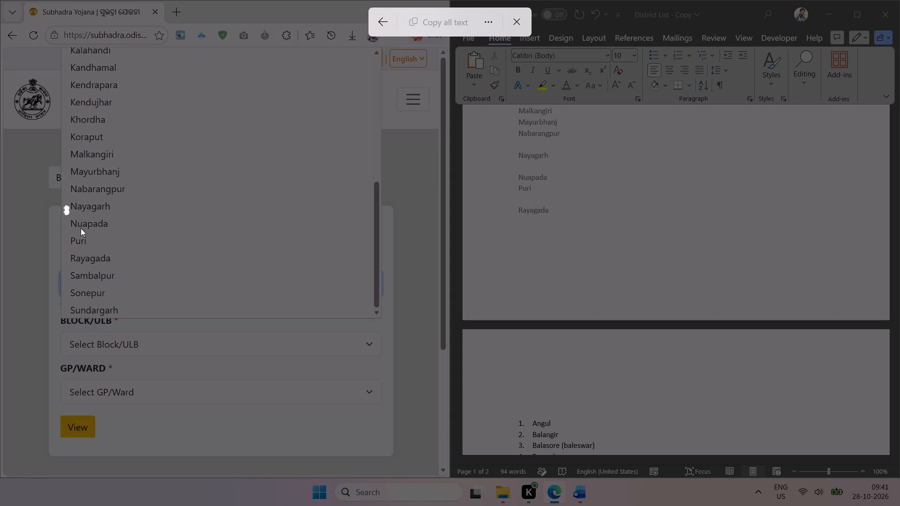
drag(81, 228, 177, 316)
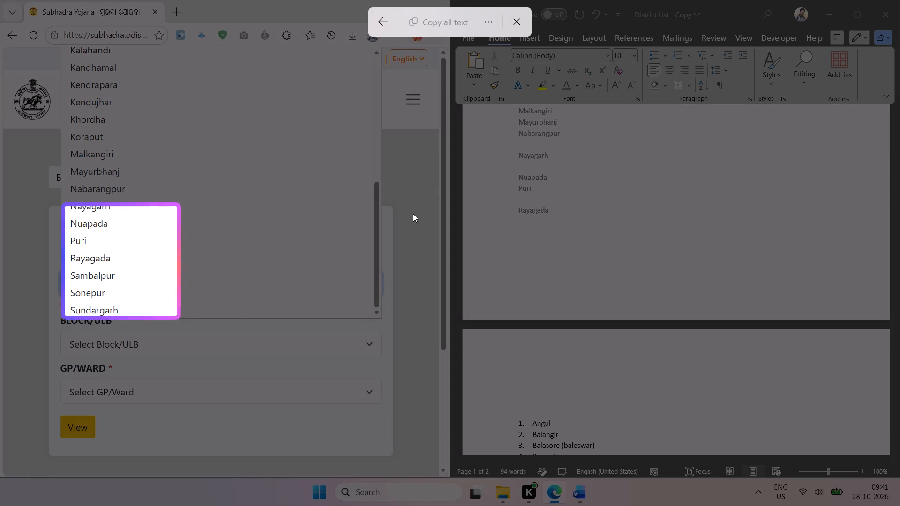
click(443, 21)
click(546, 212)
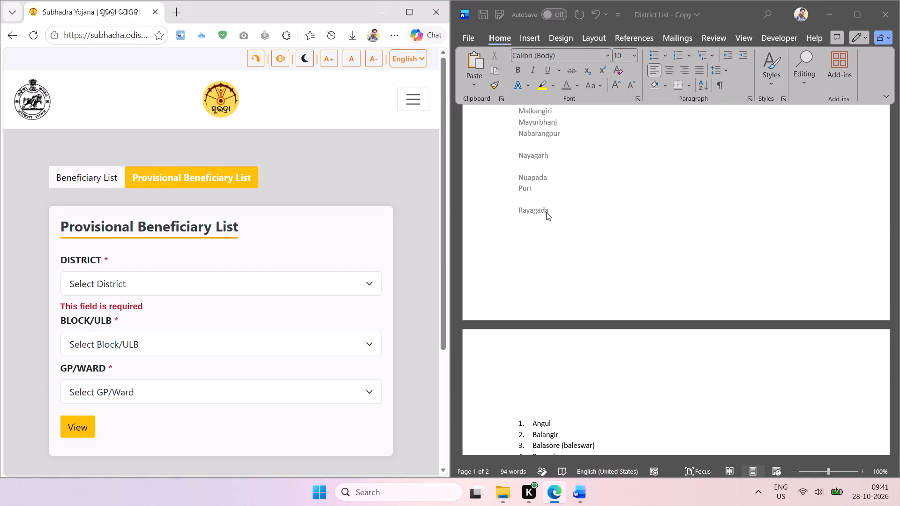
click(552, 210)
key(Return)
key(ctrl+v)
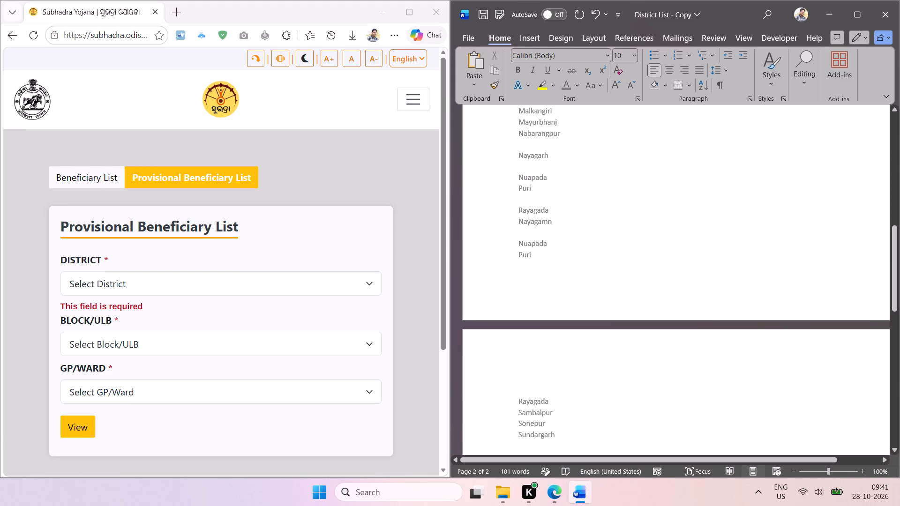
Delete the repeated Nayagamn, Nuapada, Puri and Rayagada entries so Sambalpur directly follows Rayagada.
drag(554, 402, 529, 374)
drag(529, 374, 488, 223)
key(BackSpace)
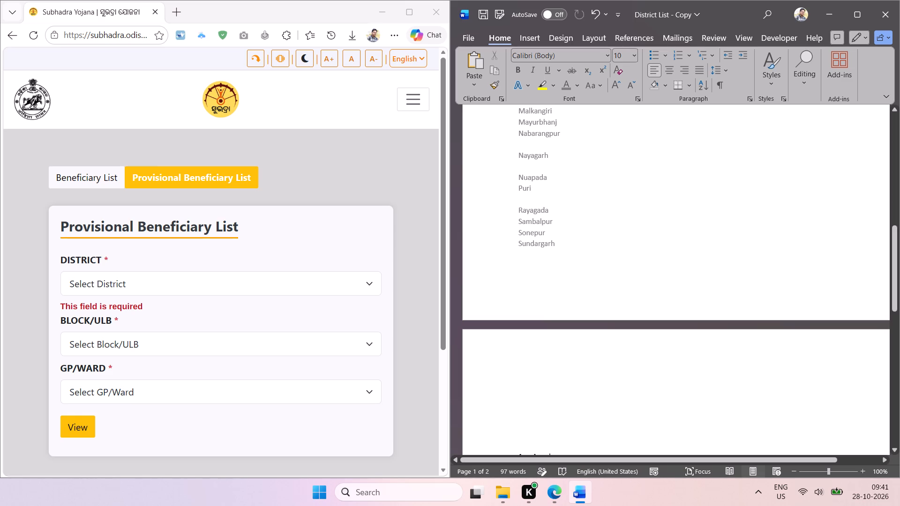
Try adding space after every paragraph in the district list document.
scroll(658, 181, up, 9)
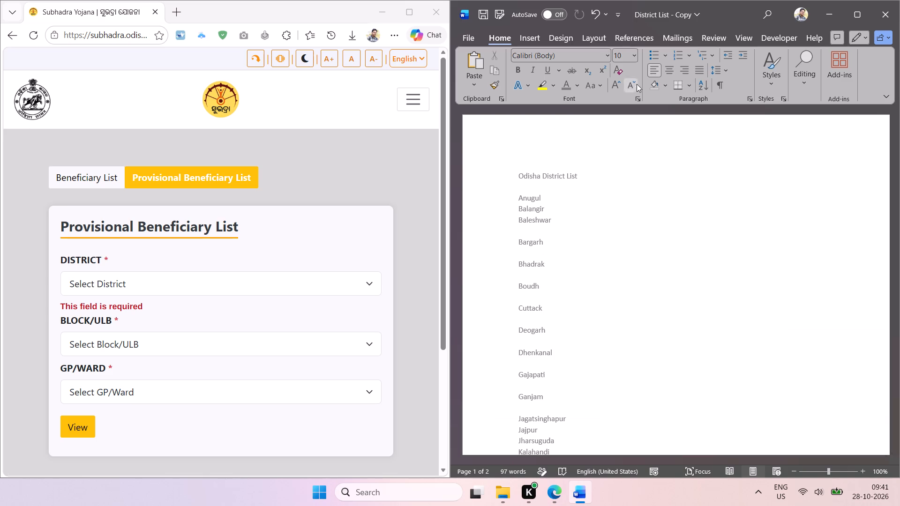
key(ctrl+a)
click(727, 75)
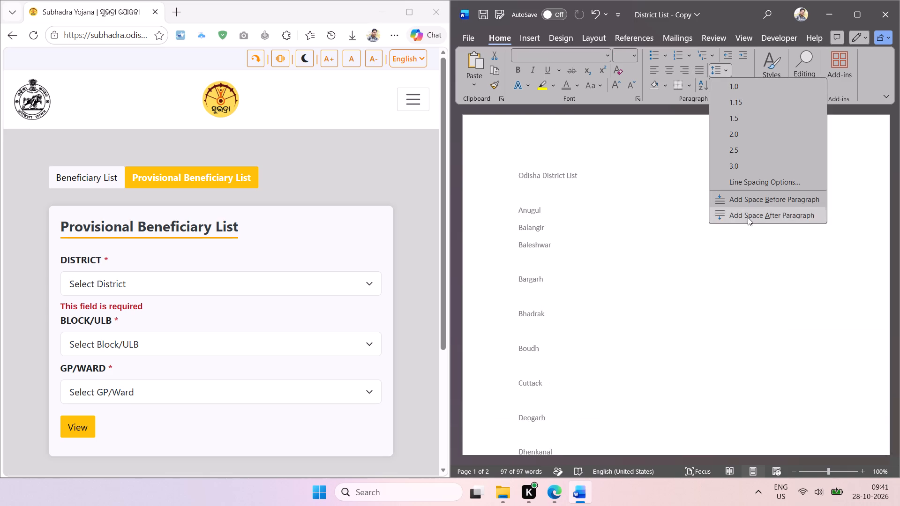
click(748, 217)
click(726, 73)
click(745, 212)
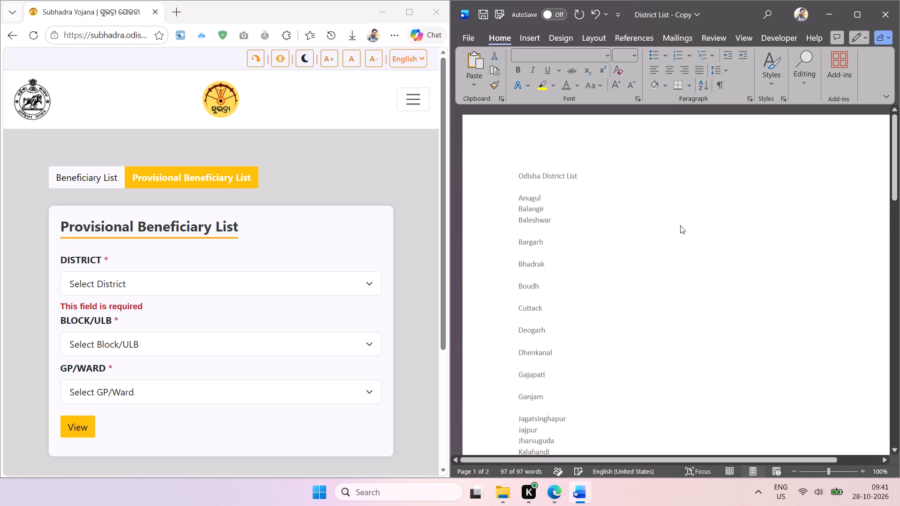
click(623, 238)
Change the font colour of all text in the document to black.
key(ctrl+a)
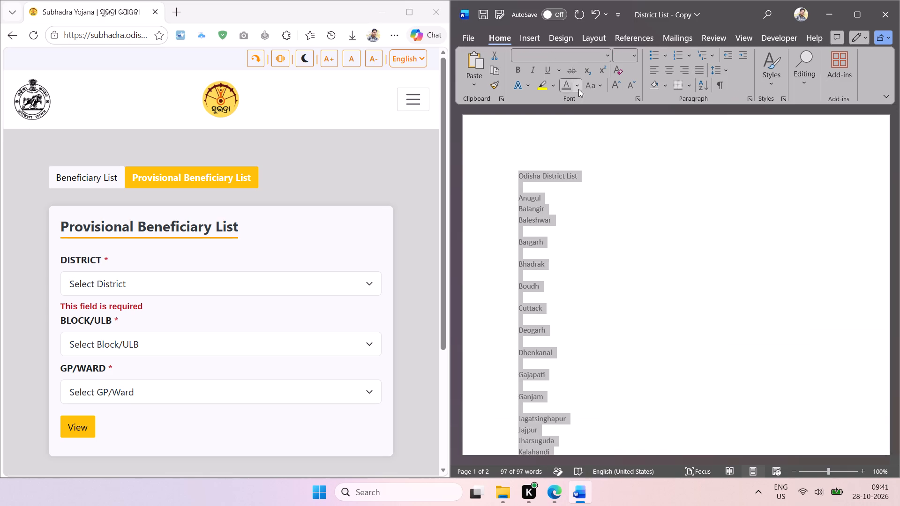
click(578, 89)
click(595, 126)
Set the font colour of the Odisha District List heading to grey.
click(554, 186)
drag(579, 173, 513, 171)
click(577, 87)
click(566, 238)
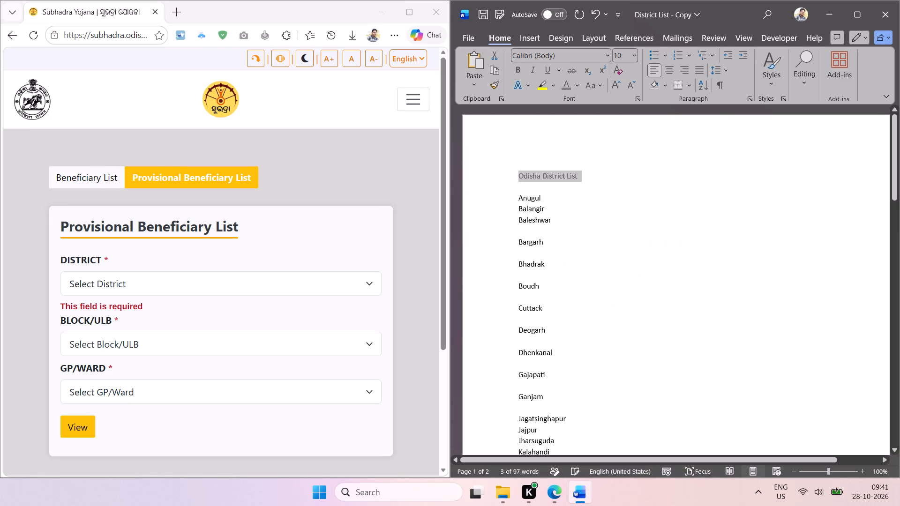
Remove the blank lines between the district names from Baleshwar to Deogarh.
click(580, 229)
key(BackSpace)
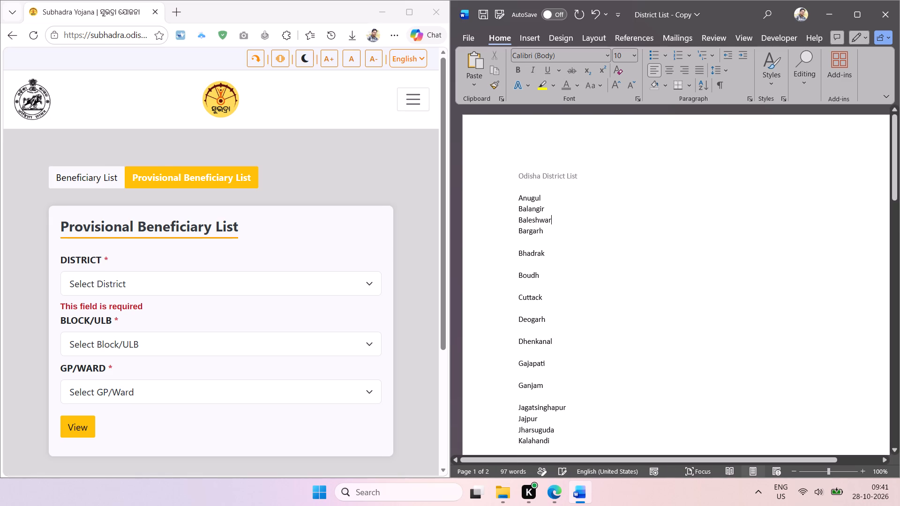
click(529, 244)
key(BackSpace)
click(525, 256)
key(BackSpace)
click(524, 270)
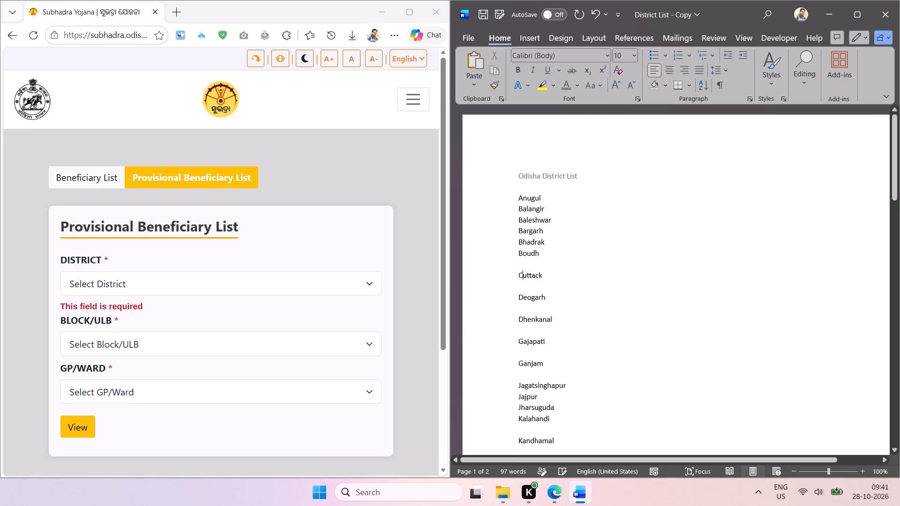
click(525, 265)
key(BackSpace)
click(527, 277)
key(BackSpace)
Remove the blank lines between the district names from Deogarh to Jagatsinghapur.
click(527, 288)
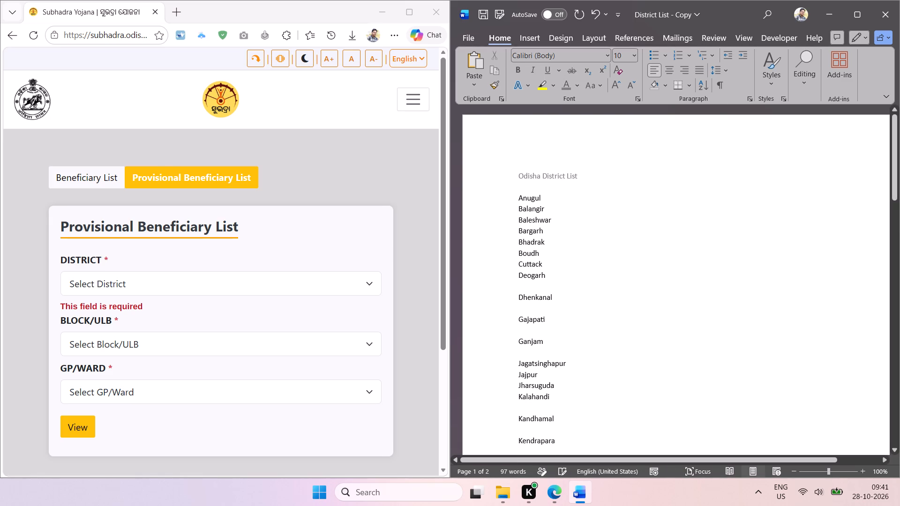
key(BackSpace)
click(527, 295)
key(BackSpace)
click(525, 310)
key(BackSpace)
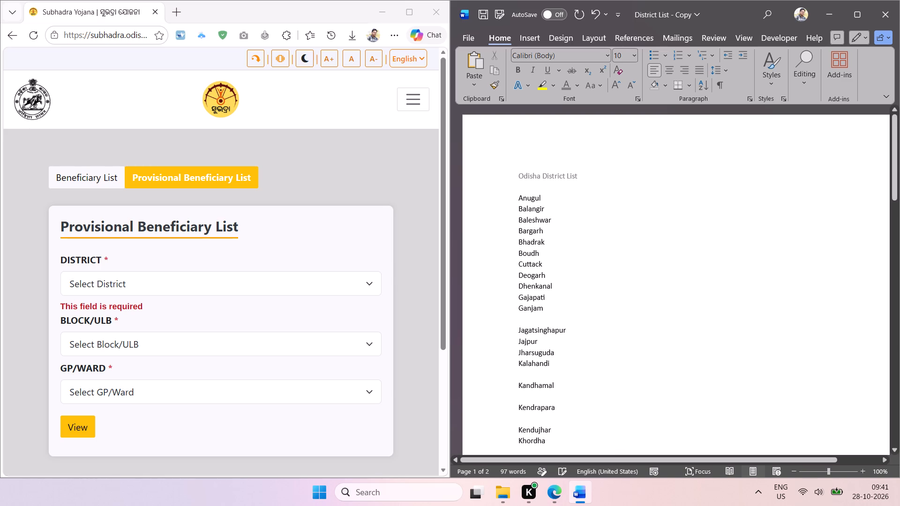
click(525, 320)
key(BackSpace)
Remove the blank lines between the district names from Kalahandi to Koraput.
click(528, 363)
key(BackSpace)
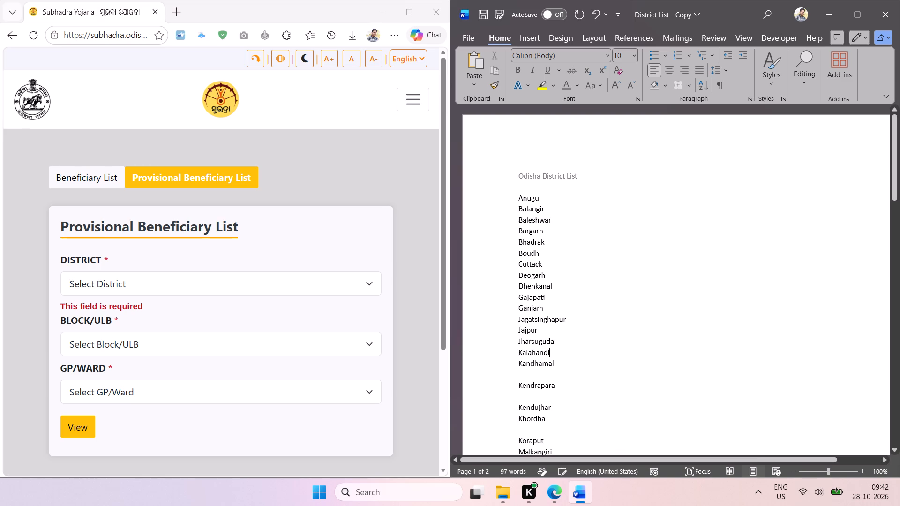
click(526, 375)
key(BackSpace)
click(526, 383)
key(BackSpace)
click(524, 406)
key(BackSpace)
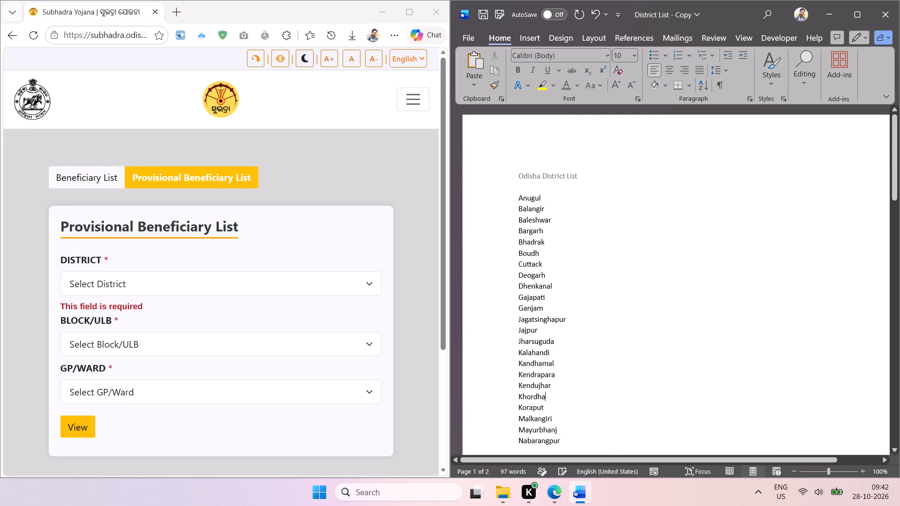
Remove the remaining blank lines between the district names from Nabarangpur to Rayagada.
scroll(573, 307, down, 1)
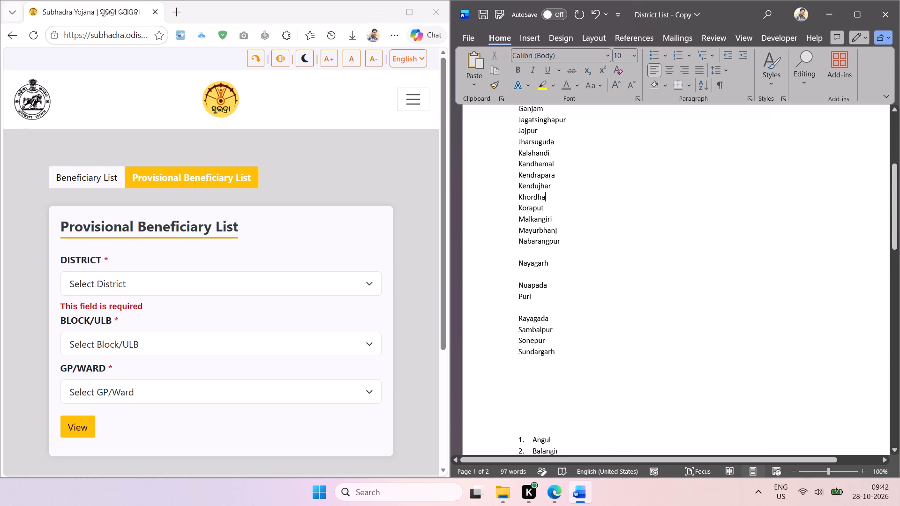
scroll(557, 283, down, 1)
click(536, 253)
key(BackSpace)
click(527, 261)
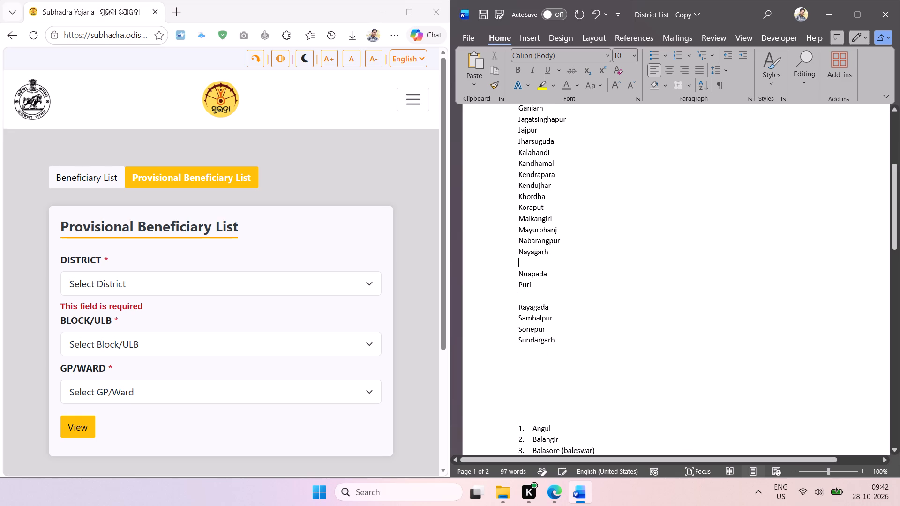
key(BackSpace)
click(527, 283)
key(BackSpace)
Apply 1. 2. 3. numbering to the pasted district names from Anugul to Sundargarh.
click(555, 321)
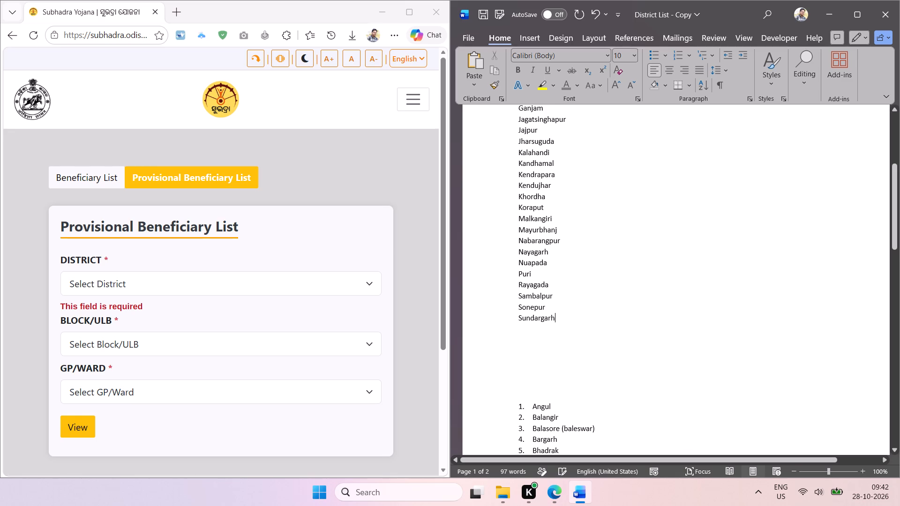
scroll(573, 311, up, 2)
shift+click(518, 200)
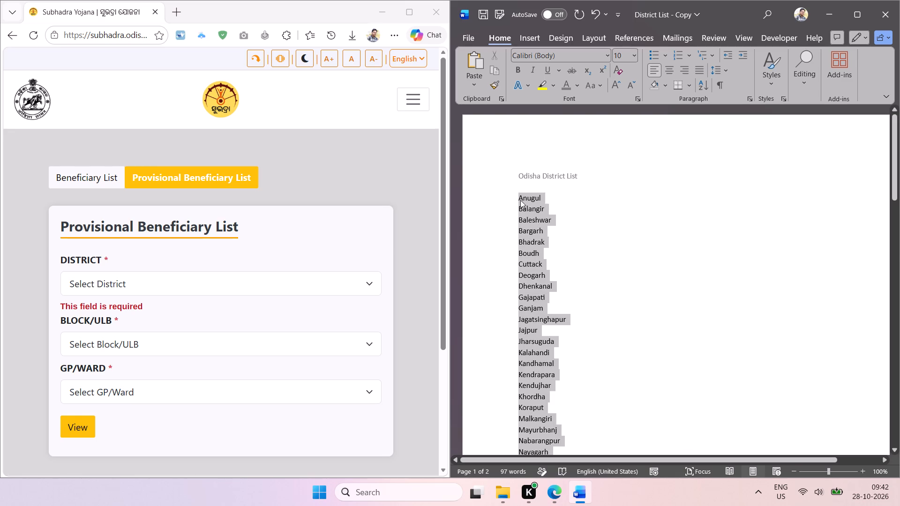
click(690, 57)
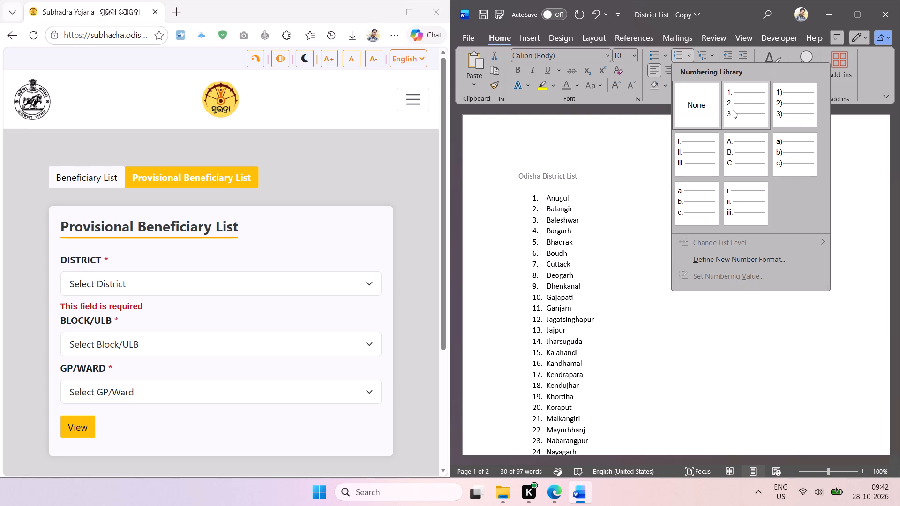
click(667, 54)
click(688, 55)
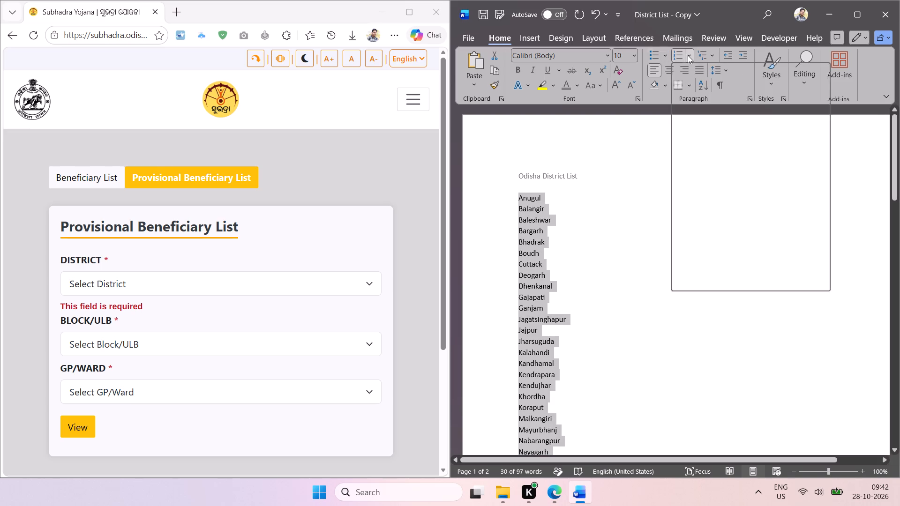
click(740, 98)
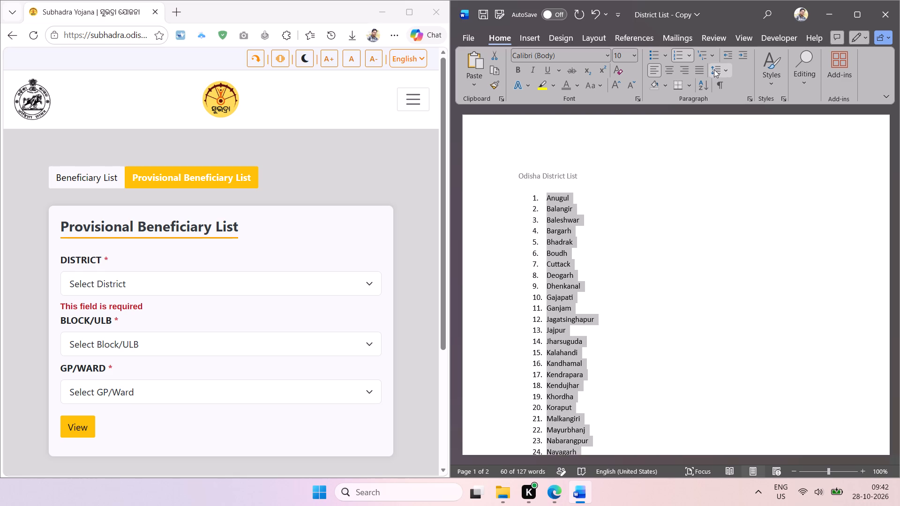
Decrease the new numbered list's indent so its numbers align with the heading.
triple_click(726, 55)
double_click(726, 55)
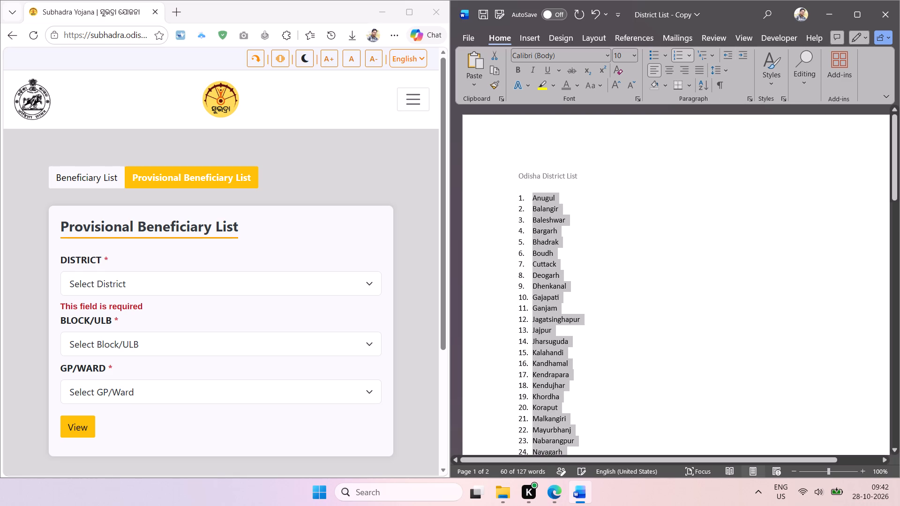
click(577, 222)
Delete the old numbered list starting with Angul, along with the empty lines following Sundargarh in the new list.
scroll(610, 252, down, 2)
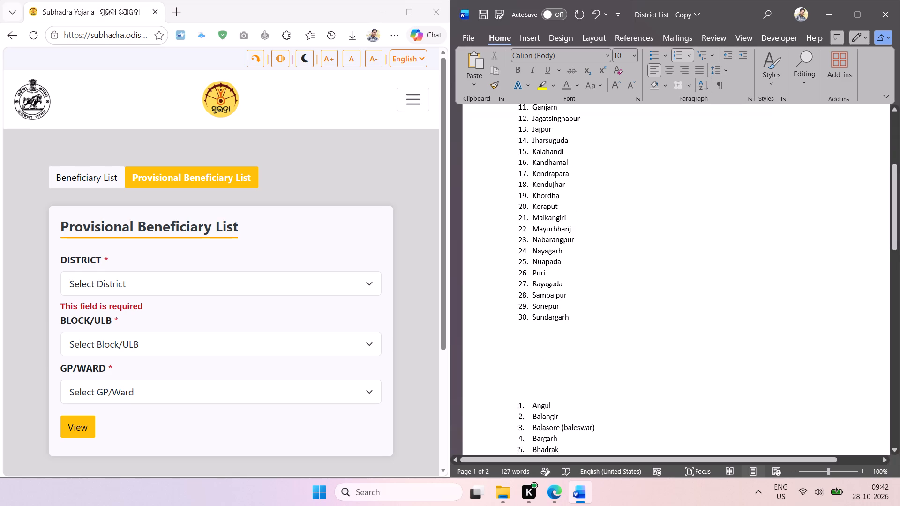
scroll(610, 252, down, 3)
drag(519, 238, 689, 505)
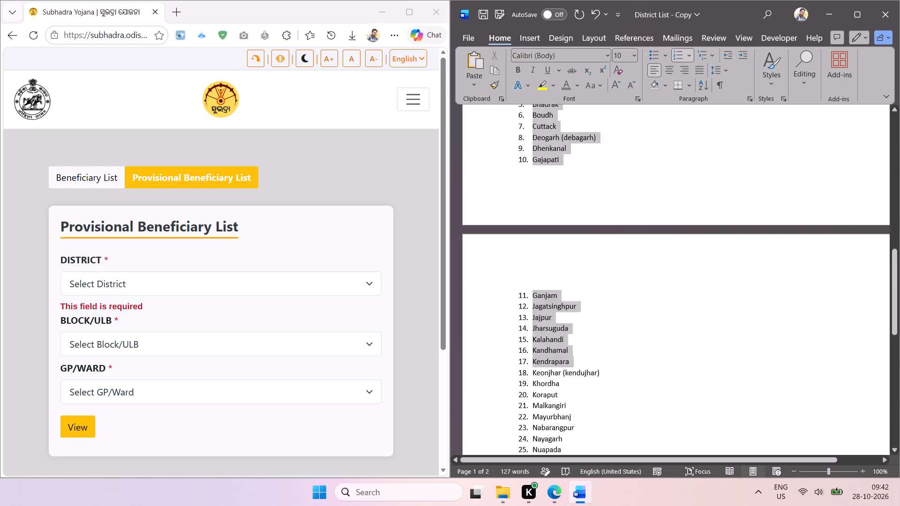
drag(689, 505, 691, 505)
key(BackSpace)
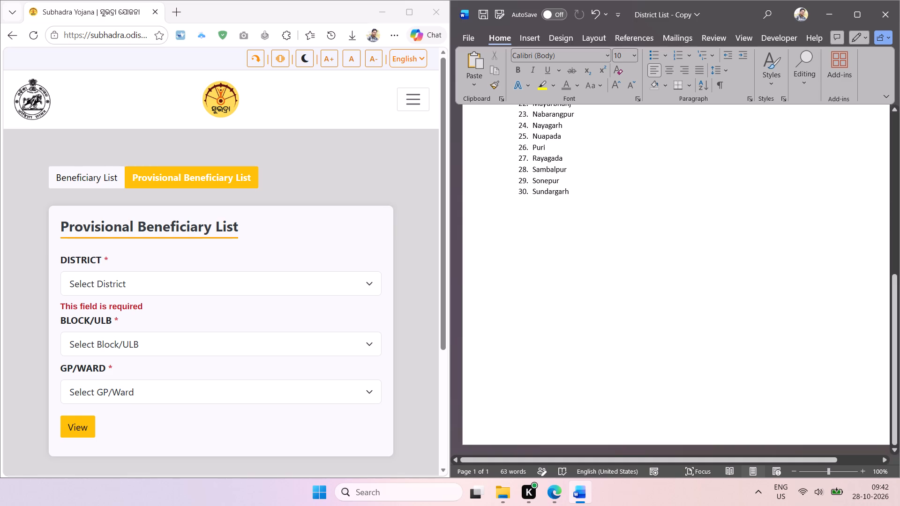
key(BackSpace)
key(BackSpace)
Save the District List - Copy document and close it.
key(ctrl+s)
click(886, 6)
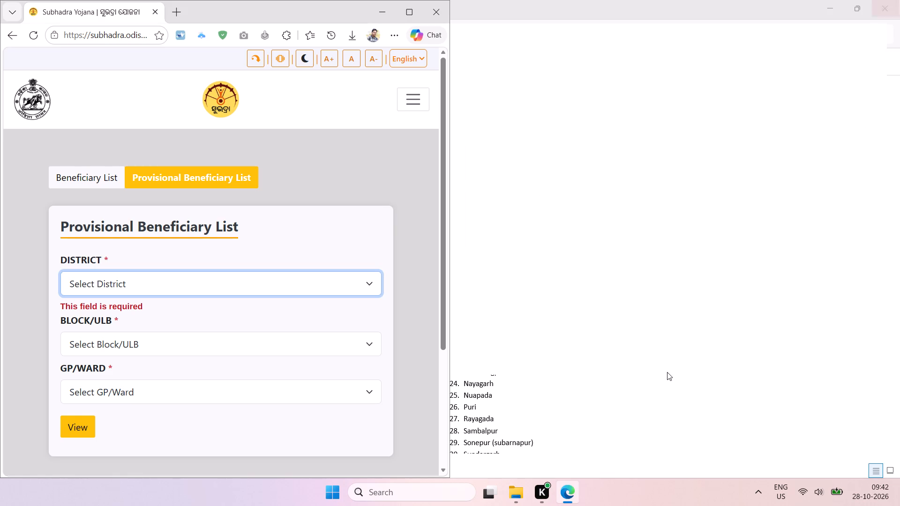
Switch to File Explorer and permanently delete the District List - Copy file from the Odisha State folder.
click(516, 494)
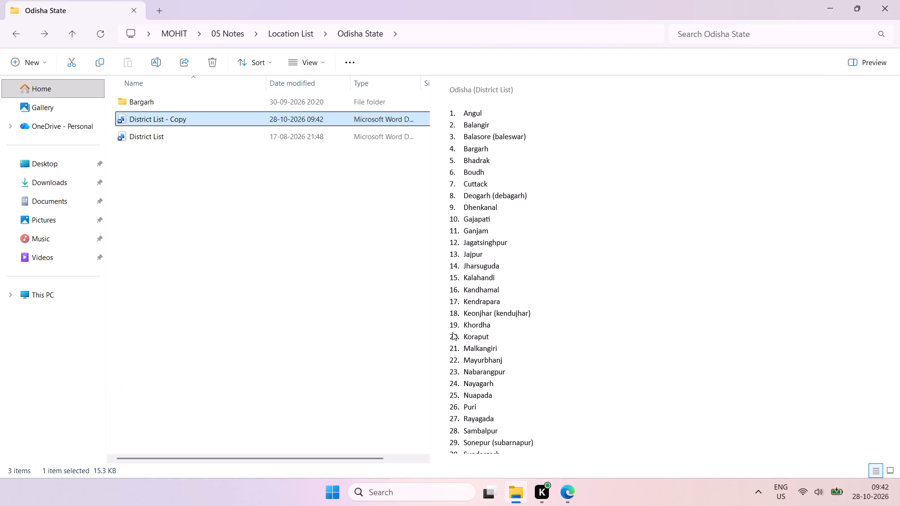
click(195, 182)
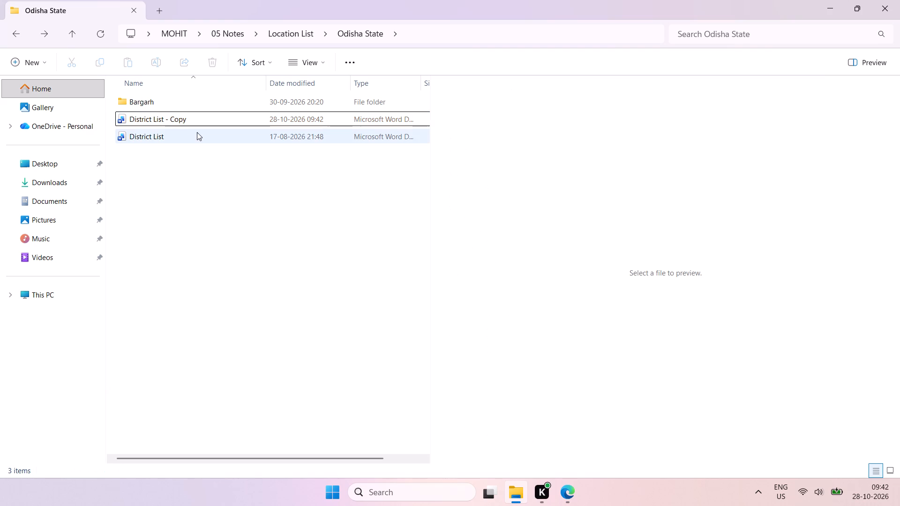
click(173, 133)
click(210, 119)
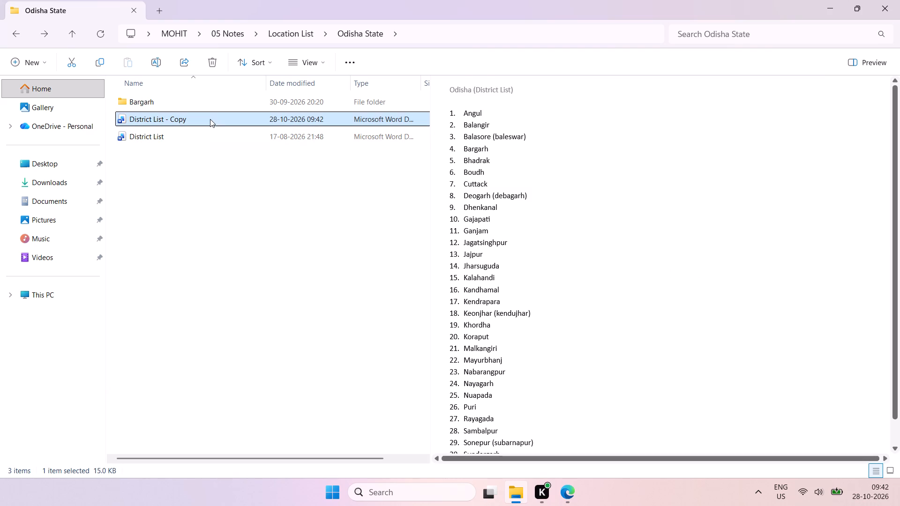
key(shift+Delete)
key(Return)
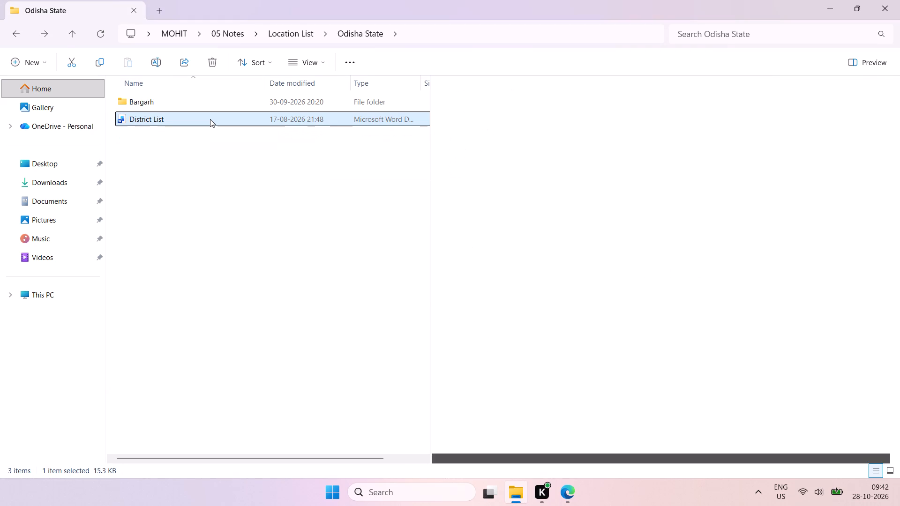
click(189, 168)
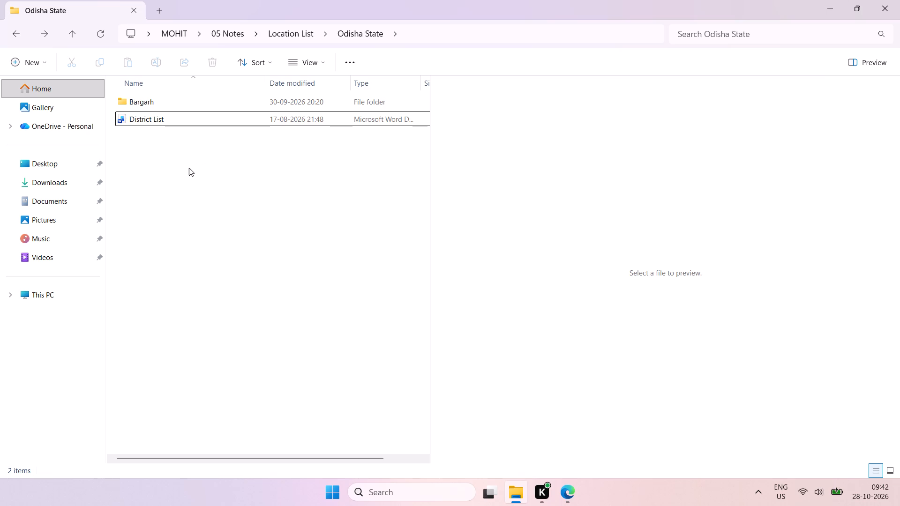
Open the Bargarh folder inside the Odisha State folder.
click(167, 106)
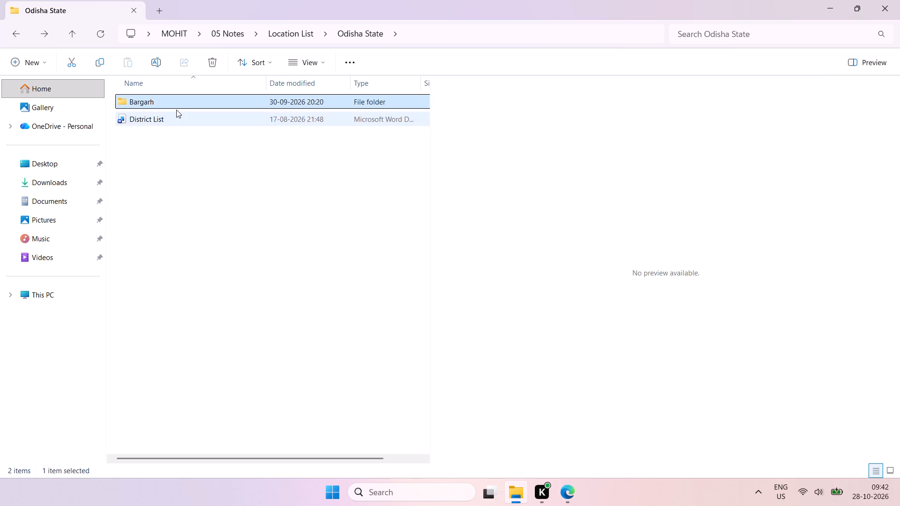
double_click(175, 107)
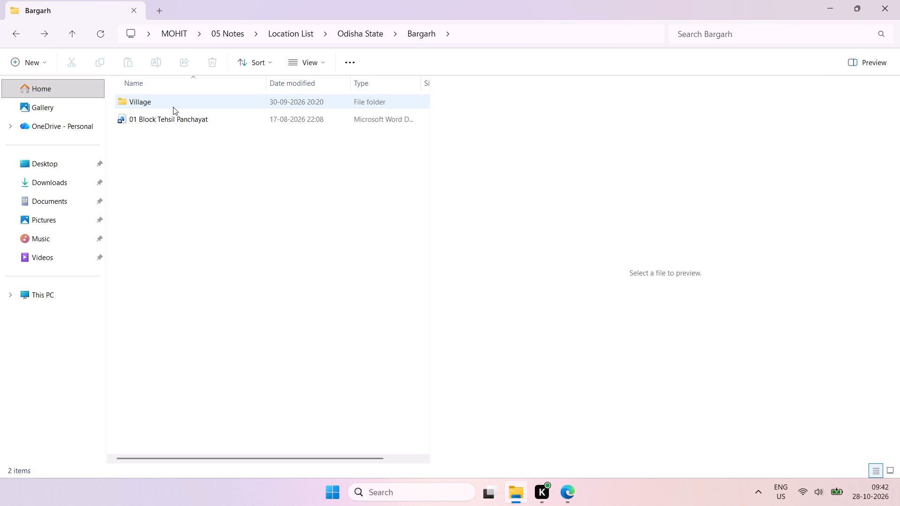
Switch to the browser and set the Provisional Beneficiary List form's District to Bargarh.
click(569, 498)
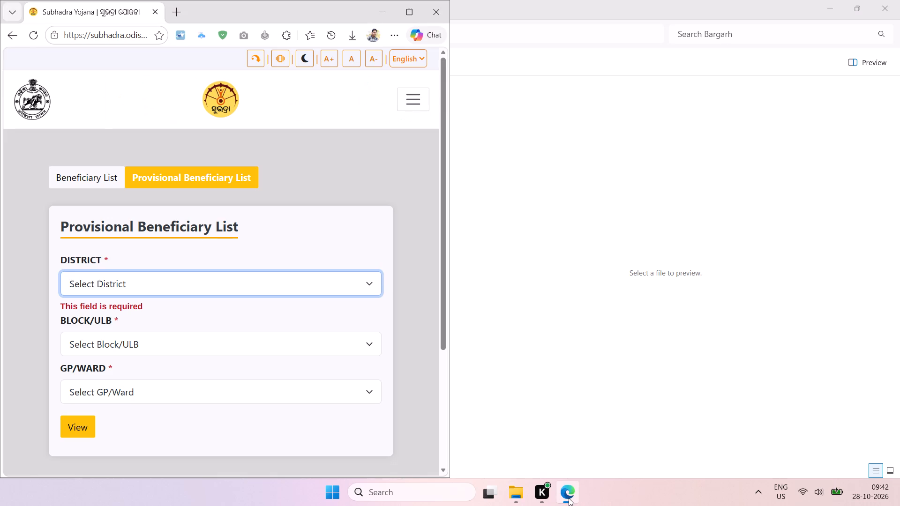
click(154, 286)
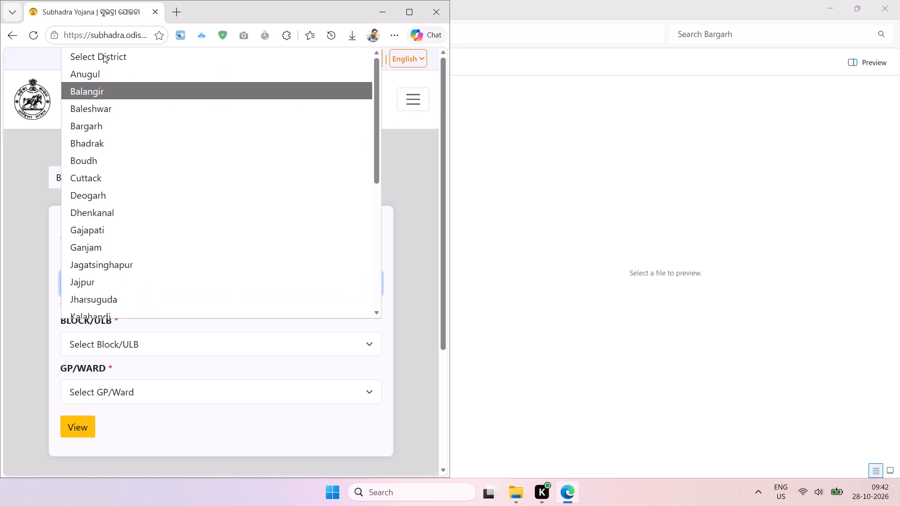
click(102, 123)
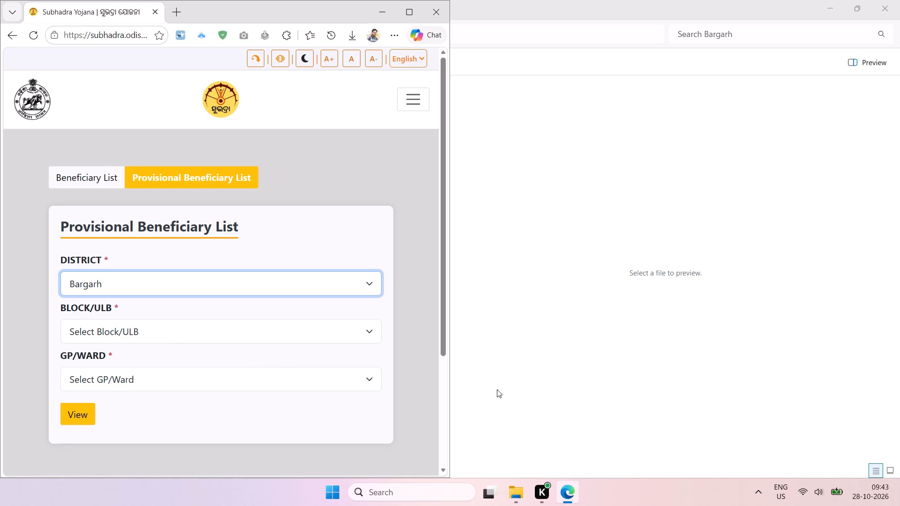
Switch to File Explorer and preview the 01 Block Tehsil Panchayat document in the Bargarh folder.
click(514, 494)
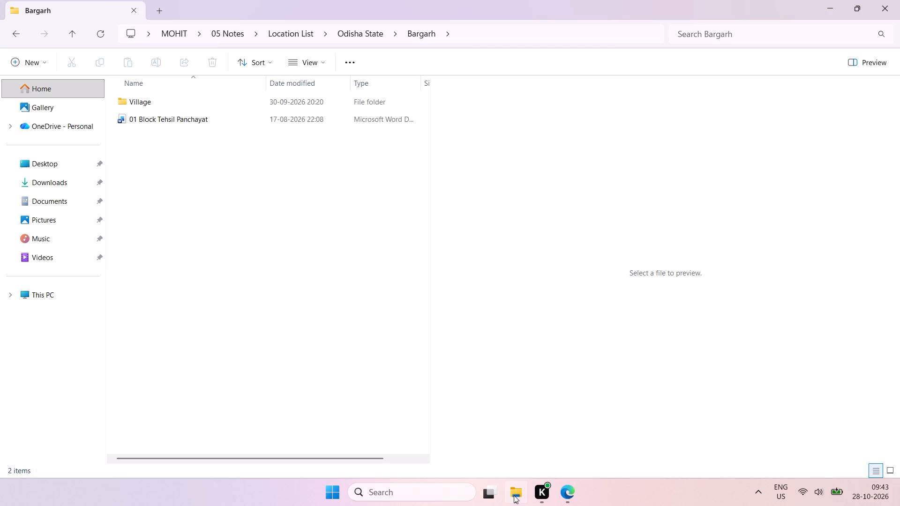
click(193, 186)
click(187, 121)
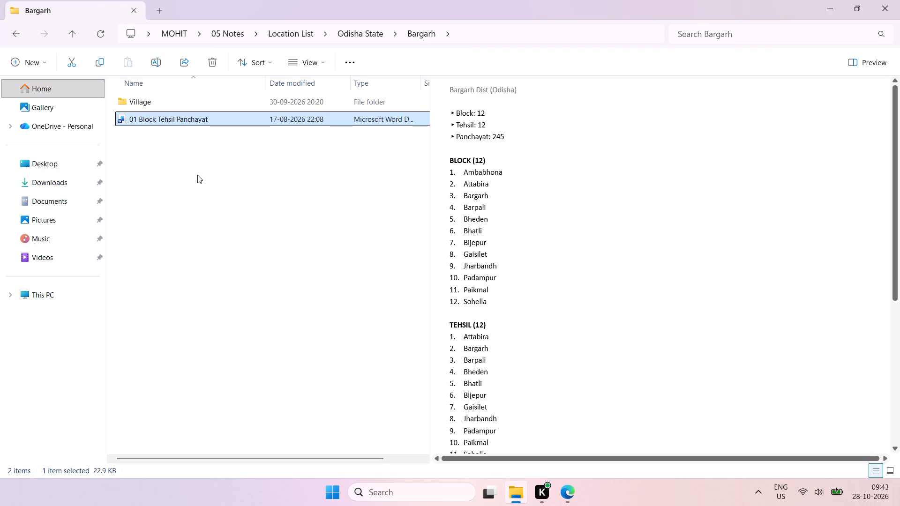
click(197, 194)
Copy the District List document from the Odisha State folder into the Bargarh folder.
key(BackSpace)
click(154, 123)
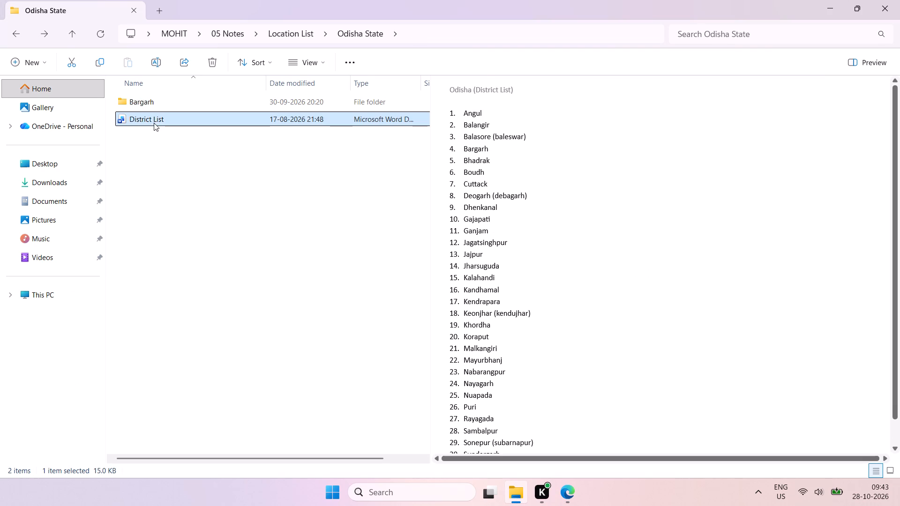
key(ctrl+c)
double_click(165, 100)
click(189, 224)
key(ctrl+v)
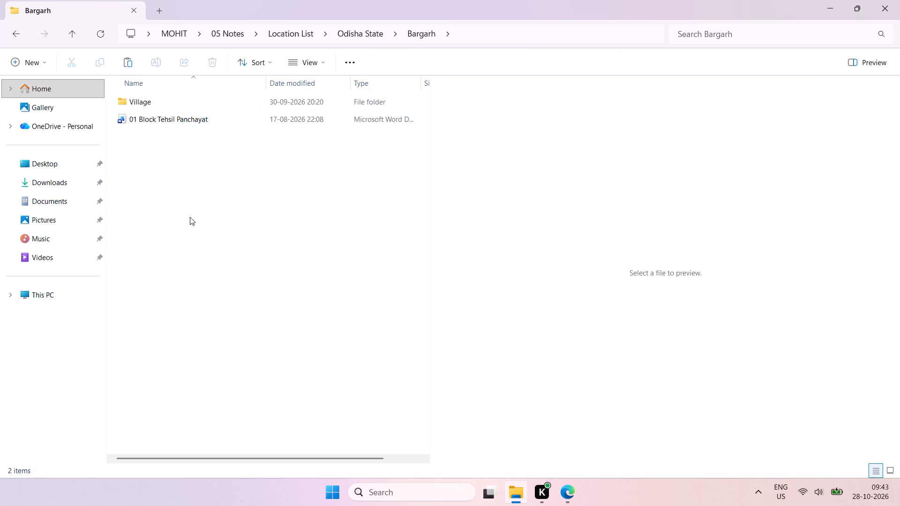
Rename the copied District List document in the Bargarh folder as Block List.
key(F2)
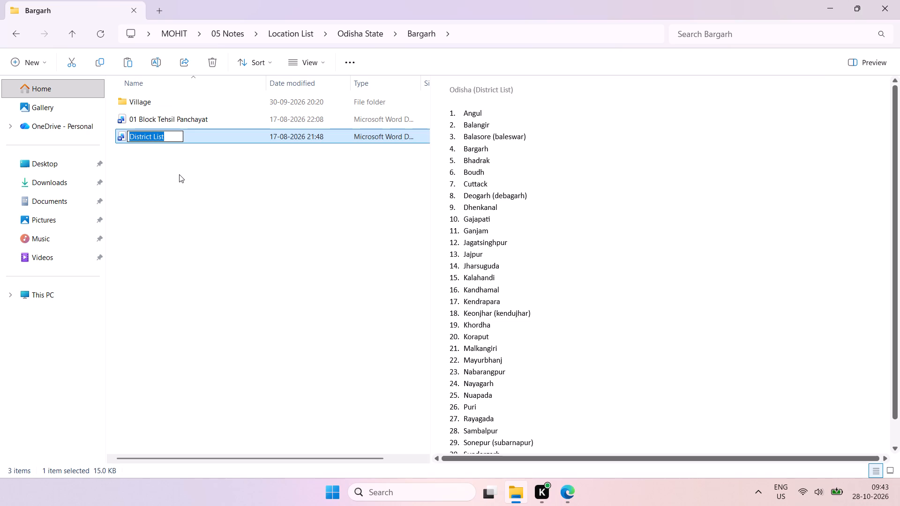
text(Block List)
key(Return)
Open the Block List document in Word and arrange it side by side with the Subhadra Yojana browser window.
key(Return)
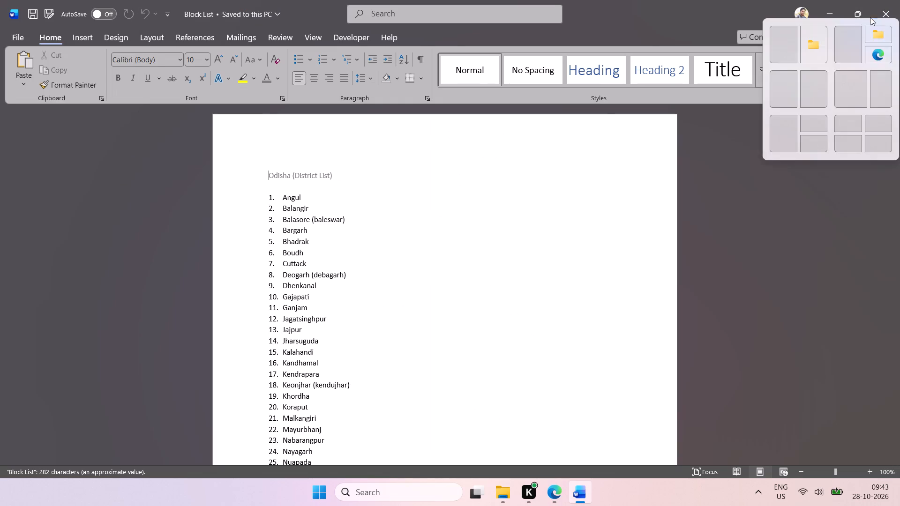
click(818, 85)
click(264, 335)
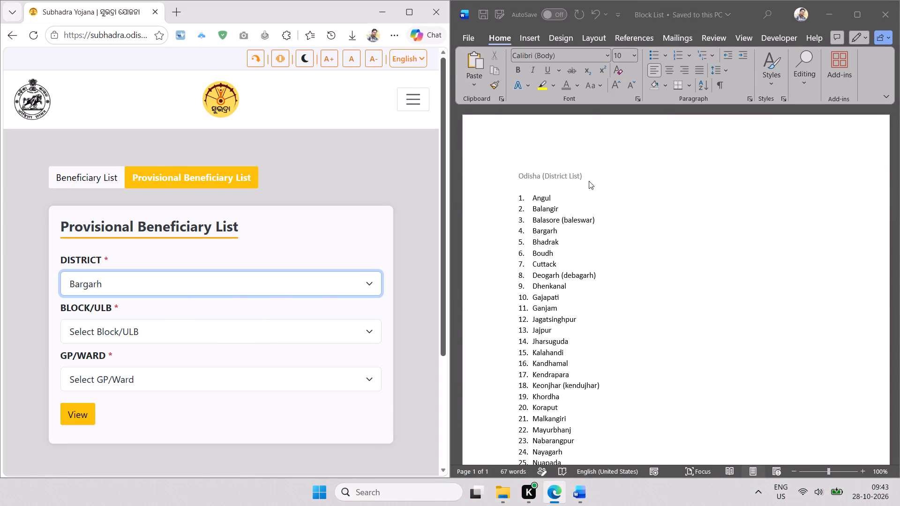
Replace the document's heading with "Block List (Bargarh Dist)" and save the document.
click(541, 184)
drag(587, 175, 578, 176)
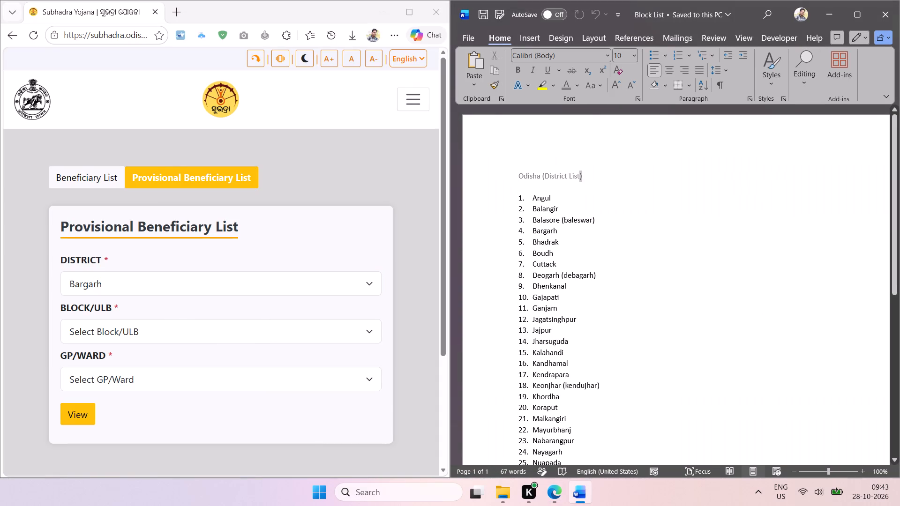
drag(578, 176, 525, 176)
text(Bargarh)
key(space)
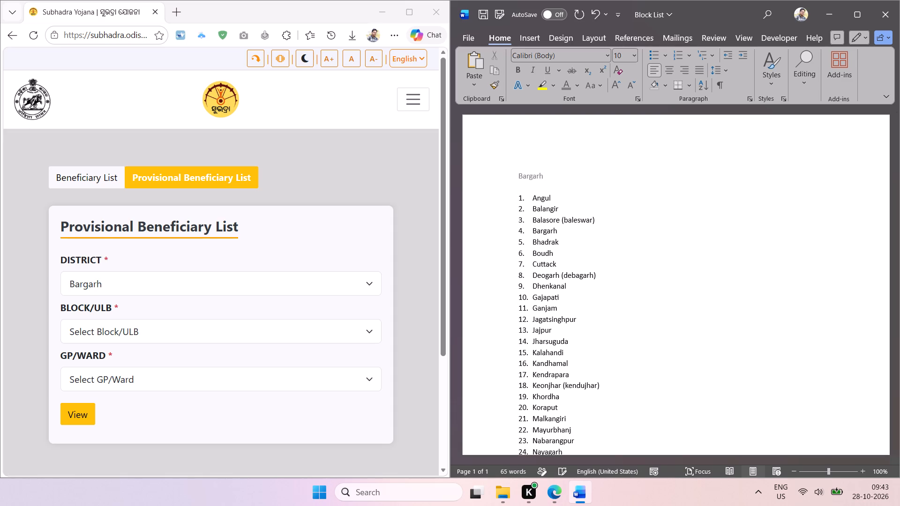
key(BackSpace)
key(BackSpace)
key(BackSpace)
key(BackSpace)
key(BackSpace)
key(BackSpace)
key(BackSpace)
key(BackSpace)
text(Block List ()
text(Bargarh Dist))
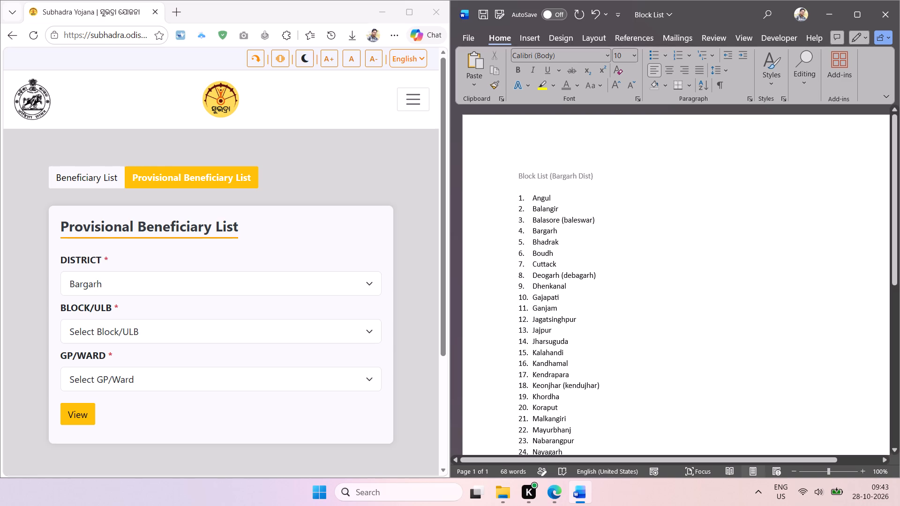
click(646, 213)
key(ctrl+s)
Insert six blank lines between the heading and the numbered list, set their font colour to black, and save.
click(596, 175)
key(Return)
key(Return)
key(Return)
key(Return)
key(Return)
key(Return)
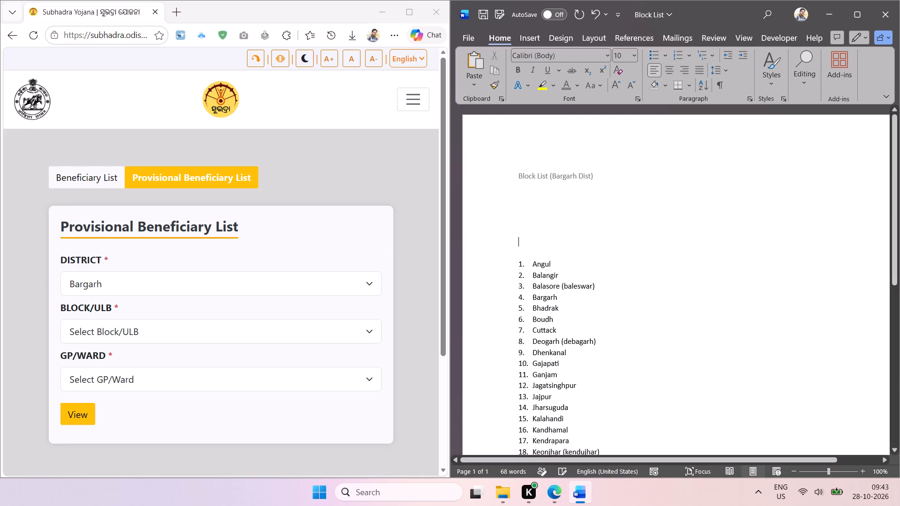
click(528, 224)
drag(517, 236, 516, 185)
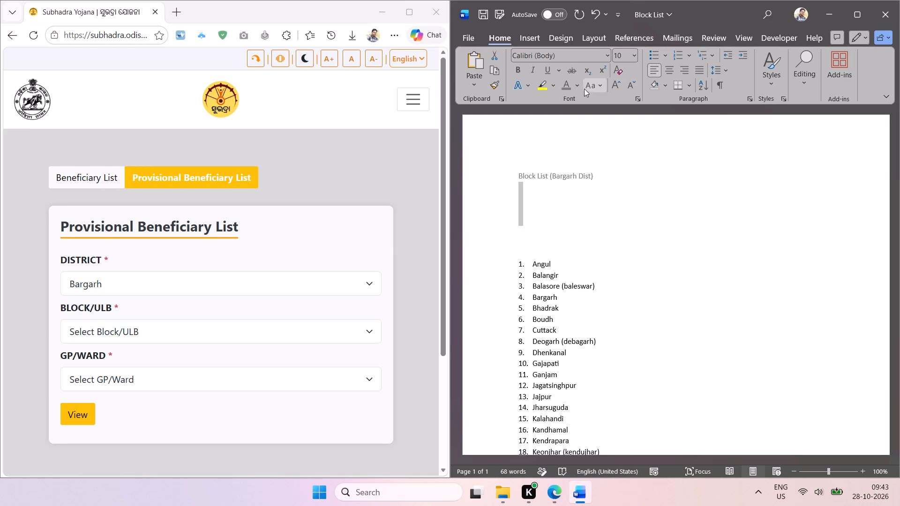
click(575, 88)
click(598, 126)
click(562, 260)
drag(522, 245, 521, 244)
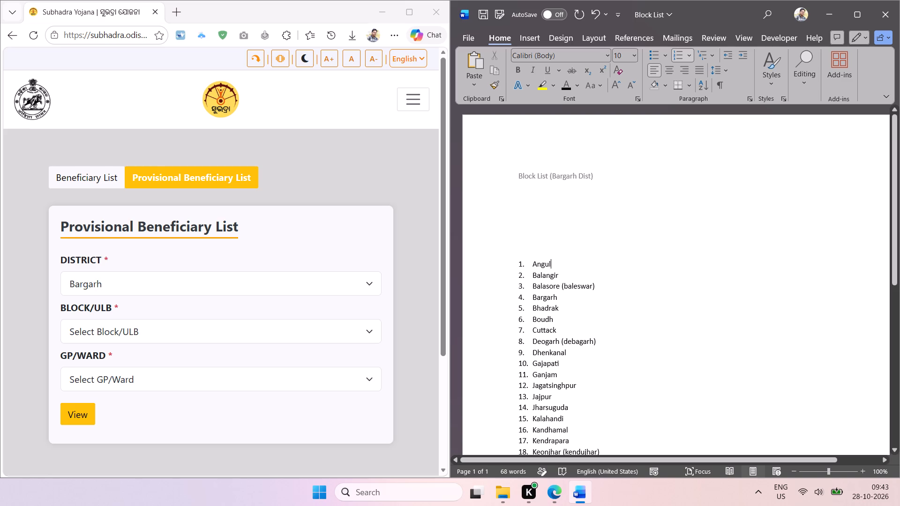
drag(521, 244, 505, 184)
click(564, 88)
click(602, 250)
key(ctrl+s)
Examine the Block/ULB options offered for Bargarh in the browser's Provisional Beneficiary List form.
click(150, 330)
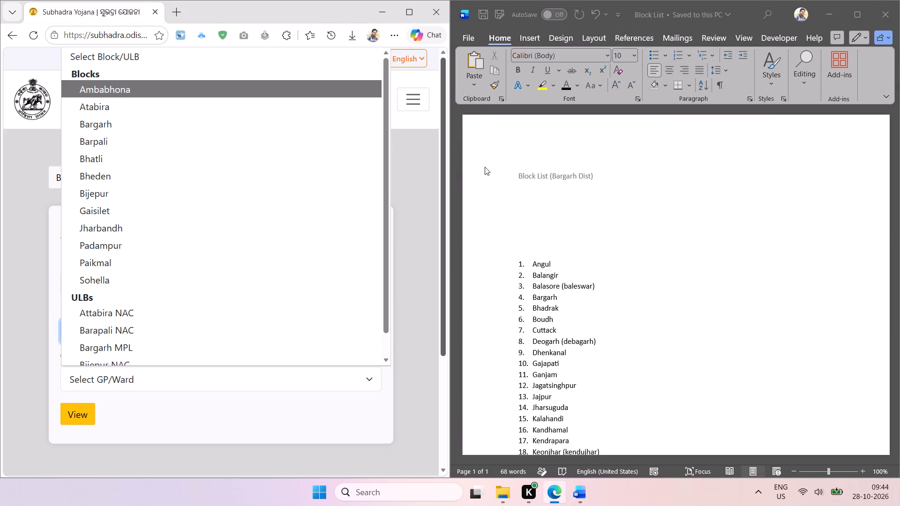
click(547, 201)
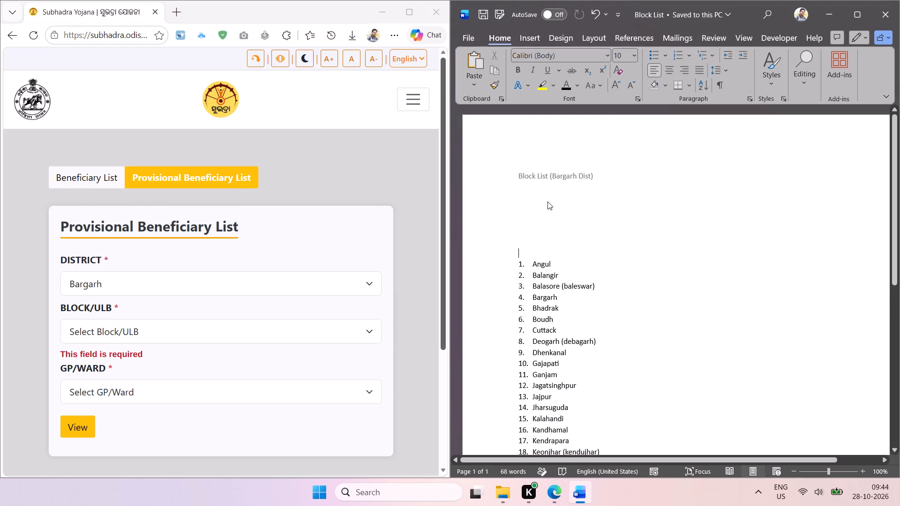
click(324, 341)
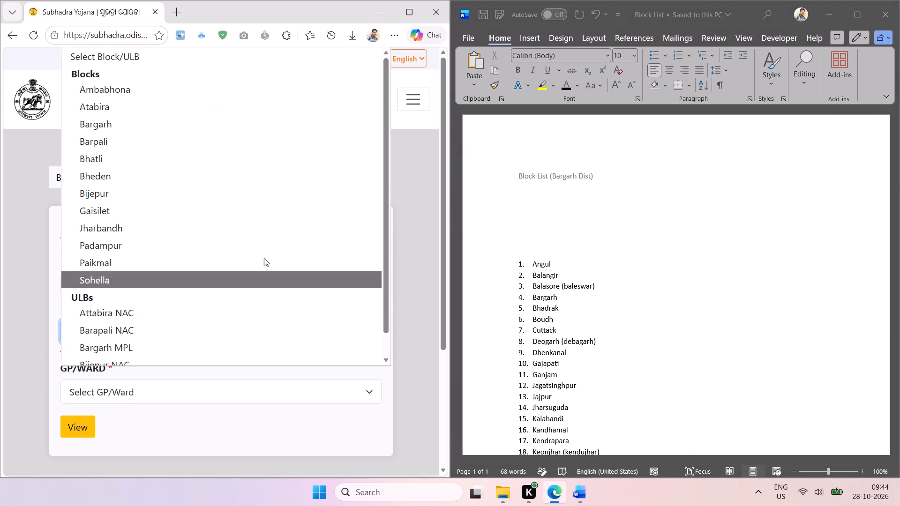
scroll(259, 213, down, 5)
scroll(264, 226, up, 2)
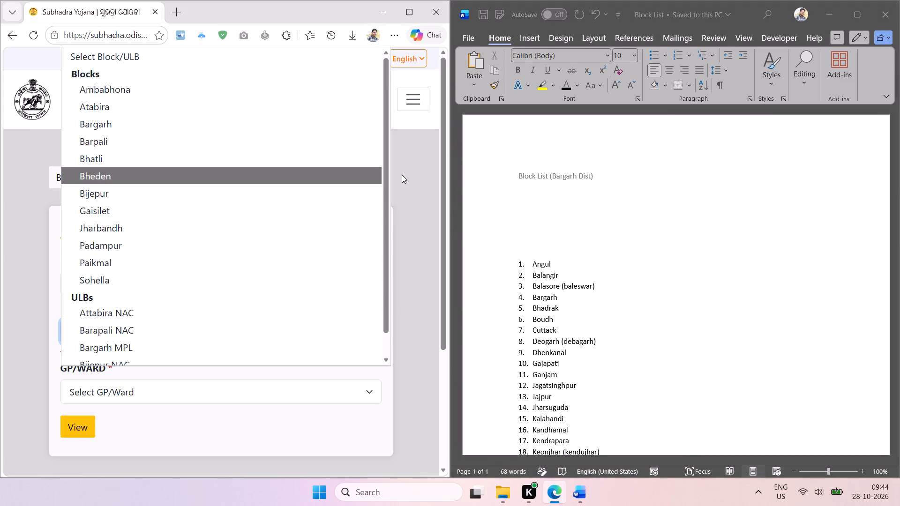
click(557, 208)
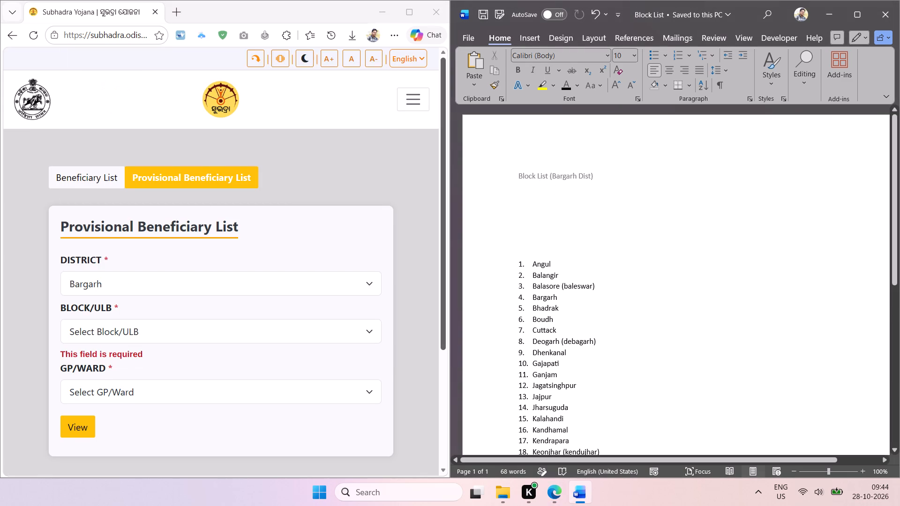
Save the Block List document in Word and close it.
click(552, 206)
key(ctrl+s)
click(892, 13)
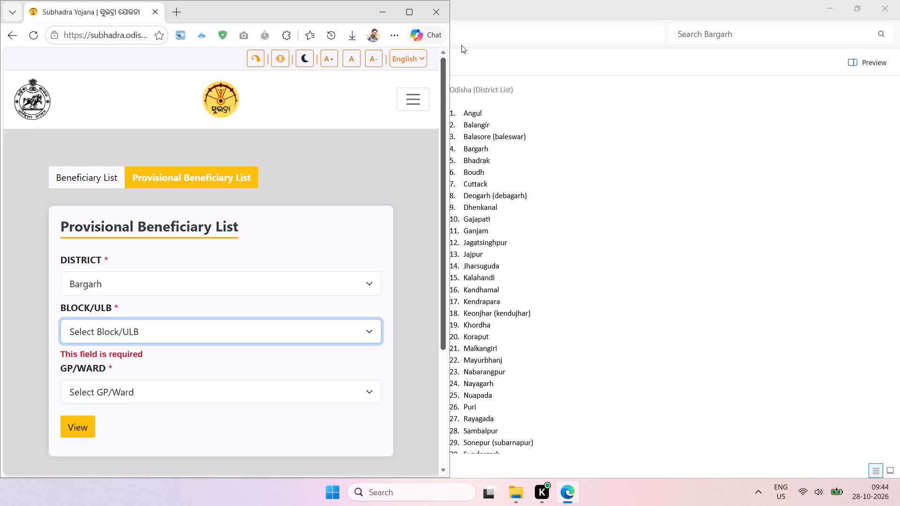
Switch to File Explorer and rename the Block List file in the Bargarh folder as Block and ULB List.
click(481, 0)
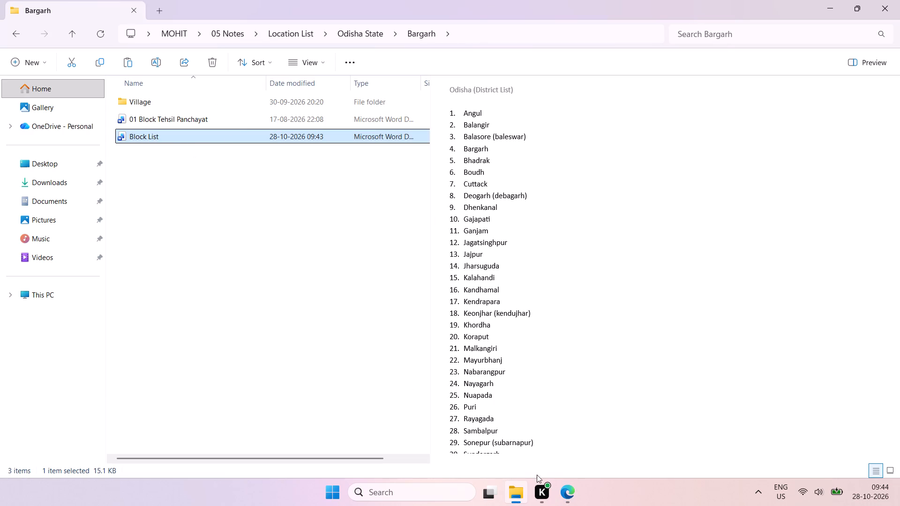
click(559, 493)
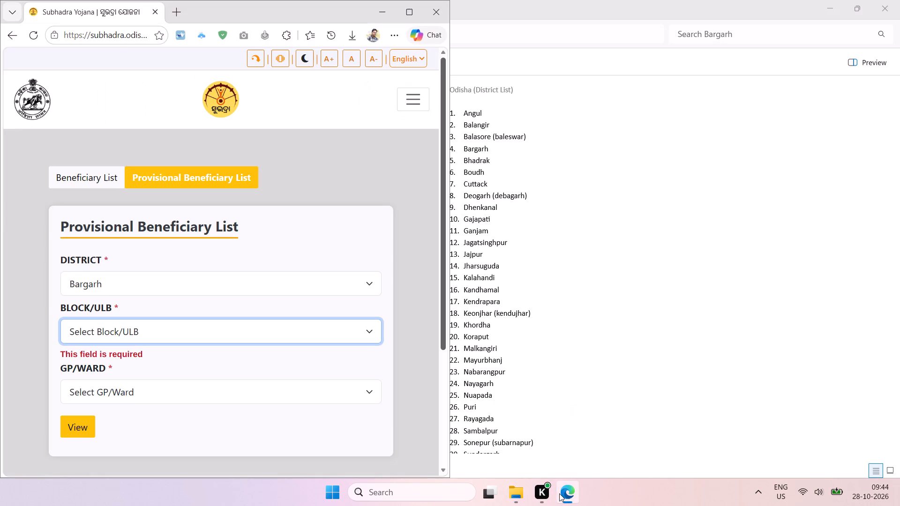
click(559, 493)
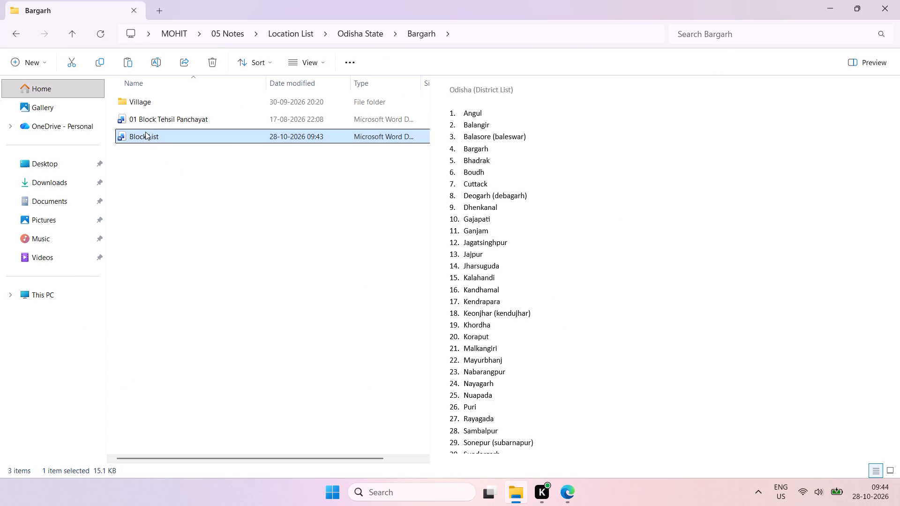
click(145, 132)
key(F2)
click(149, 137)
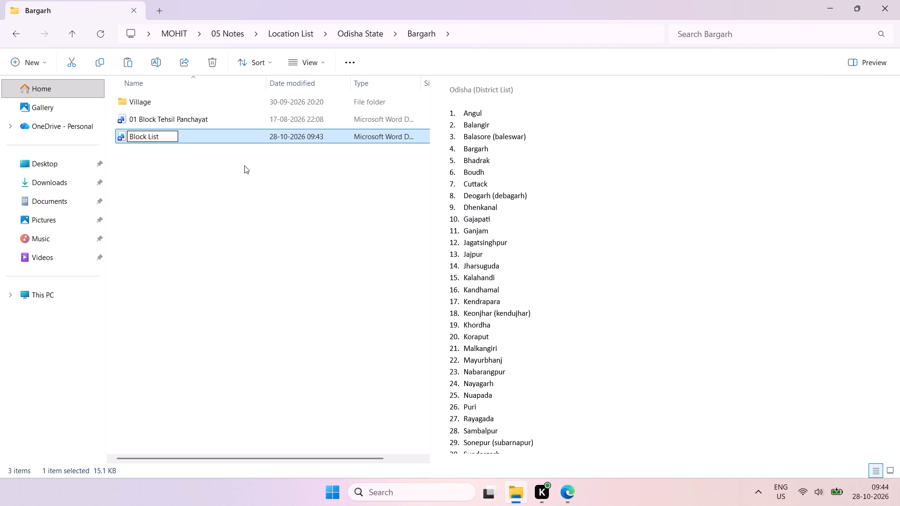
text(and ULB)
key(space)
key(Return)
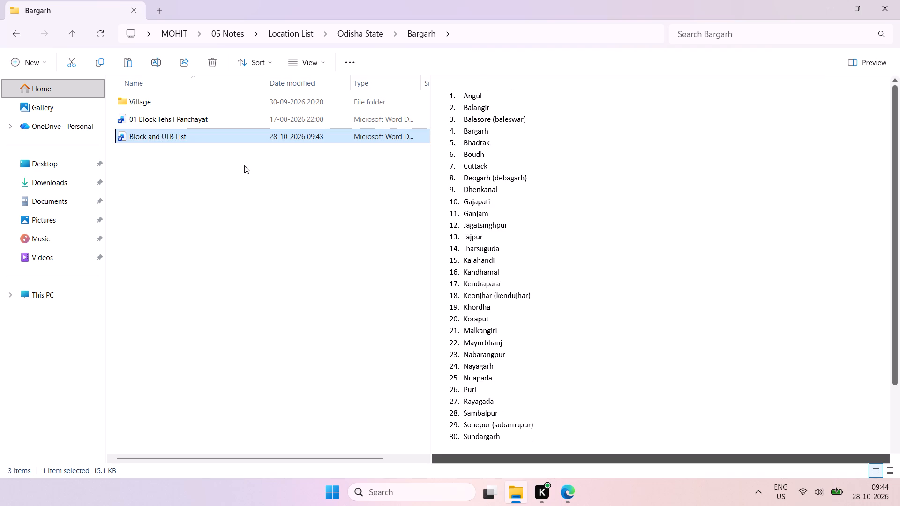
Open the Block and ULB List document in Word and place it side by side with the Subhadra Yojana browser window.
key(Return)
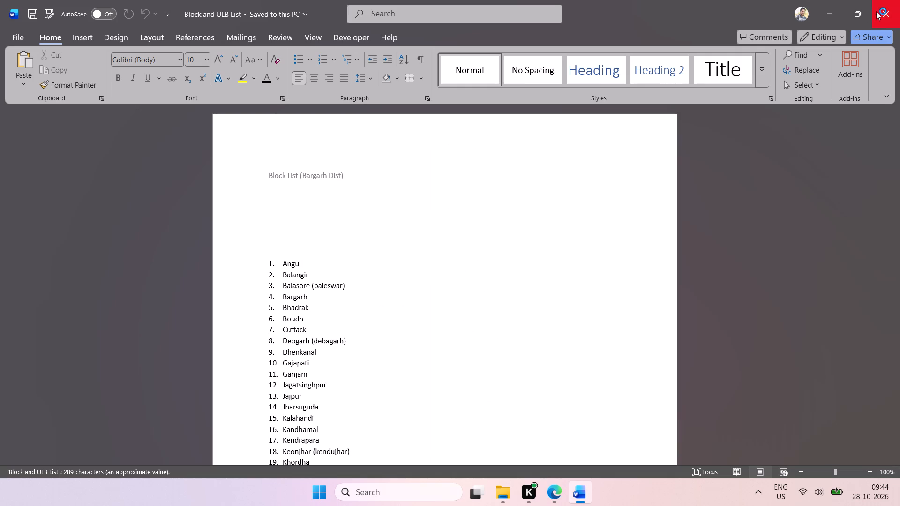
click(811, 88)
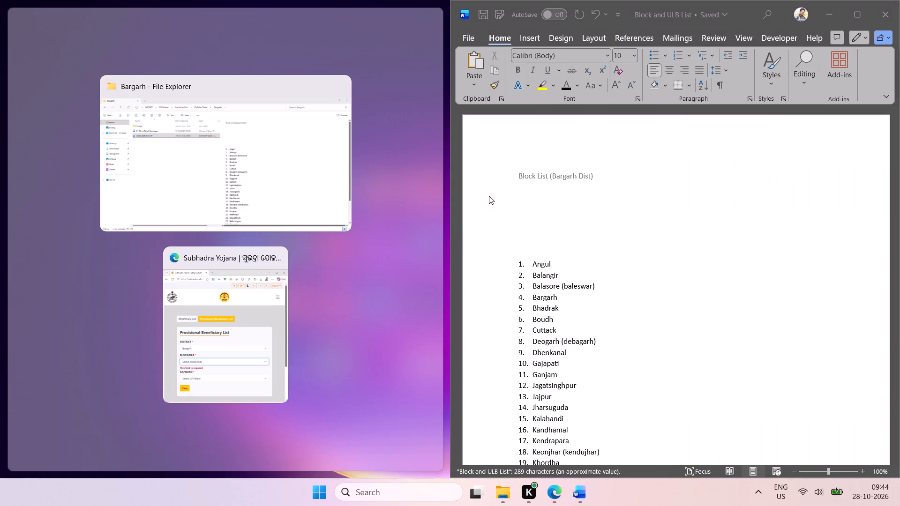
click(245, 322)
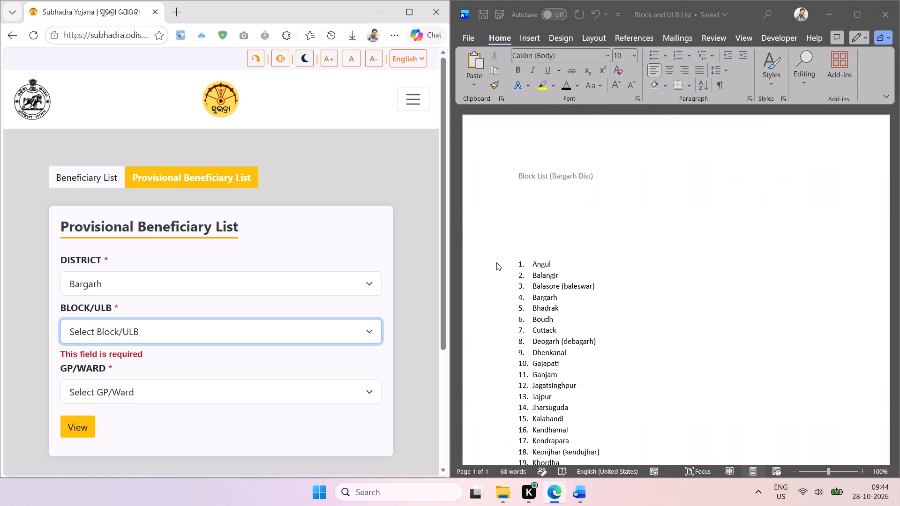
Change the document's heading to "Block and ULB List (Bargarh Dist)" and save the document.
ctrl+scroll(547, 180, up, 2)
click(543, 175)
click(537, 175)
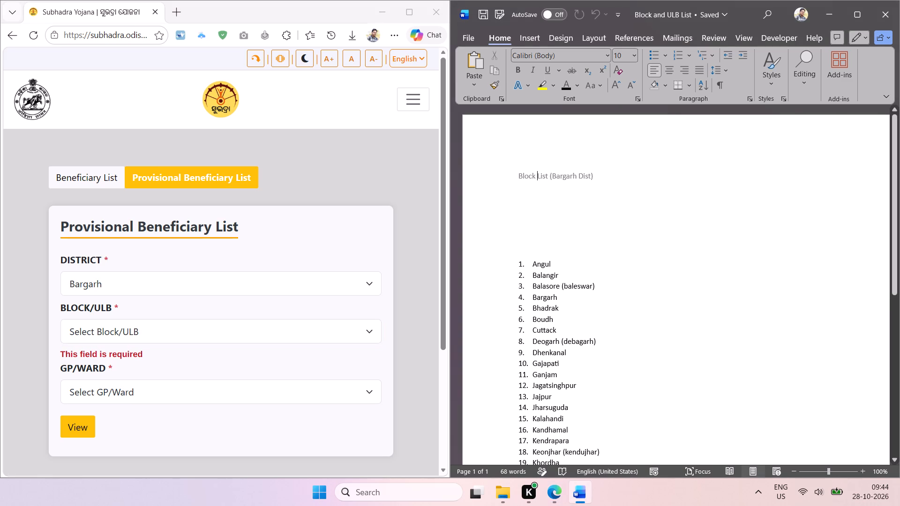
text(and ULB)
key(space)
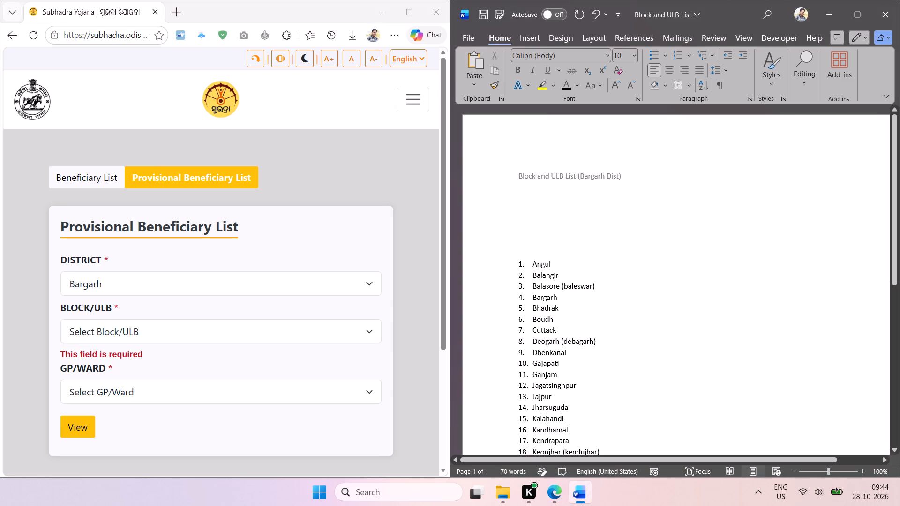
key(ctrl+s)
Add the line "Block List" in the blank space between the heading and the numbered list.
click(529, 210)
key(shift+b)
text(lock List)
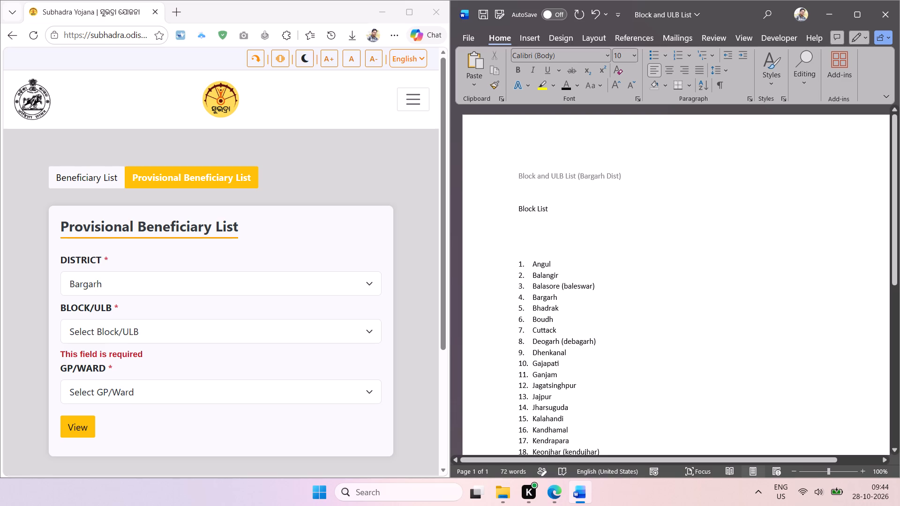
Make the "Block List" line uppercase and bold, and save the document.
drag(552, 210, 510, 209)
key(shift+F3)
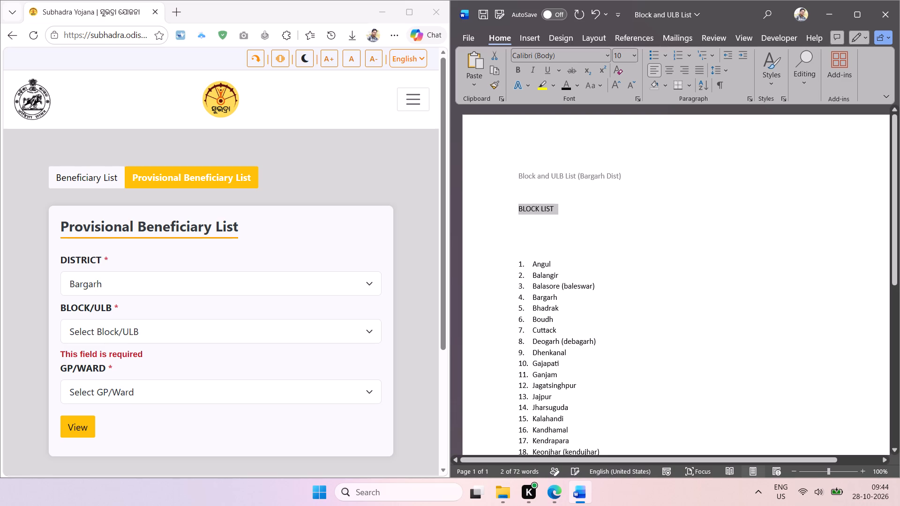
key(ctrl+b)
click(577, 228)
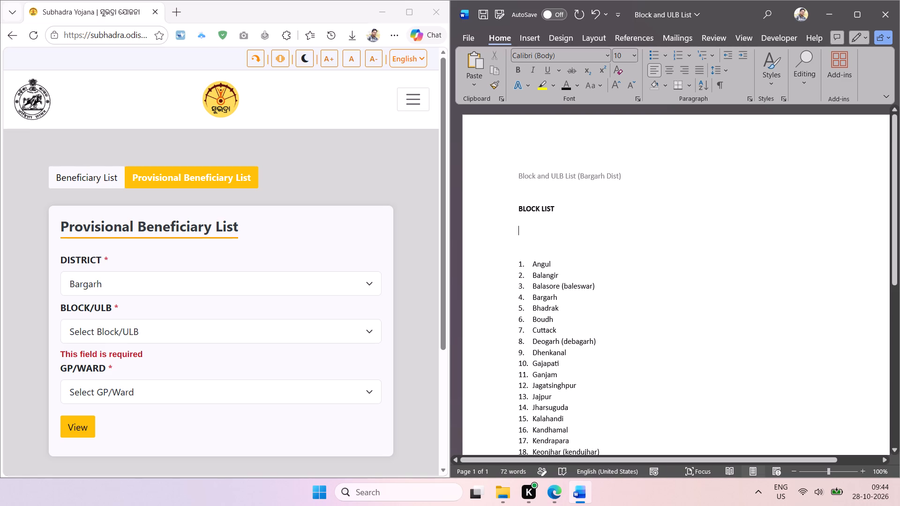
key(ctrl+s)
Extract the block names Ambabhona to Sohella from the form's Block/ULB options as text and paste them below the BLOCK LIST heading in Word.
click(105, 327)
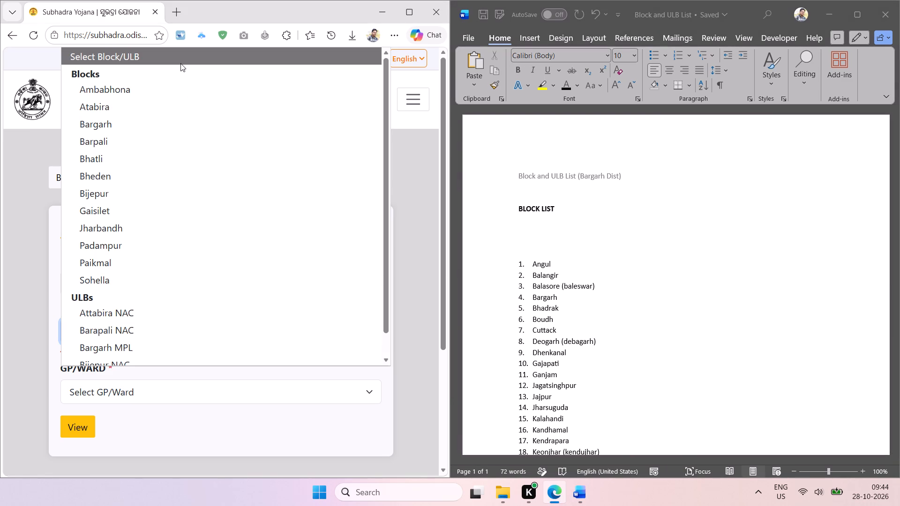
key(shift+super+t)
drag(67, 80, 240, 288)
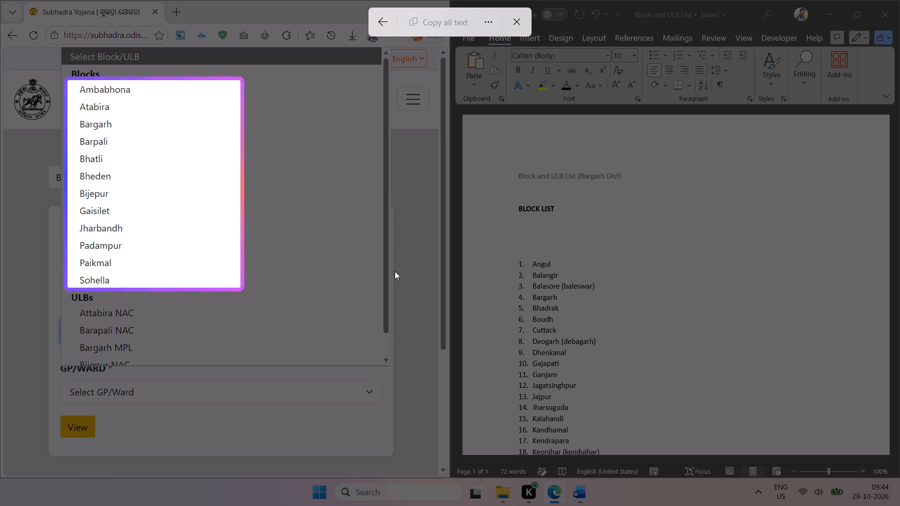
click(454, 24)
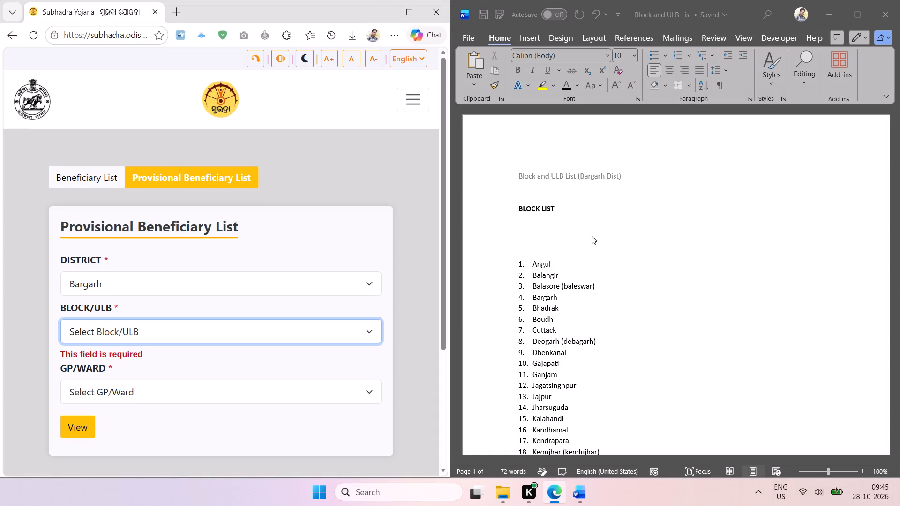
click(569, 216)
key(Return)
click(528, 236)
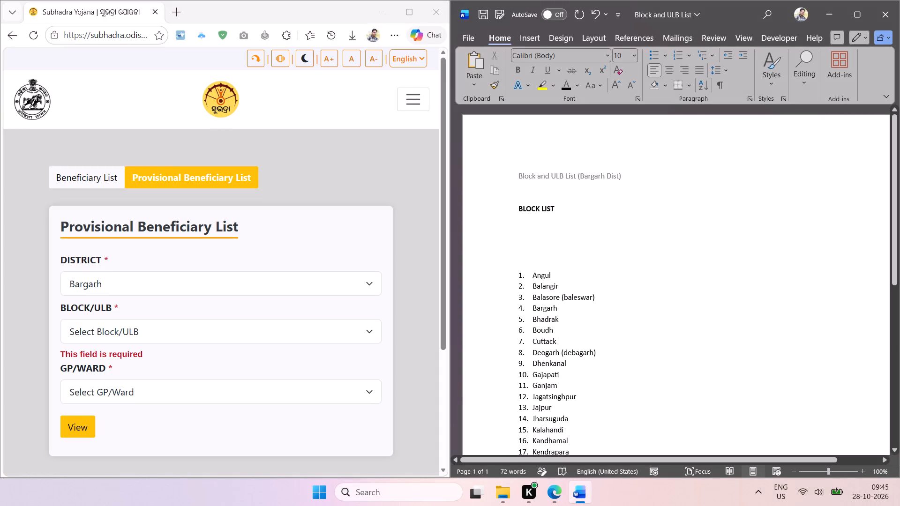
key(ctrl+v)
Remove the blank lines between the pasted block names and the one directly below the BLOCK LIST heading.
click(534, 240)
key(BackSpace)
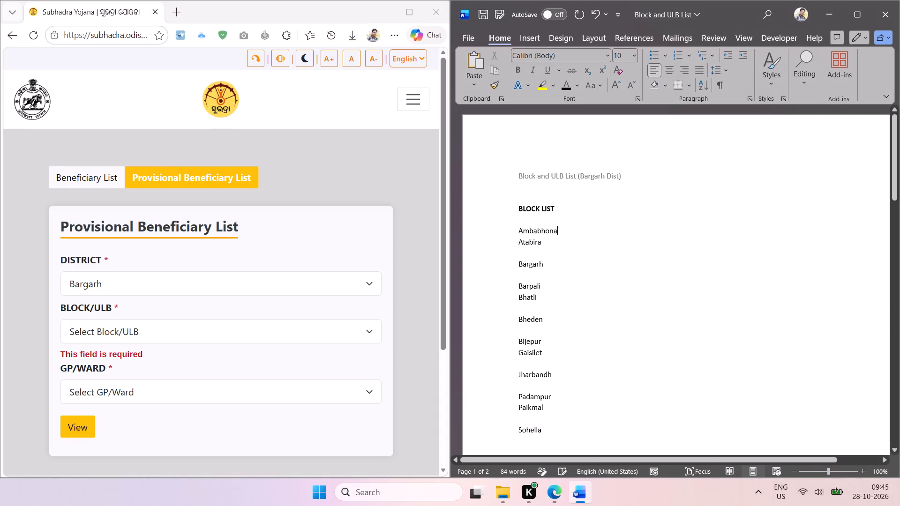
click(526, 257)
key(BackSpace)
click(528, 266)
key(BackSpace)
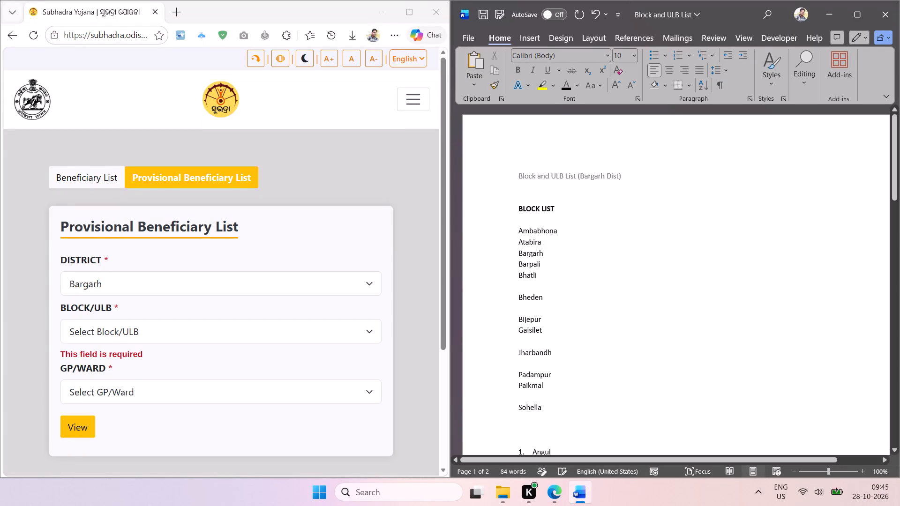
click(526, 286)
key(BackSpace)
click(529, 298)
key(BackSpace)
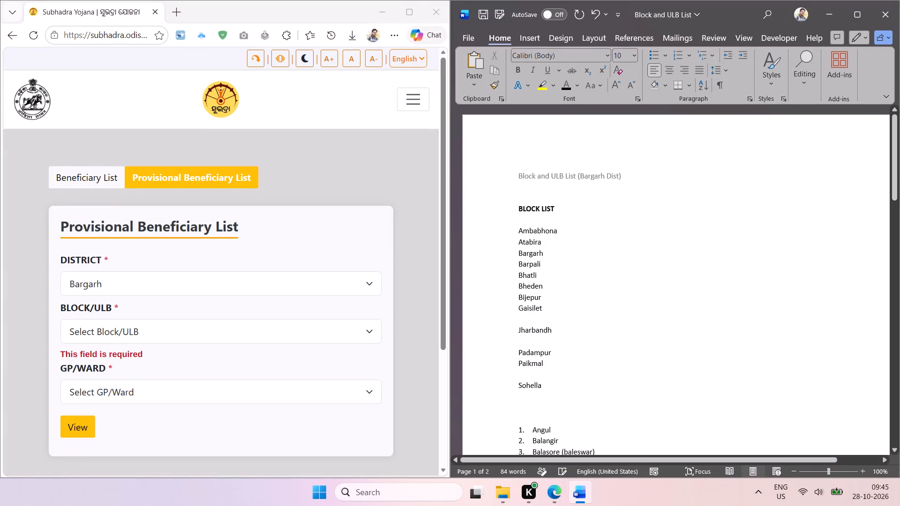
click(528, 316)
key(BackSpace)
click(527, 332)
key(BackSpace)
click(524, 352)
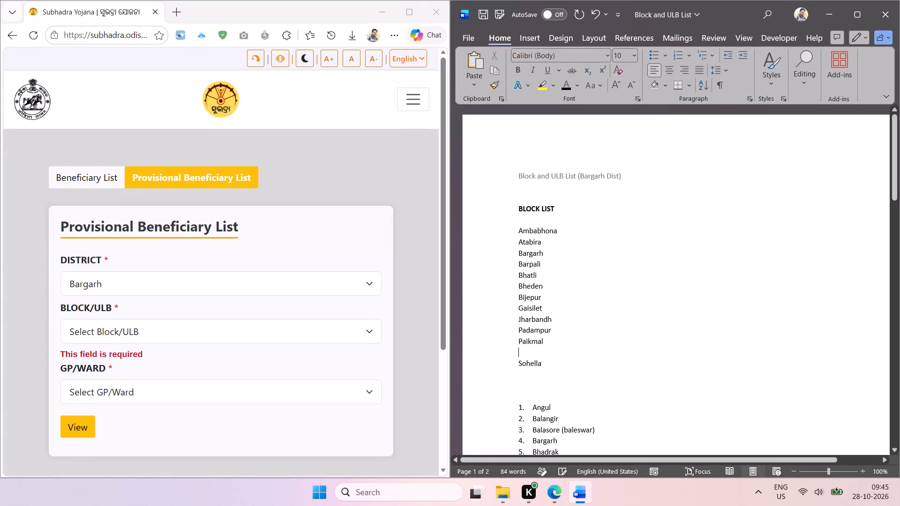
key(BackSpace)
click(533, 220)
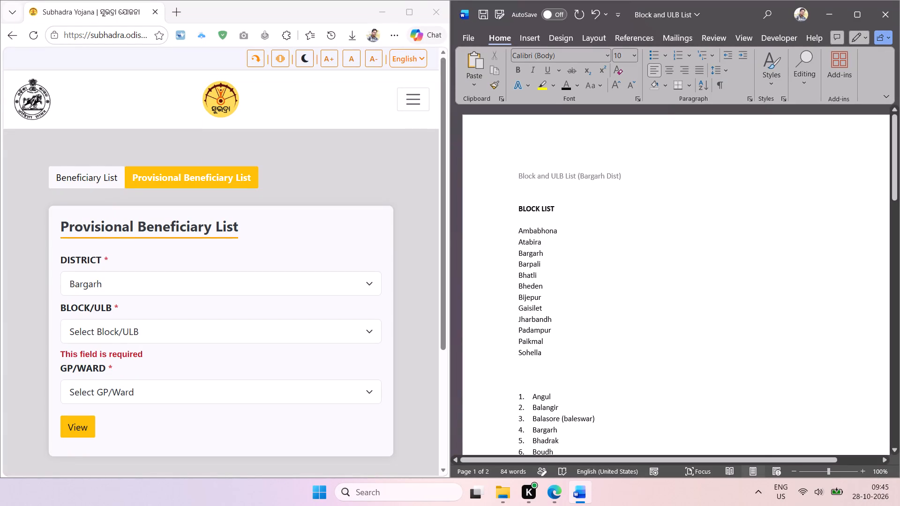
key(BackSpace)
Format the block names Ambabhona to Sohella as a 1., 2., 3. numbered list aligned with the heading's left edge, and save.
drag(541, 341, 514, 227)
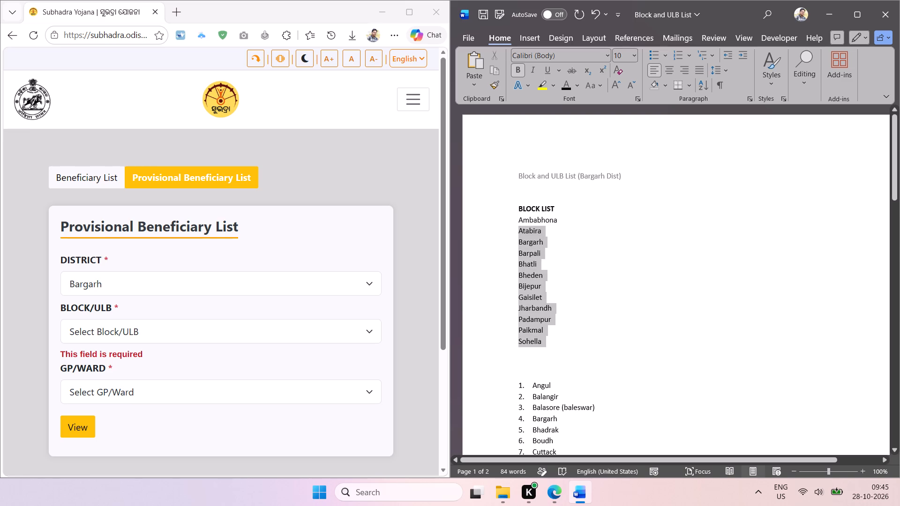
drag(514, 227, 514, 224)
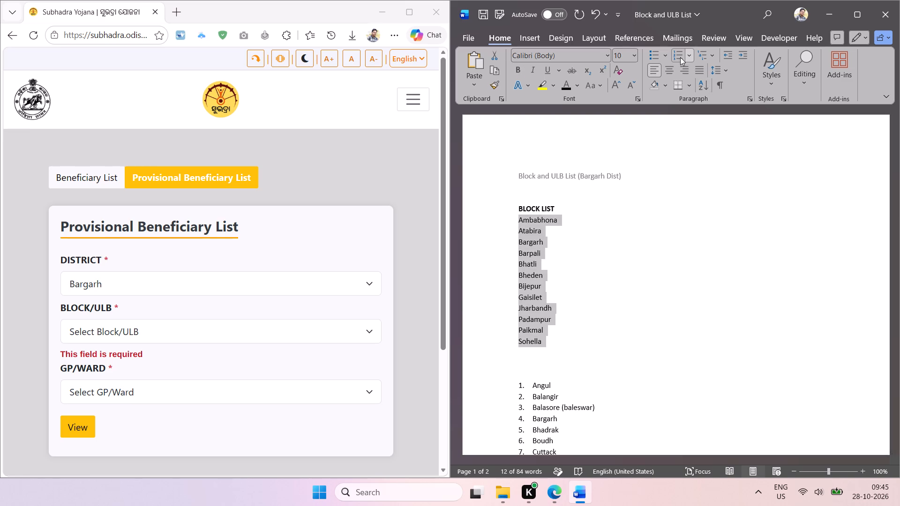
click(679, 56)
double_click(729, 57)
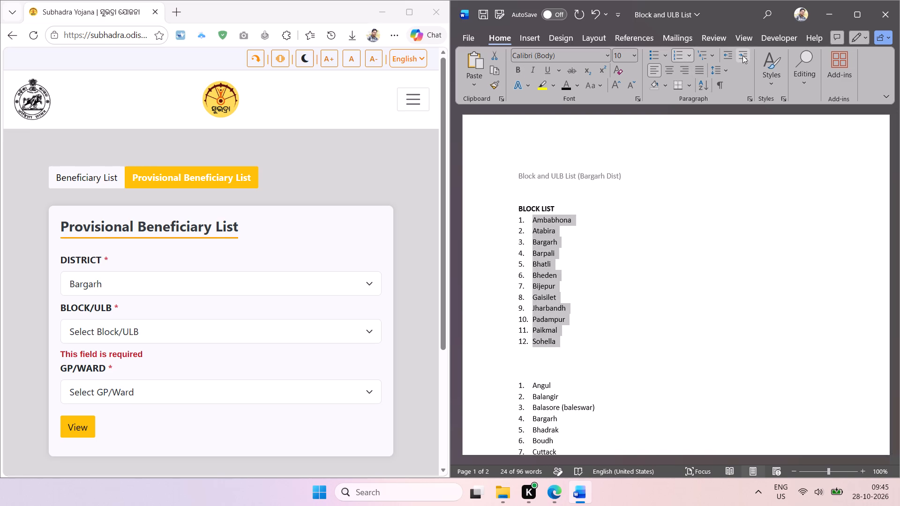
click(690, 54)
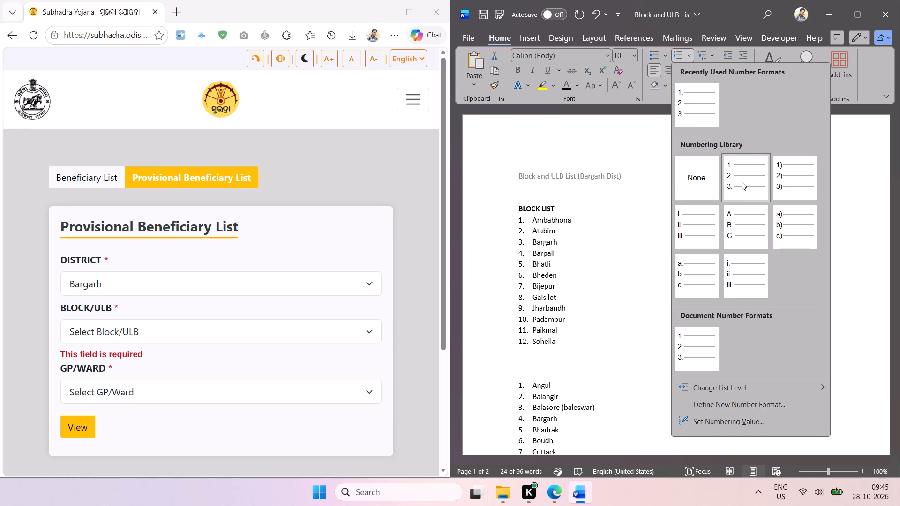
click(742, 182)
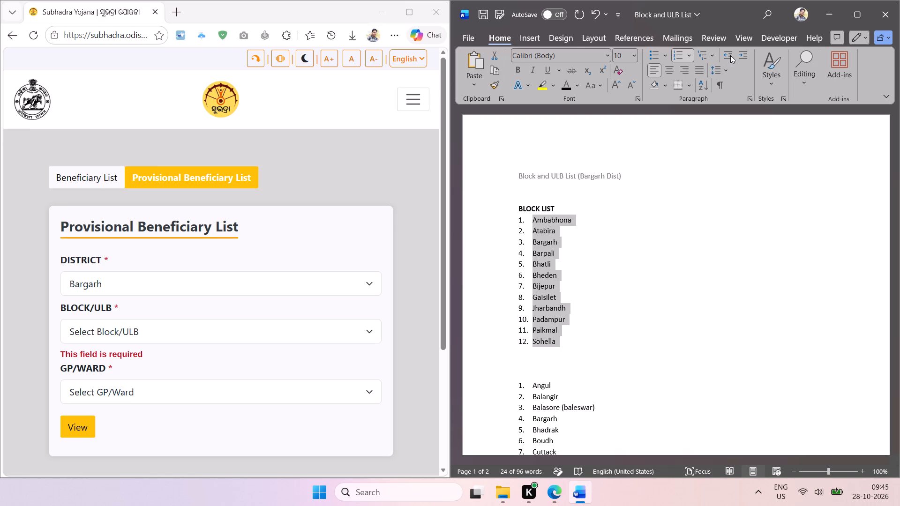
double_click(730, 55)
click(582, 325)
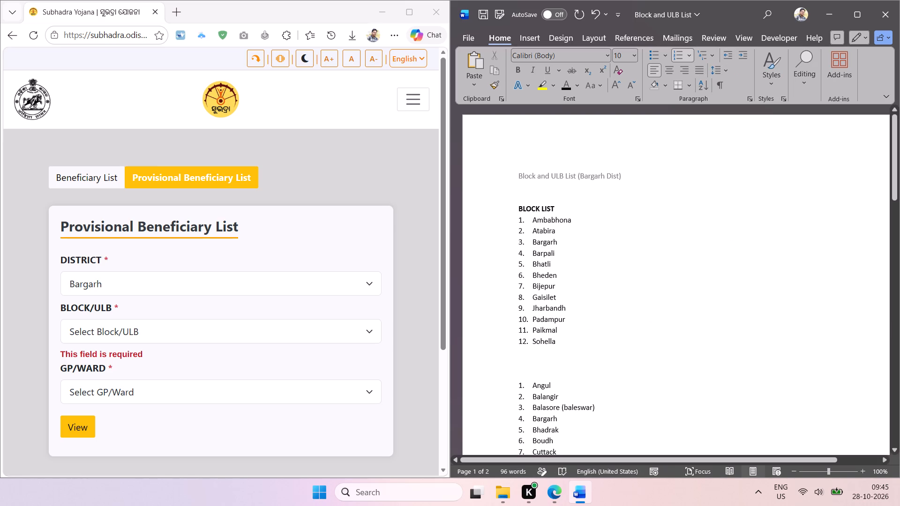
key(ctrl+s)
Copy the BLOCK LIST heading to the blank space below Sohella, change the copy to "ULB LIST", and save.
scroll(590, 287, down, 1)
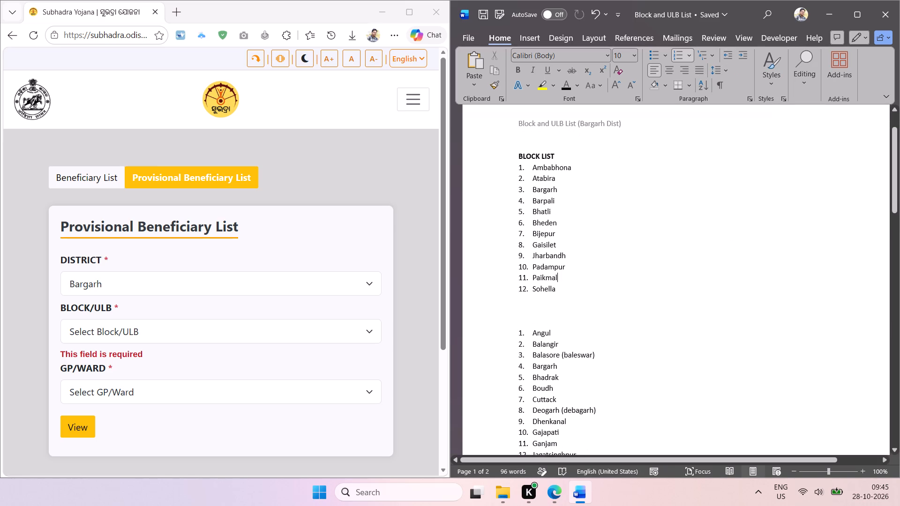
scroll(608, 276, down, 1)
drag(562, 161, 526, 160)
key(ctrl+c)
click(532, 316)
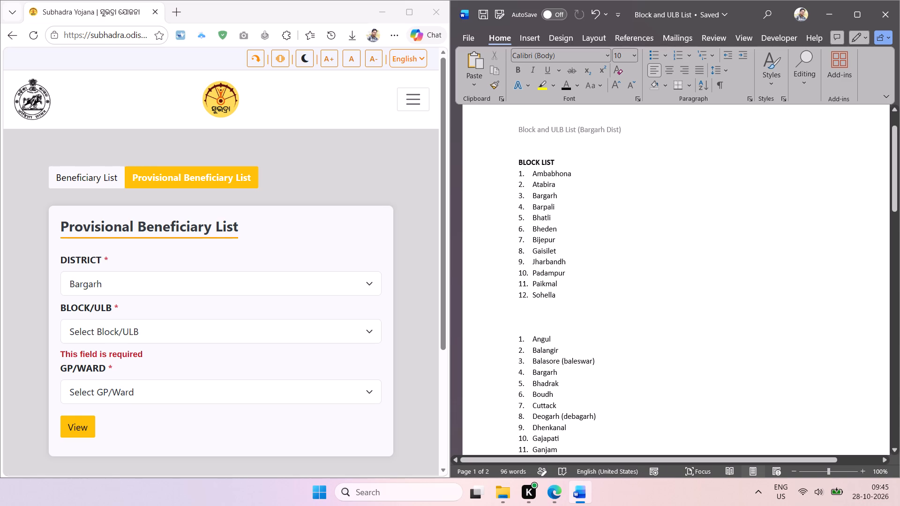
key(ctrl+v)
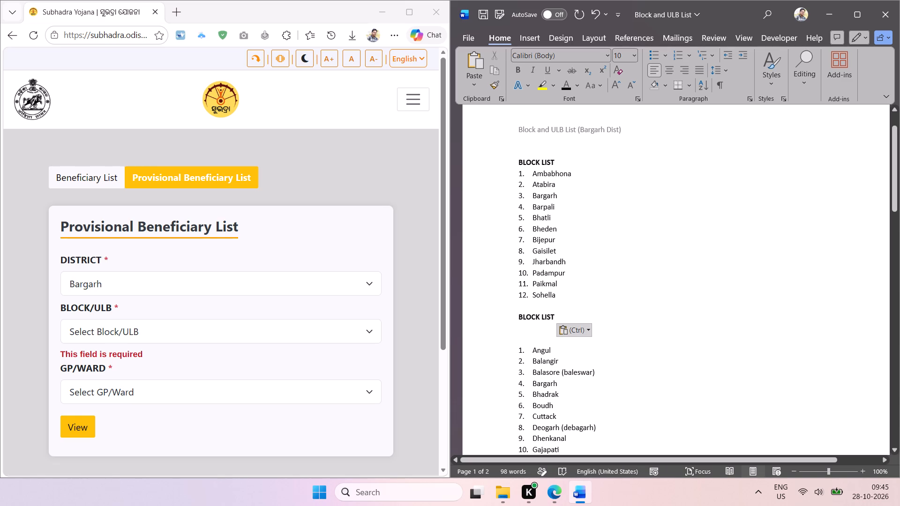
double_click(529, 319)
text(ULB)
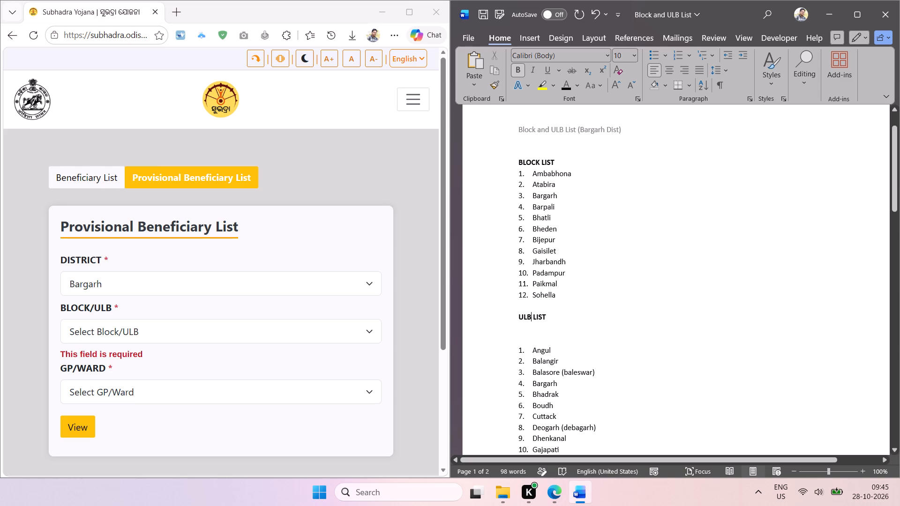
key(ctrl+s)
Extract the ULB names Attabira NAC to Padmapur NAC from the form's Block/ULB options as text and paste them under ULB LIST in Word.
click(124, 329)
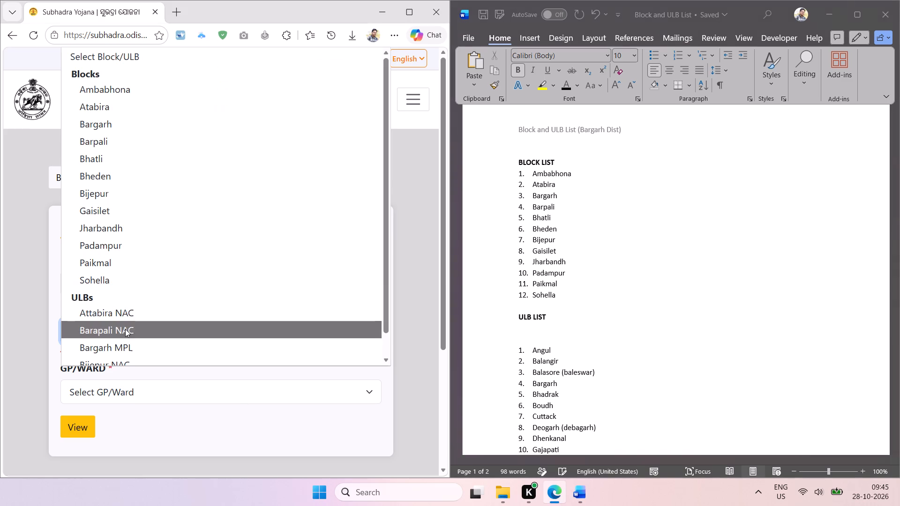
scroll(202, 193, down, 3)
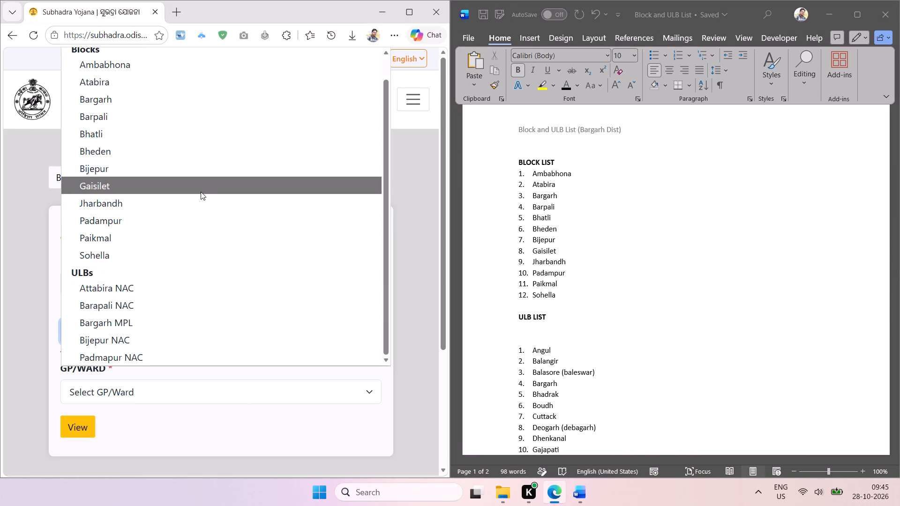
key(shift+super+t)
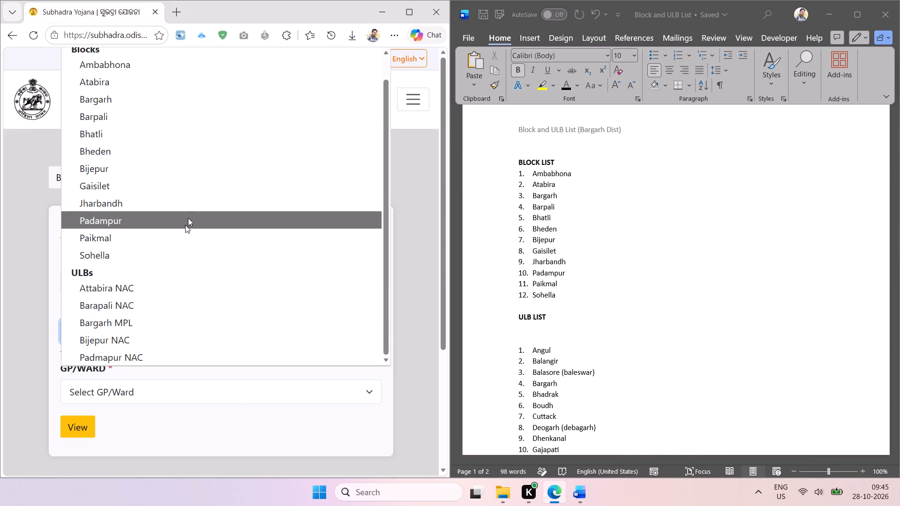
drag(70, 279, 92, 289)
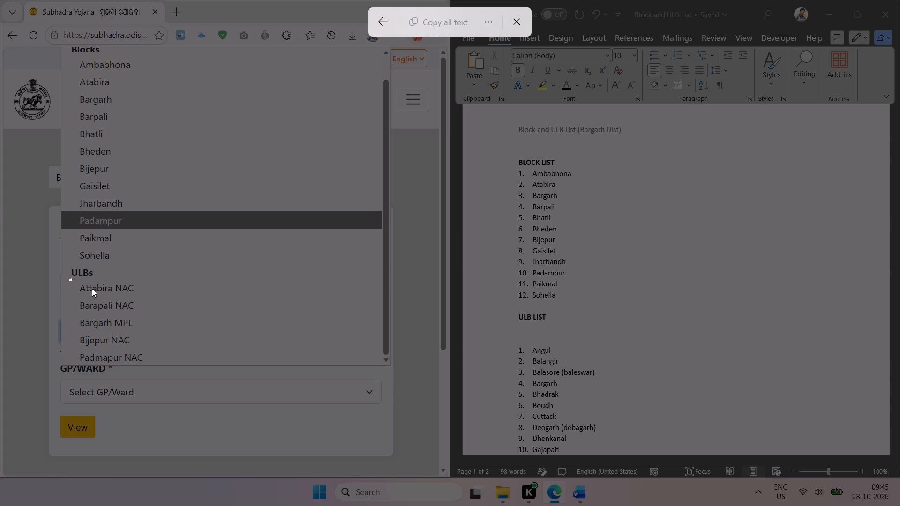
drag(92, 289, 166, 363)
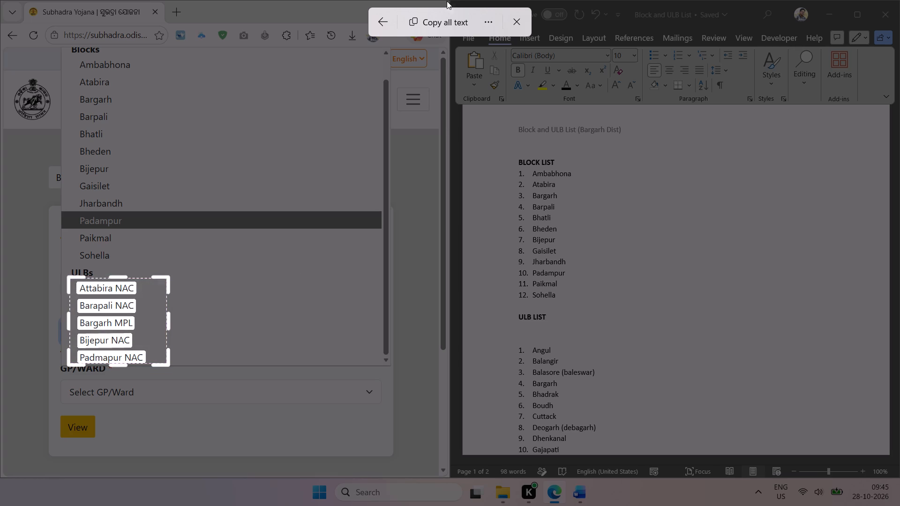
click(432, 22)
click(524, 322)
click(523, 328)
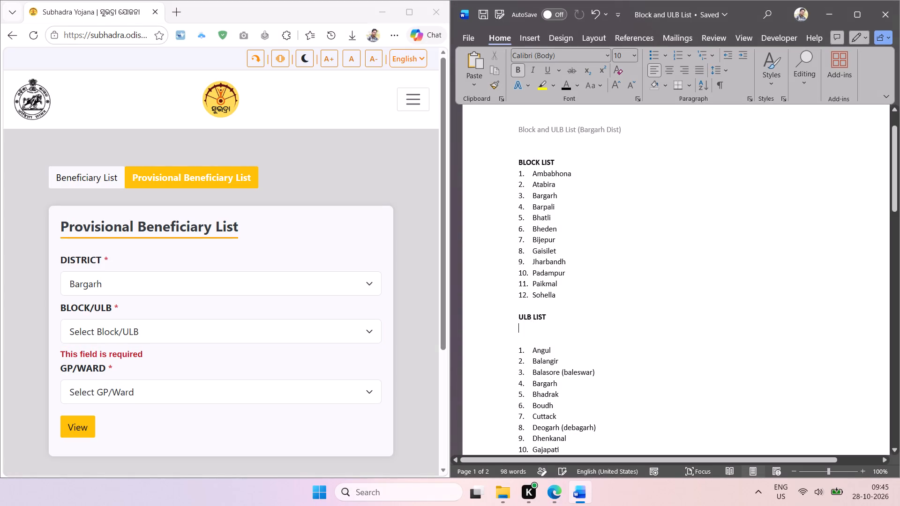
key(ctrl+v)
Remove the old district list by replacing the whole document with a copy of its content from the title through Padmapur NAC.
scroll(553, 330, down, 1)
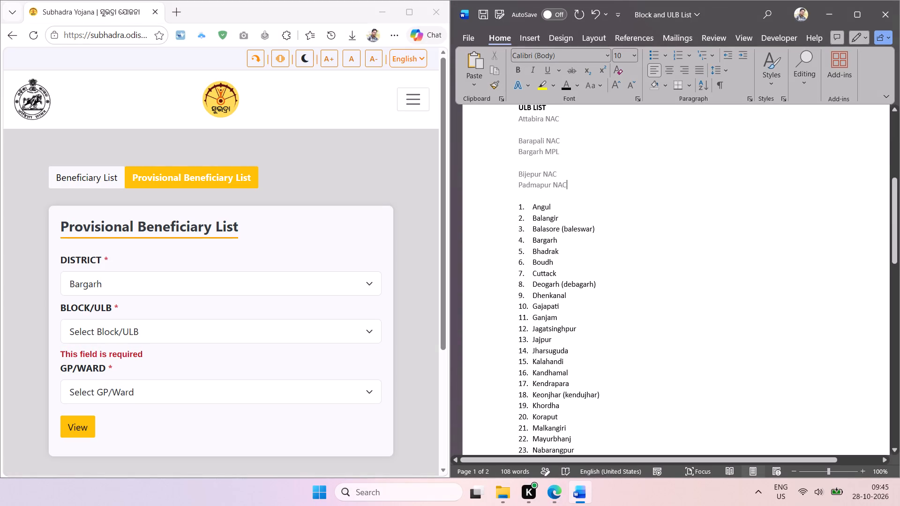
scroll(568, 334, down, 1)
scroll(577, 203, up, 2)
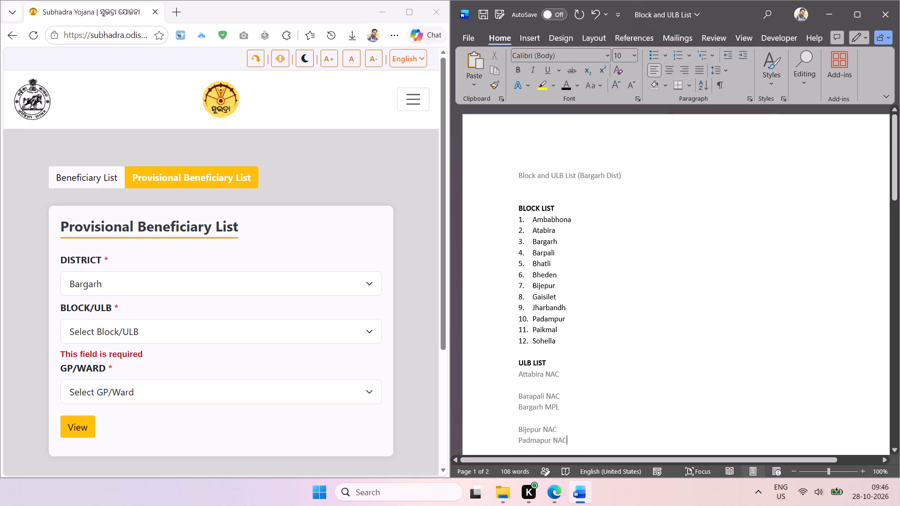
drag(567, 440, 450, 147)
key(ctrl+c)
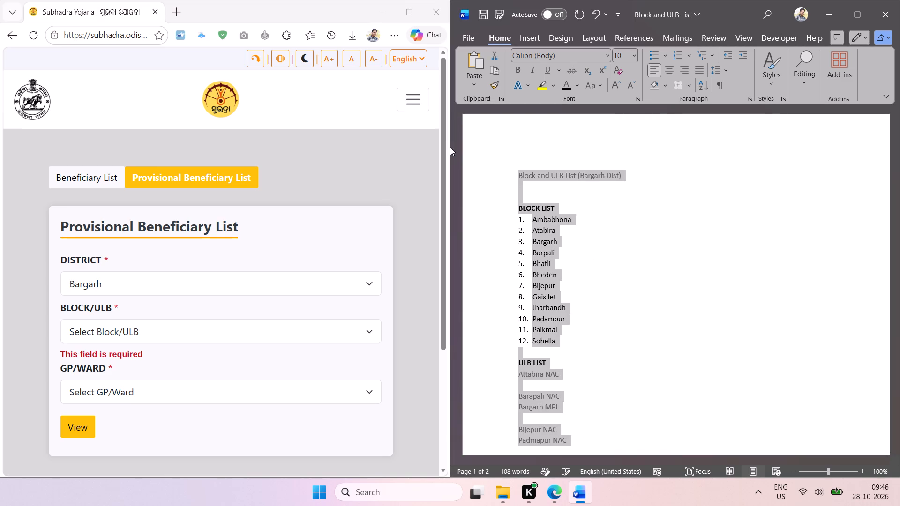
key(ctrl+a)
key(ctrl+v)
Set the font colour of the ULB names Attabira NAC to Padmapur NAC to black.
scroll(571, 302, down, 1)
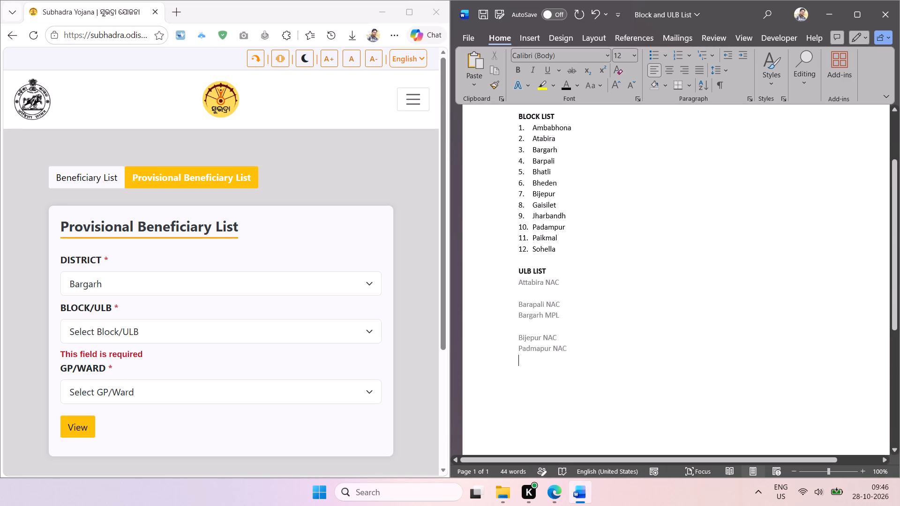
scroll(566, 347, down, 1)
drag(567, 350, 517, 278)
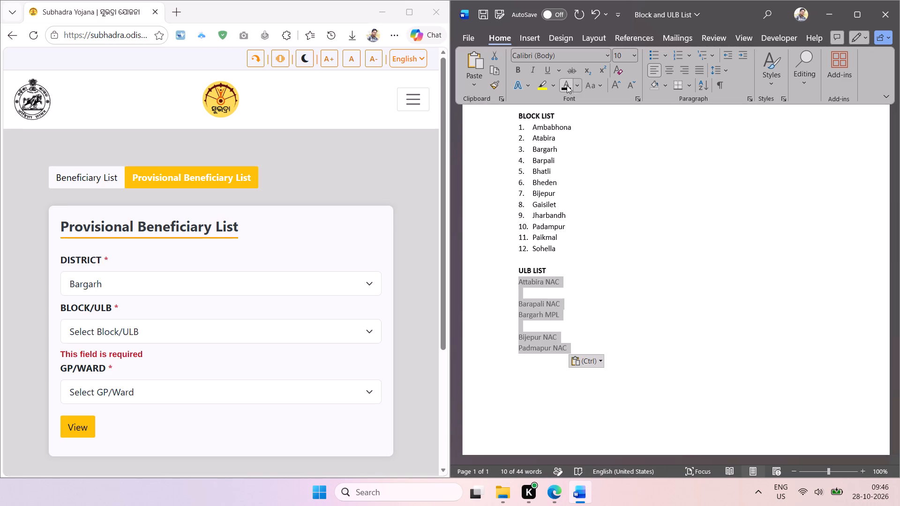
click(567, 85)
click(600, 353)
Remove the blank lines between the names in the ULB list.
click(533, 327)
key(BackSpace)
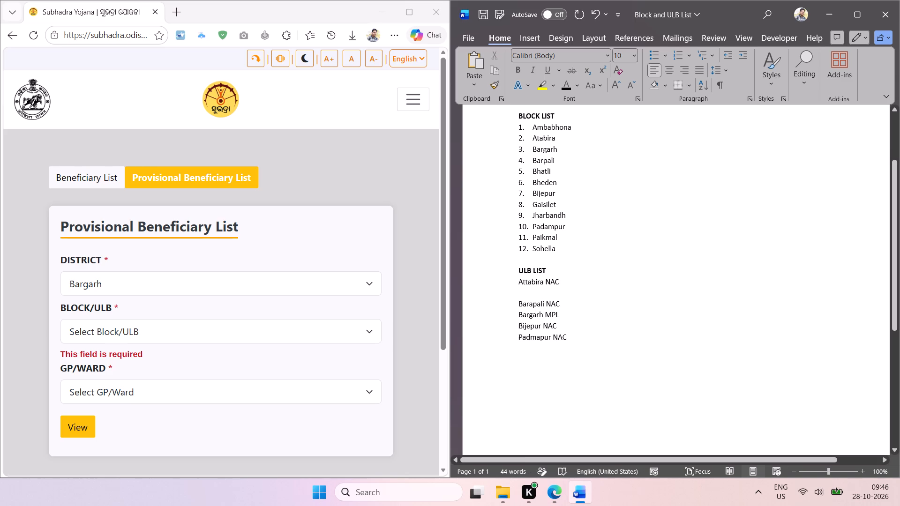
click(535, 297)
key(BackSpace)
Format the ULB names Attabira NAC to Padmapur NAC as a numbered list aligned with the heading's left edge.
drag(568, 327, 520, 279)
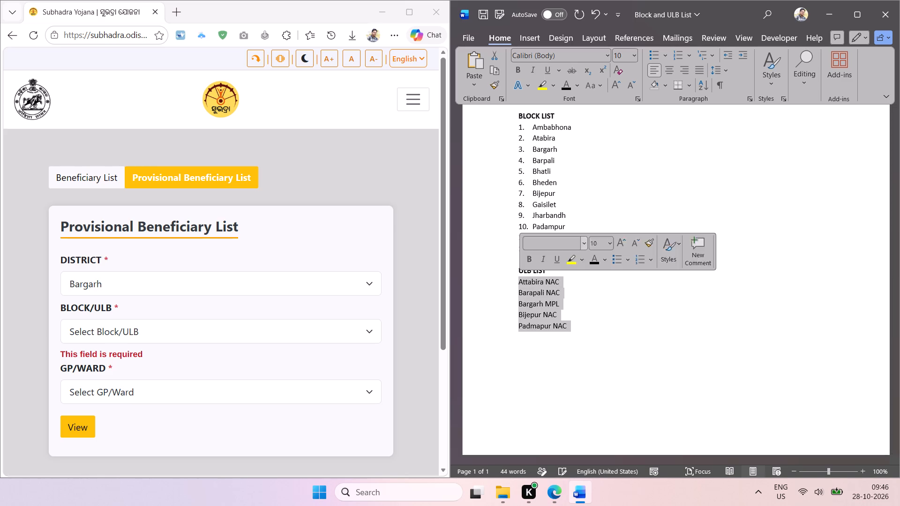
click(676, 53)
double_click(730, 55)
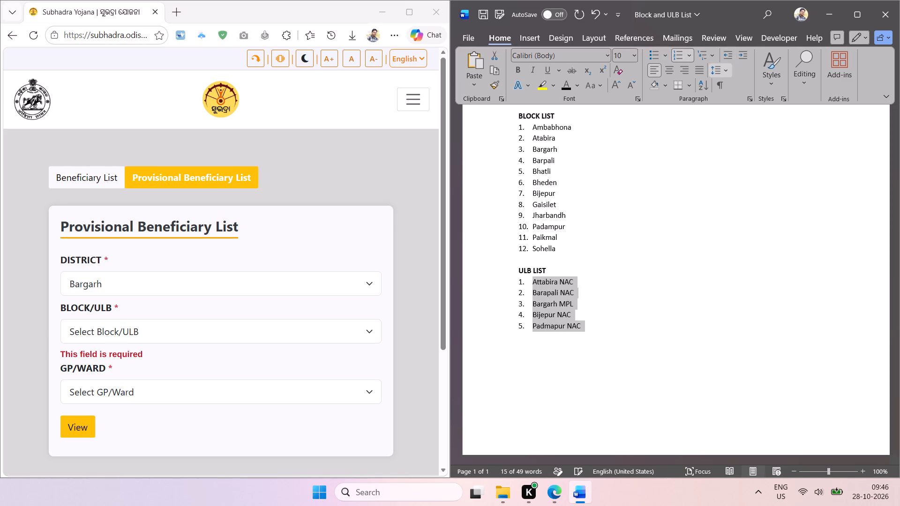
Remove the extra blank line between the Bargarh title and the BLOCK LIST heading, and save the document.
click(607, 260)
key(ctrl+s)
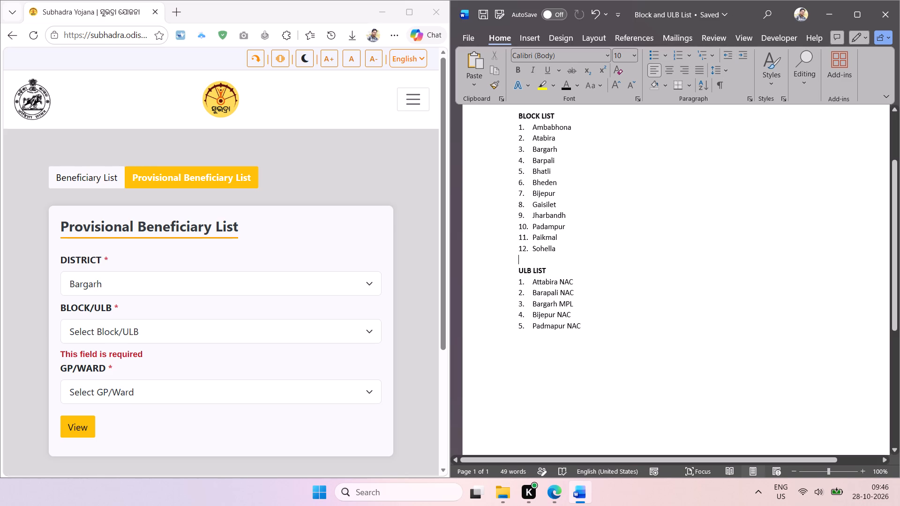
scroll(606, 260, up, 2)
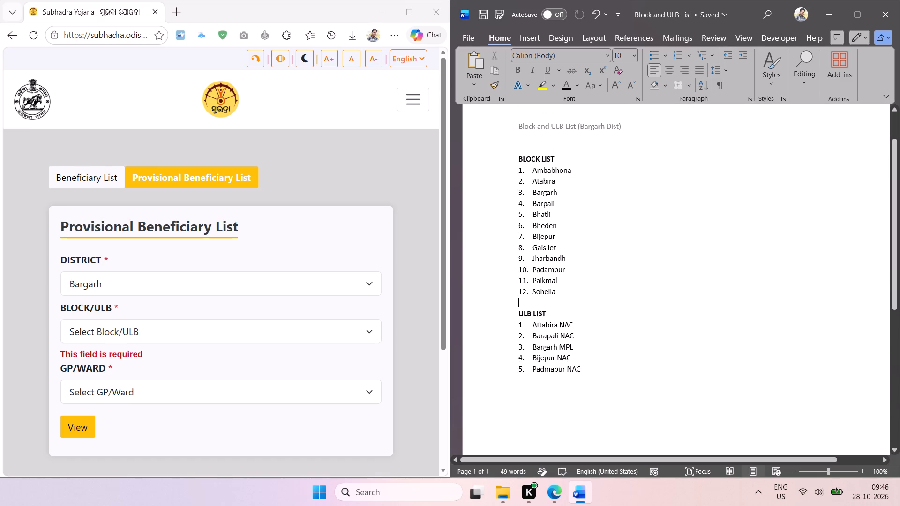
click(523, 144)
key(BackSpace)
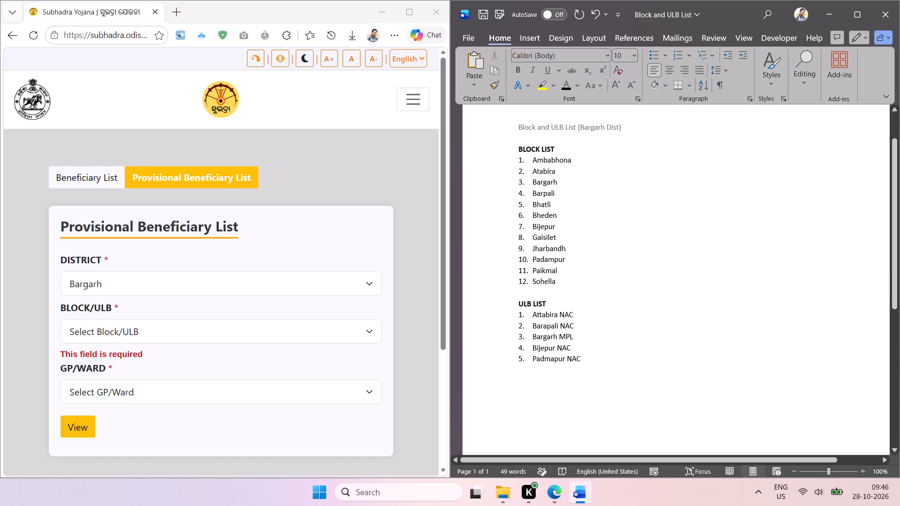
click(600, 170)
key(ctrl+s)
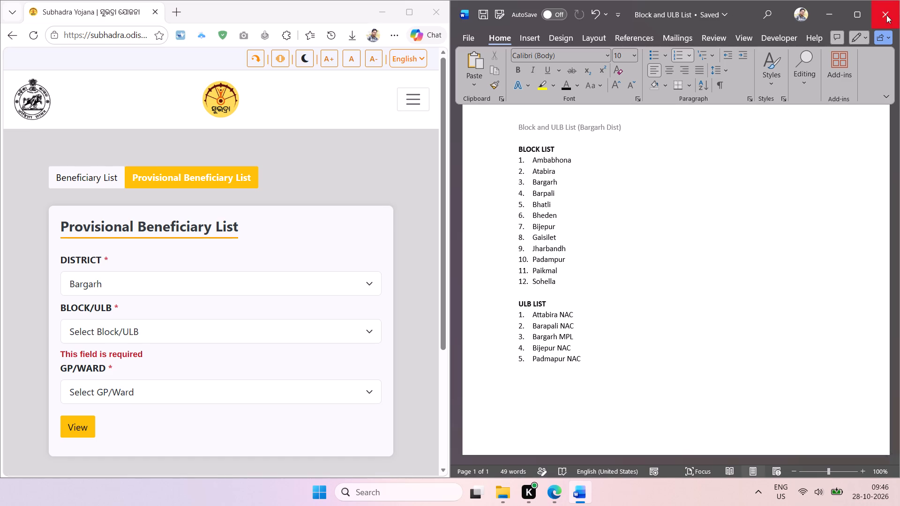
Close the Block and ULB List document and switch to the Bargarh folder in File Explorer.
click(886, 15)
click(519, 493)
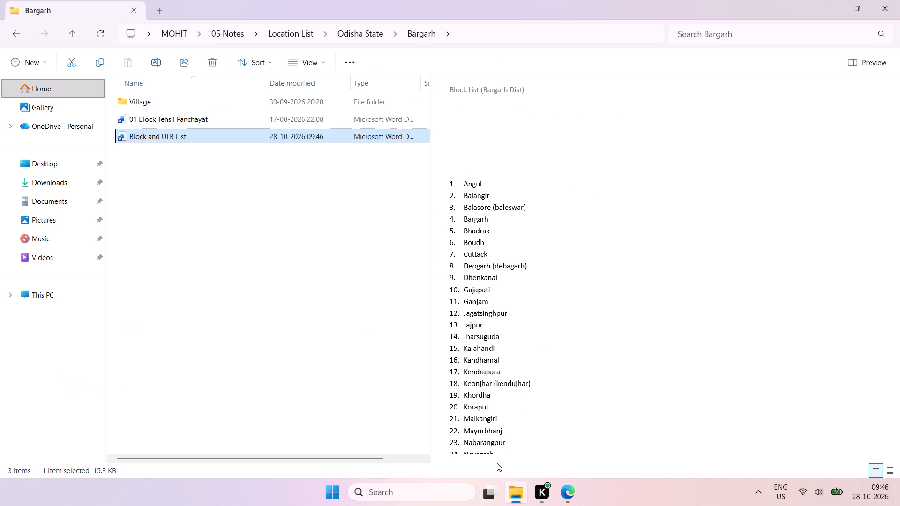
click(182, 187)
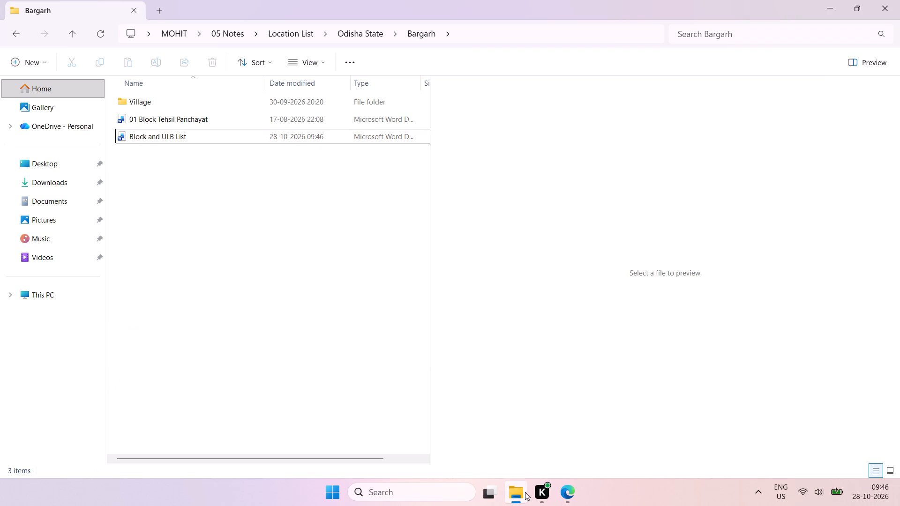
Switch to the Subhadra Yojana form in Edge and examine the GP/Ward options for the Padampur block.
click(564, 496)
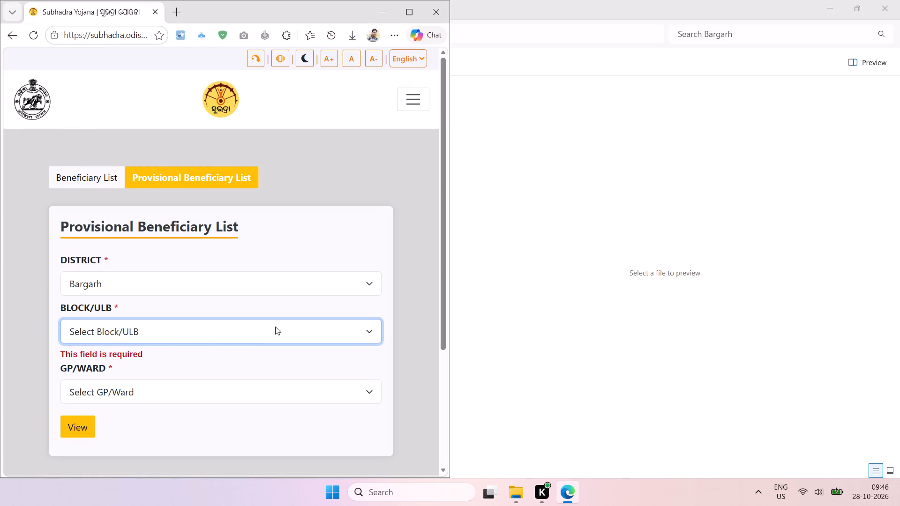
scroll(330, 213, down, 3)
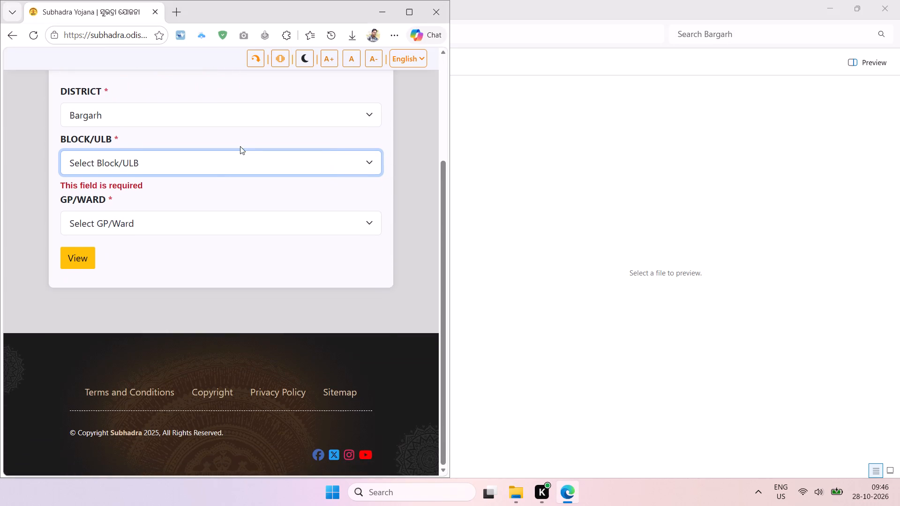
click(239, 162)
click(400, 147)
click(176, 168)
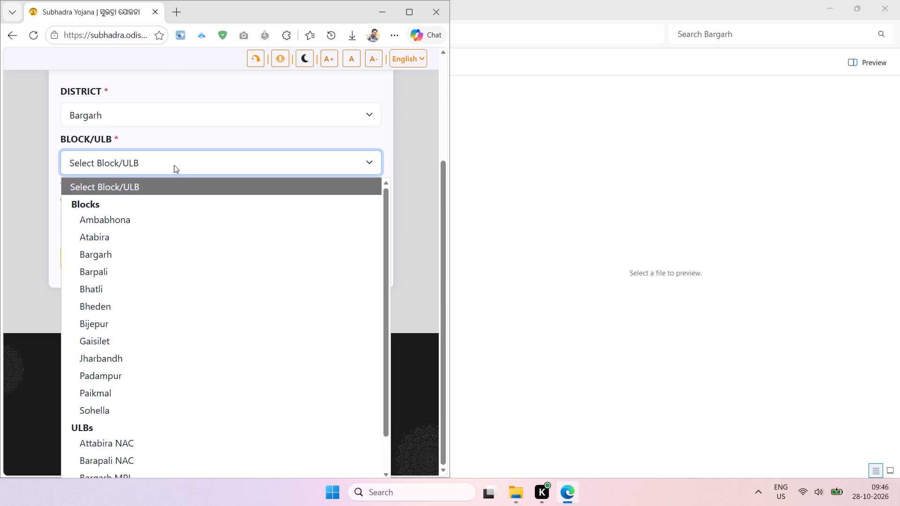
scroll(173, 165, down, 1)
click(173, 165)
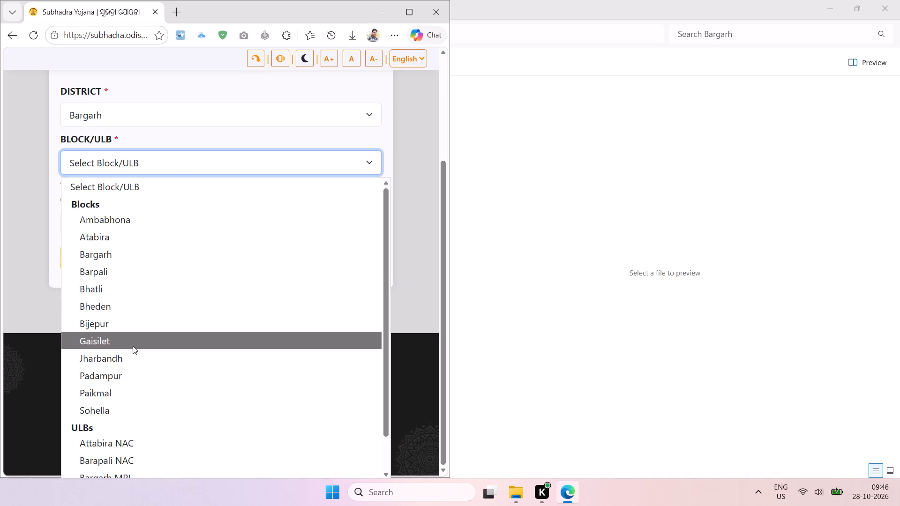
click(114, 374)
click(165, 229)
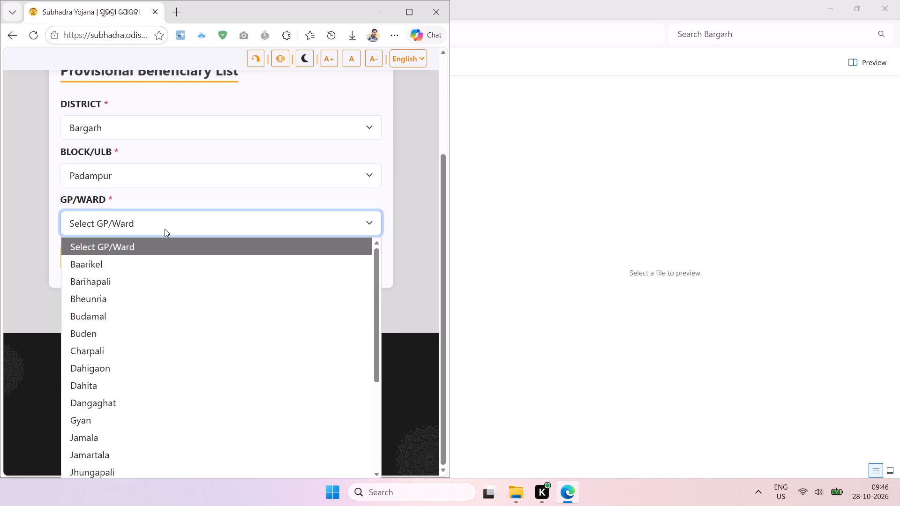
scroll(164, 335, down, 4)
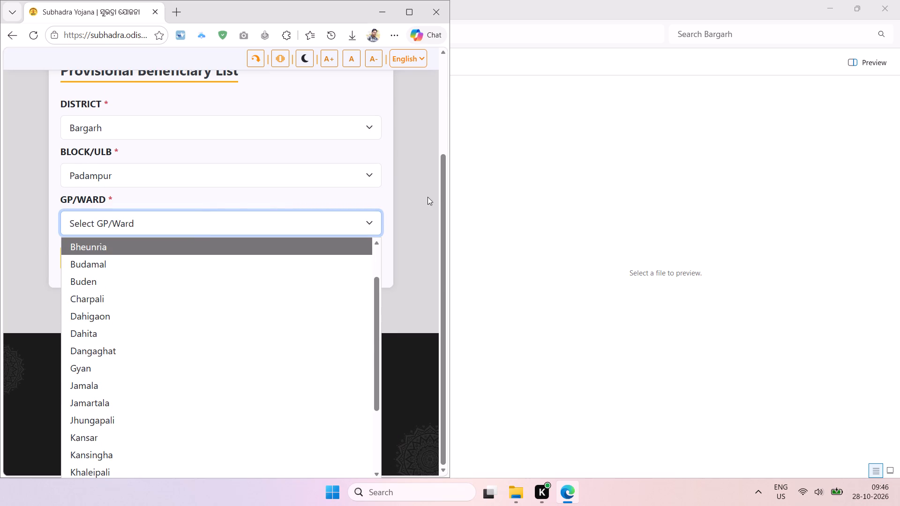
click(424, 198)
scroll(202, 204, down, 2)
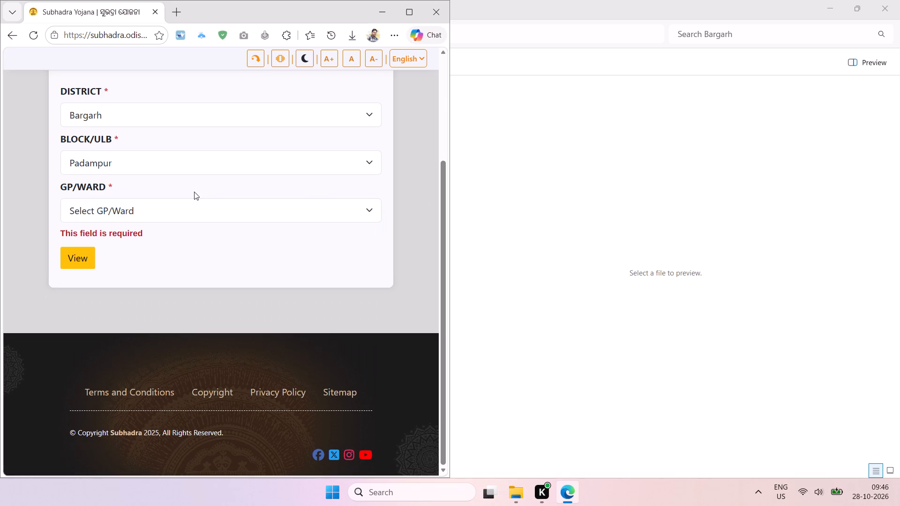
Set the form's Block/ULB to Ambabhona and check its GP/Ward options.
click(169, 163)
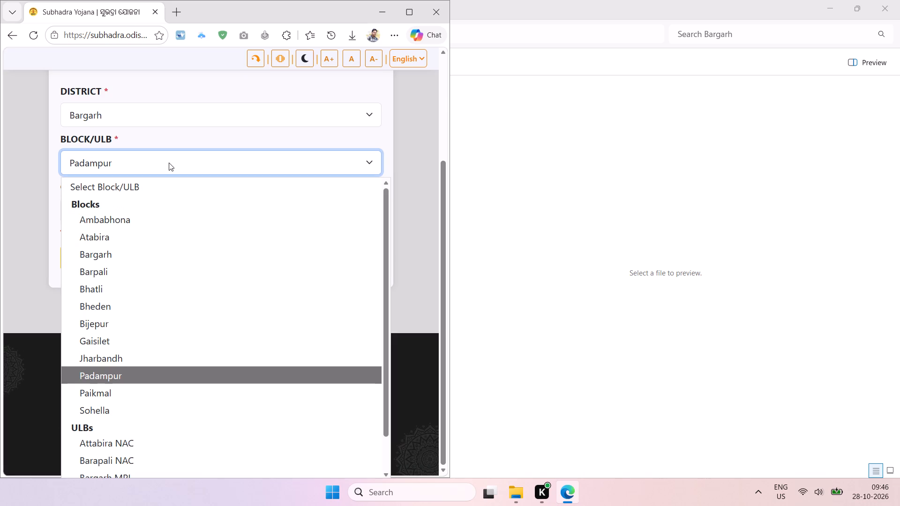
scroll(163, 193, up, 1)
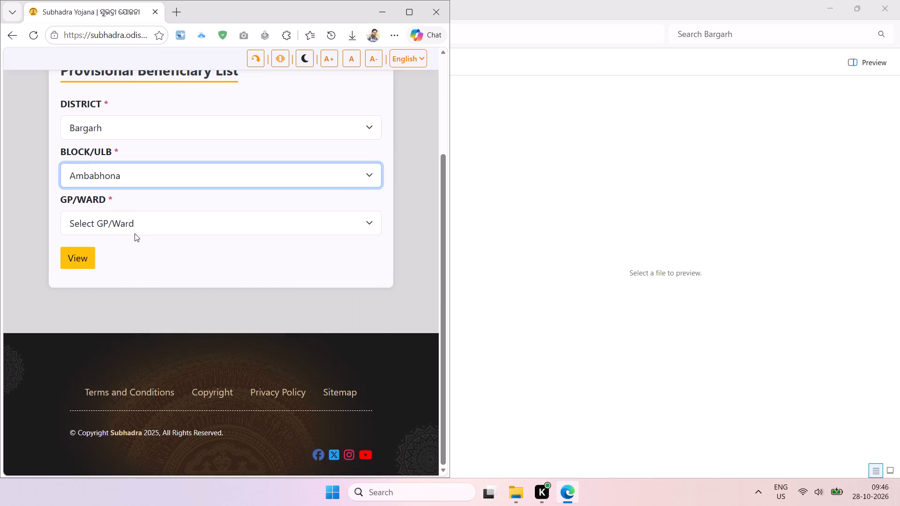
click(135, 227)
click(135, 227)
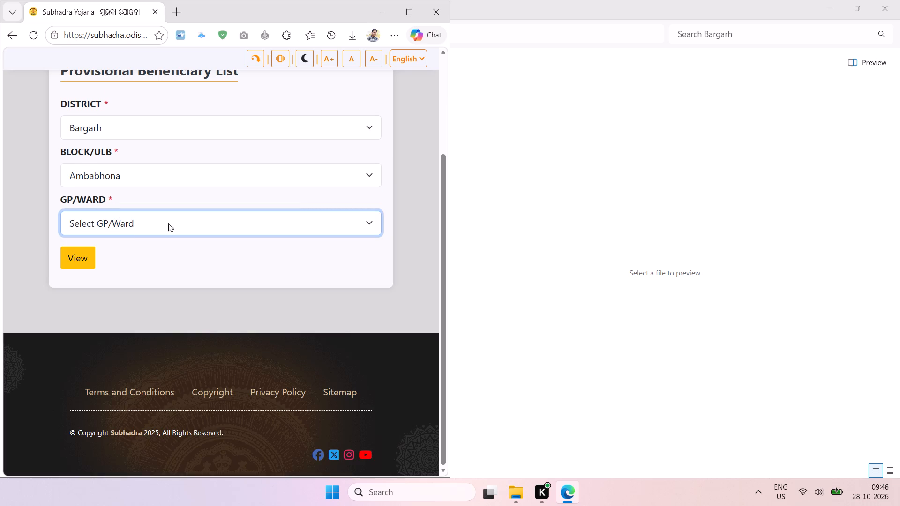
In File Explorer, duplicate the Block and ULB List file in the Bargarh folder and rename the copy as Gram Panchayat List.
click(523, 494)
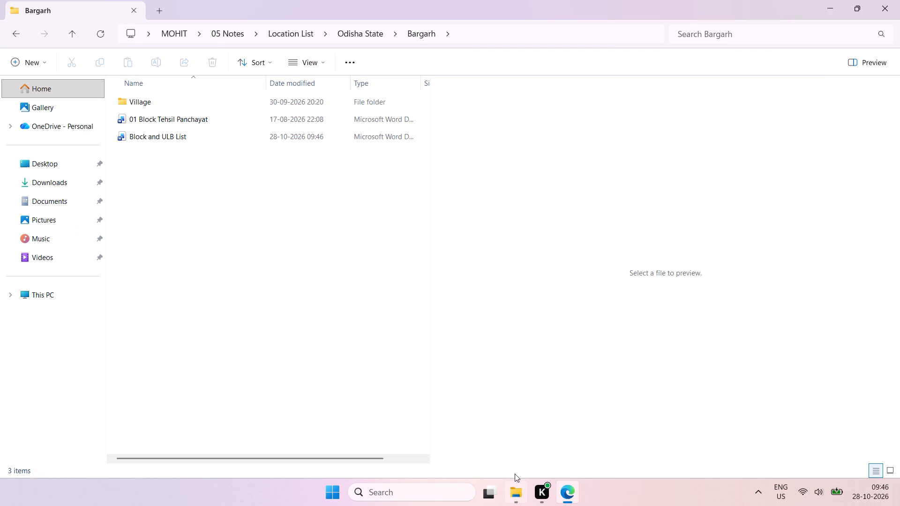
click(192, 182)
click(187, 142)
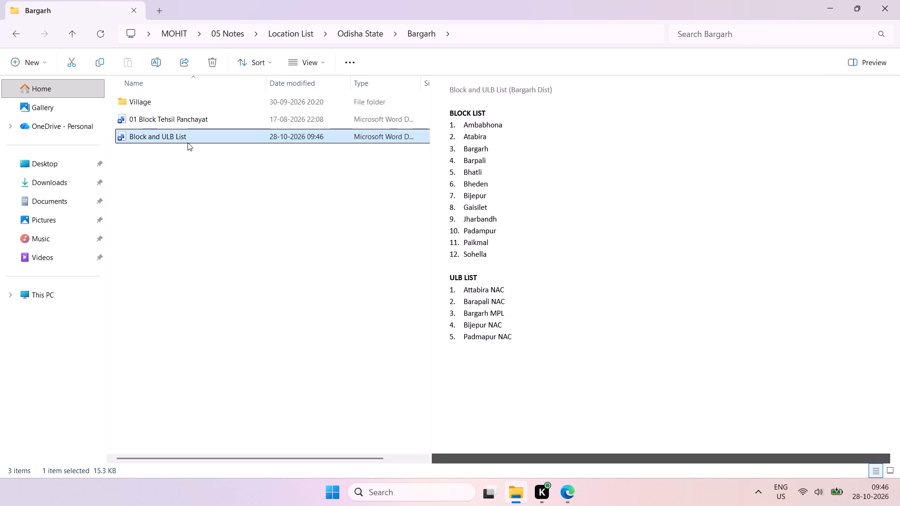
key(ctrl+c)
key(ctrl+v)
click(186, 215)
click(183, 155)
key(F2)
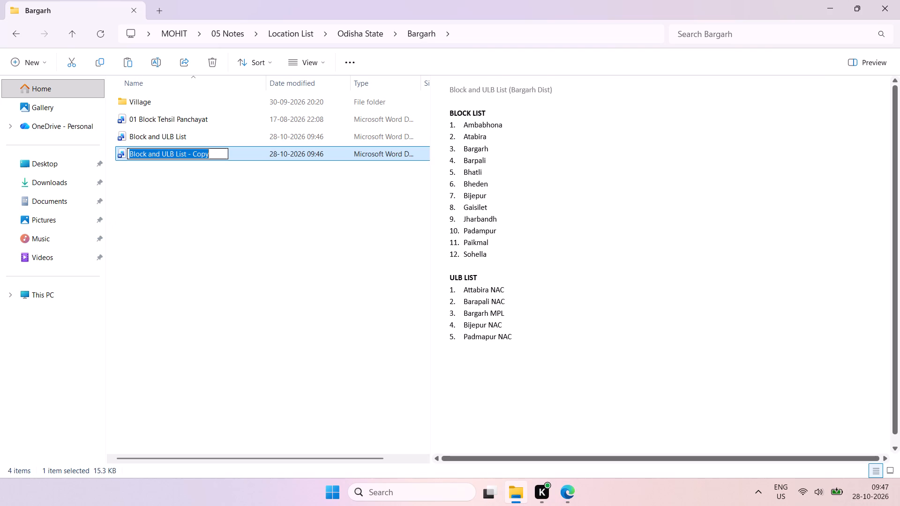
text(Gram)
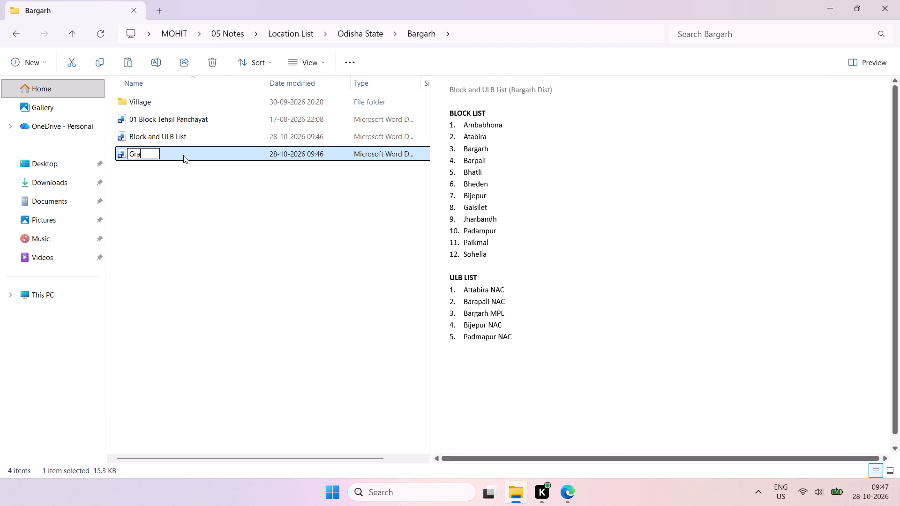
key(space)
text(Panchayat)
key(space)
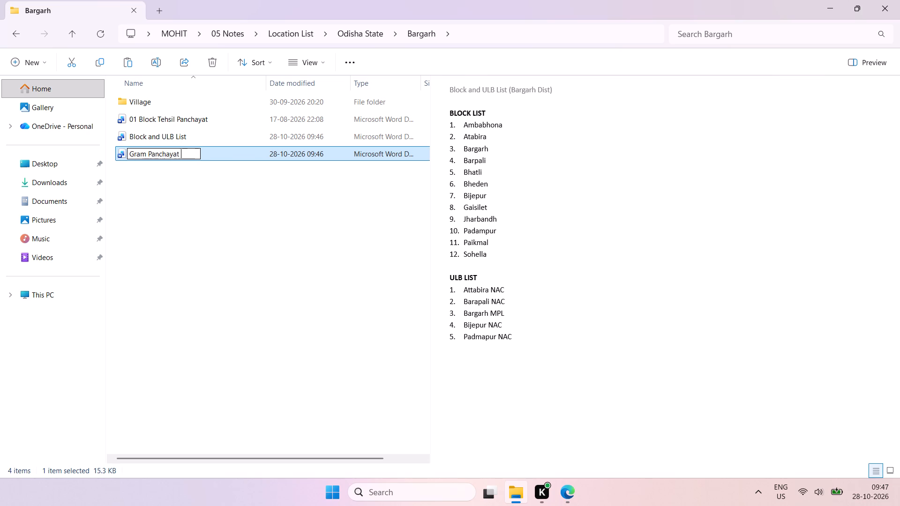
text(List)
key(Return)
Open the Gram Panchayat List document in Word and arrange it side by side with the Subhadra Yojana form.
key(Return)
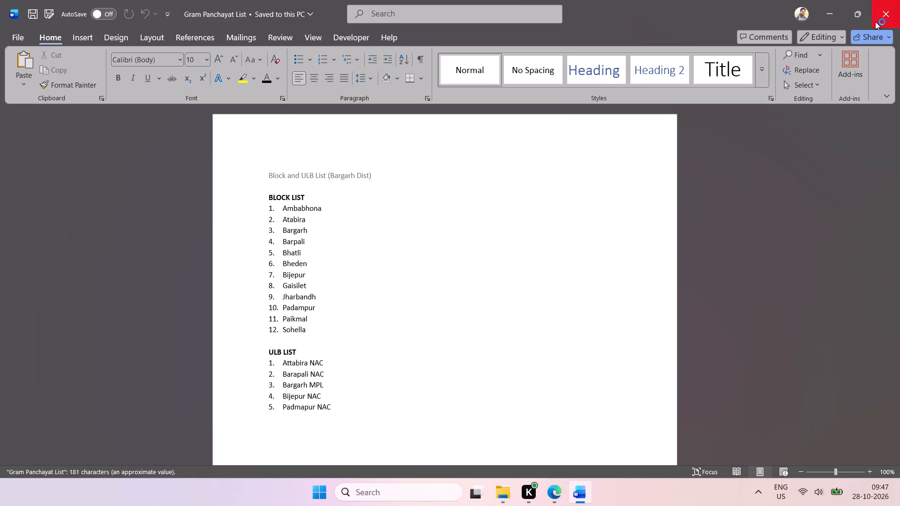
click(815, 87)
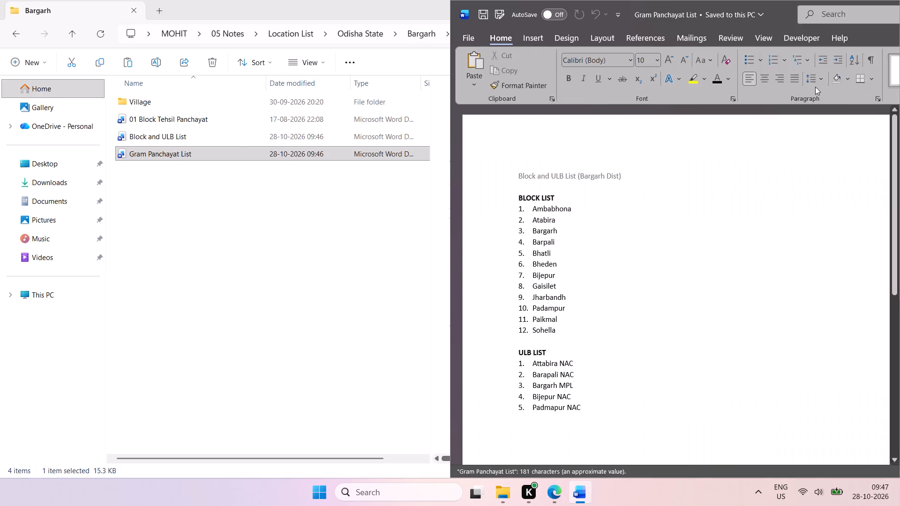
click(268, 300)
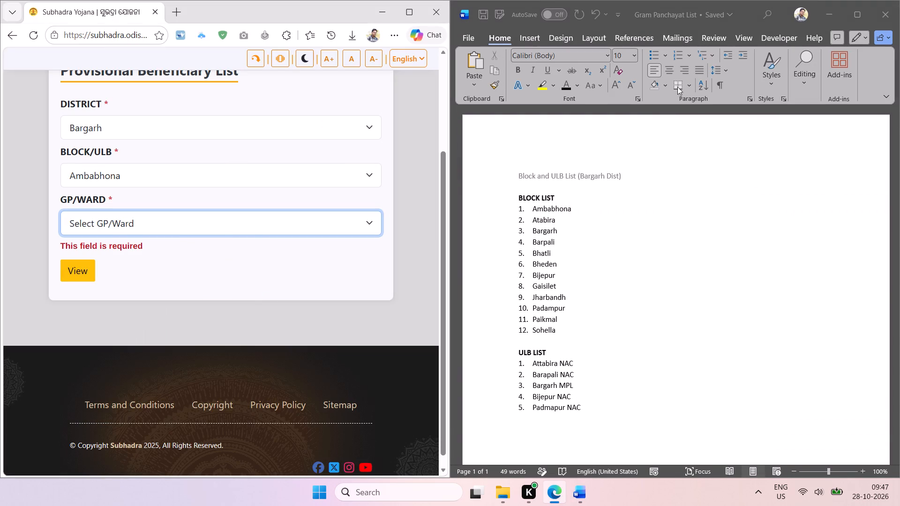
Replace "Block and ULB" in the document title with "Gram Panchayat" and save the document.
click(589, 172)
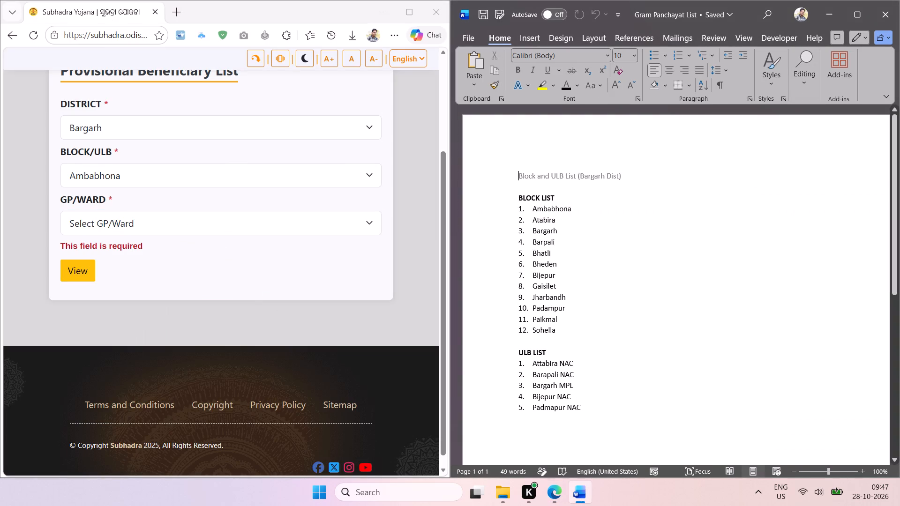
drag(562, 175, 530, 176)
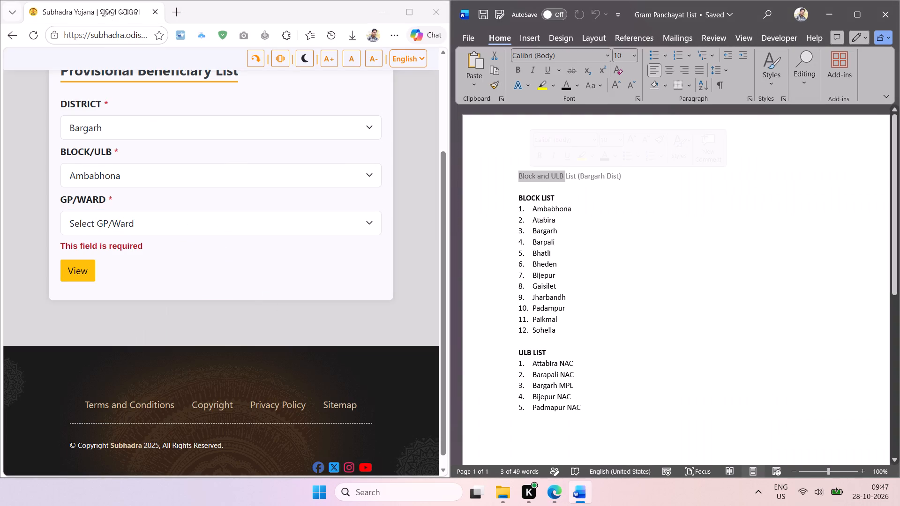
text(Gram Panchayat)
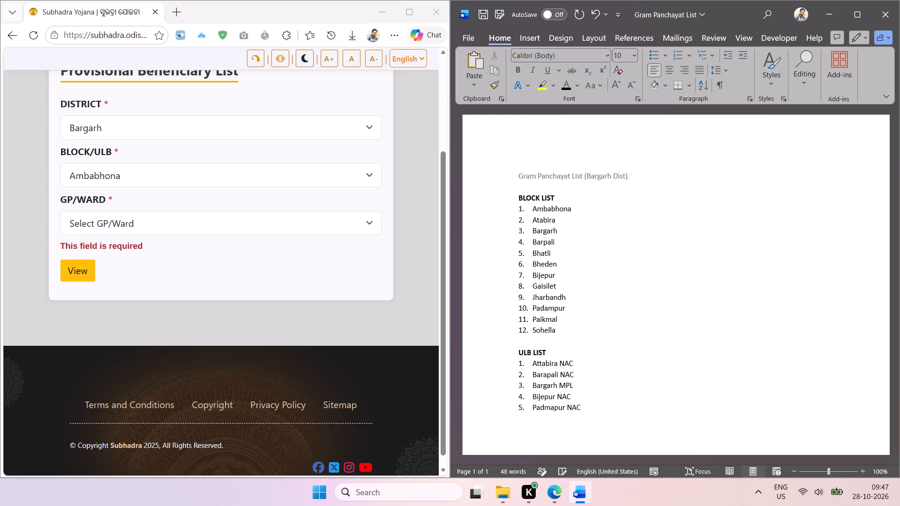
click(625, 187)
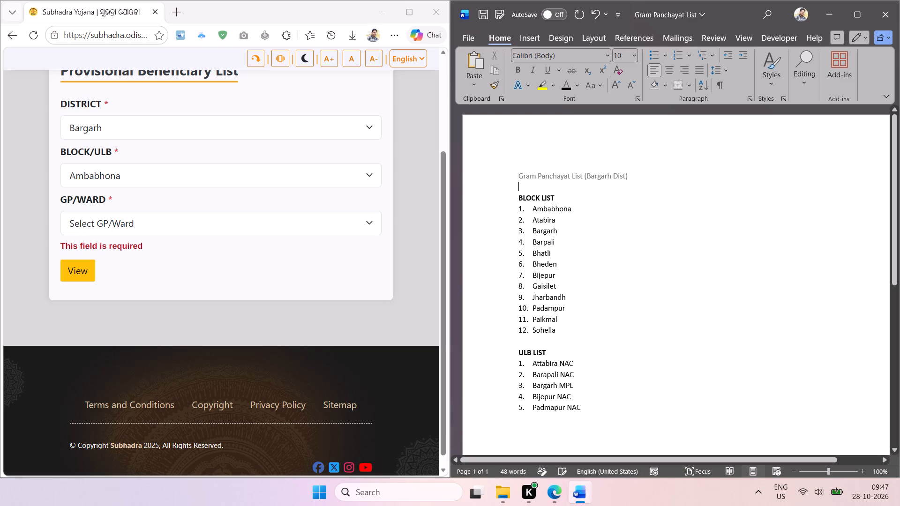
key(ctrl+s)
Check the form's GP/Ward options for Ambabhona.
click(602, 185)
click(570, 185)
drag(562, 195, 542, 195)
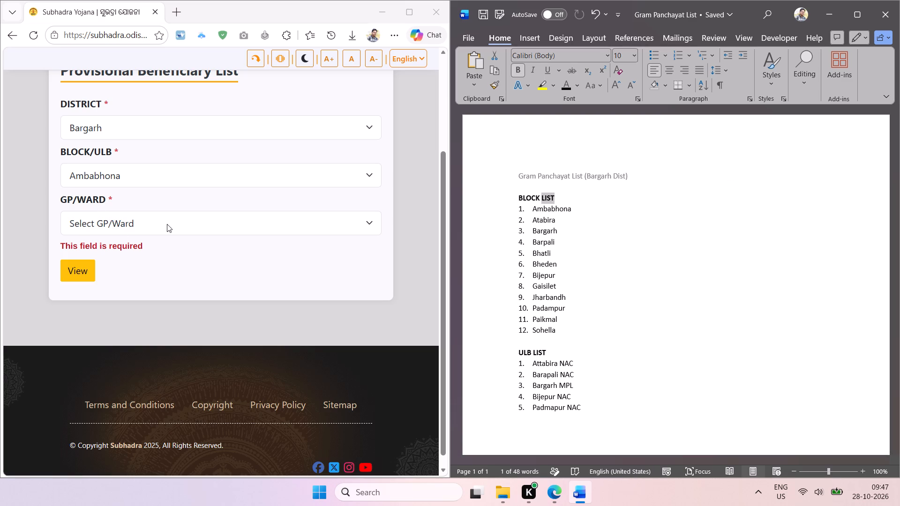
click(167, 222)
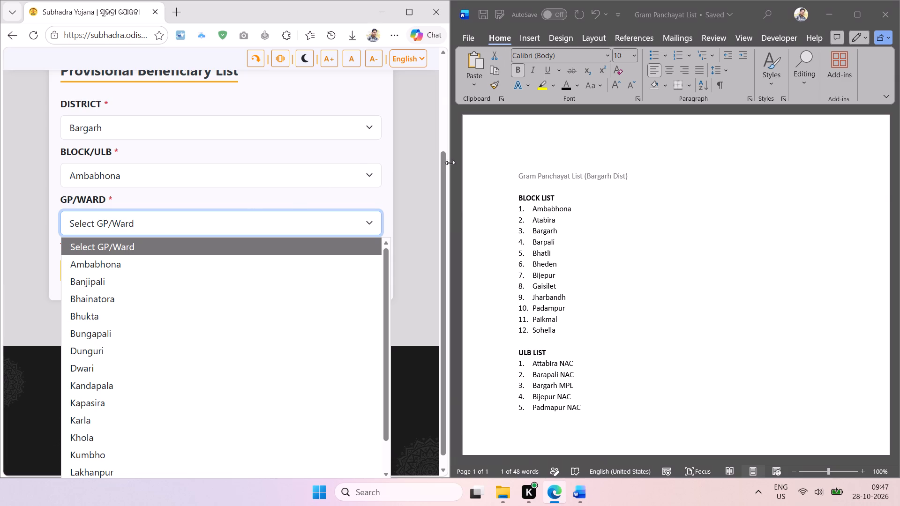
click(427, 159)
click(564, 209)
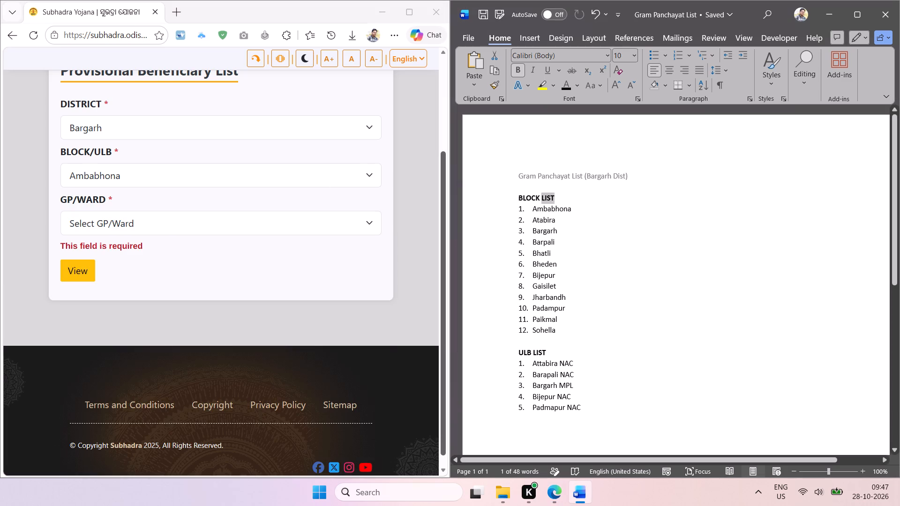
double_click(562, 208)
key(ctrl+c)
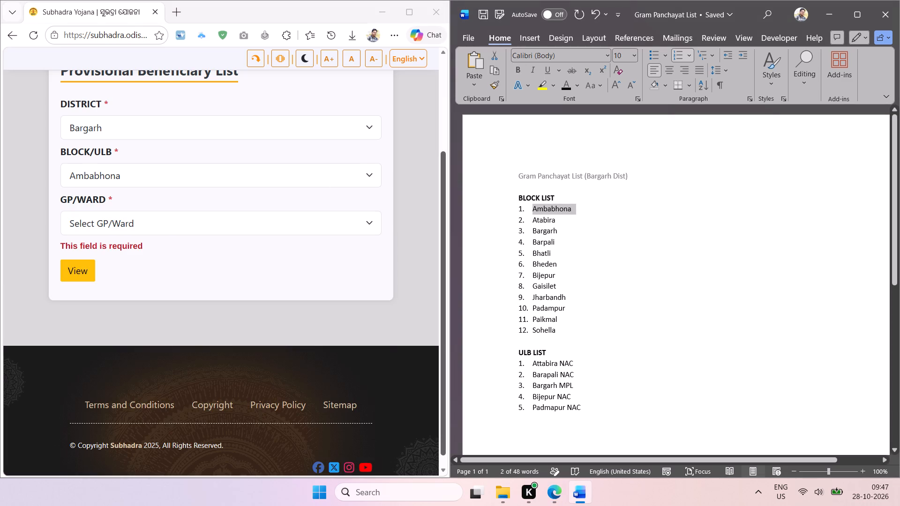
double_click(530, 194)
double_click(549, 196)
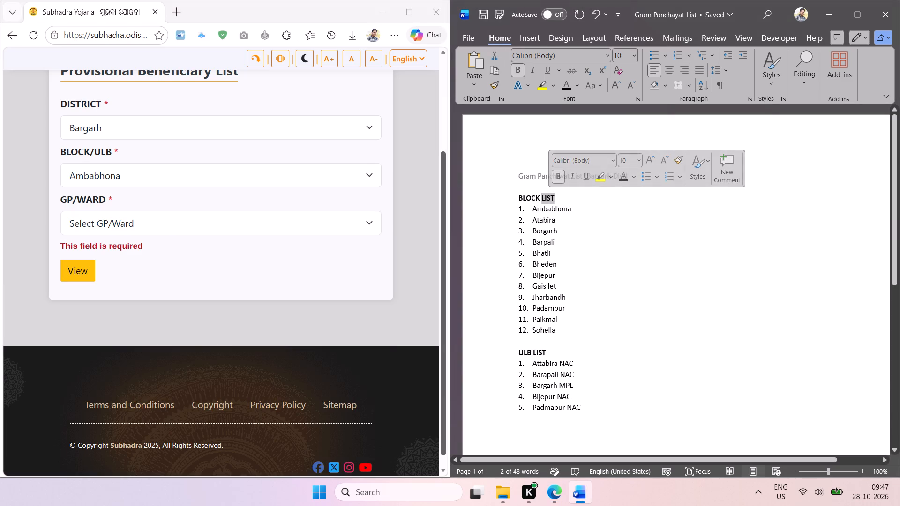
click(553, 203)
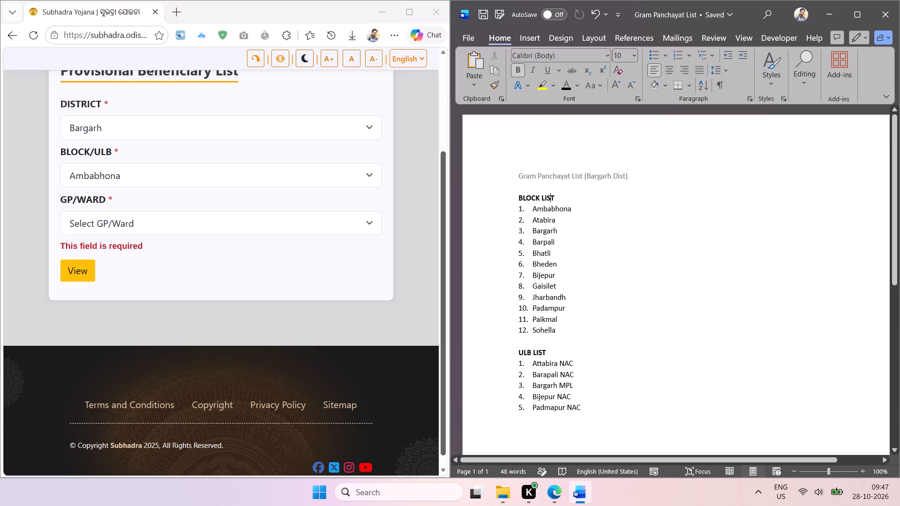
Delete the ULB LIST heading and its five entries from the document.
drag(581, 410, 508, 353)
key(BackSpace)
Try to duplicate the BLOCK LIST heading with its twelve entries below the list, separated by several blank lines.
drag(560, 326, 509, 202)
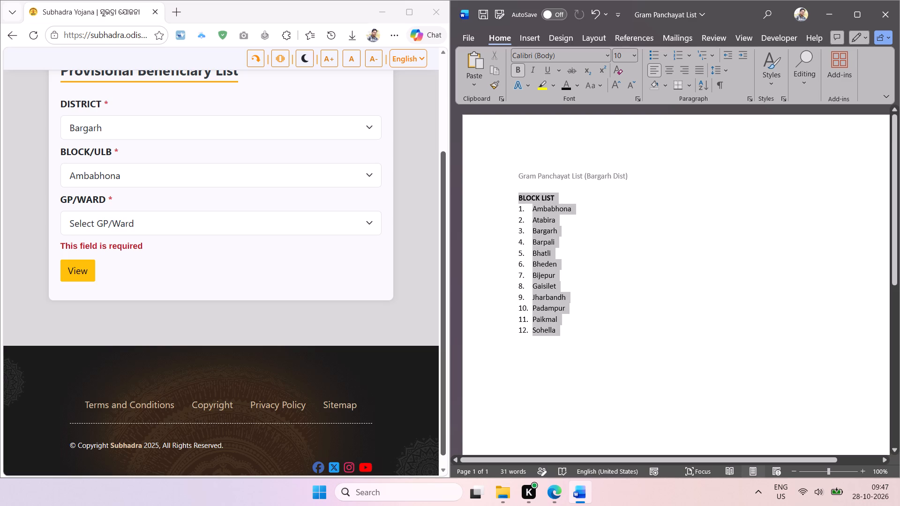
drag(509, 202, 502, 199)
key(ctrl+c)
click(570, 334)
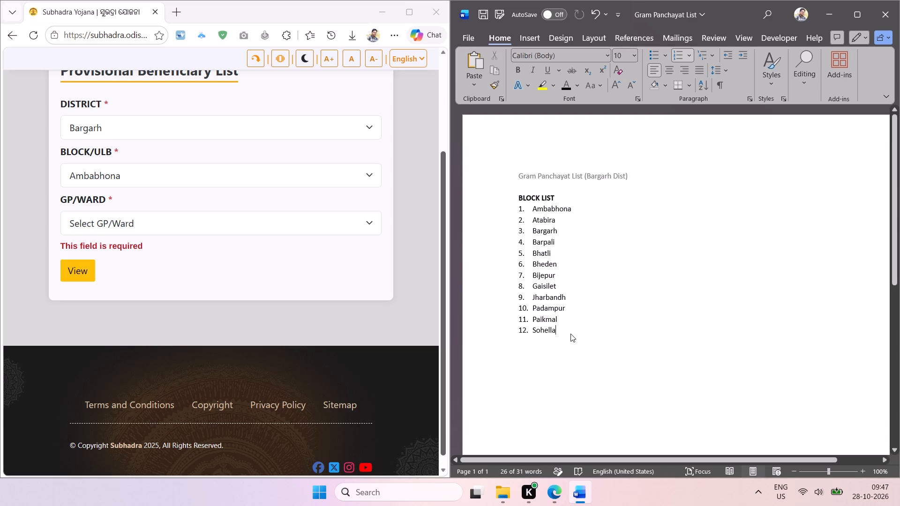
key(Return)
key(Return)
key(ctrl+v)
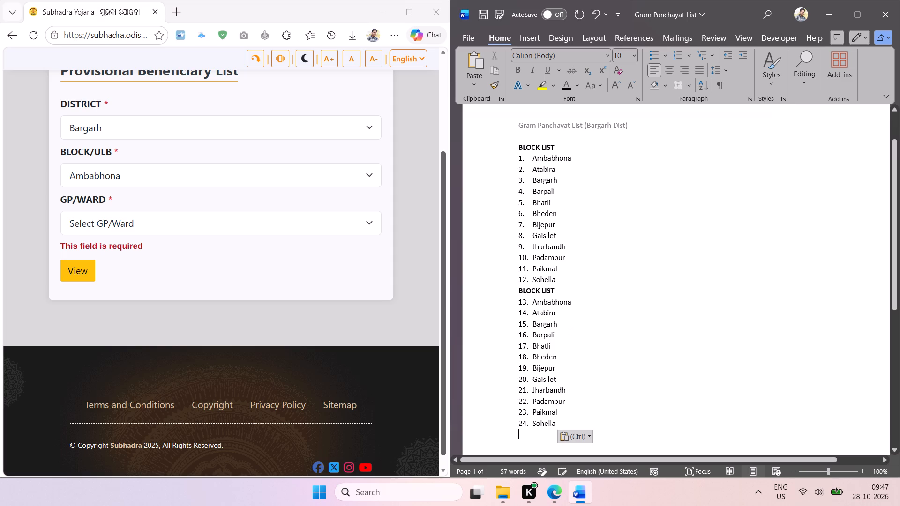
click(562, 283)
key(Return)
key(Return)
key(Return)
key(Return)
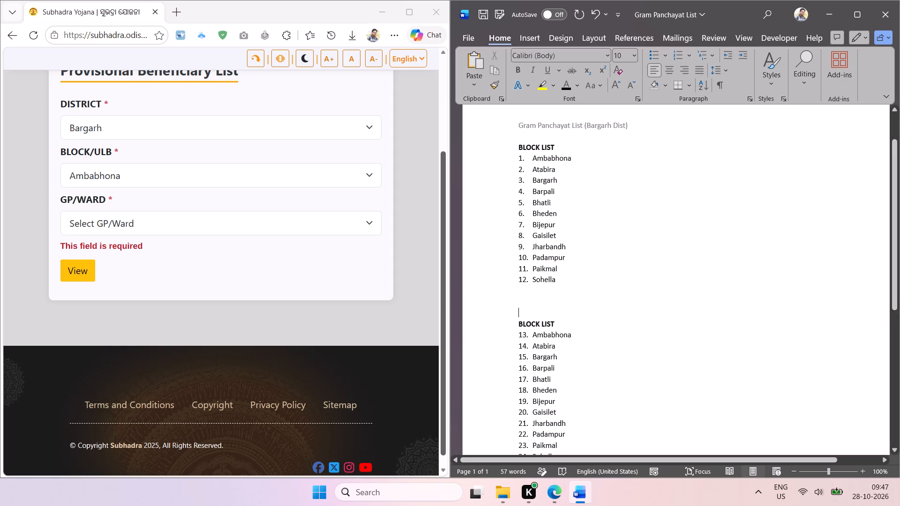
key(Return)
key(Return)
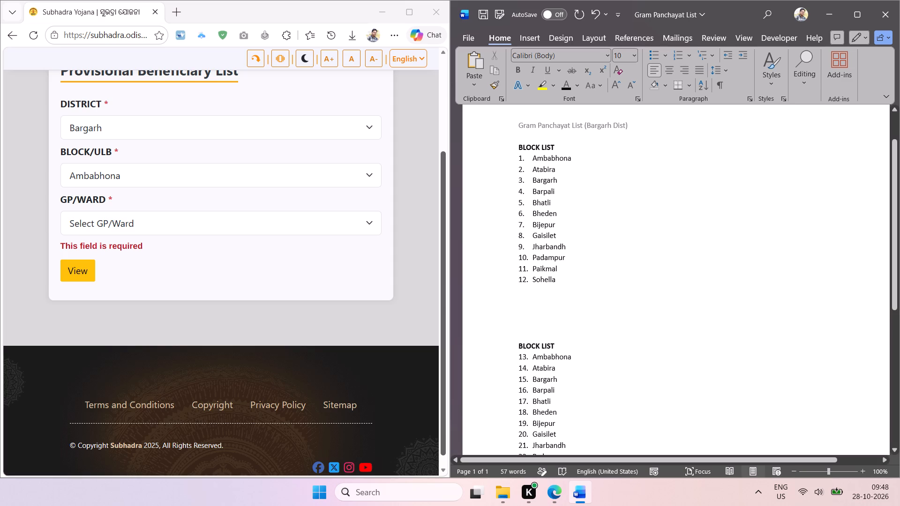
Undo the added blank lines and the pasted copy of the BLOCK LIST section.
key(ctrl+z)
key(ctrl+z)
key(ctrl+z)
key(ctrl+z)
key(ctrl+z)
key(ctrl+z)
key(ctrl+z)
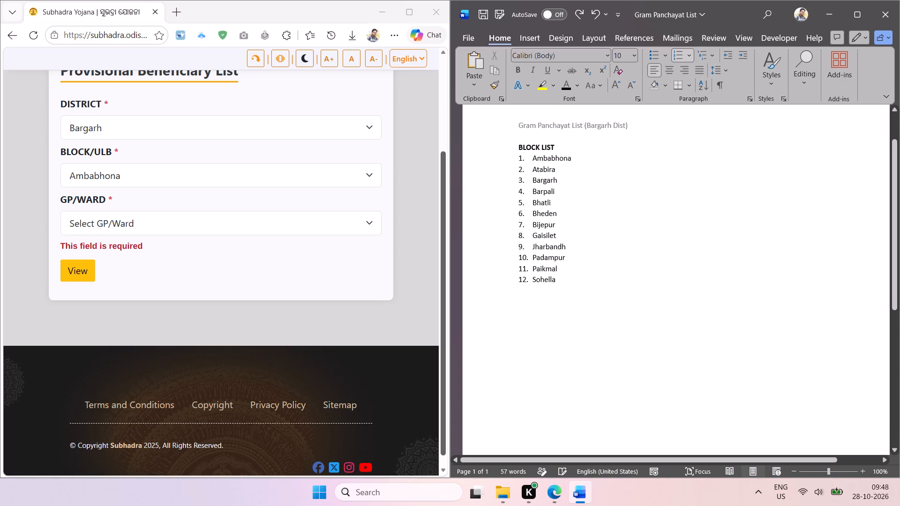
Duplicate the twelve block names, without the heading, below the original list and add several blank lines before the copy.
drag(557, 283, 504, 156)
key(ctrl+c)
click(538, 311)
key(ctrl+v)
click(535, 302)
key(Return)
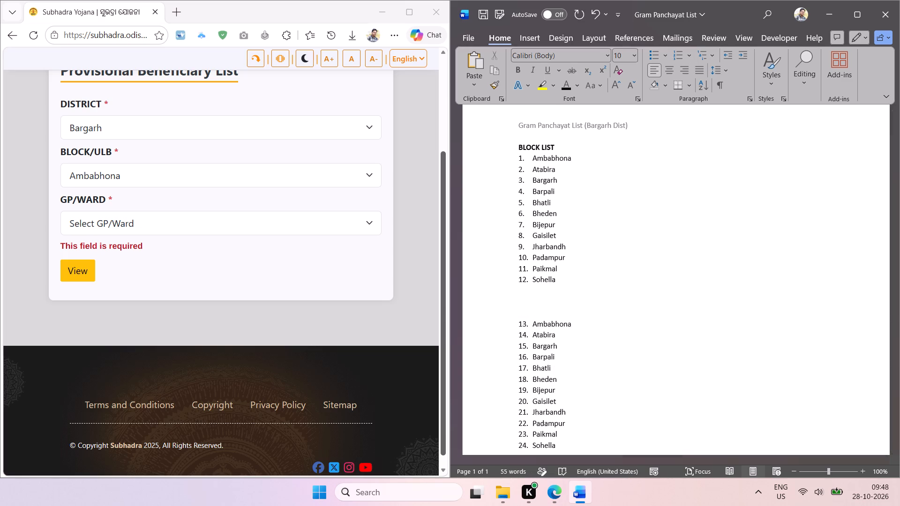
key(Return)
key(Return)
key(Return)
key(Return)
key(Return)
Renumber the copied block list from 1 by removing its numbering and applying the 1. 2. 3. number format.
scroll(548, 292, down, 1)
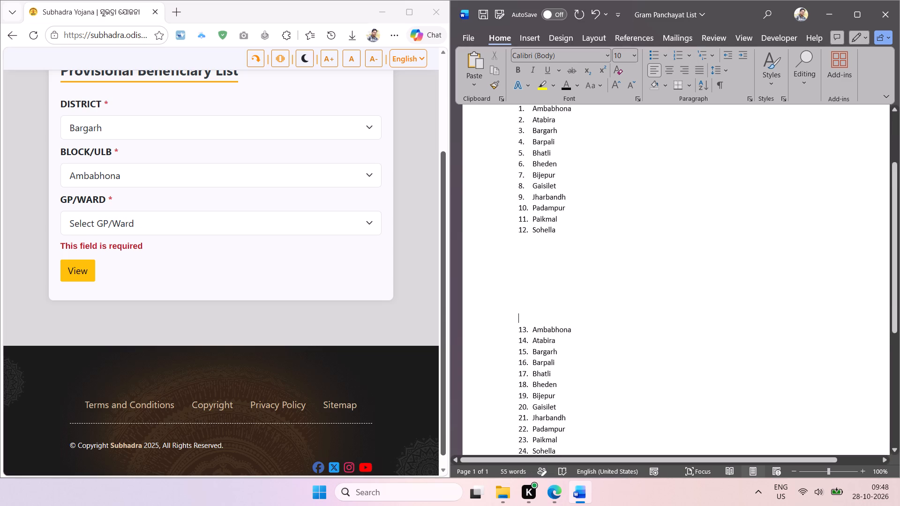
scroll(548, 294, down, 1)
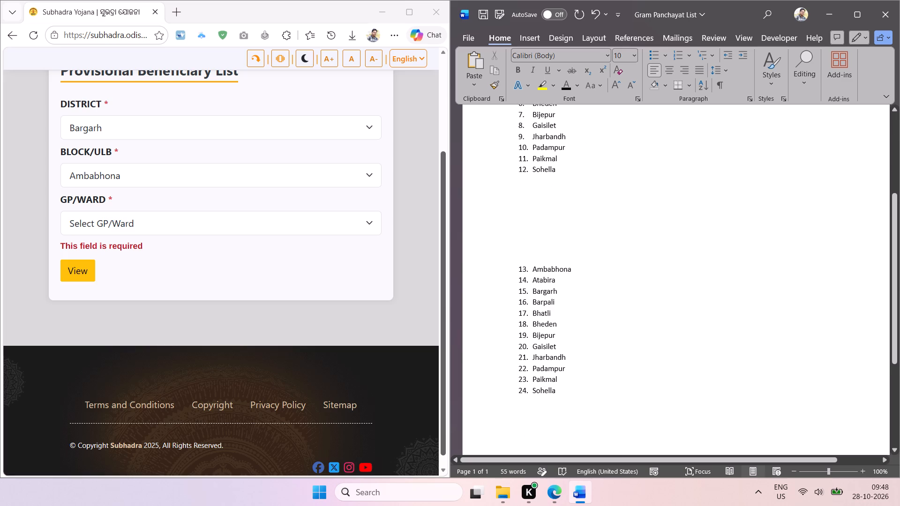
scroll(554, 361, down, 1)
drag(558, 386, 511, 263)
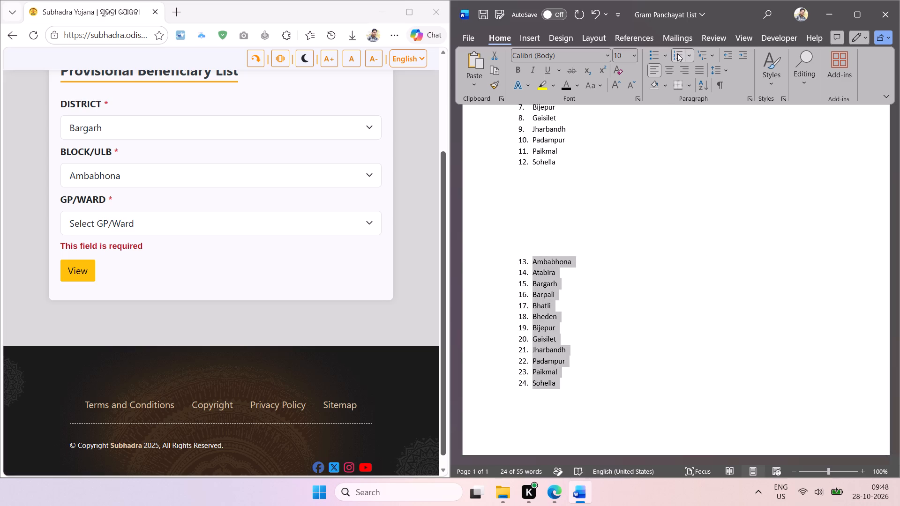
click(675, 53)
click(675, 53)
click(675, 53)
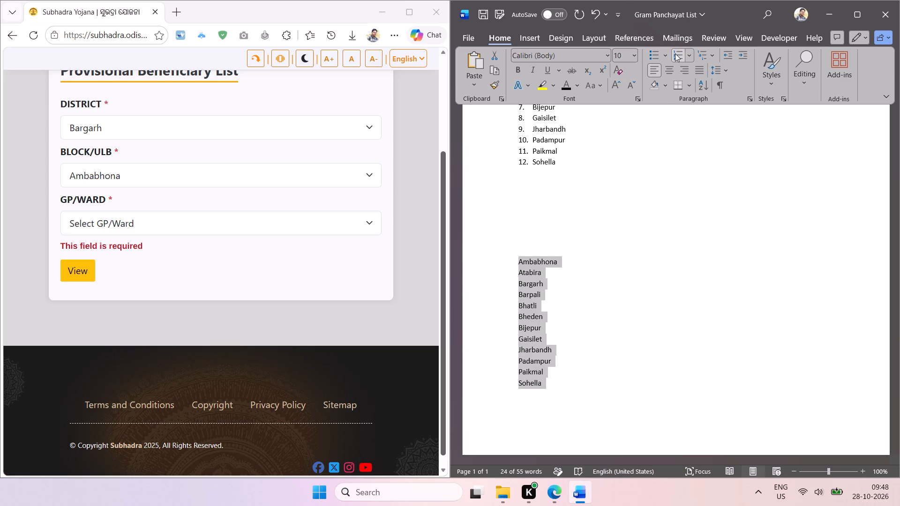
click(692, 55)
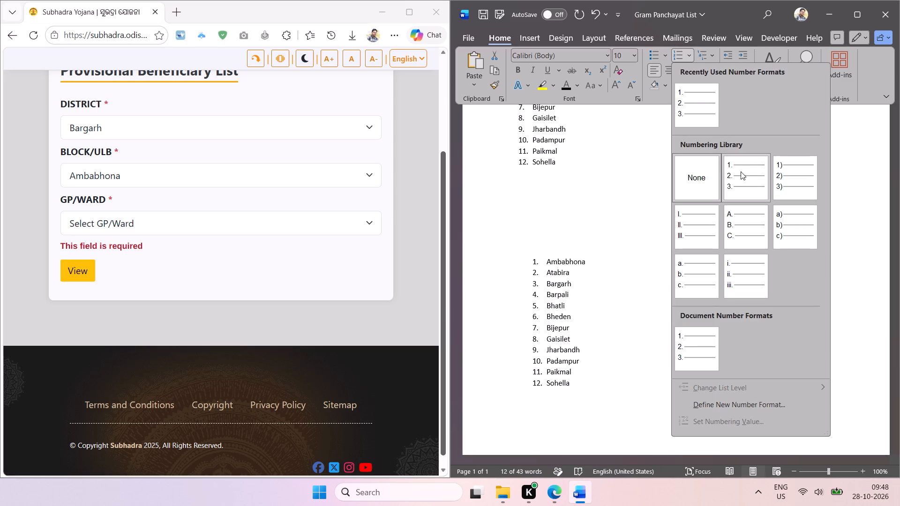
click(743, 181)
Delete the original numbered block entries under the BLOCK LIST heading, keeping blank lines before the copied list.
click(533, 238)
scroll(537, 237, up, 1)
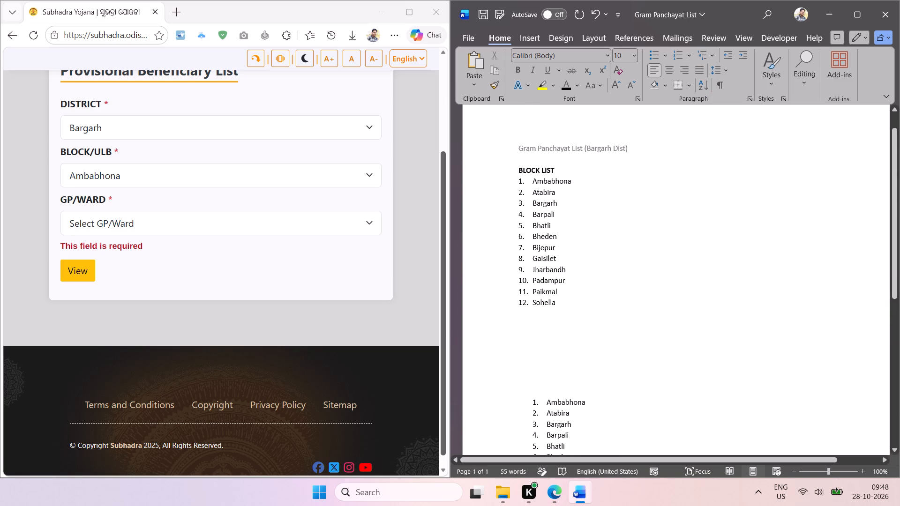
scroll(541, 244, up, 1)
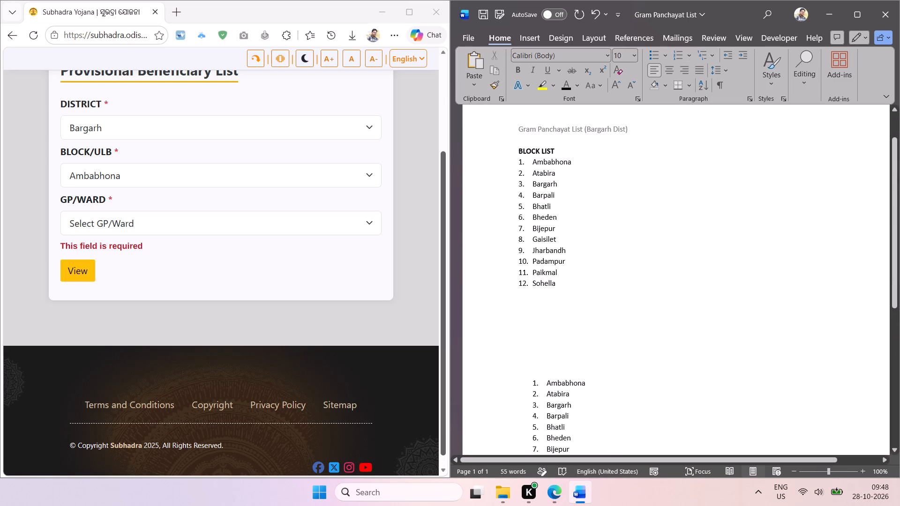
scroll(572, 278, up, 1)
click(562, 153)
key(Return)
key(Return)
drag(557, 316, 523, 206)
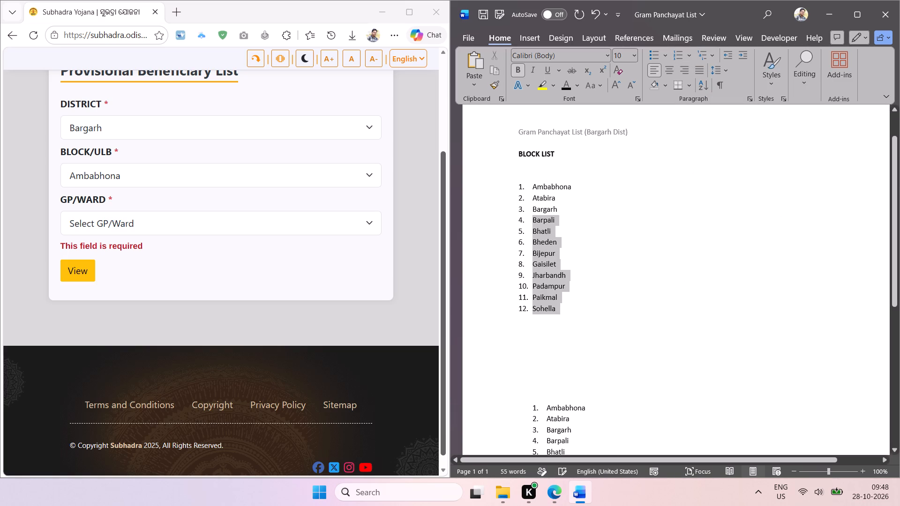
drag(523, 206, 518, 193)
key(BackSpace)
key(BackSpace)
key(BackSpace)
key(BackSpace)
key(BackSpace)
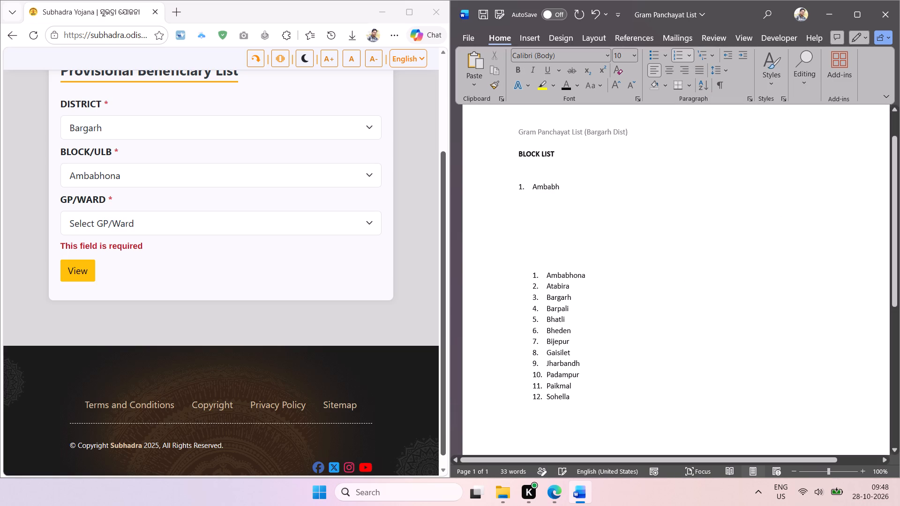
drag(574, 187, 515, 174)
key(BackSpace)
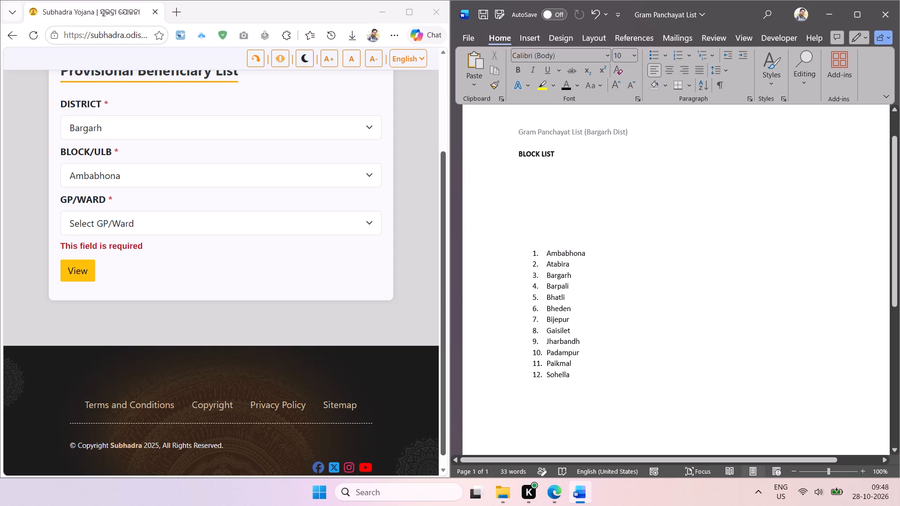
Copy Ambabhona from the block list and remove the word LIST from the BLOCK LIST heading.
double_click(577, 255)
key(ctrl+c)
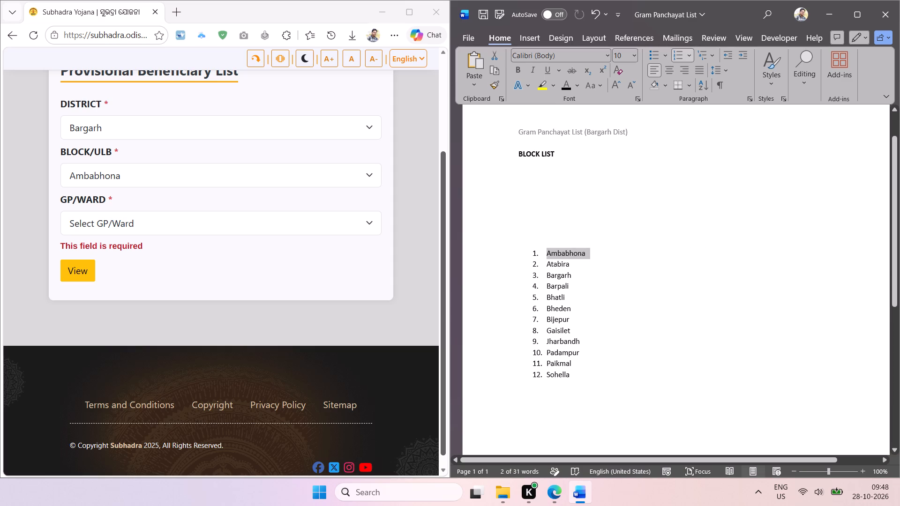
double_click(546, 155)
key(BackSpace)
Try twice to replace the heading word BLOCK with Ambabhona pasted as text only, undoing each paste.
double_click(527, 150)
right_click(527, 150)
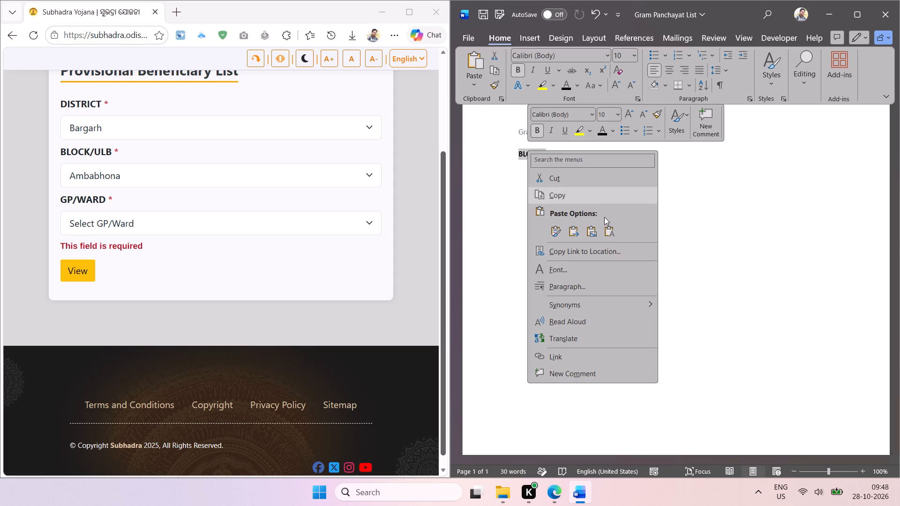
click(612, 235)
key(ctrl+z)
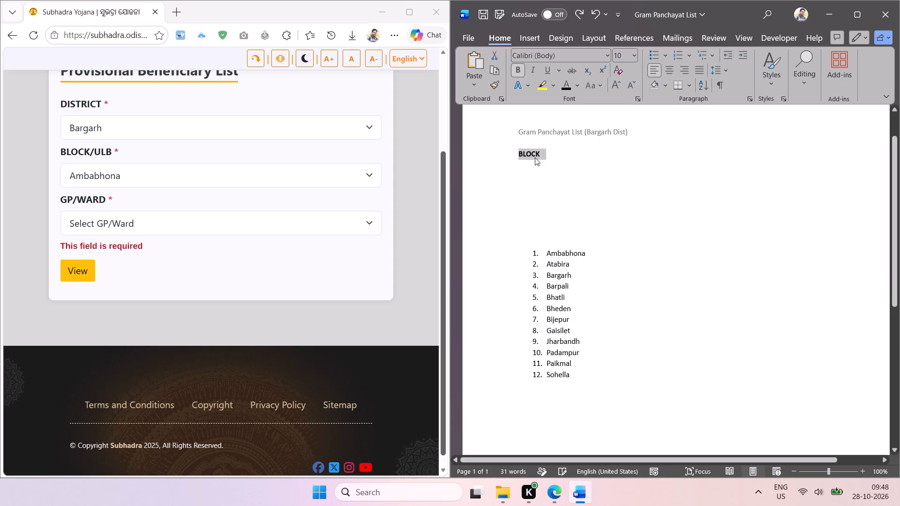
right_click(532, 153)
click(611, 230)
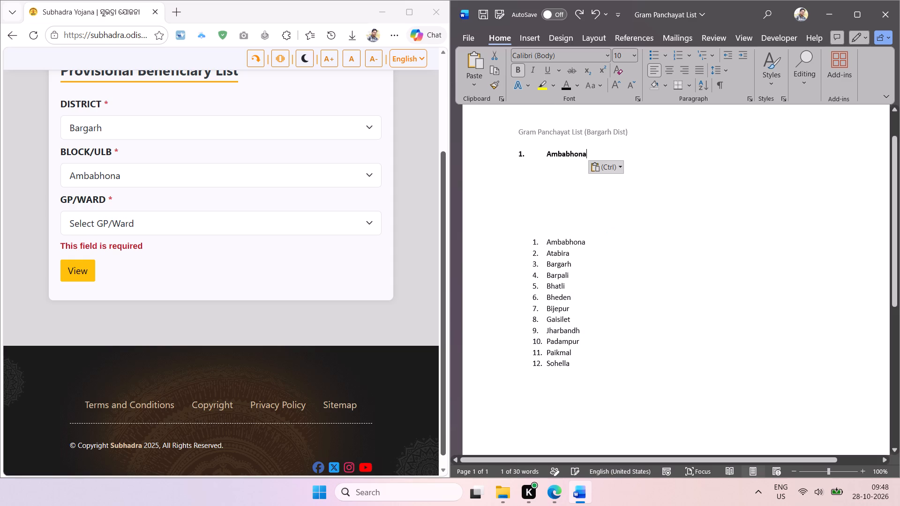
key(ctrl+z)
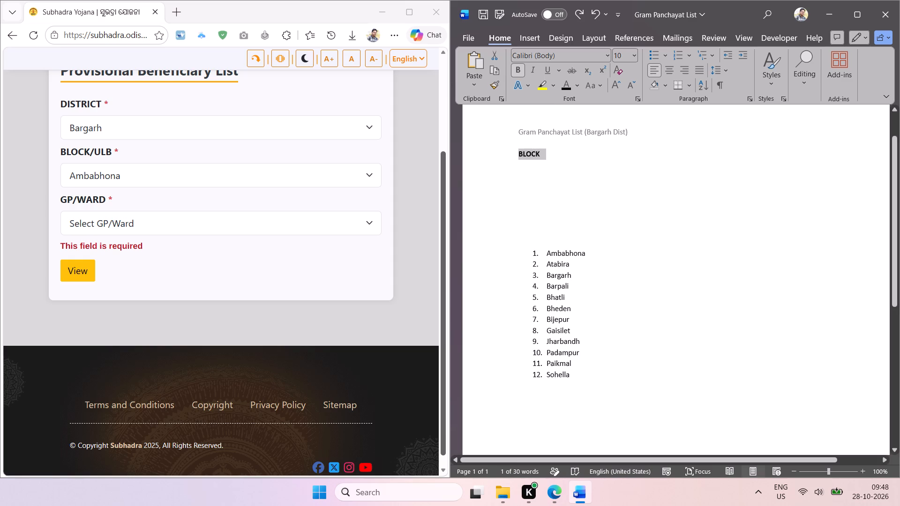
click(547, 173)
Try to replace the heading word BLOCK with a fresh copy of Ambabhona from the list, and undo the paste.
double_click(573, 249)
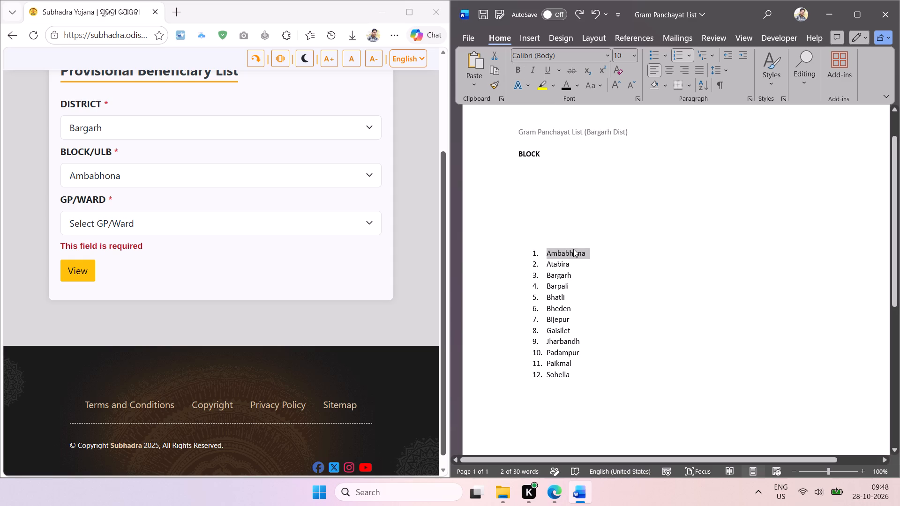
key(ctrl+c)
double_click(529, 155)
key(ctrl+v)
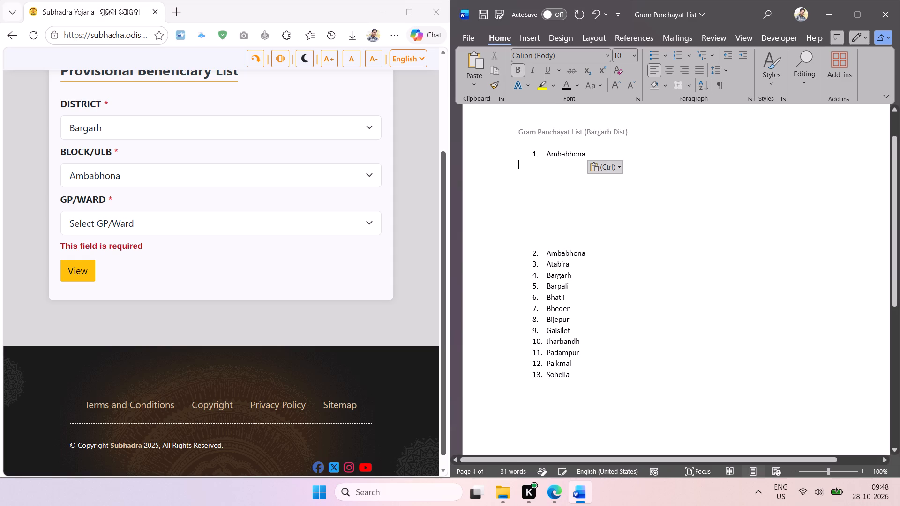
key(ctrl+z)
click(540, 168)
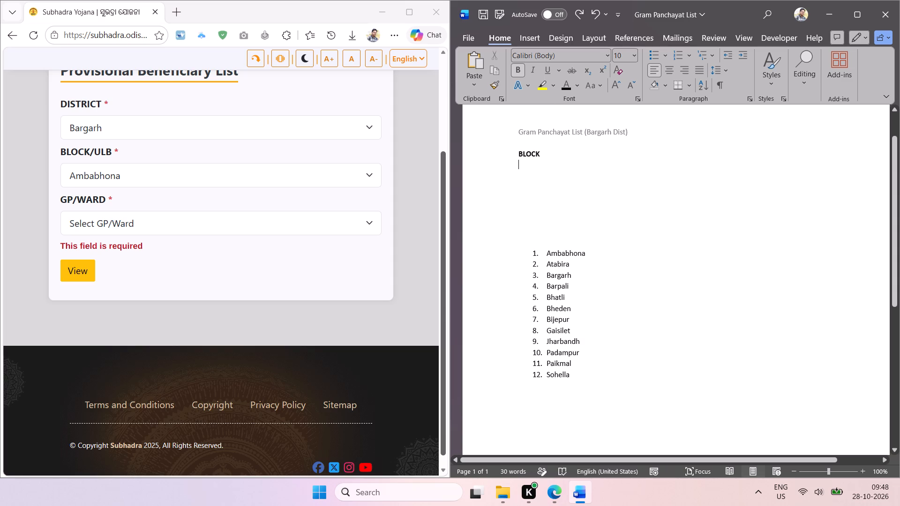
Copy Ambabhona from the block list and paste it as text only above BLOCK, with an extra blank line above it.
double_click(570, 252)
key(ctrl+c)
click(517, 153)
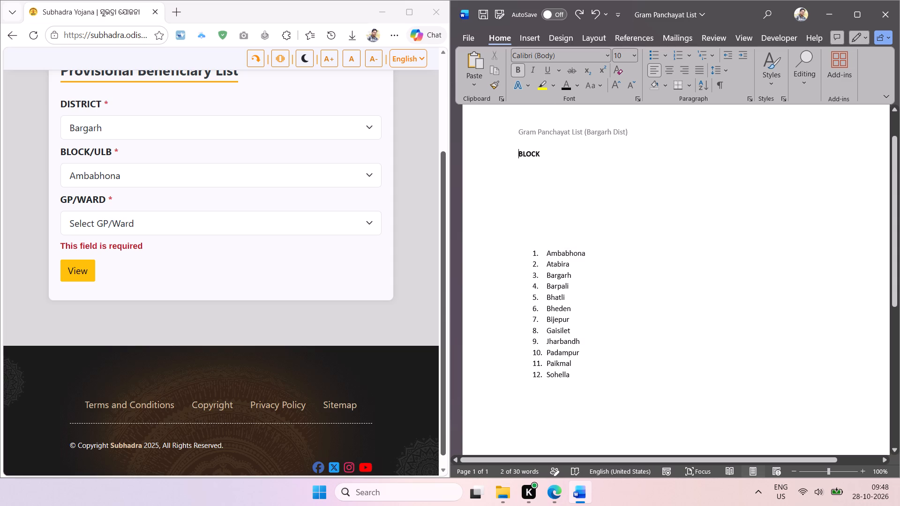
key(Return)
click(519, 152)
right_click(519, 152)
click(603, 230)
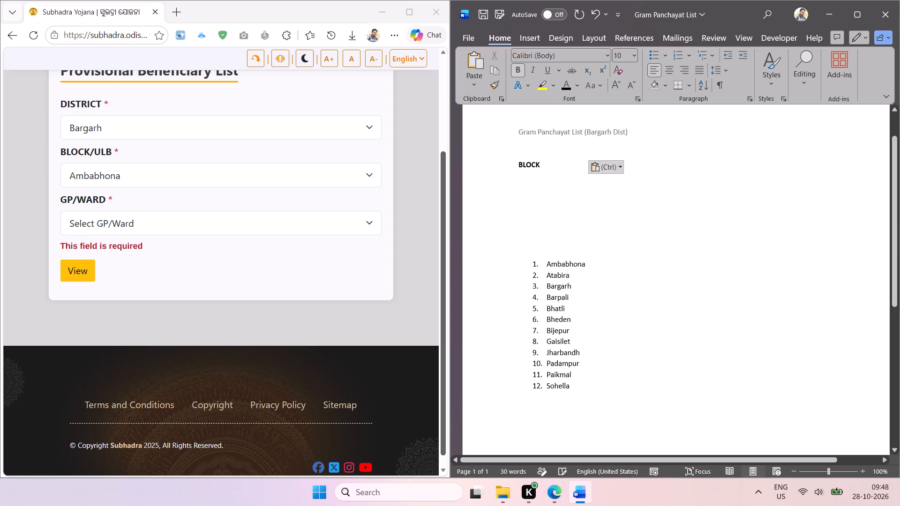
click(546, 153)
key(BackSpace)
key(BackSpace)
key(BackSpace)
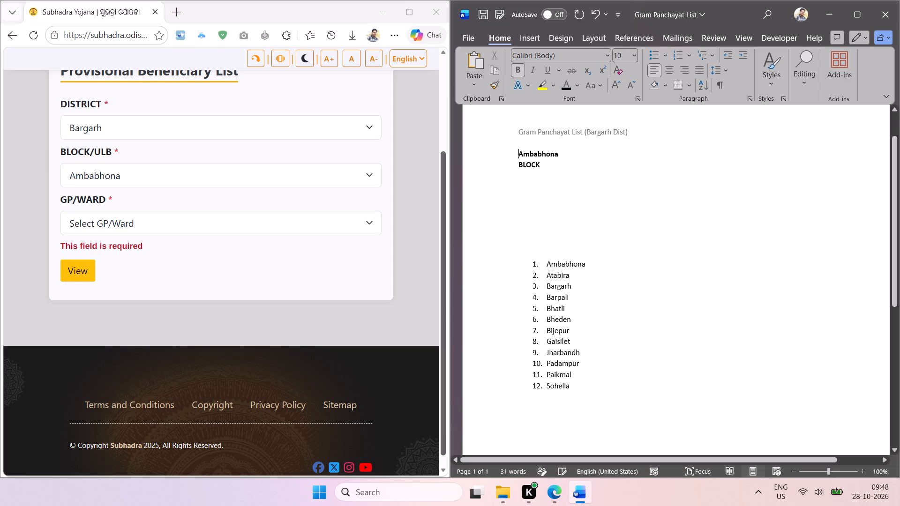
key(BackSpace)
key(Return)
key(Return)
Change the Ambabhona heading to uppercase and delete the word BLOCK beneath it.
double_click(543, 165)
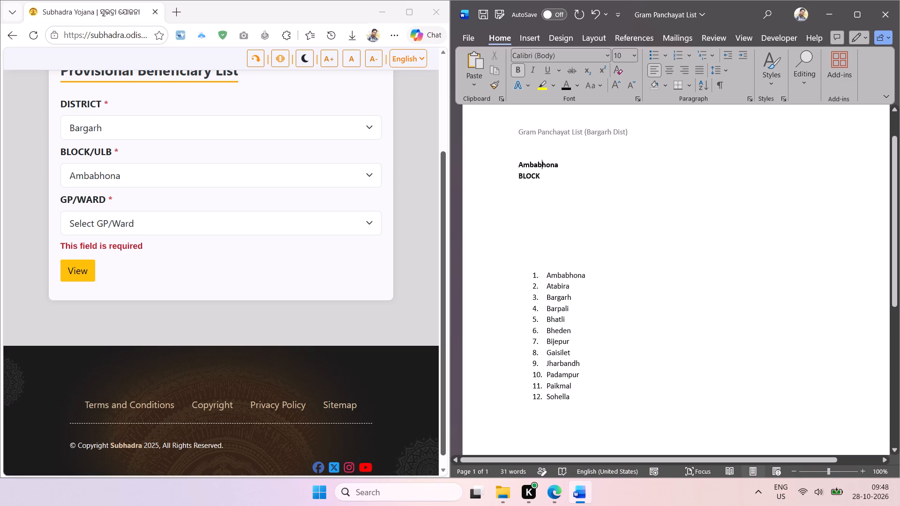
key(shift+F3)
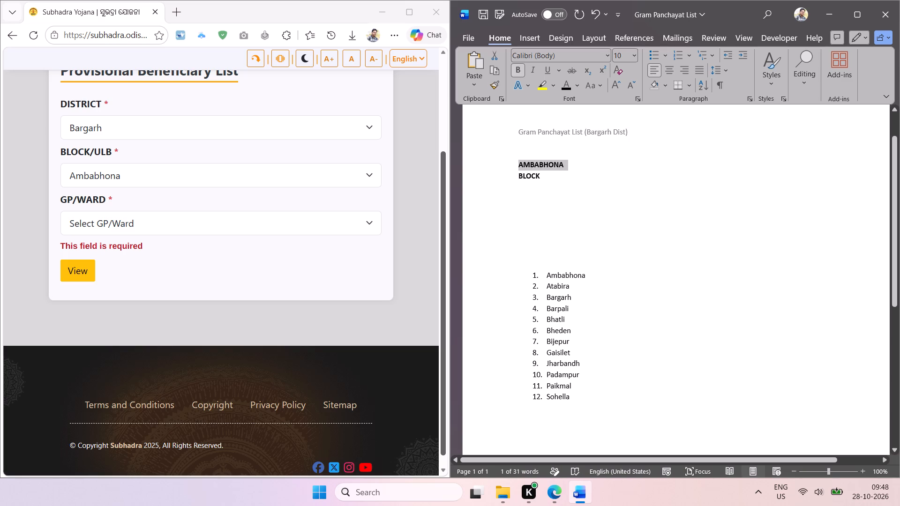
click(544, 175)
double_click(533, 174)
key(BackSpace)
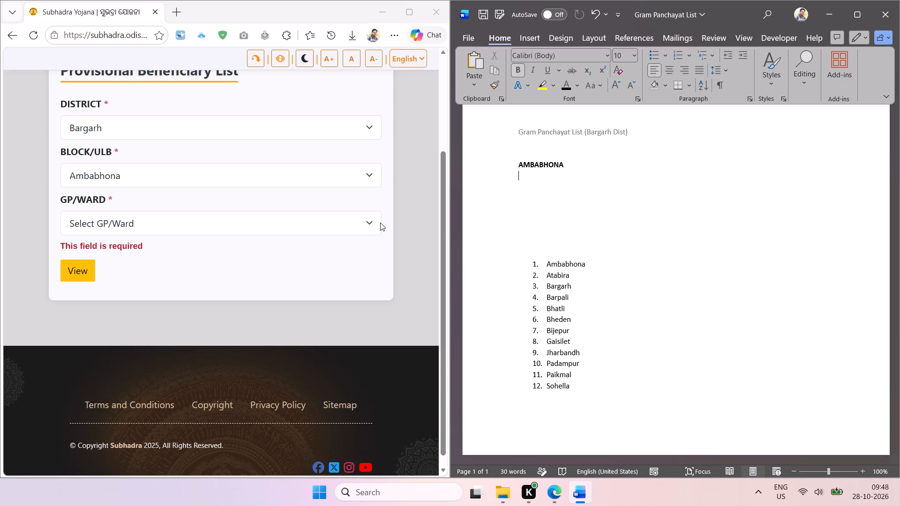
In the browser, capture the Ambabhona block's GP/Ward options from Ambabhona to Uttam and copy them as text.
click(360, 227)
click(444, 195)
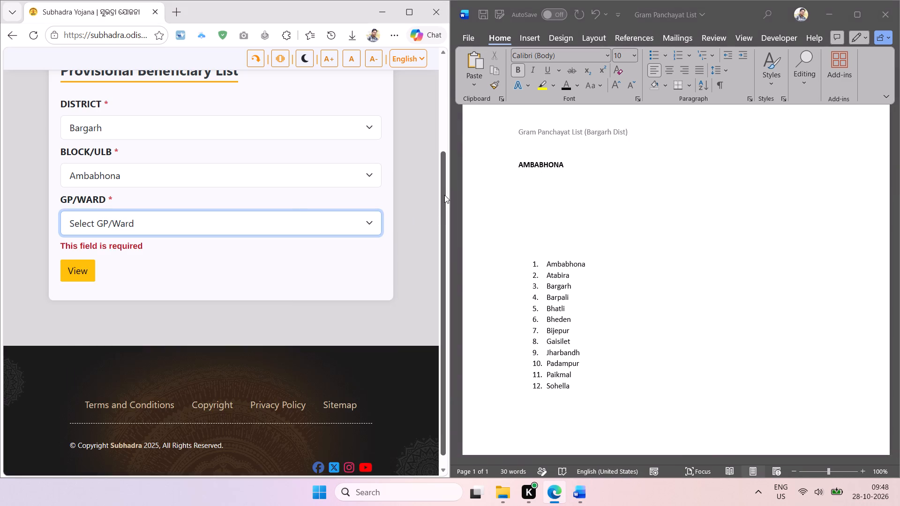
drag(444, 187, 442, 266)
click(371, 216)
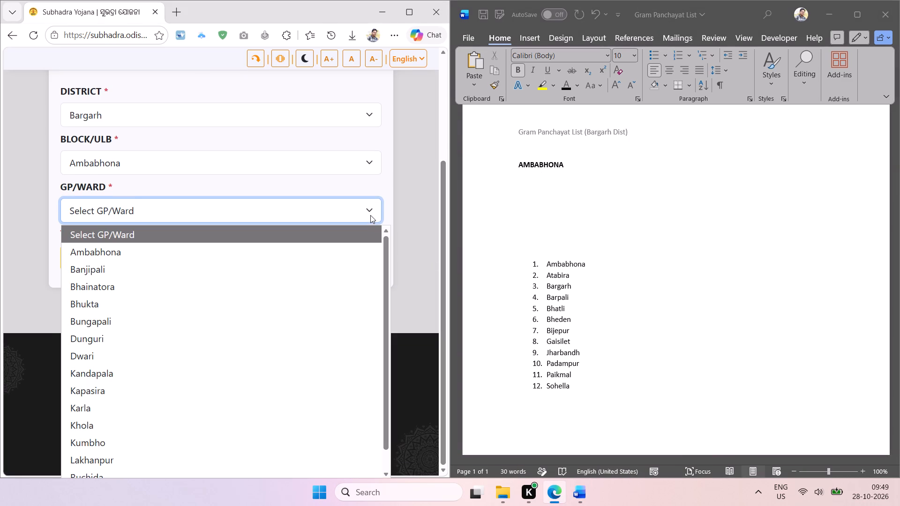
click(417, 163)
scroll(416, 166, down, 3)
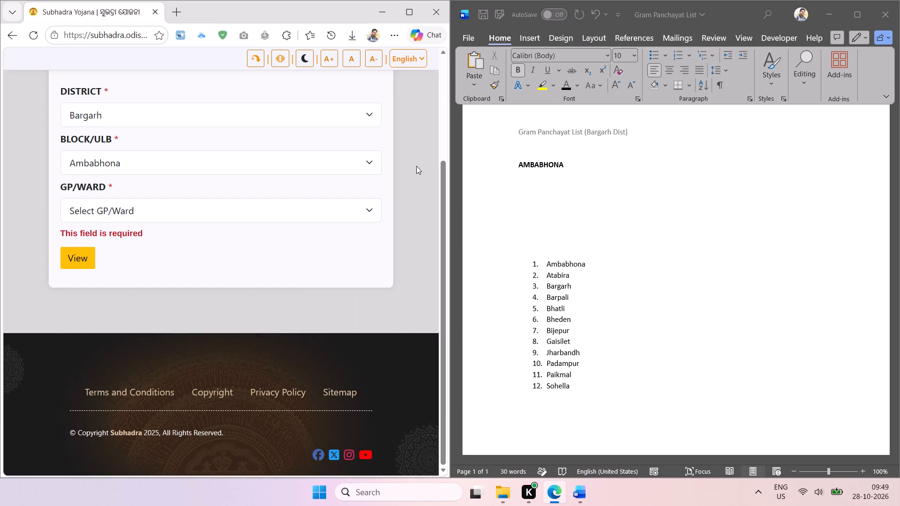
key(ctrl+minus)
key(ctrl+minus)
key(ctrl+minus)
key(ctrl+minus)
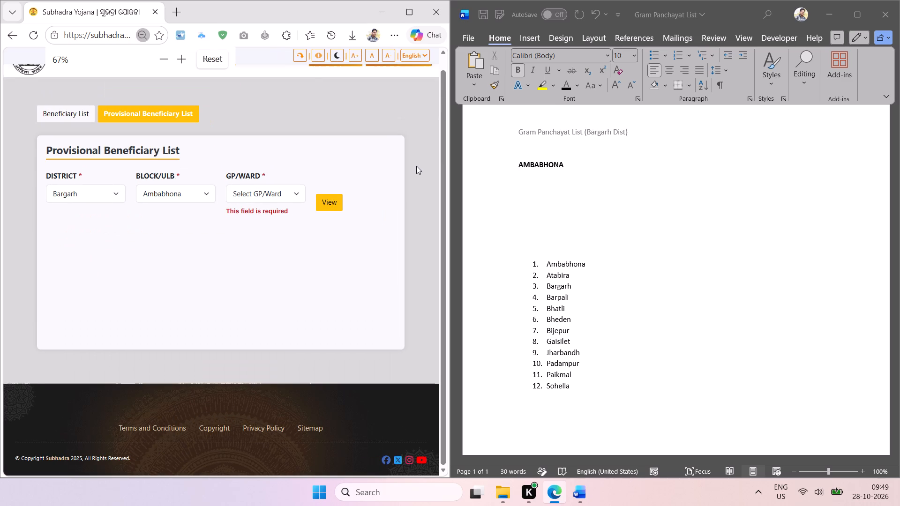
click(284, 207)
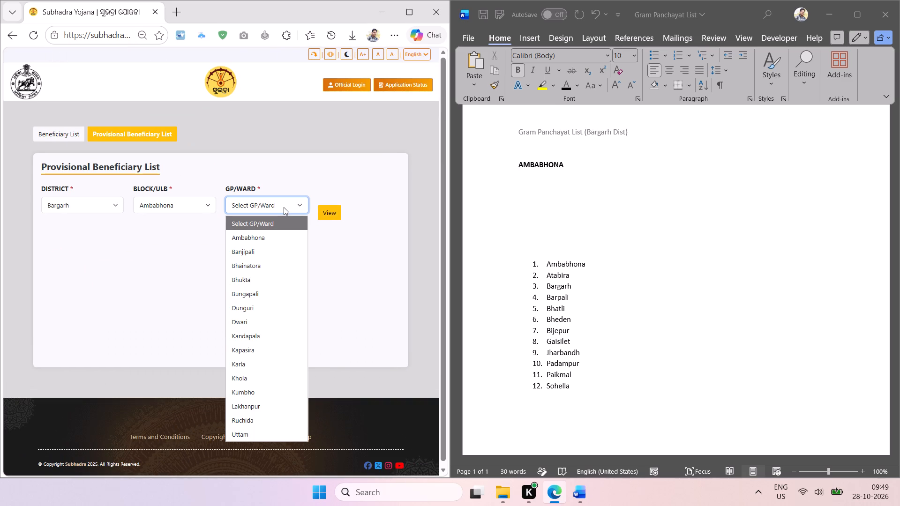
click(364, 167)
key(ctrl+equal)
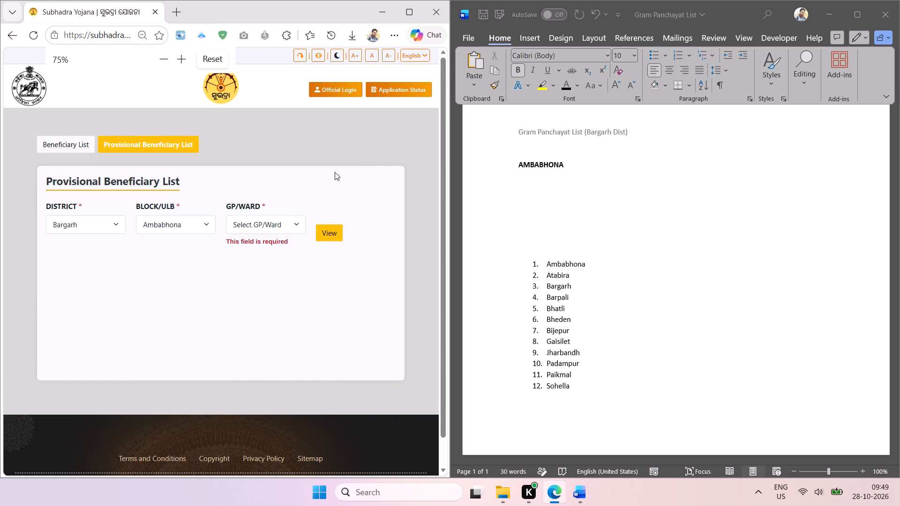
click(292, 217)
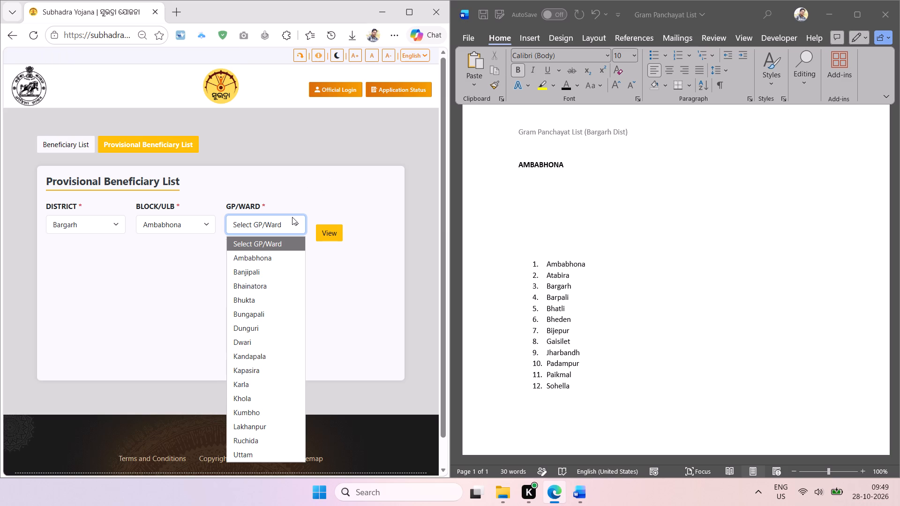
key(shift+super+t)
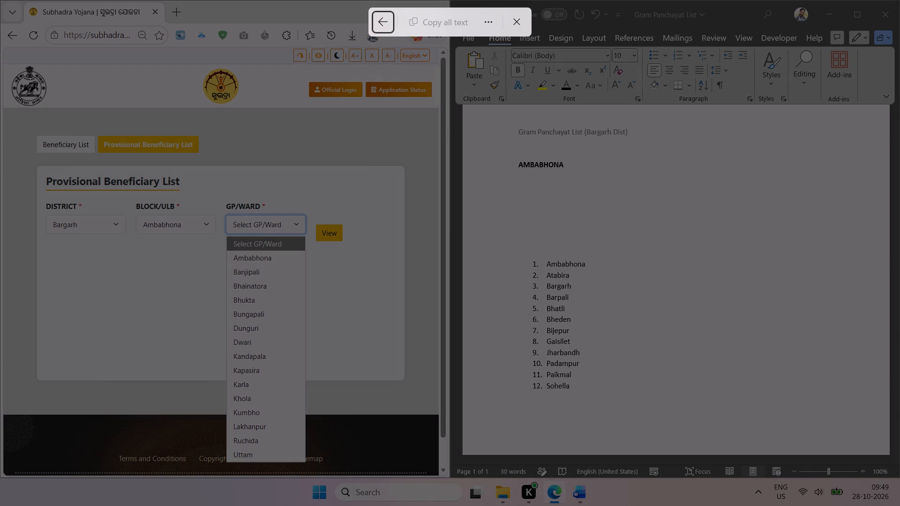
drag(228, 253, 342, 461)
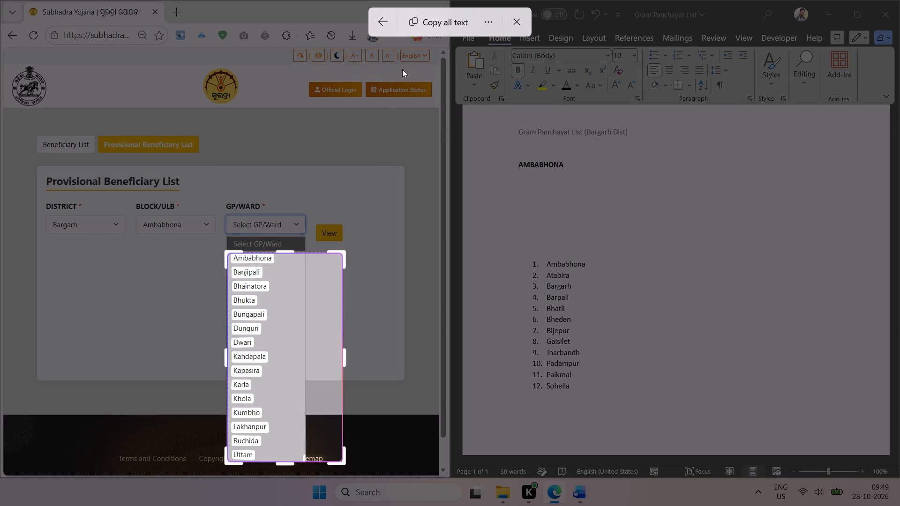
click(441, 21)
Back in Word, add a blank line directly below the AMBABHONA heading.
click(568, 165)
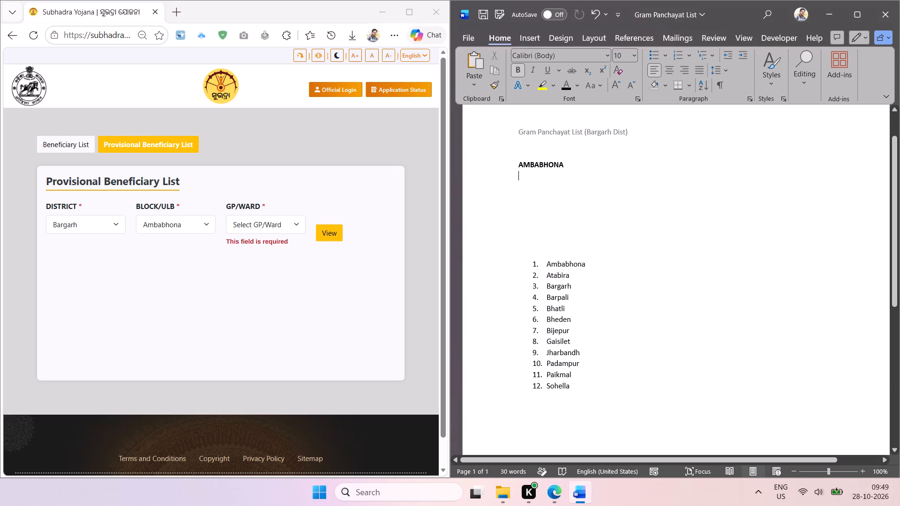
click(567, 168)
key(Return)
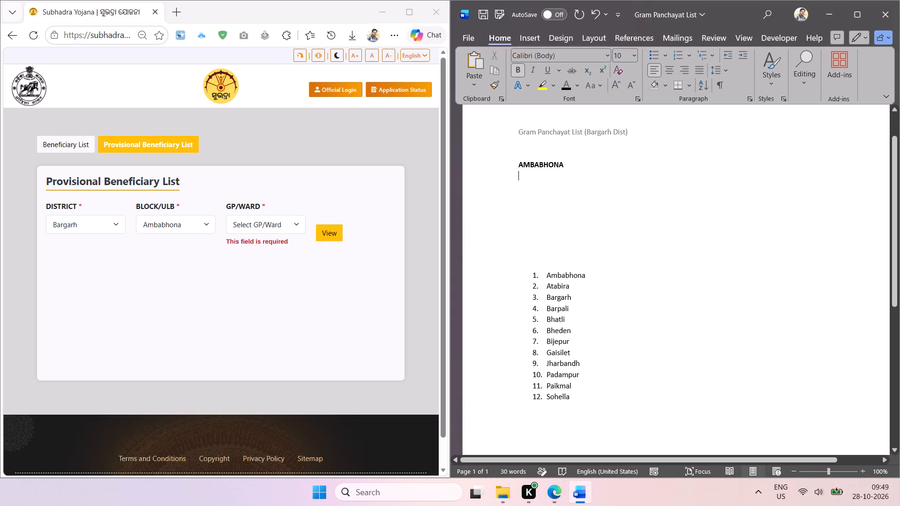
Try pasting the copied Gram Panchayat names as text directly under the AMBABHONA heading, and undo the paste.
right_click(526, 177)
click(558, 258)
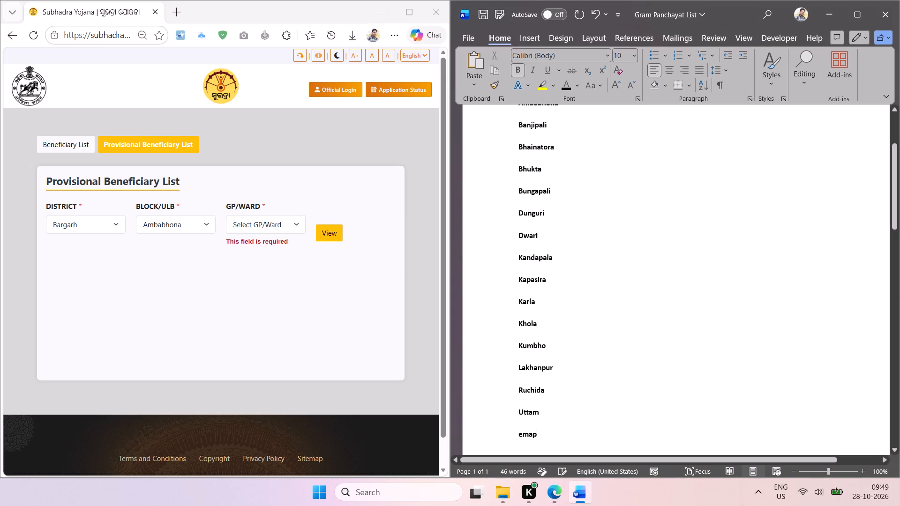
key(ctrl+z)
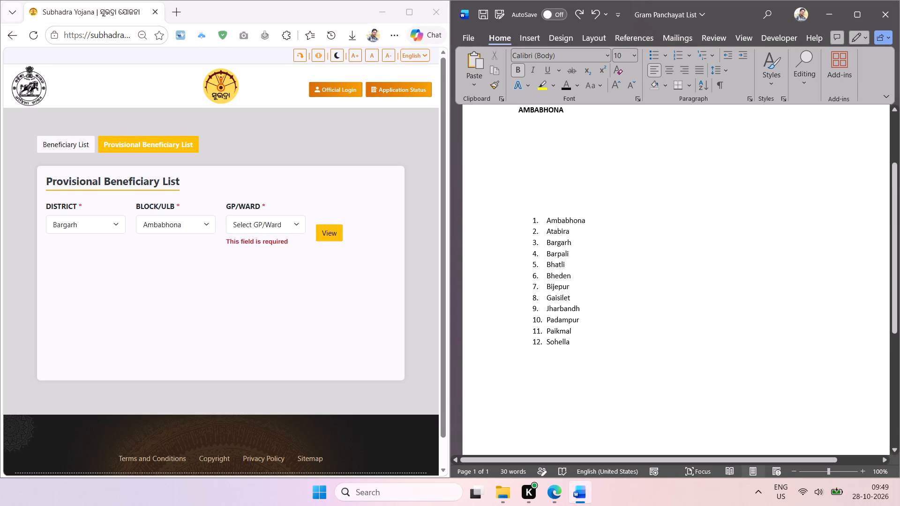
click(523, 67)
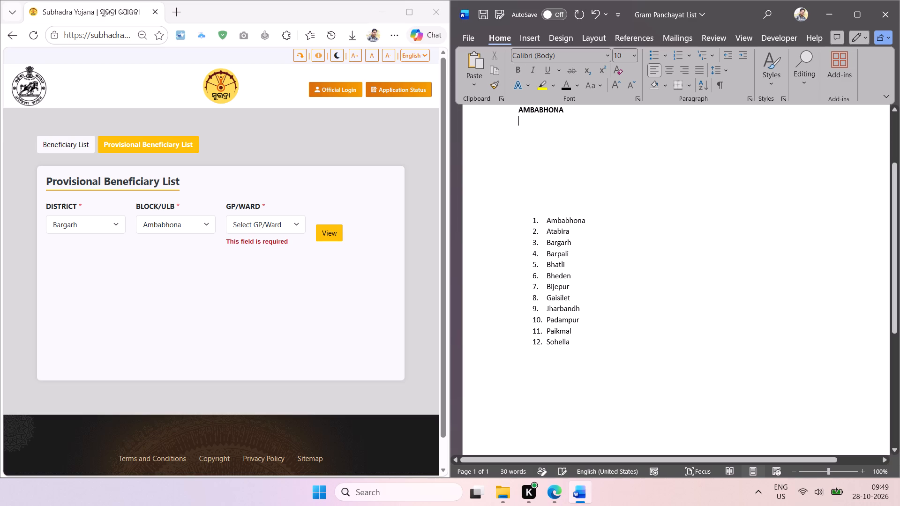
Paste the copied Gram Panchayat names under the AMBABHONA heading, leaving one blank line between.
click(528, 127)
key(ctrl+v)
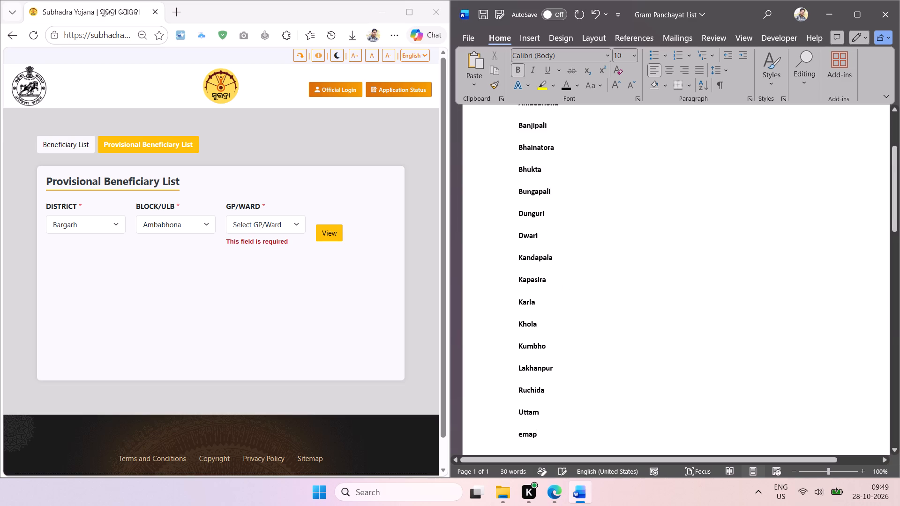
Remove the bold formatting from all the pasted Gram Panchayat names below the AMBABHONA heading.
scroll(528, 127, up, 1)
click(536, 206)
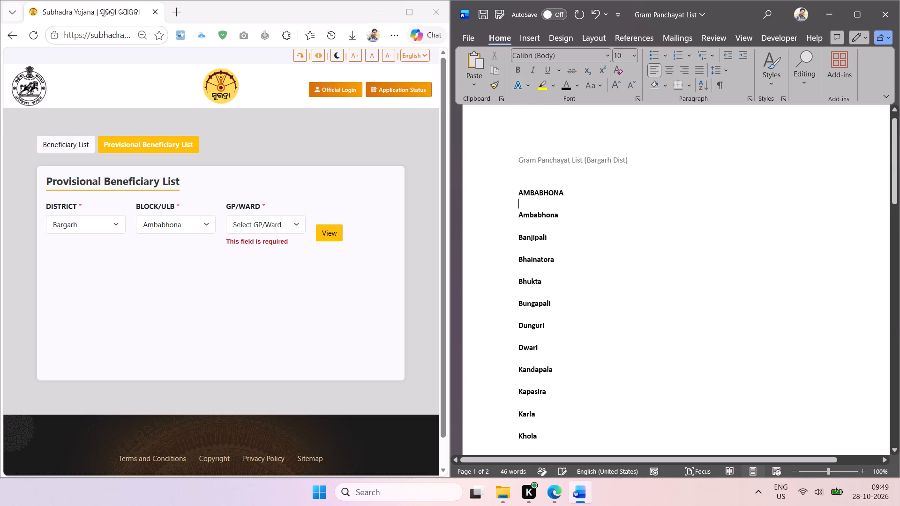
scroll(547, 211, down, 4)
scroll(570, 204, up, 1)
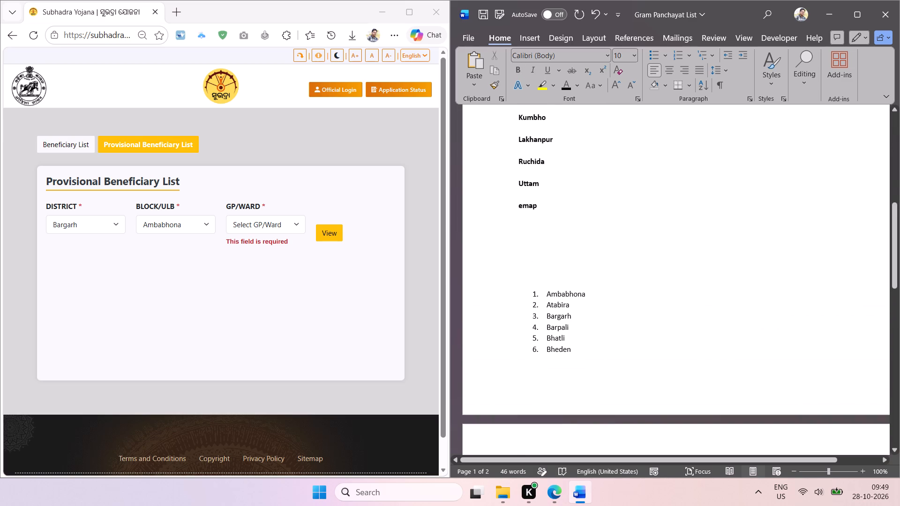
click(302, 222)
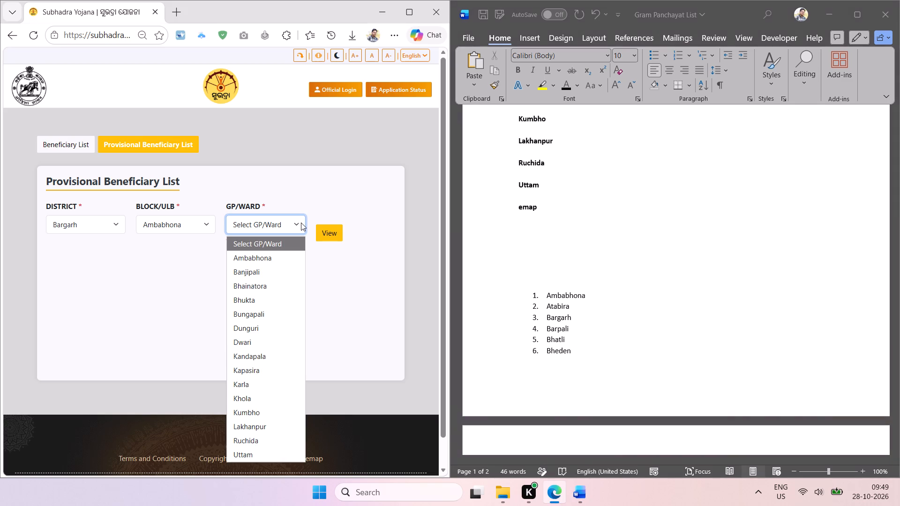
shift+click(545, 210)
shift+click(541, 211)
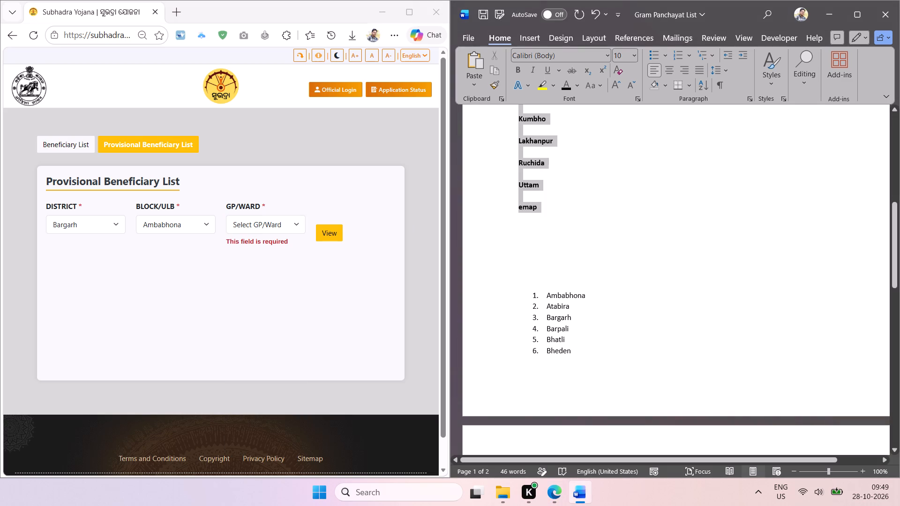
key(ctrl+b)
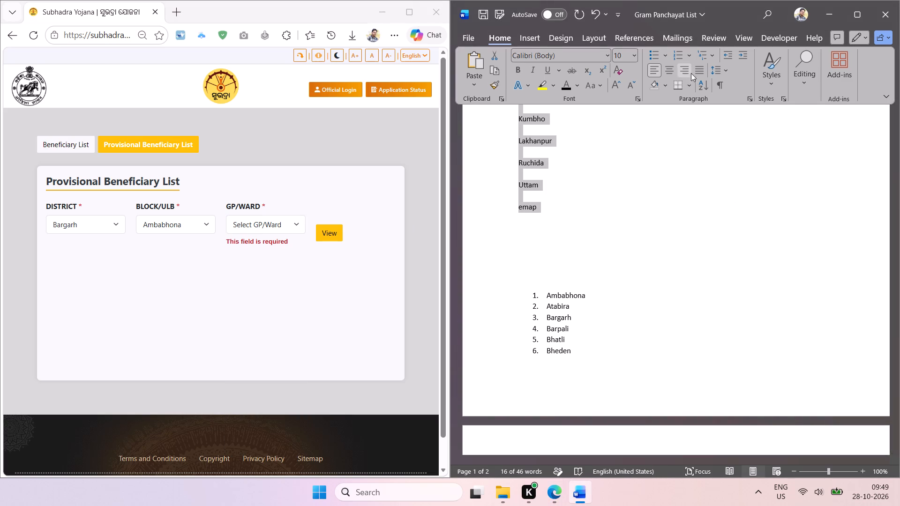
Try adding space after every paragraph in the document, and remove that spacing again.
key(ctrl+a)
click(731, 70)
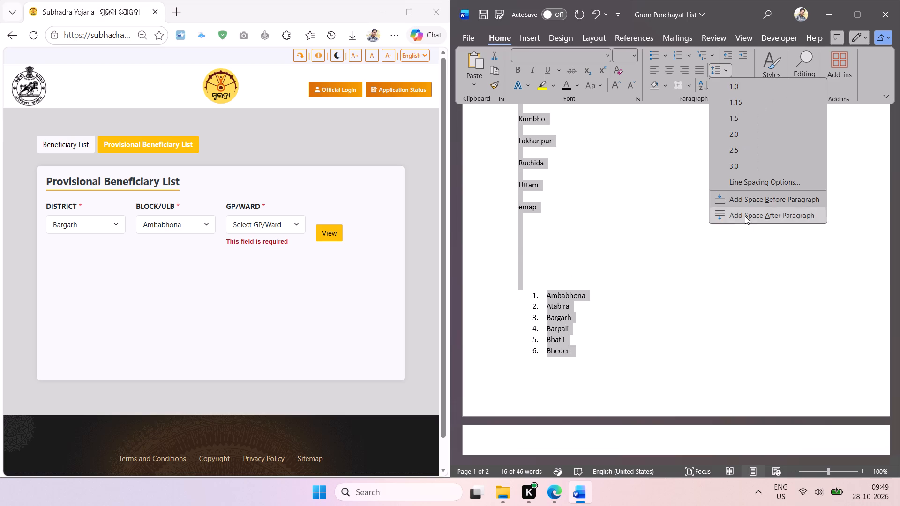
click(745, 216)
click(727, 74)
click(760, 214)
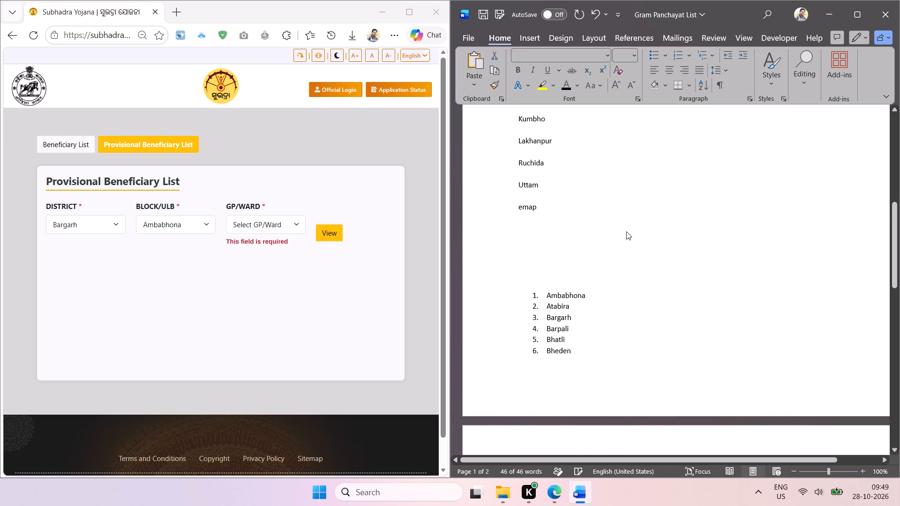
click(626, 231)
Delete the stray text emap and the blank lines around it below Uttam.
drag(515, 239, 507, 198)
key(BackSpace)
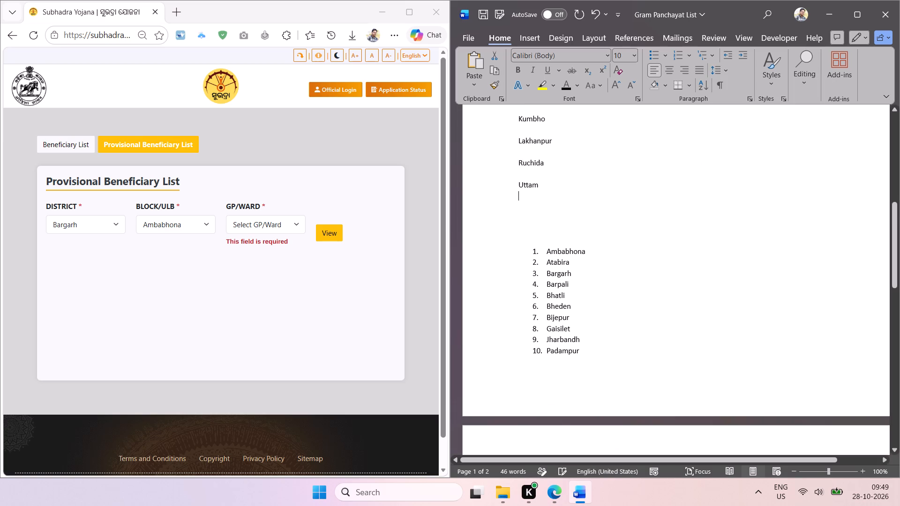
Remove the blank lines between the Gram Panchayat names from Ambabhona down to Dunguri.
scroll(585, 168, up, 2)
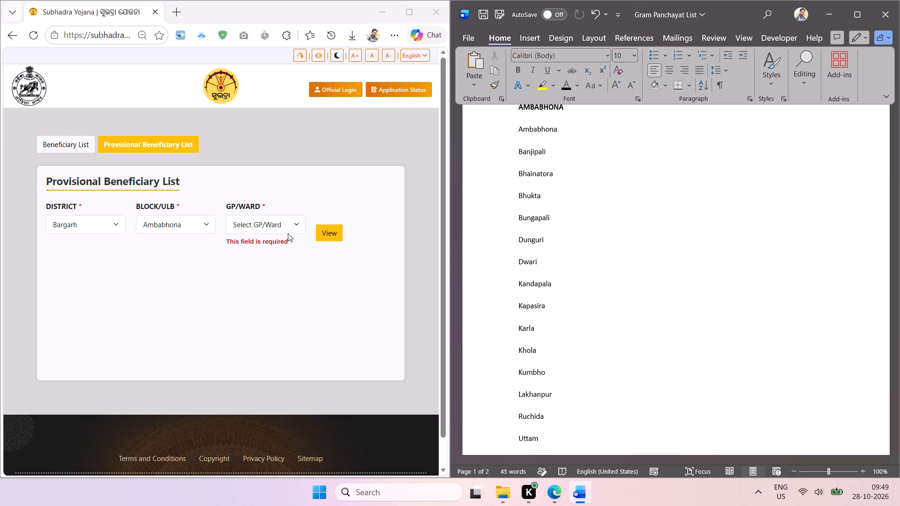
click(289, 230)
click(568, 219)
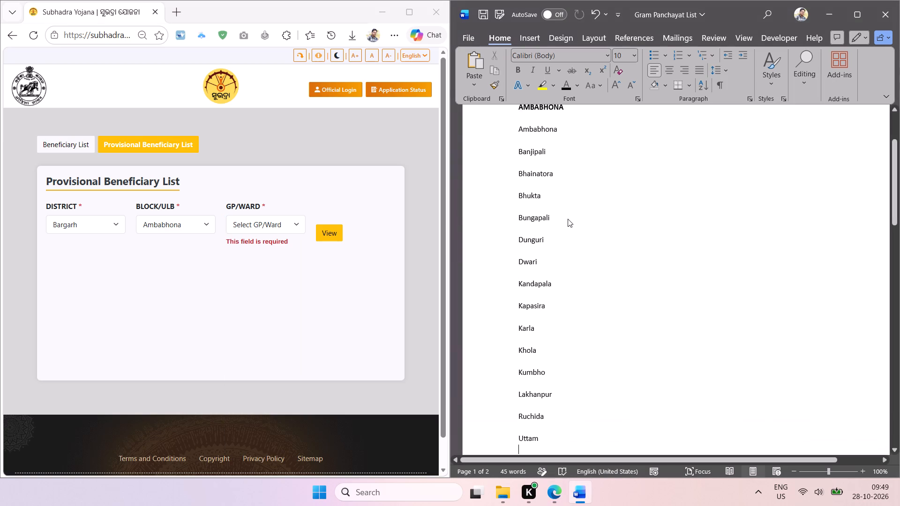
click(537, 142)
key(BackSpace)
click(537, 151)
key(BackSpace)
click(532, 162)
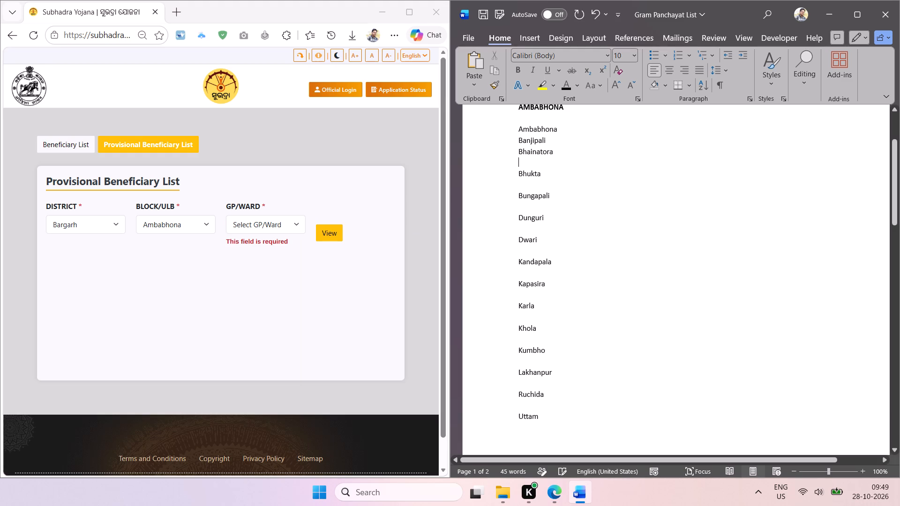
key(BackSpace)
click(530, 176)
key(BackSpace)
click(532, 185)
key(BackSpace)
Remove the remaining blank lines between the Gram Panchayat names from Dunguri down to Uttam.
click(530, 198)
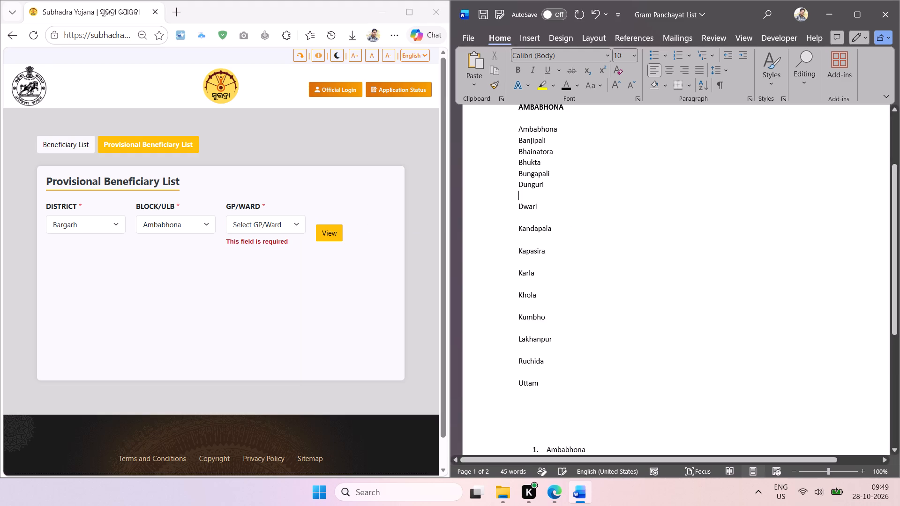
key(BackSpace)
click(528, 209)
key(BackSpace)
click(527, 220)
key(BackSpace)
click(526, 232)
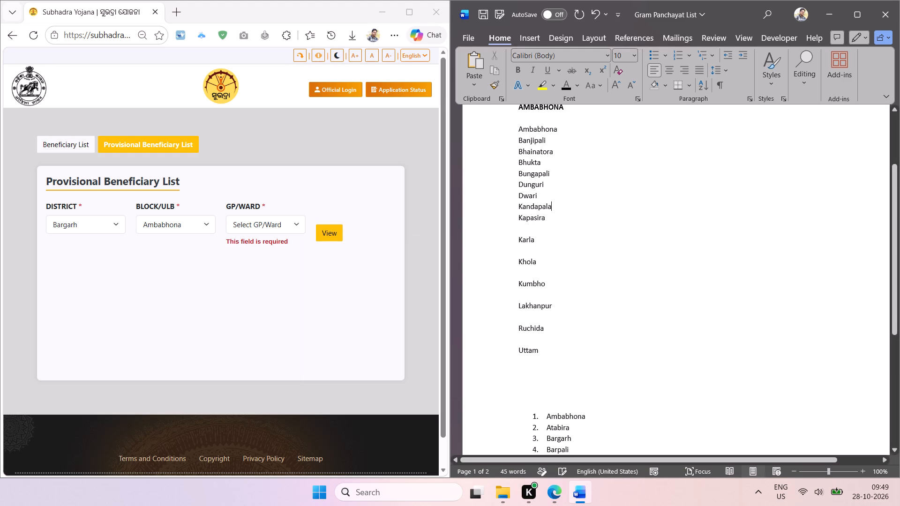
key(BackSpace)
click(525, 243)
key(BackSpace)
click(528, 253)
key(BackSpace)
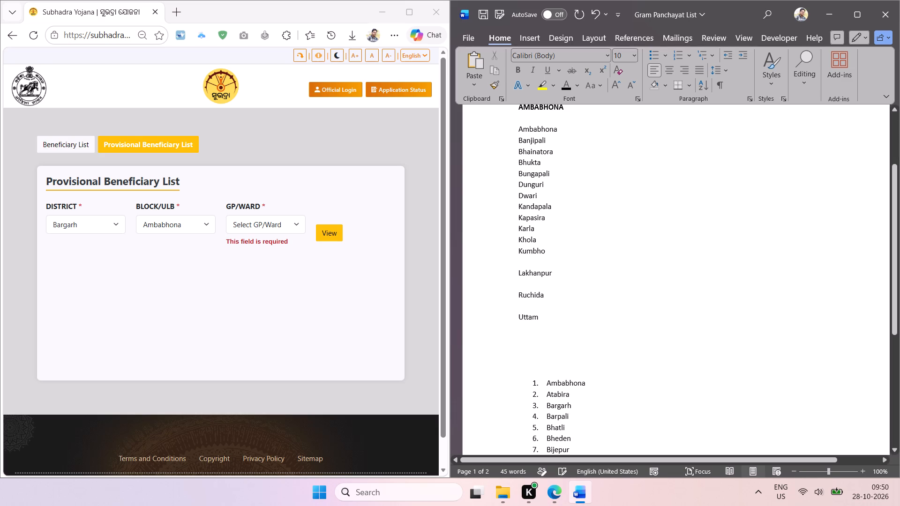
click(529, 262)
key(BackSpace)
click(528, 272)
key(BackSpace)
click(528, 283)
key(BackSpace)
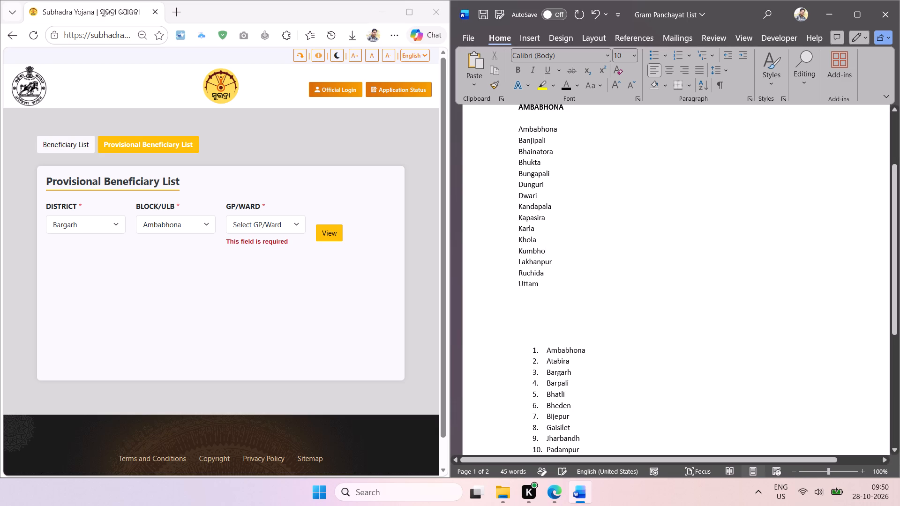
drag(537, 288, 499, 135)
click(556, 184)
Delete the blank line below the AMBABHONA heading and one extra blank line above it.
click(538, 116)
key(BackSpace)
scroll(590, 204, up, 1)
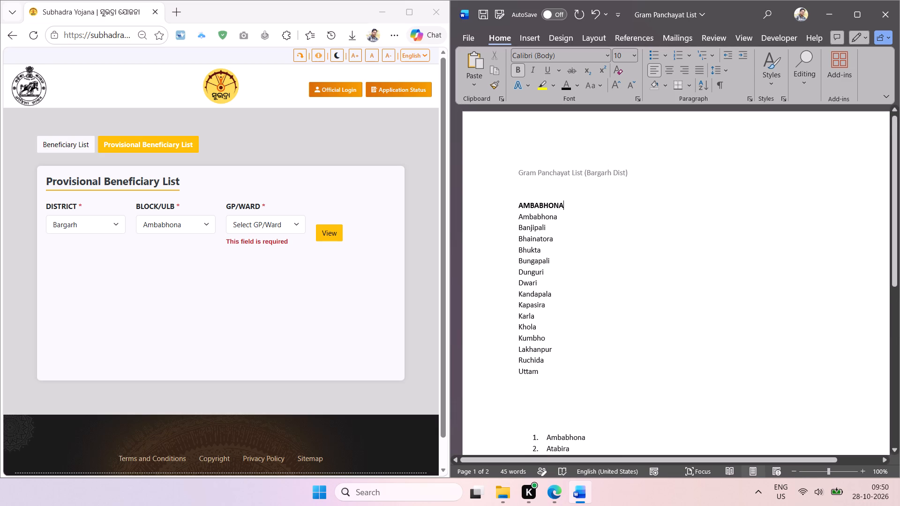
click(557, 192)
key(BackSpace)
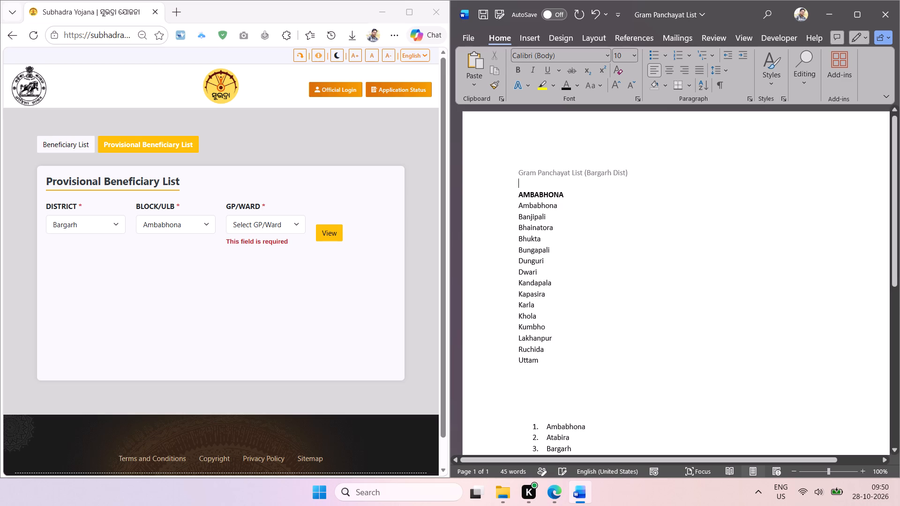
Format the names from Ambabhona to Uttam as a numbered list and decrease its indent to the margin.
drag(540, 359, 506, 208)
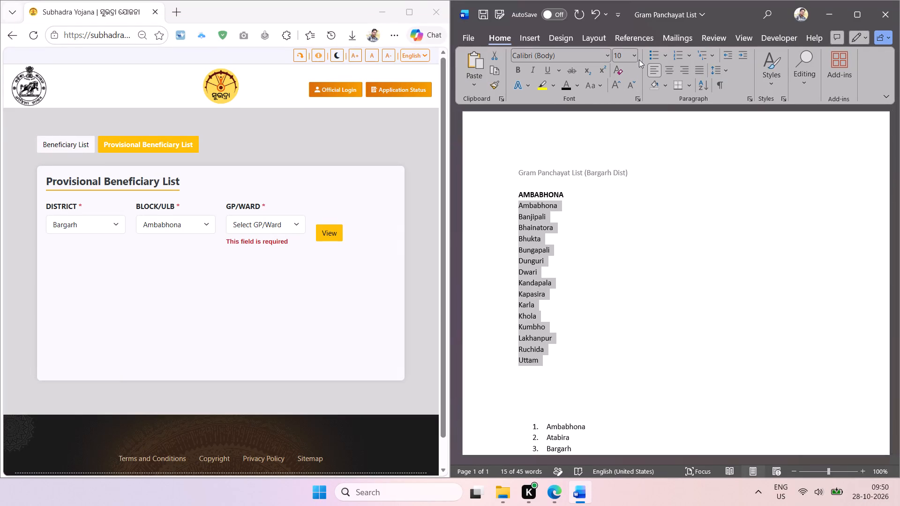
click(675, 55)
double_click(729, 55)
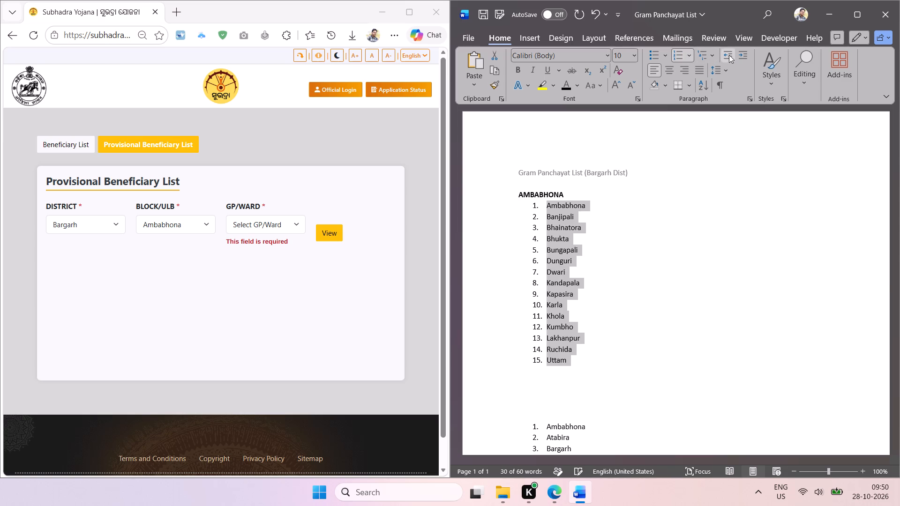
click(552, 191)
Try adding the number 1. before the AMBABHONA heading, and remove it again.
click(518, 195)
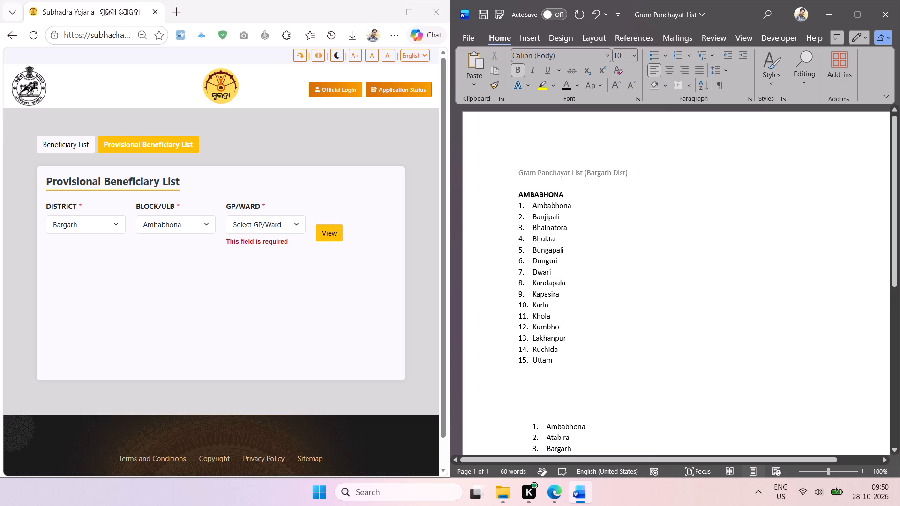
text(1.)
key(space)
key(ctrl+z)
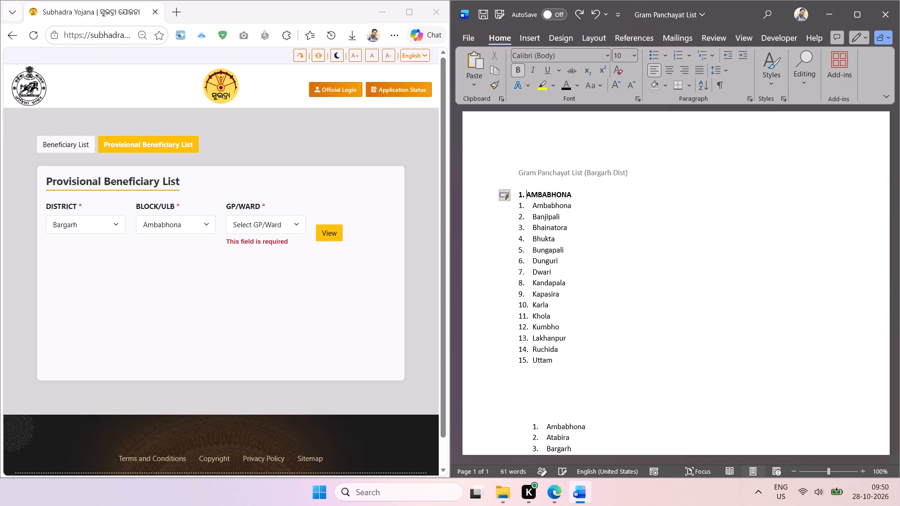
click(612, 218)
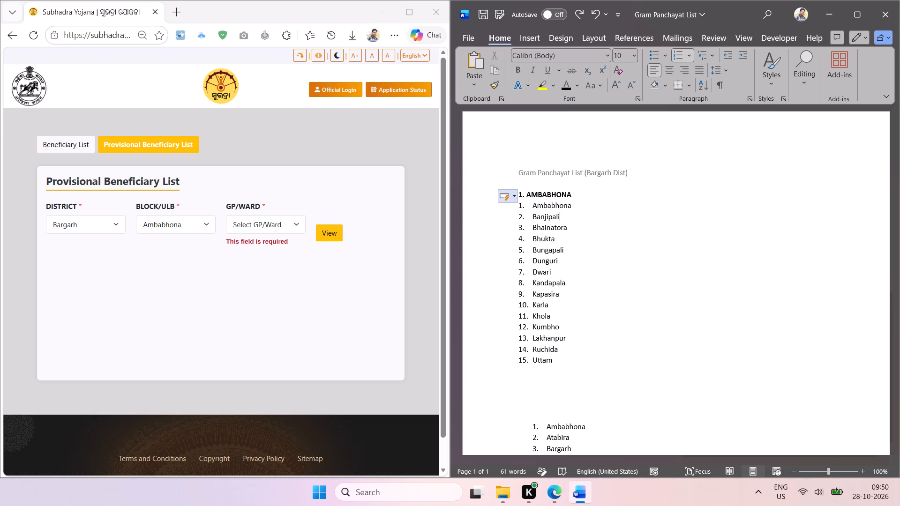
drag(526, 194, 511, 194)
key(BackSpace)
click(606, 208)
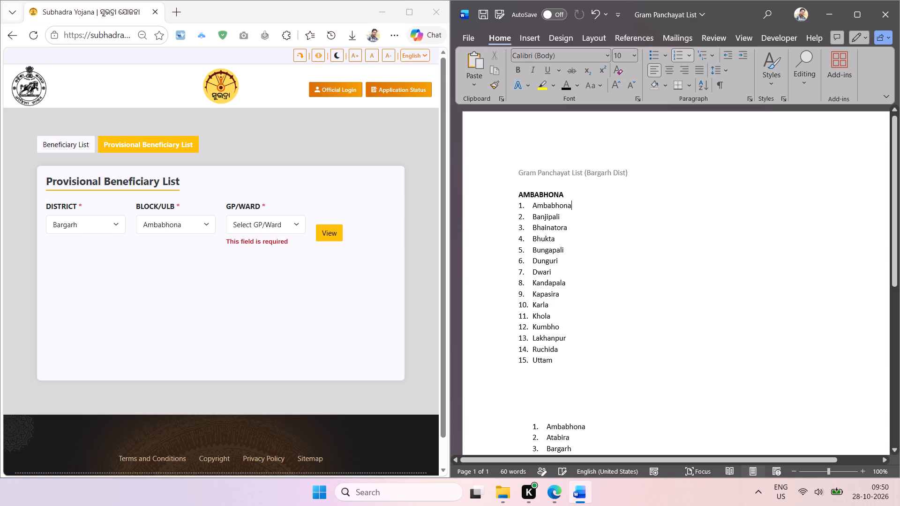
Save the document.
key(ctrl+s)
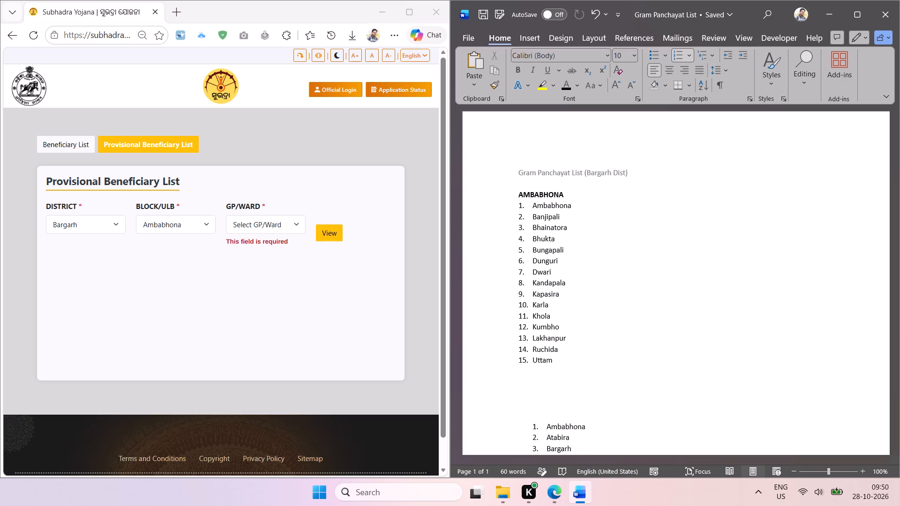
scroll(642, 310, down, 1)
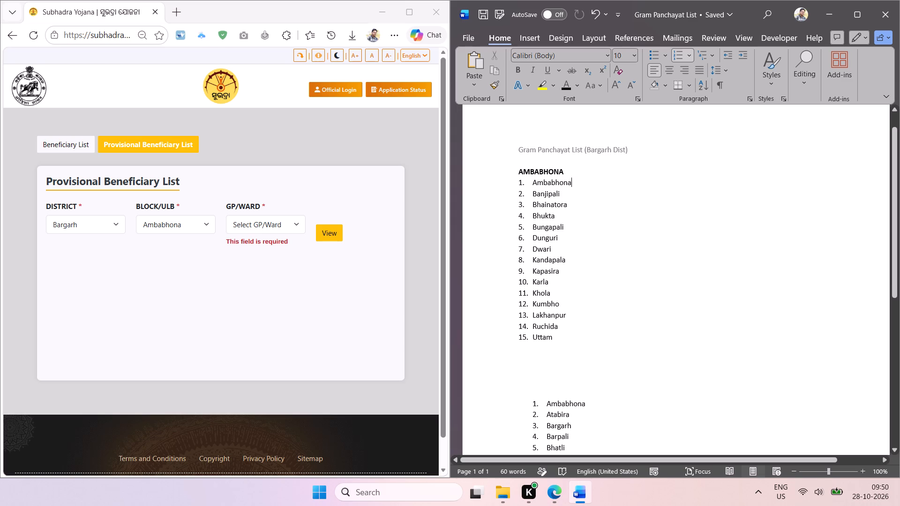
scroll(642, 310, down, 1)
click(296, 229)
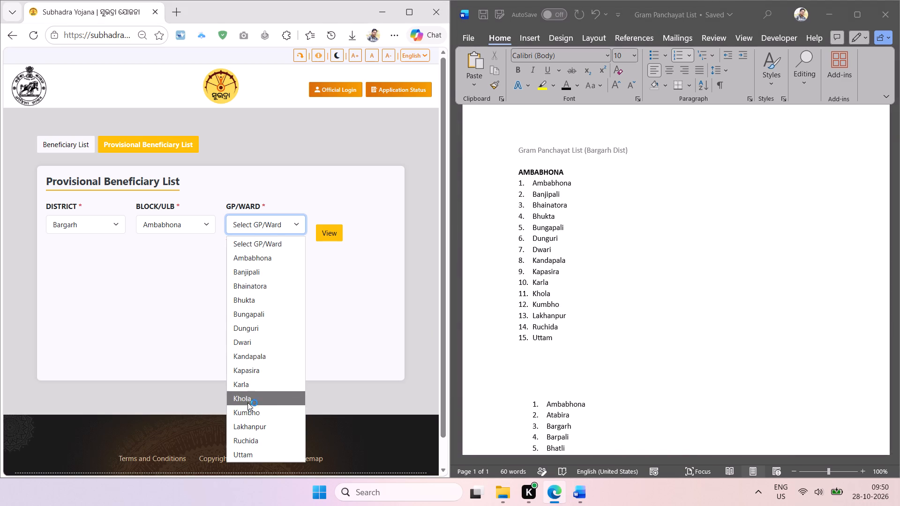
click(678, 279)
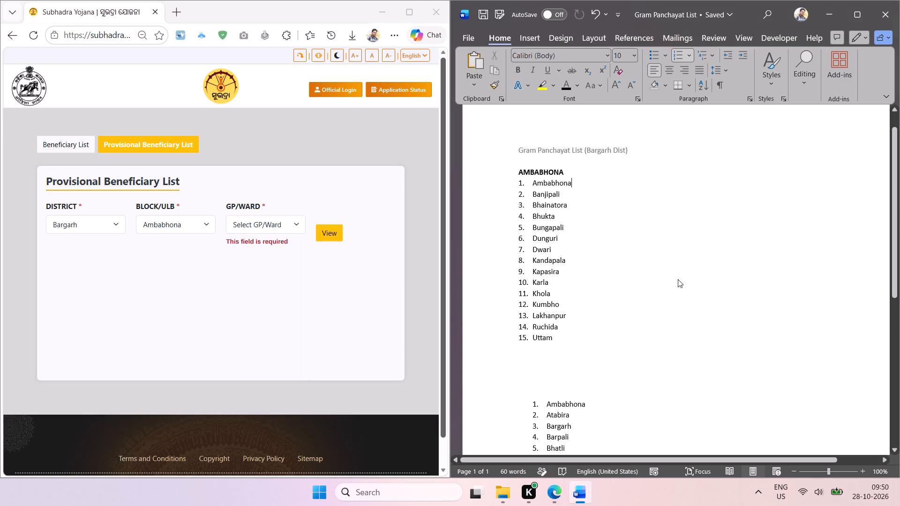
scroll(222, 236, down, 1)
Change the block on the Provisional Beneficiary List form in Edge to Atabira.
click(198, 194)
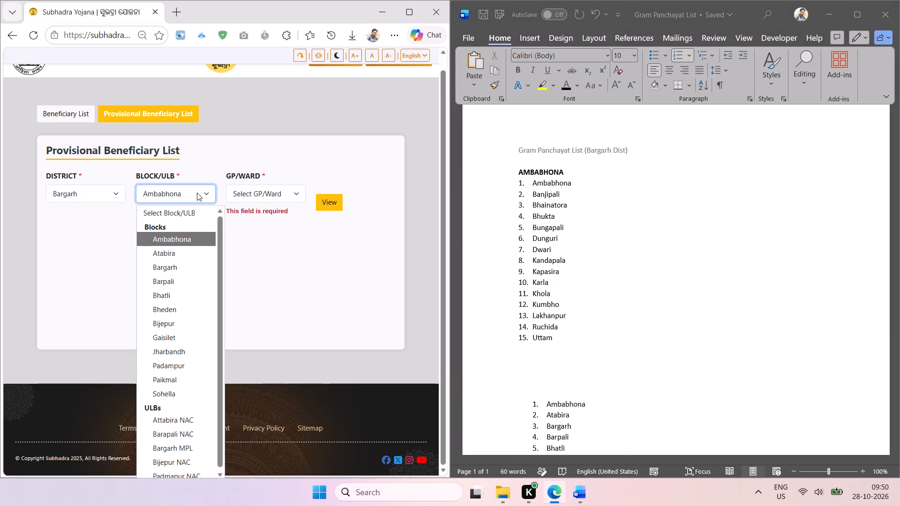
scroll(186, 229, down, 1)
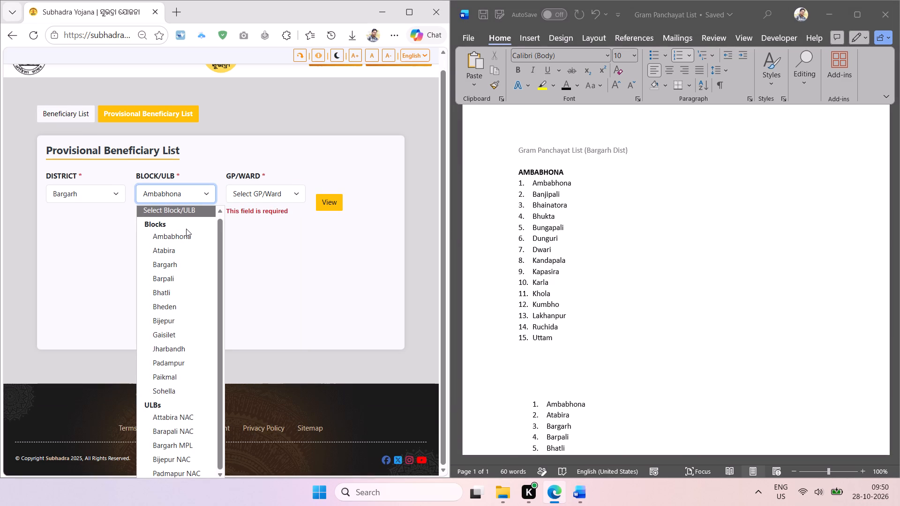
scroll(186, 229, down, 1)
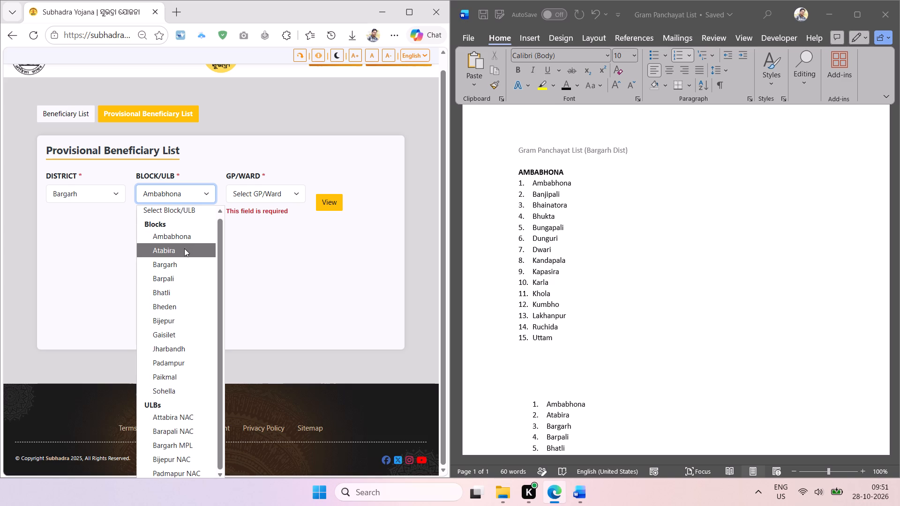
click(184, 248)
In Word, change the document title to Gram Panchayat and Ward List (Bargarh Dist), and save the document.
click(675, 291)
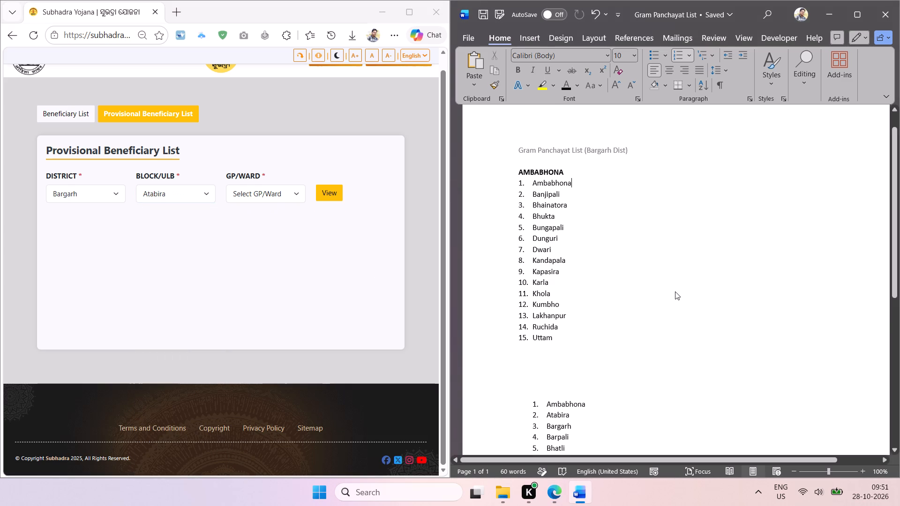
scroll(675, 291, down, 1)
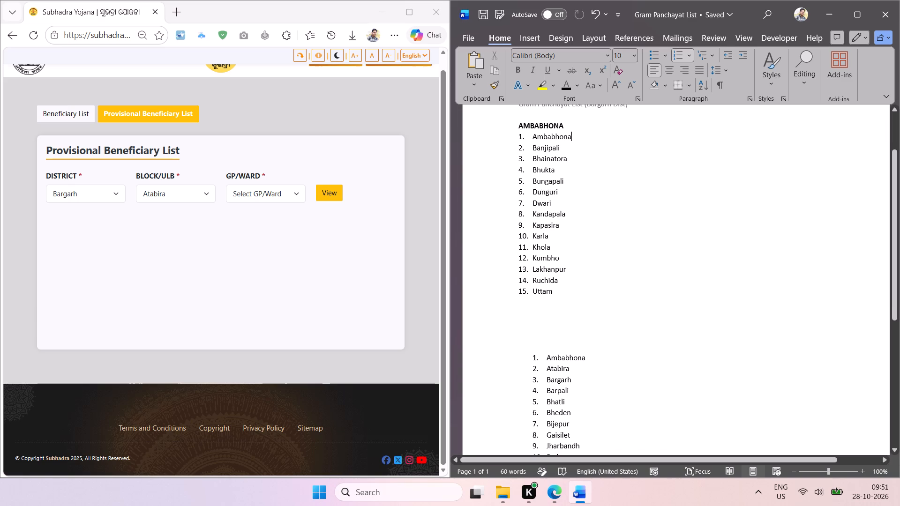
scroll(665, 221, up, 1)
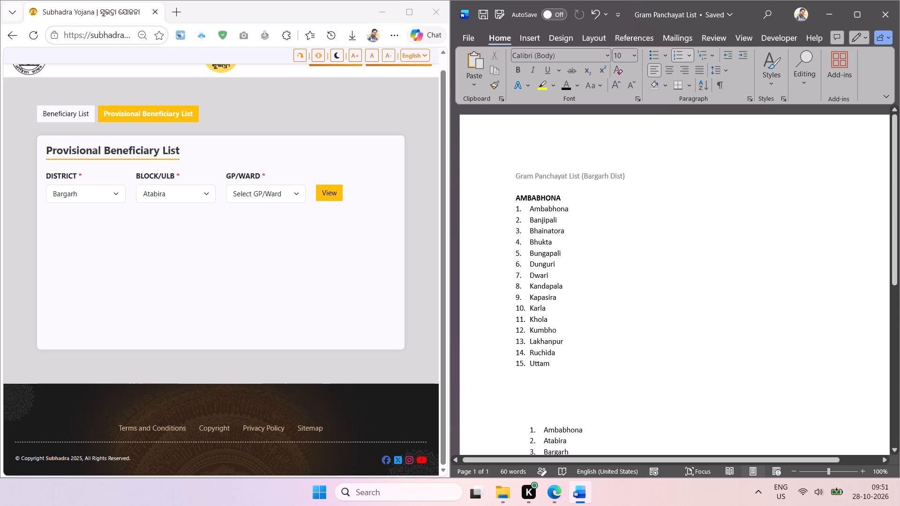
click(570, 173)
text(and Ward)
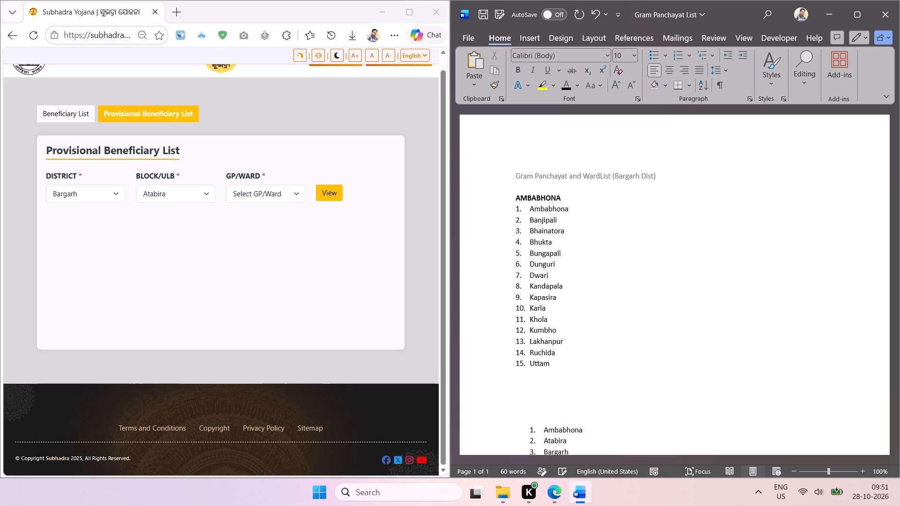
key(space)
click(673, 199)
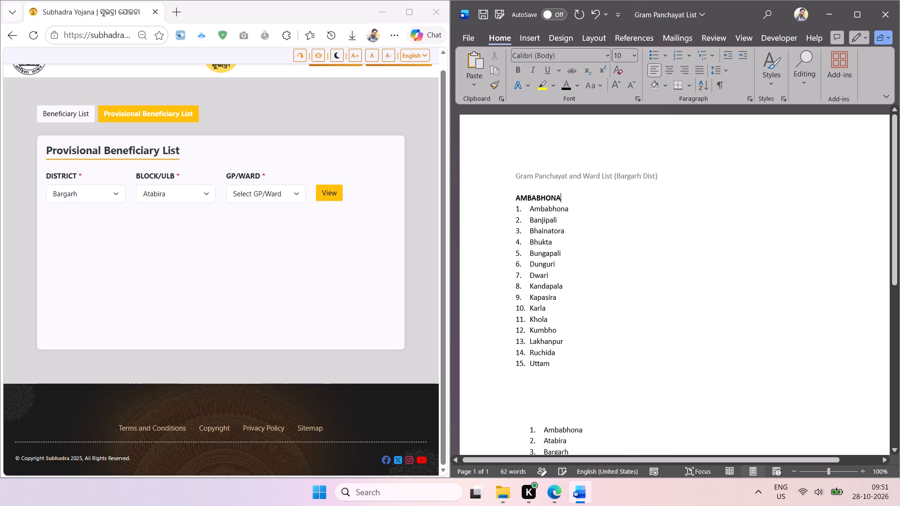
key(ctrl+s)
Close the document and rename its file in the Bargarh folder as Gram Panchayat and Ward List, copying the name from the title.
drag(612, 176, 530, 174)
key(ctrl+c)
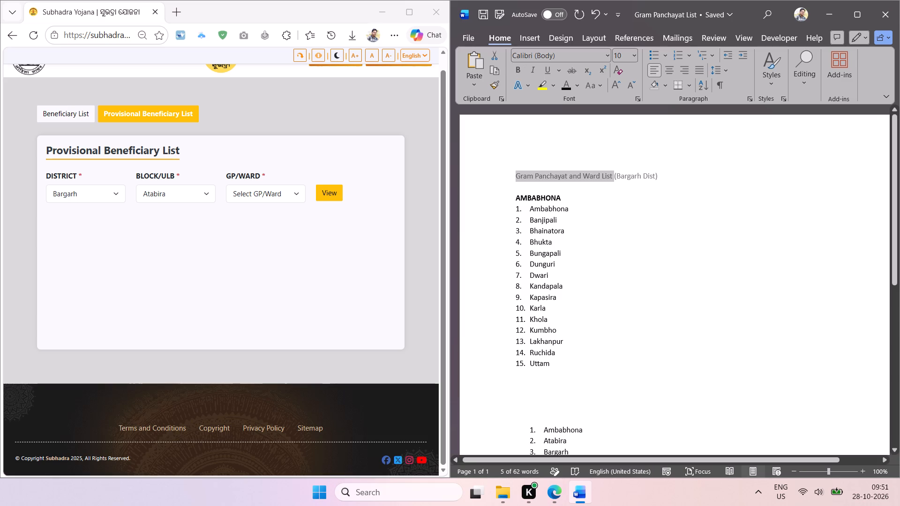
click(882, 12)
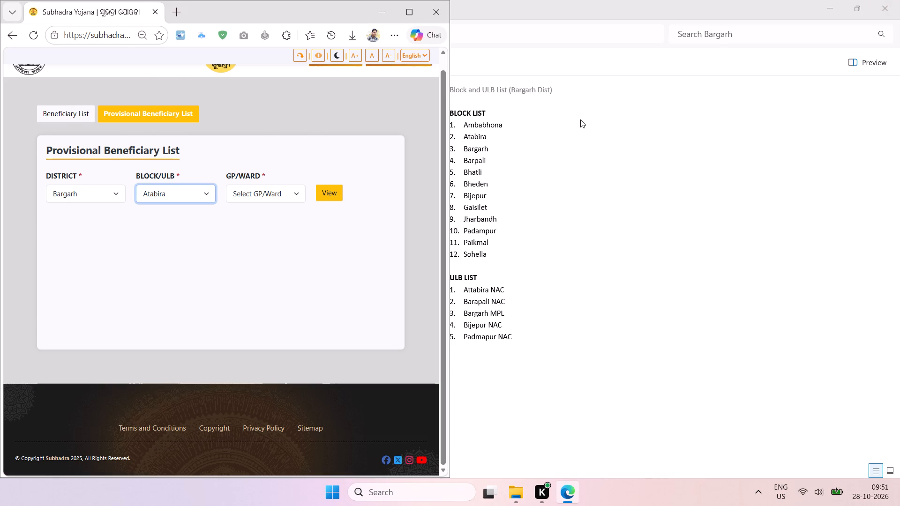
click(580, 119)
click(235, 184)
click(182, 157)
key(F2)
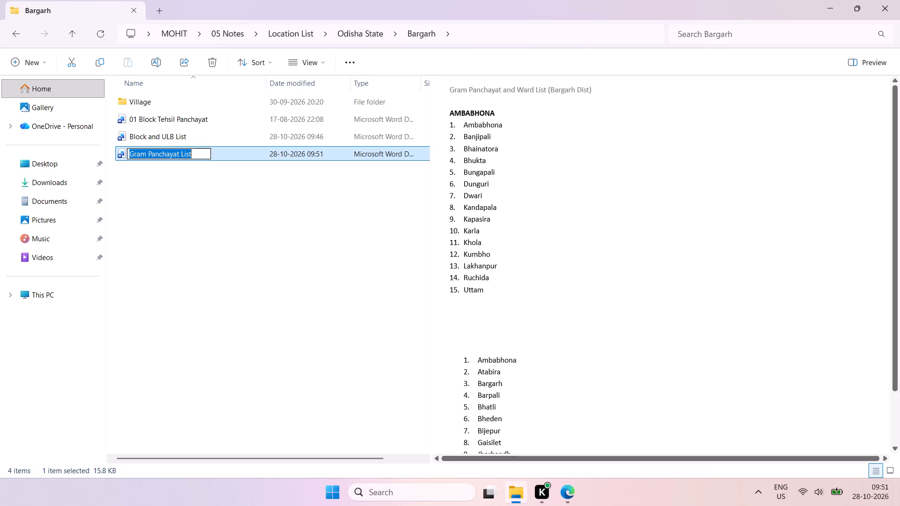
key(ctrl+v)
key(BackSpace)
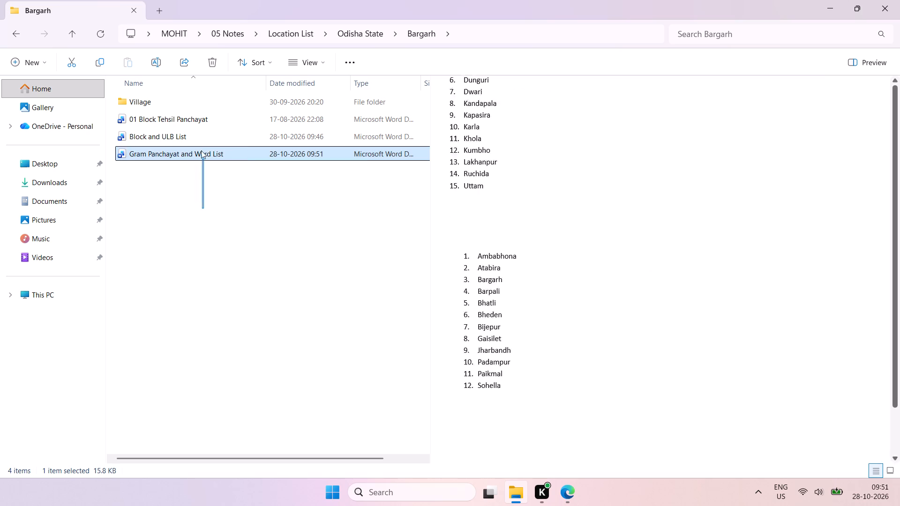
click(201, 127)
Copy the ULB LIST heading and its five entries from the Block and ULB List document, and close that document.
double_click(215, 133)
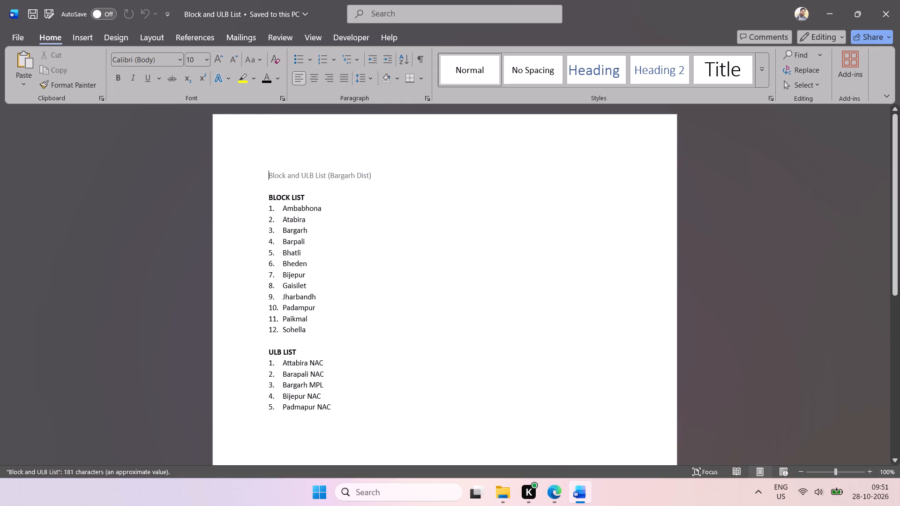
drag(329, 401, 253, 350)
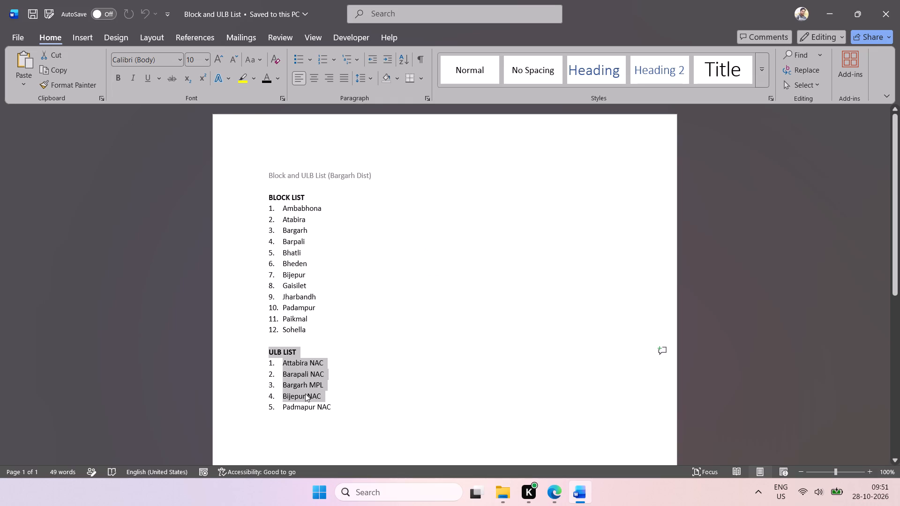
click(319, 402)
drag(335, 407, 247, 353)
key(ctrl+c)
click(891, 12)
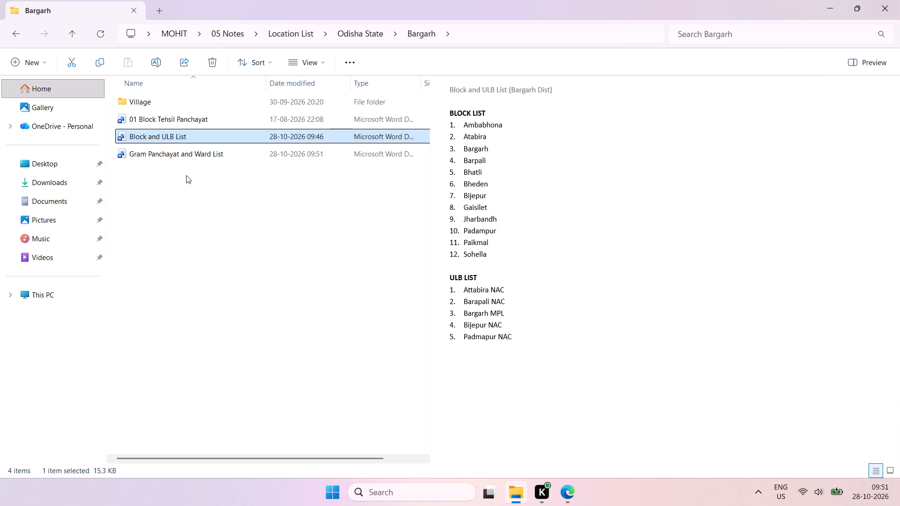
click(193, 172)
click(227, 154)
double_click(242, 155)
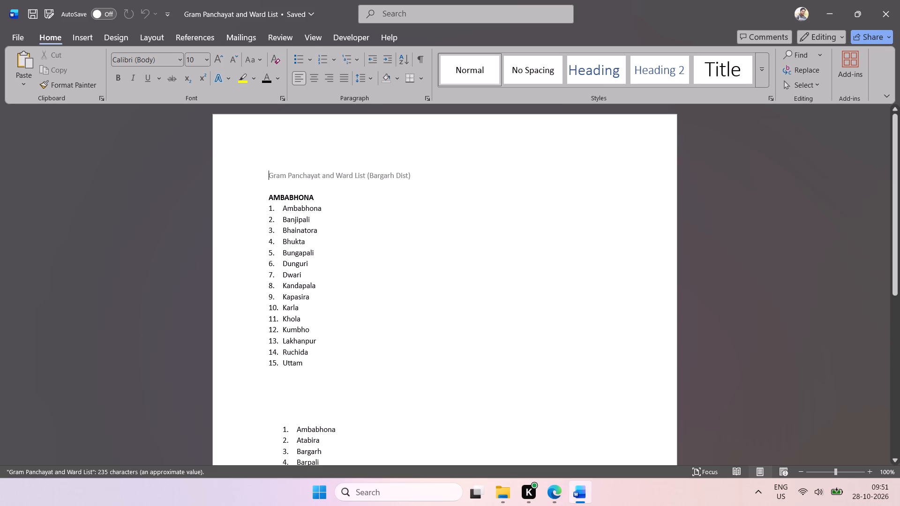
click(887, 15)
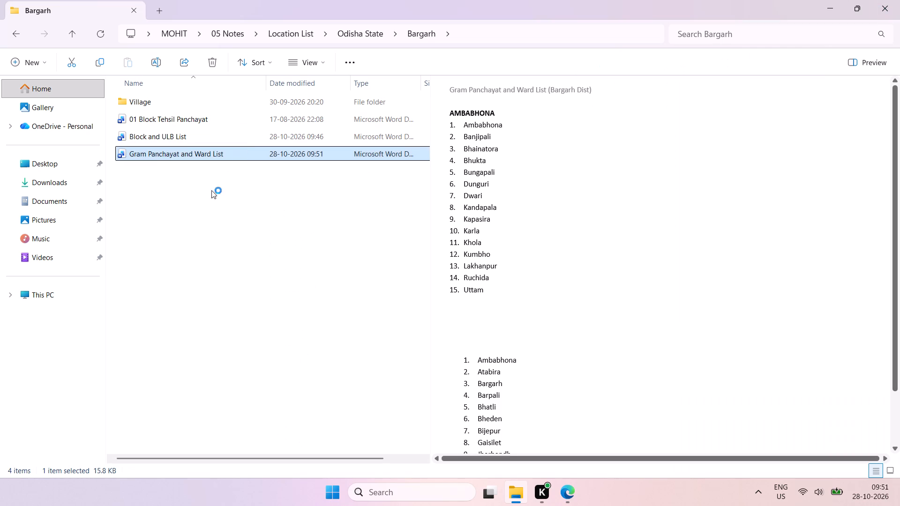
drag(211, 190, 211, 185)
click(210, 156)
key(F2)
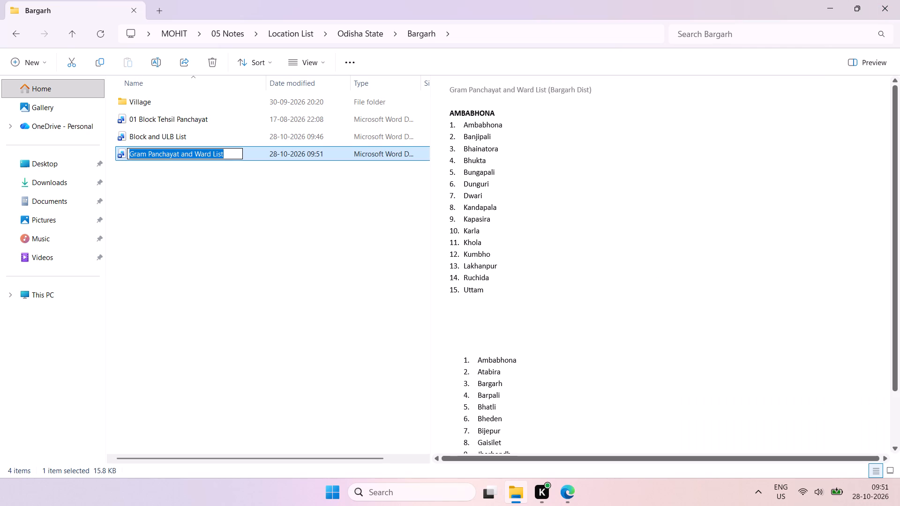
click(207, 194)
Open the Gram Panchayat and Ward List document and arrange it side by side with the Subhadra Yojana form in Edge.
double_click(241, 155)
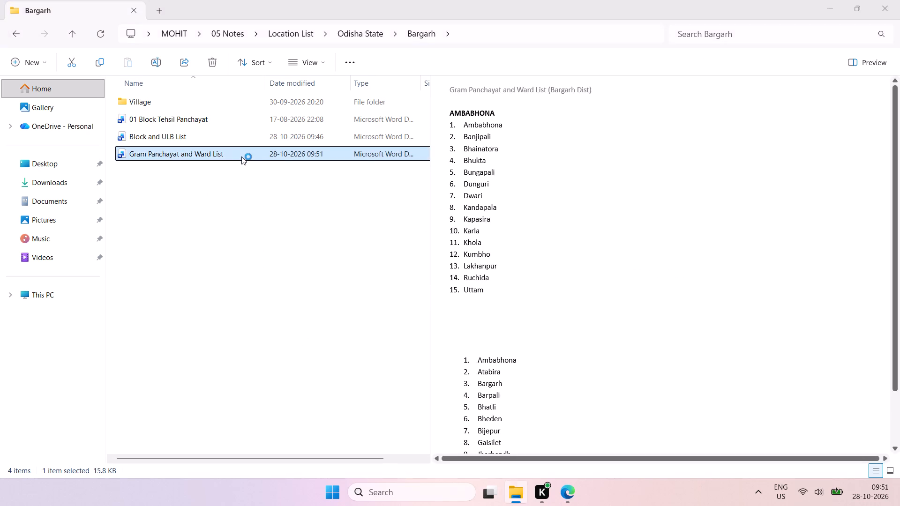
click(809, 89)
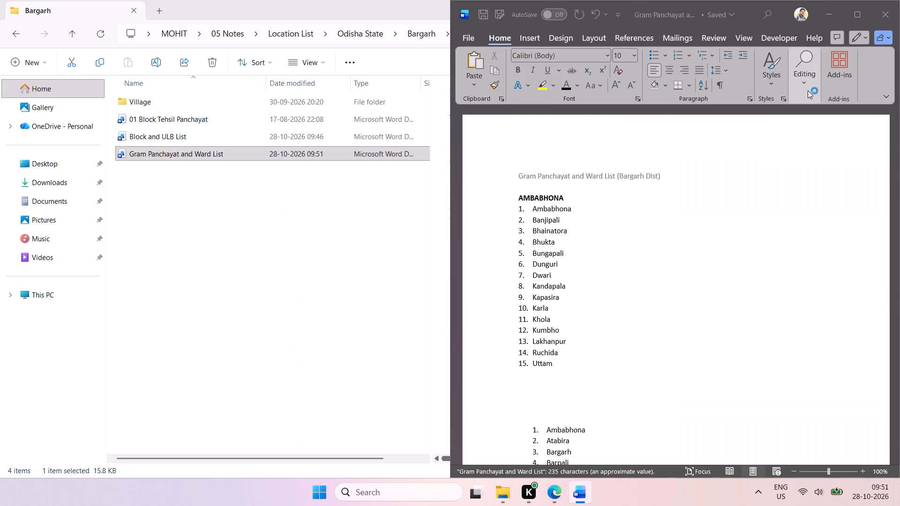
click(216, 314)
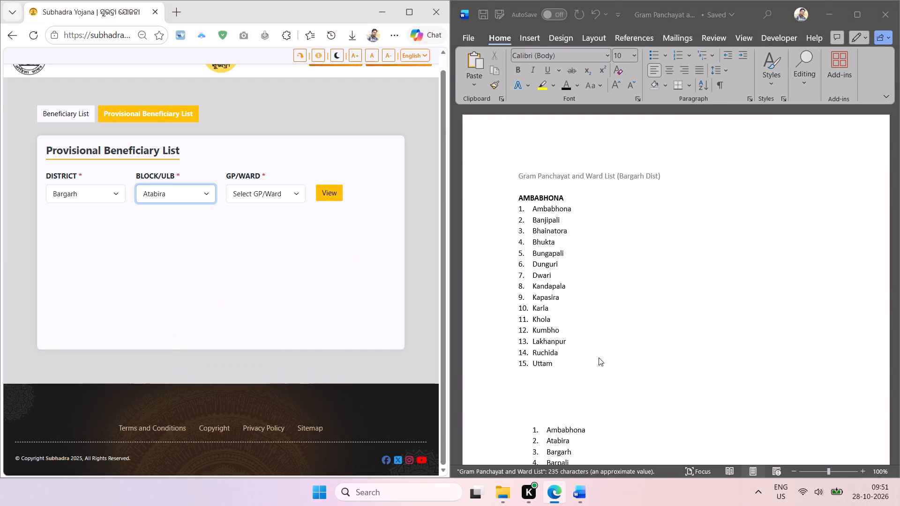
Paste the copied ULB LIST heading and entries below Sohella in the block list, leaving several blank lines between them.
click(599, 357)
scroll(599, 357, down, 5)
click(589, 229)
key(Return)
key(Return)
key(Return)
key(Return)
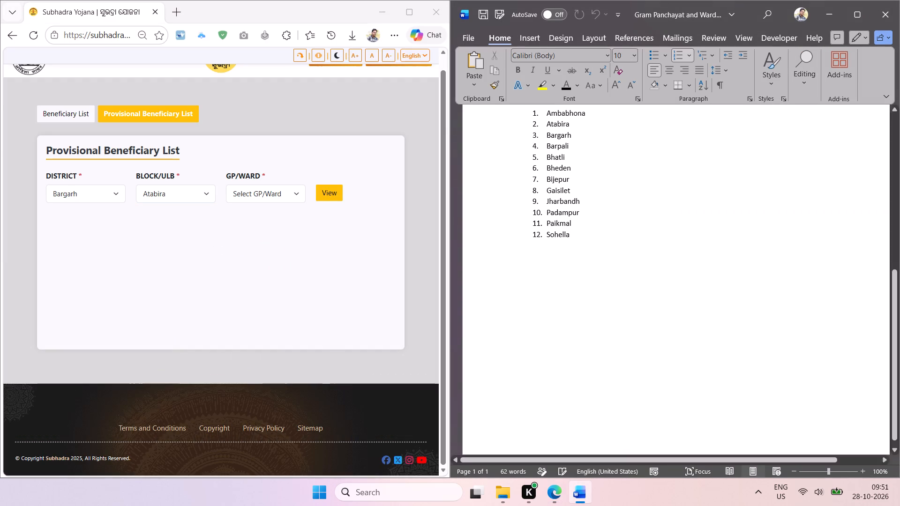
key(Return)
key(Return)
key(Return)
key(Return)
key(Return)
key(ctrl+v)
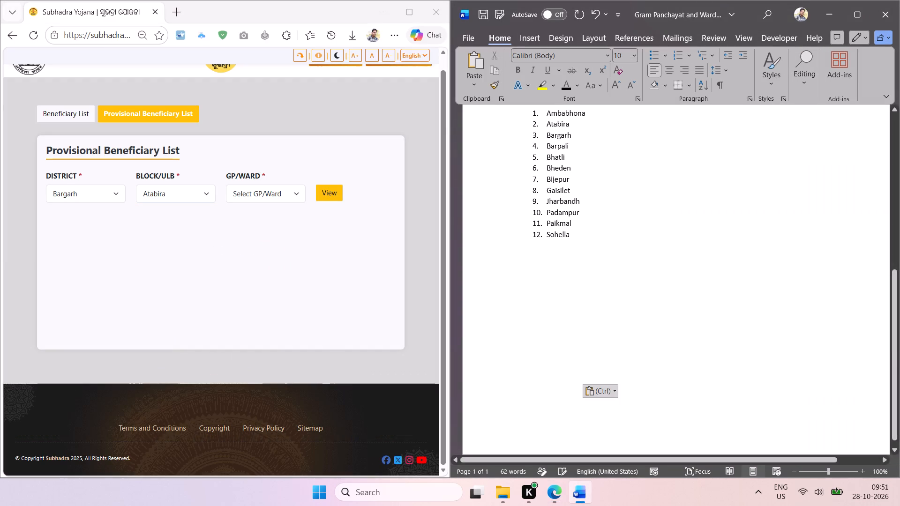
Copy the AMBABHONA heading and paste it below the last Gram Panchayat, Uttam.
ctrl+scroll(589, 234, up, 3)
scroll(589, 234, up, 1)
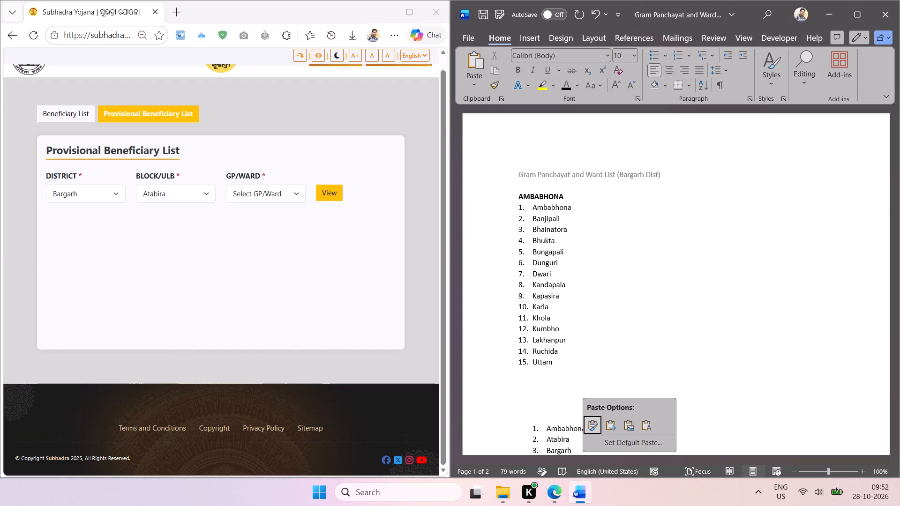
scroll(572, 250, up, 1)
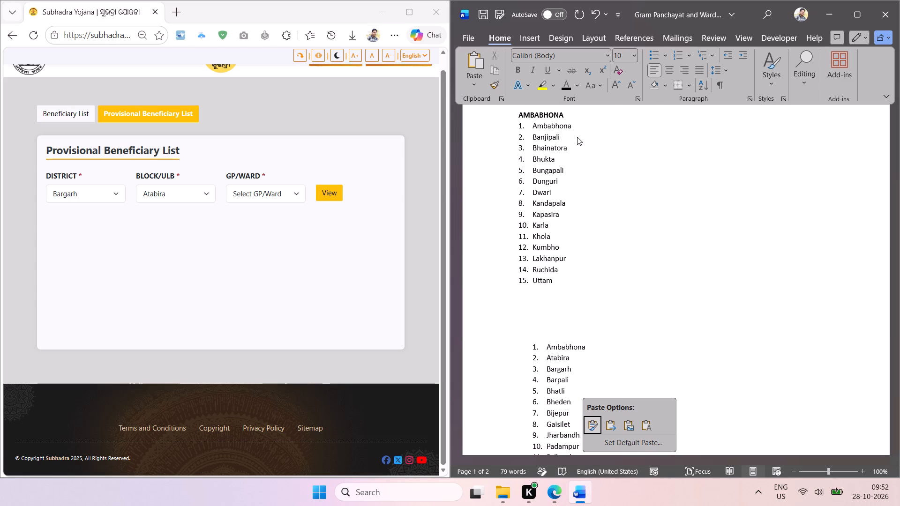
double_click(546, 116)
double_click(546, 111)
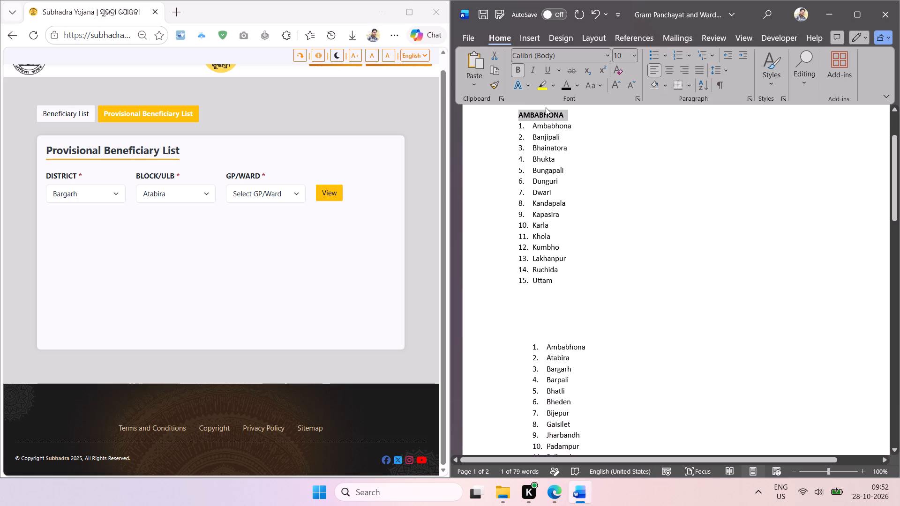
key(ctrl+c)
click(527, 303)
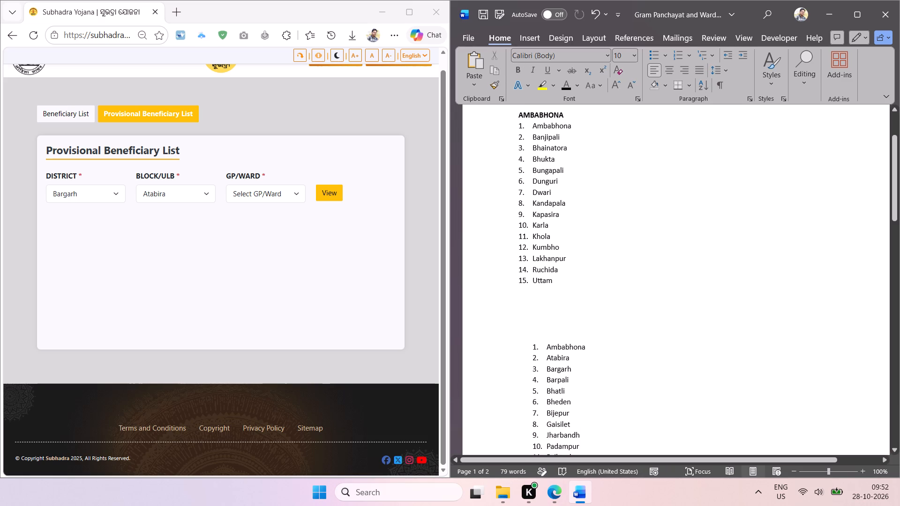
key(ctrl+v)
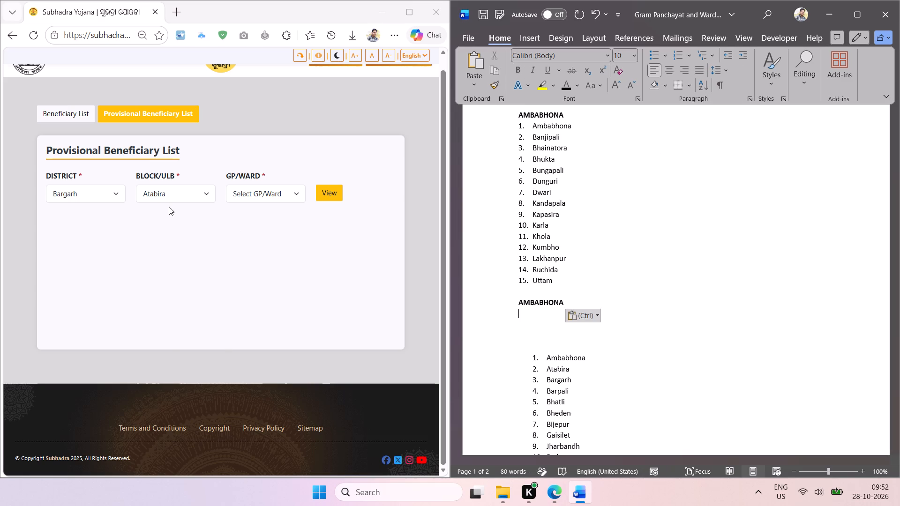
Replace the duplicated heading with ATABIRA in capitals without numbering, copying the name from the block list, and save the document.
click(169, 193)
click(160, 251)
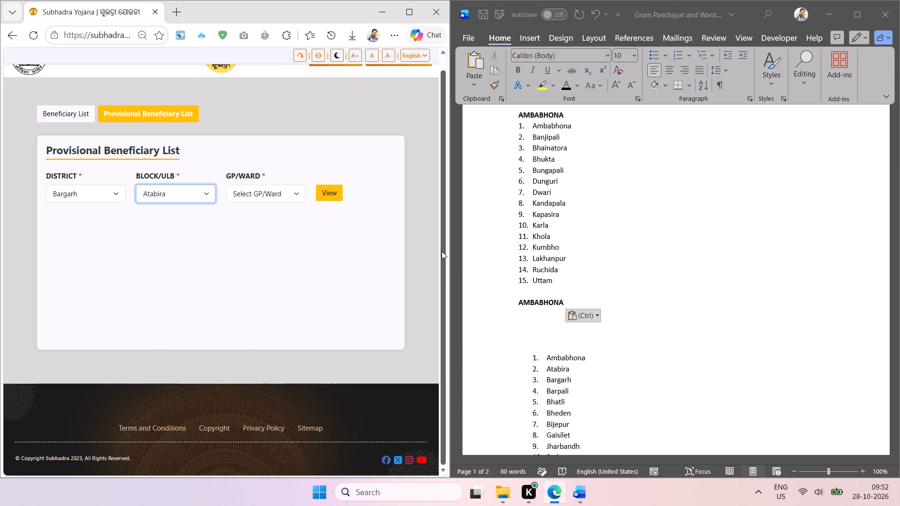
drag(456, 385, 561, 386)
double_click(562, 369)
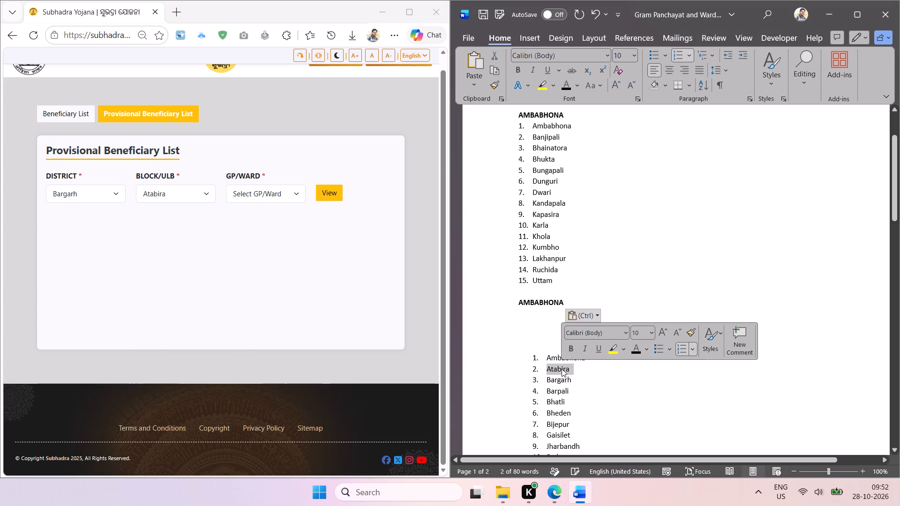
key(ctrl+c)
double_click(547, 306)
right_click(547, 306)
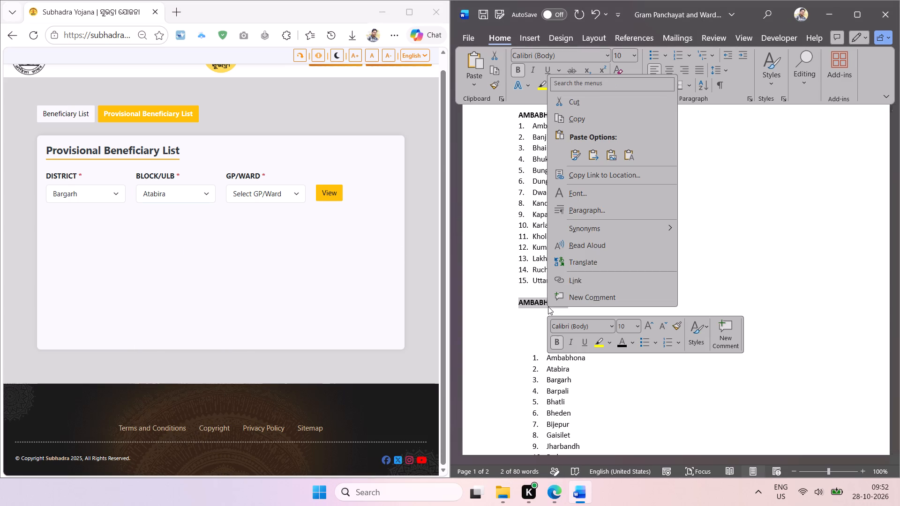
click(633, 157)
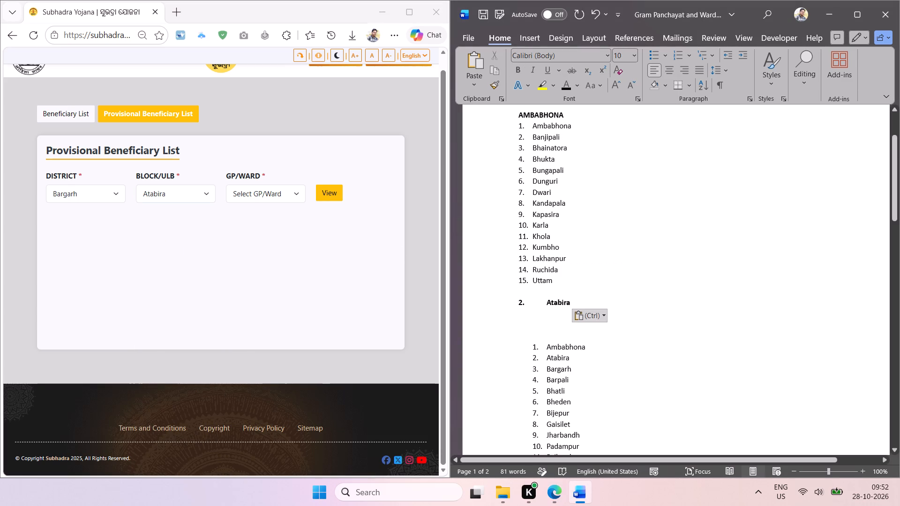
click(548, 301)
key(BackSpace)
key(BackSpace)
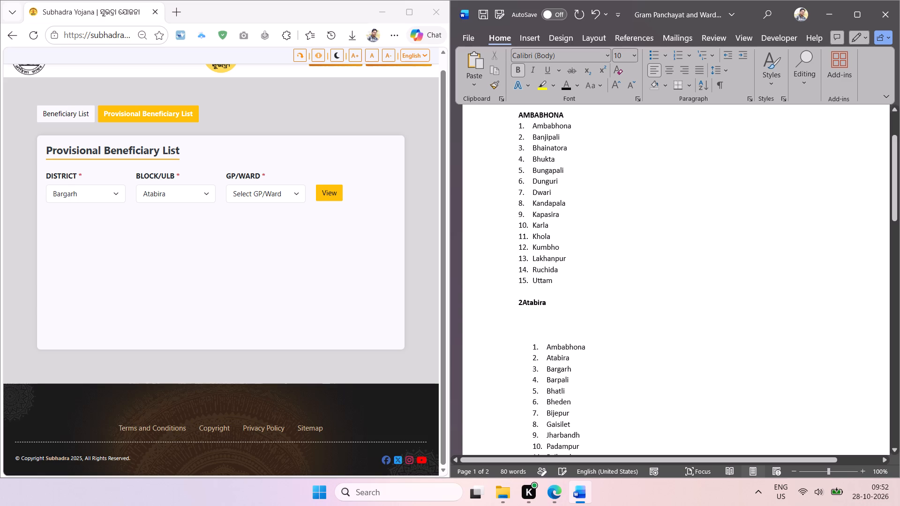
key(BackSpace)
key(shift+F3)
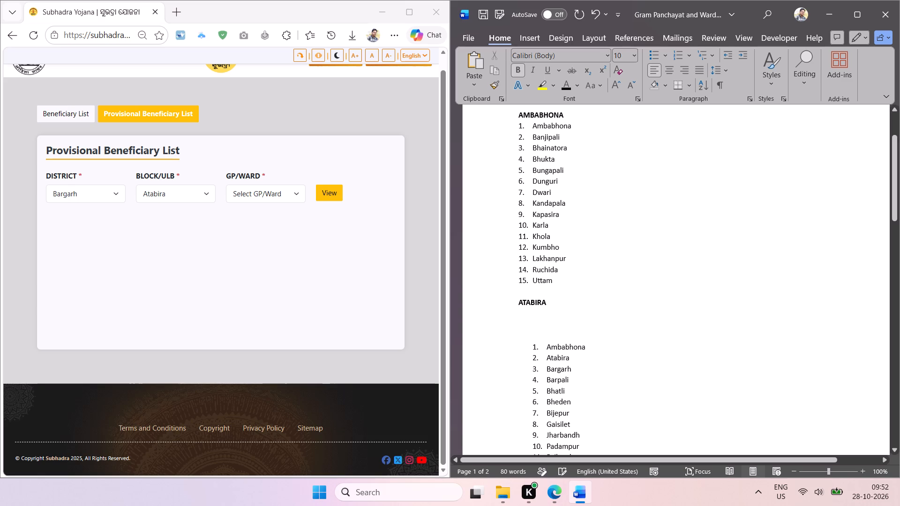
click(572, 308)
key(ctrl+s)
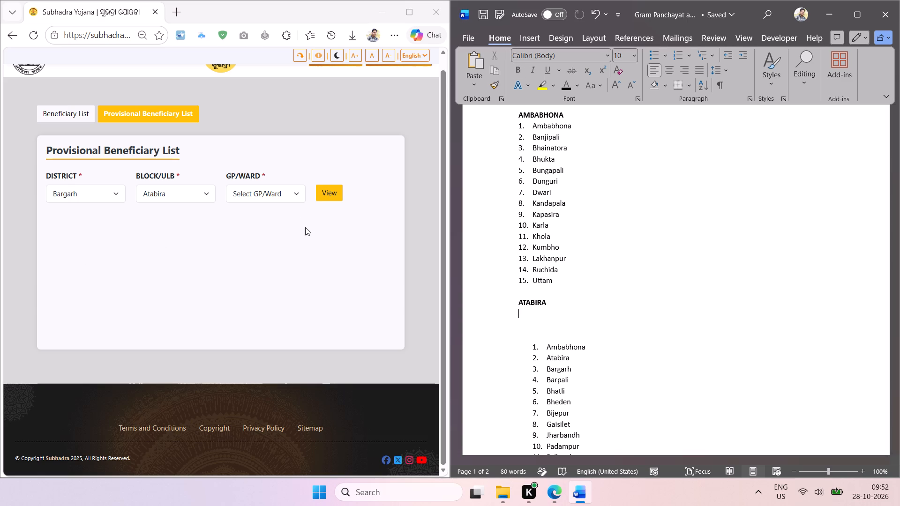
Examine the GP/Ward options for the Atabira block on the form in Edge.
click(294, 187)
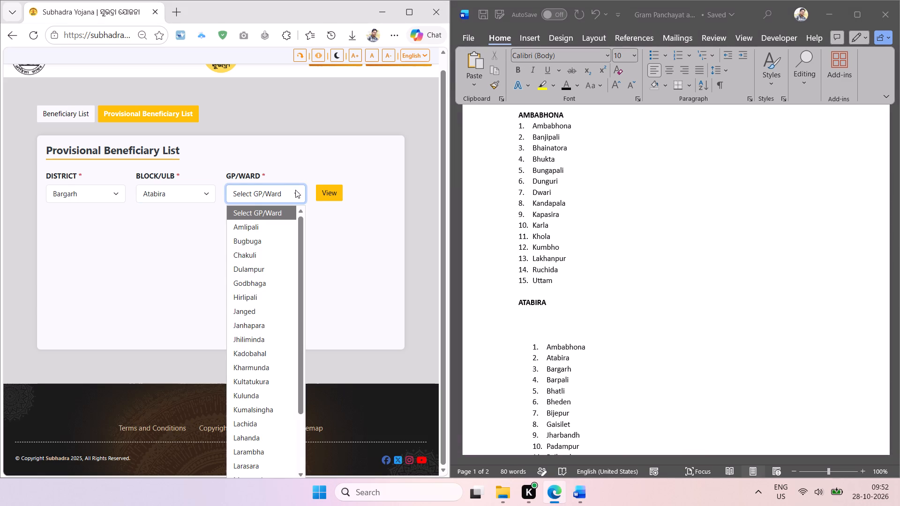
click(345, 231)
scroll(453, 166, down, 2)
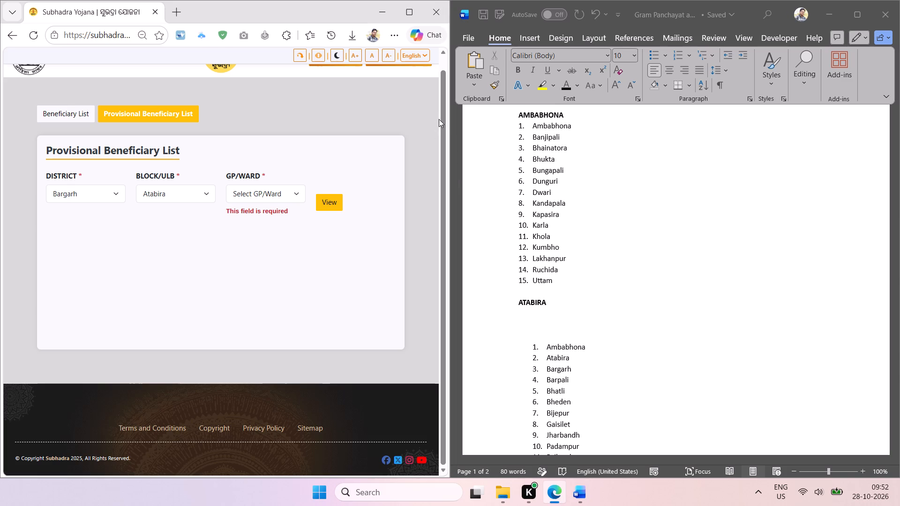
drag(442, 115, 450, 184)
click(293, 184)
click(288, 187)
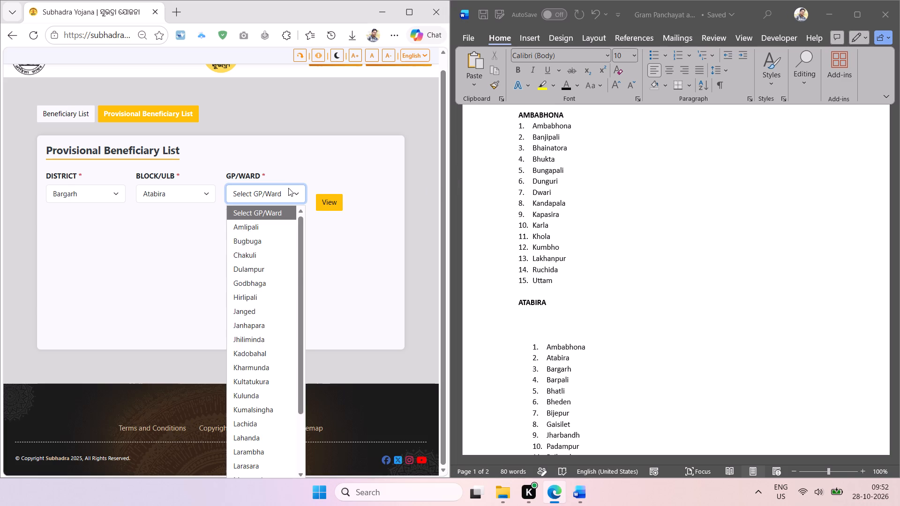
click(406, 225)
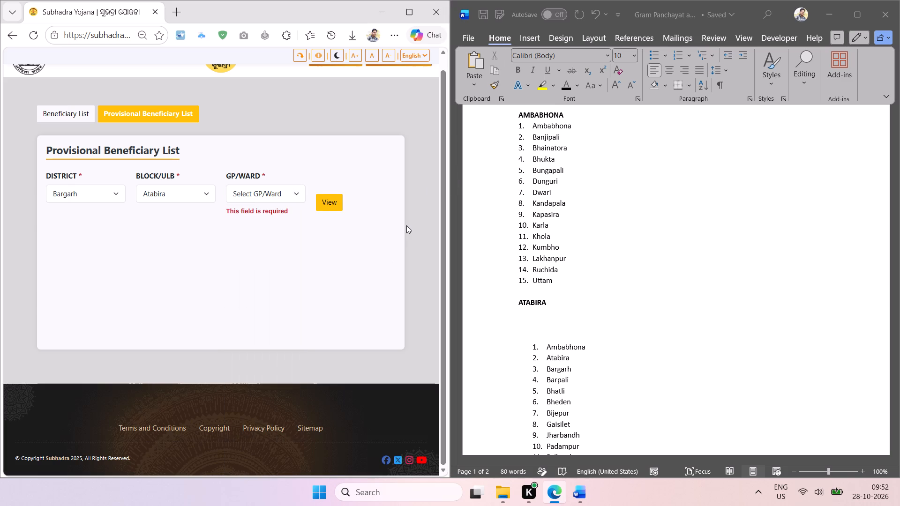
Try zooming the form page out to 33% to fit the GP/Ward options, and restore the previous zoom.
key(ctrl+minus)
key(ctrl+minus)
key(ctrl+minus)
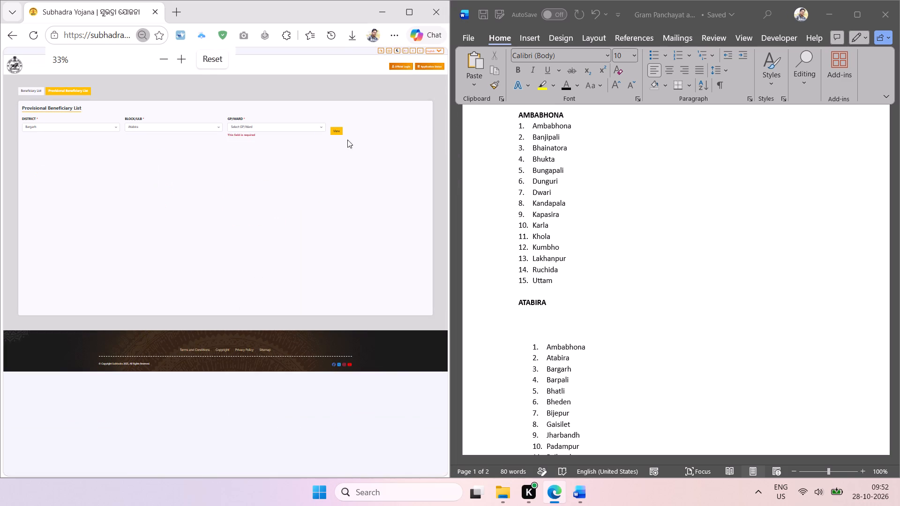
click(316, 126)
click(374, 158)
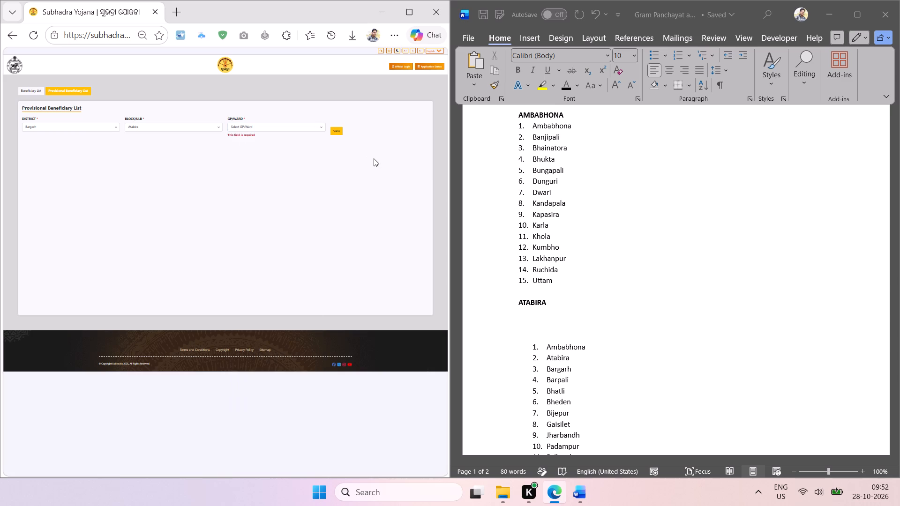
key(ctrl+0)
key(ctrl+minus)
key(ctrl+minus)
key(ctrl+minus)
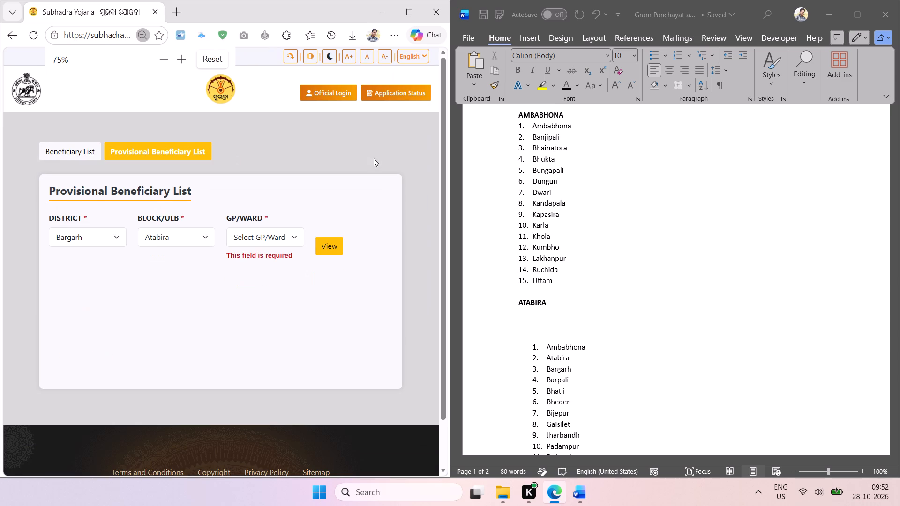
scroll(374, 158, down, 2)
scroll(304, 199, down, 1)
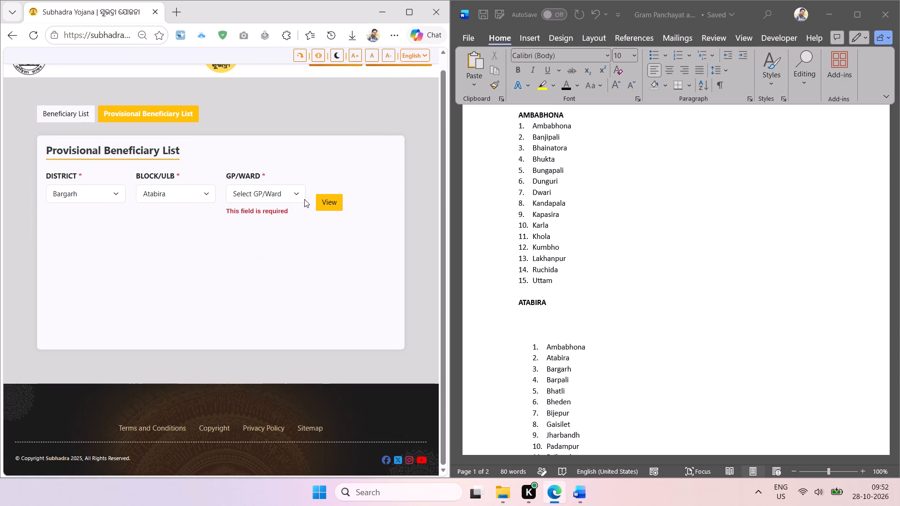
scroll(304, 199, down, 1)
In Word, insert twelve blank lines below the ATABIRA heading to make room for its Gram Panchayats.
click(562, 306)
key(Return)
key(Return)
key(Return)
key(Return)
key(Return)
key(Return)
key(Return)
key(Return)
key(Return)
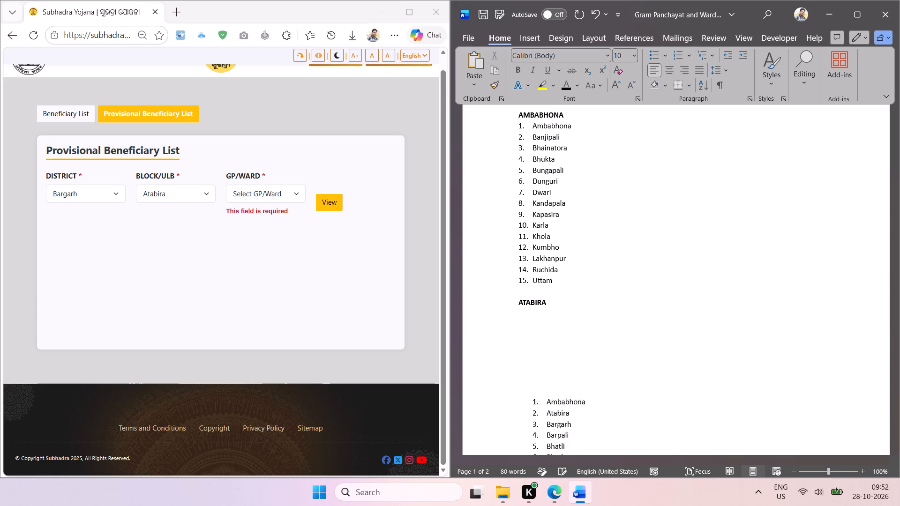
key(Return)
key(Return)
key(Return)
Extract the GP/Ward names Amlipali through Larasara from the form's options as text and paste them below the ATABIRA heading in Word.
click(292, 199)
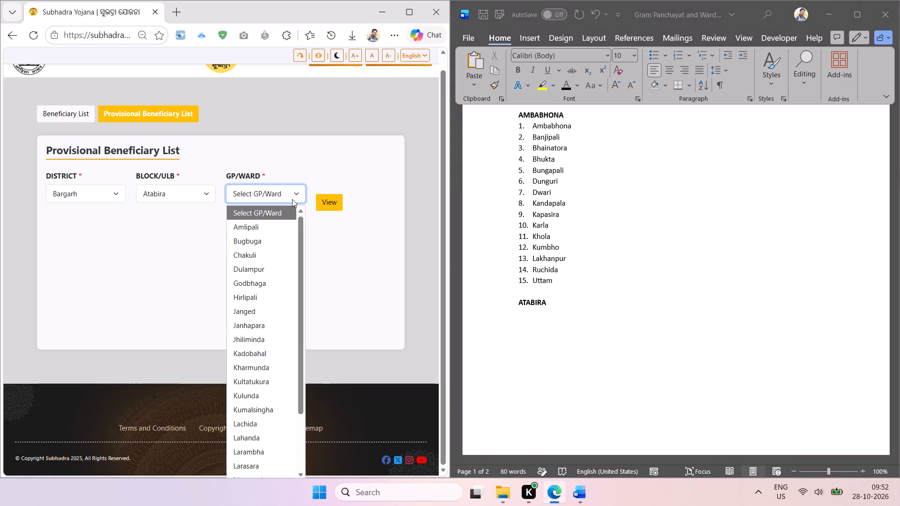
key(shift+super+t)
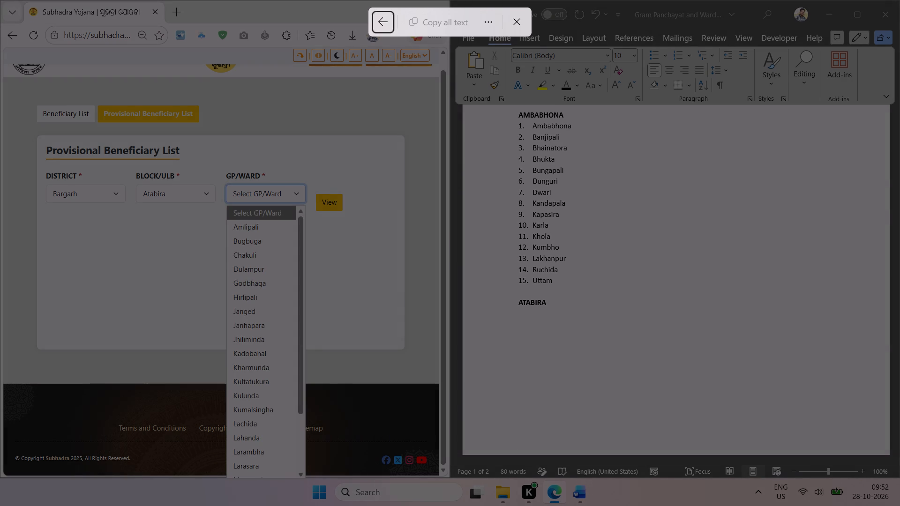
drag(229, 221, 313, 426)
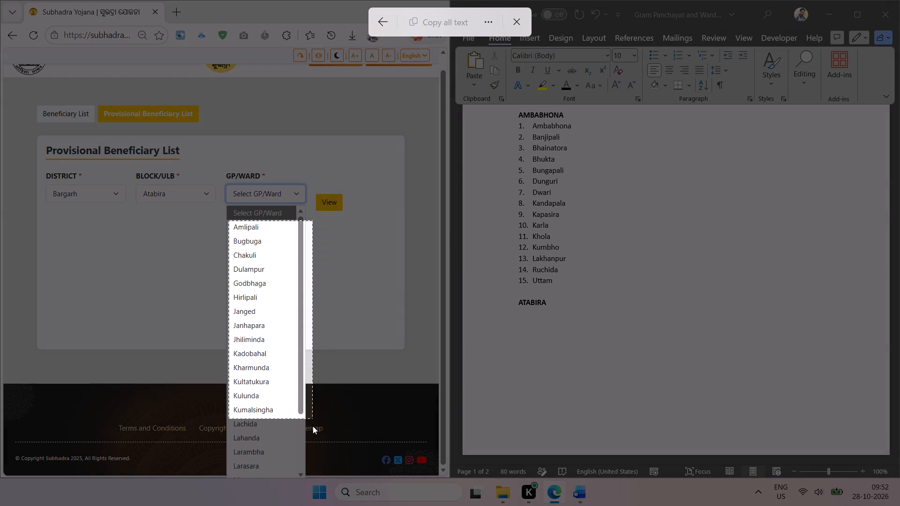
drag(313, 426, 290, 473)
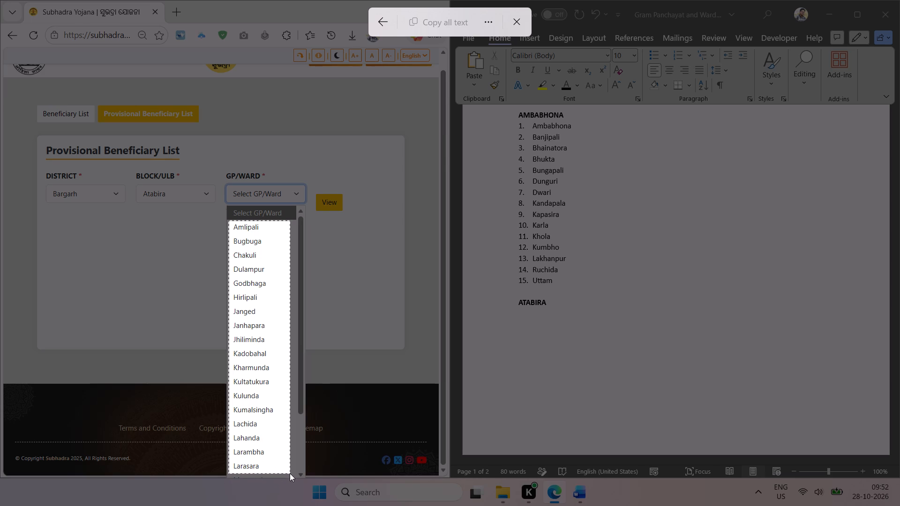
drag(290, 473, 291, 473)
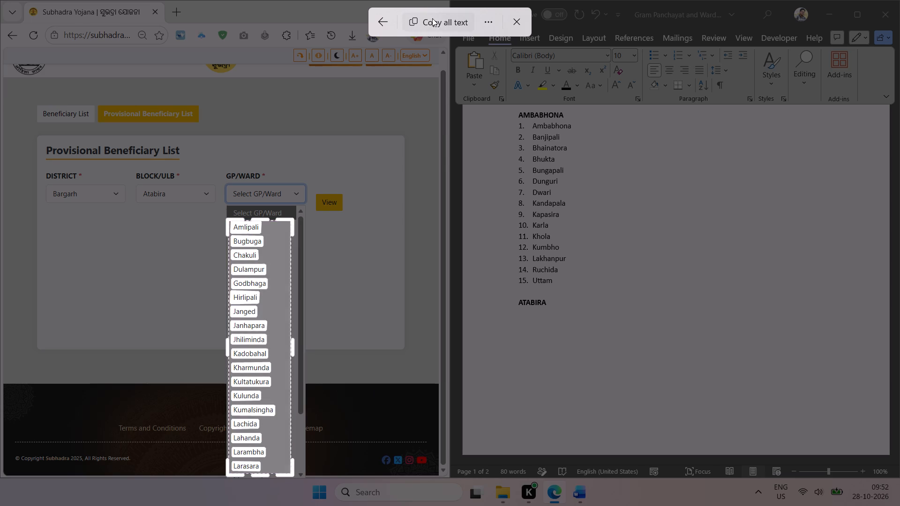
click(432, 21)
click(538, 326)
click(527, 312)
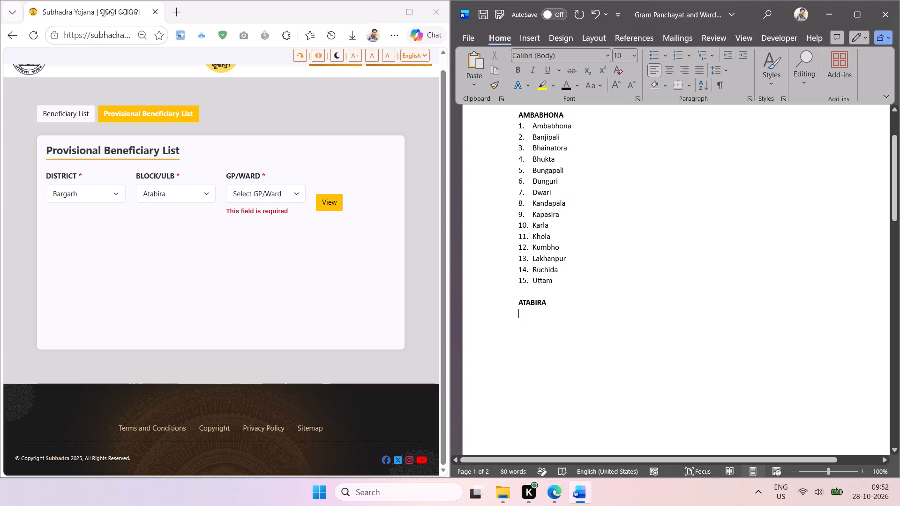
key(ctrl+v)
Insert four blank lines after Larasara to make room for the remaining Gram Panchayats.
scroll(590, 293, down, 1)
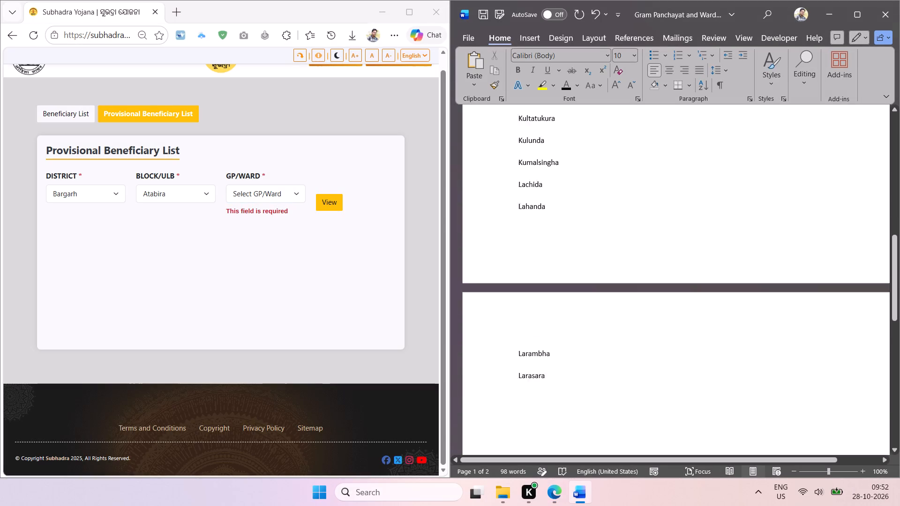
scroll(590, 293, down, 1)
key(Return)
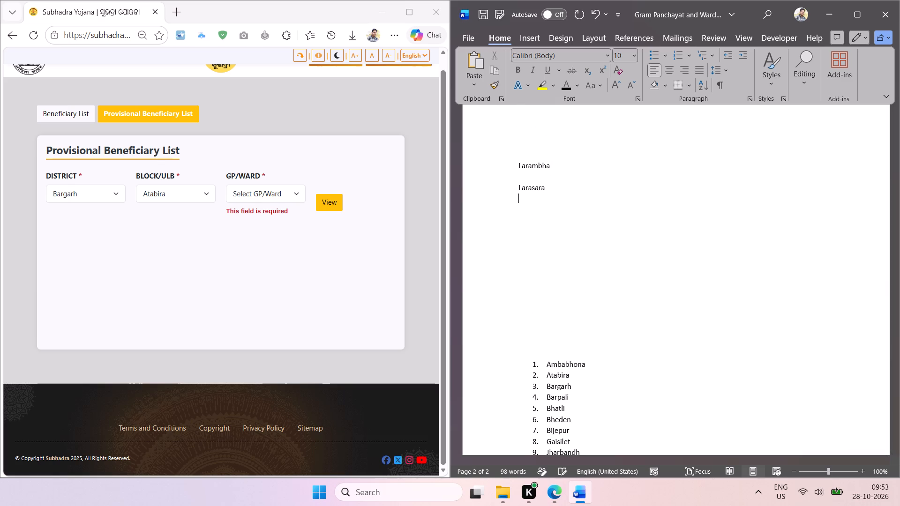
key(Return)
key(Return)
key(Return)
Extract the GP/Ward names Larambha through Tope from the end of the form's options as text and paste them below Larasara in Word.
click(300, 191)
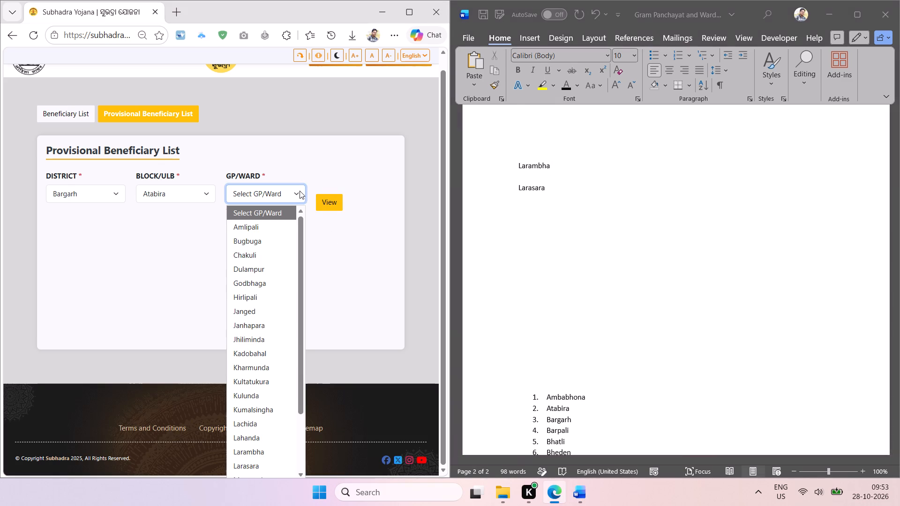
drag(302, 267, 306, 346)
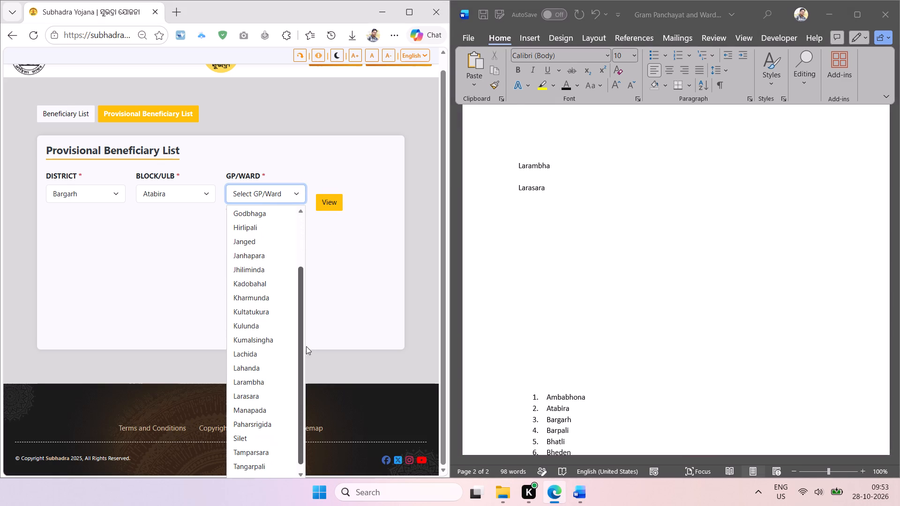
drag(306, 346, 311, 430)
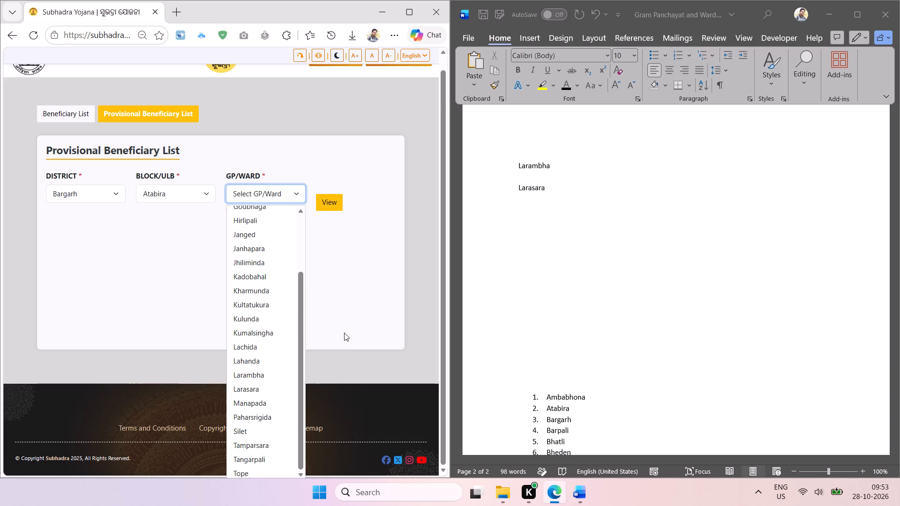
key(shift+super+t)
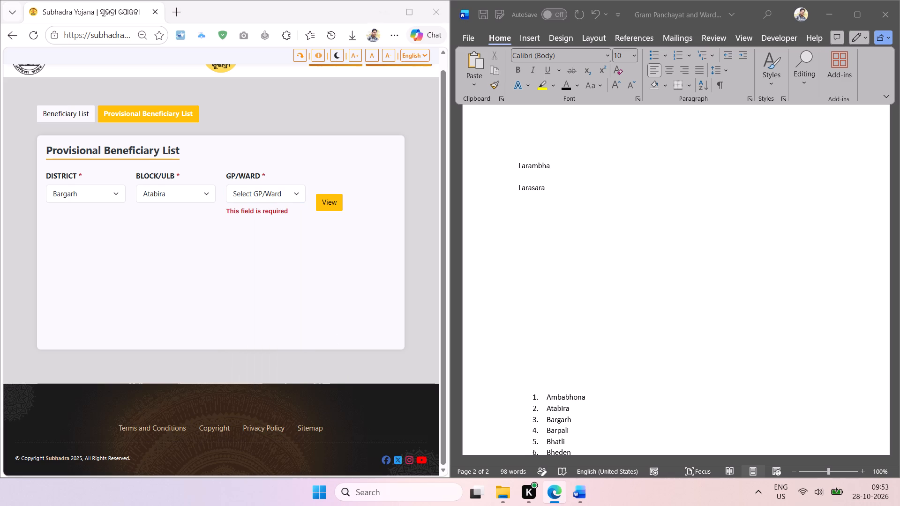
drag(230, 367, 286, 475)
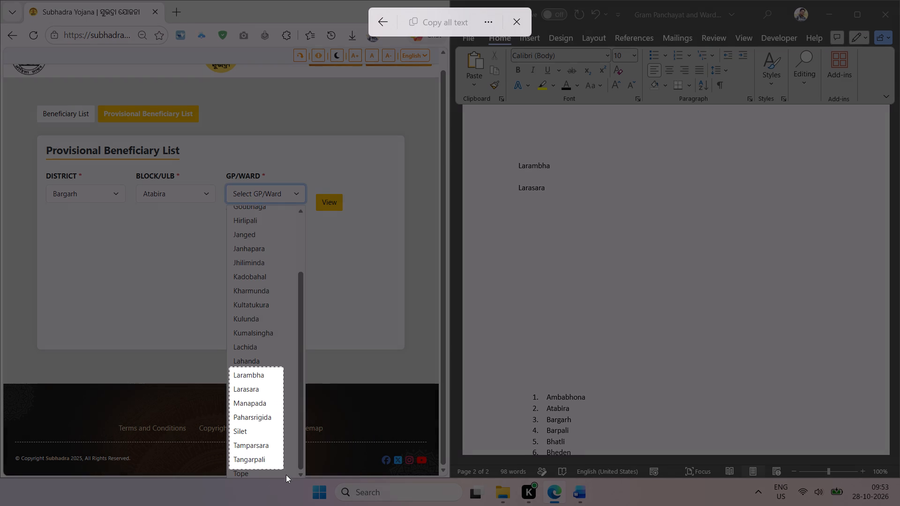
drag(286, 475, 298, 478)
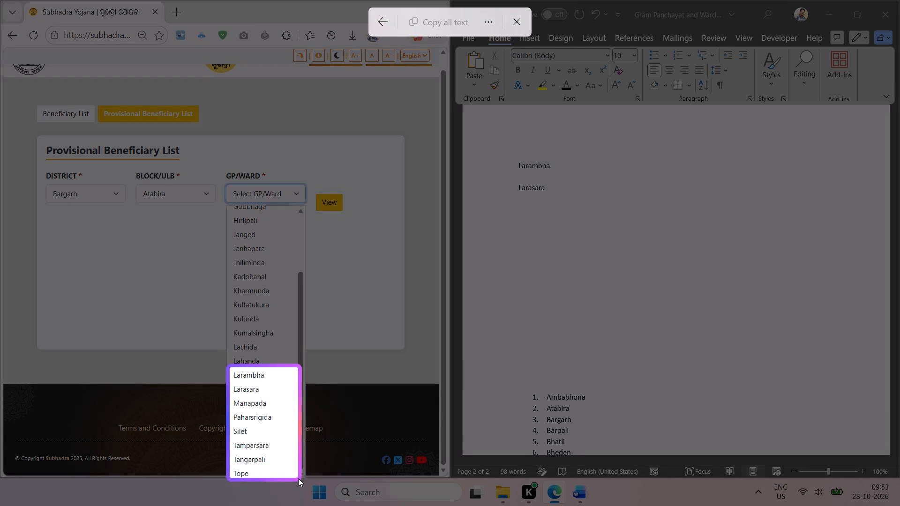
click(446, 19)
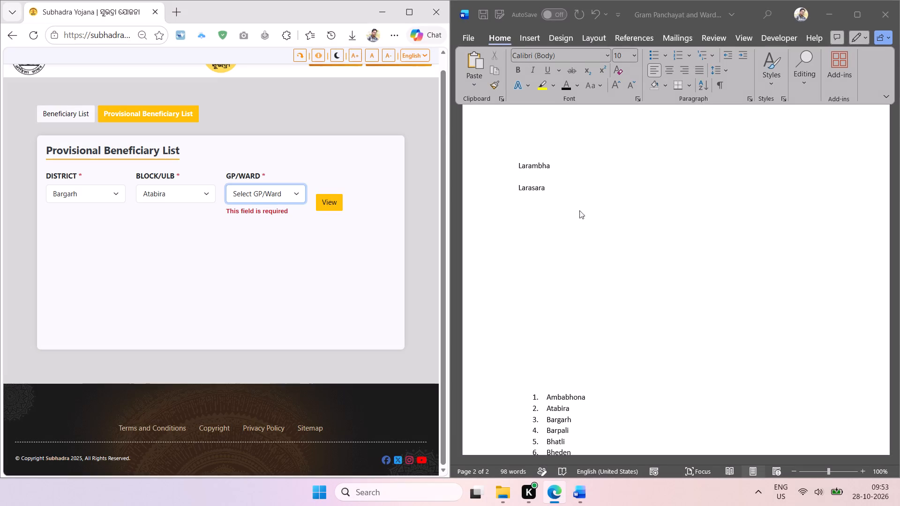
click(555, 185)
key(ctrl+v)
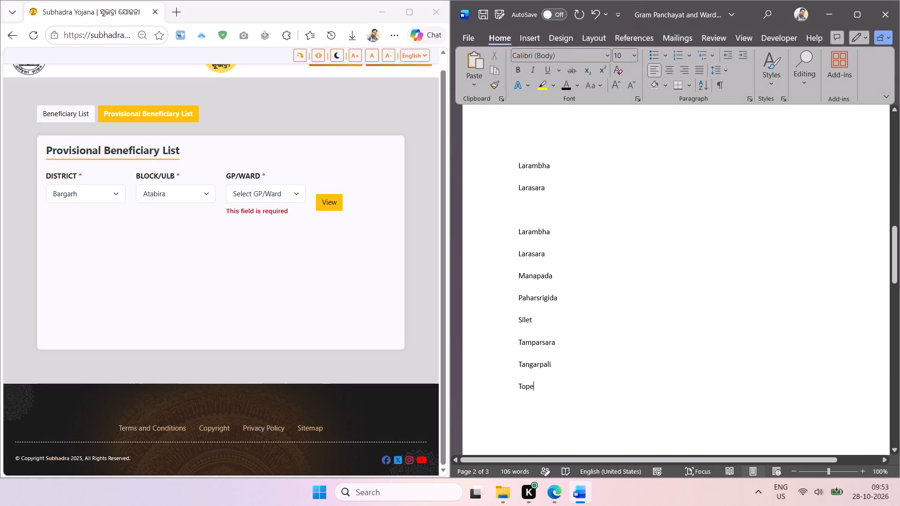
Delete the second, duplicated Larambha and Larasara entries and the surplus blank lines above Manapada.
drag(548, 253, 499, 216)
key(BackSpace)
key(BackSpace)
key(BackSpace)
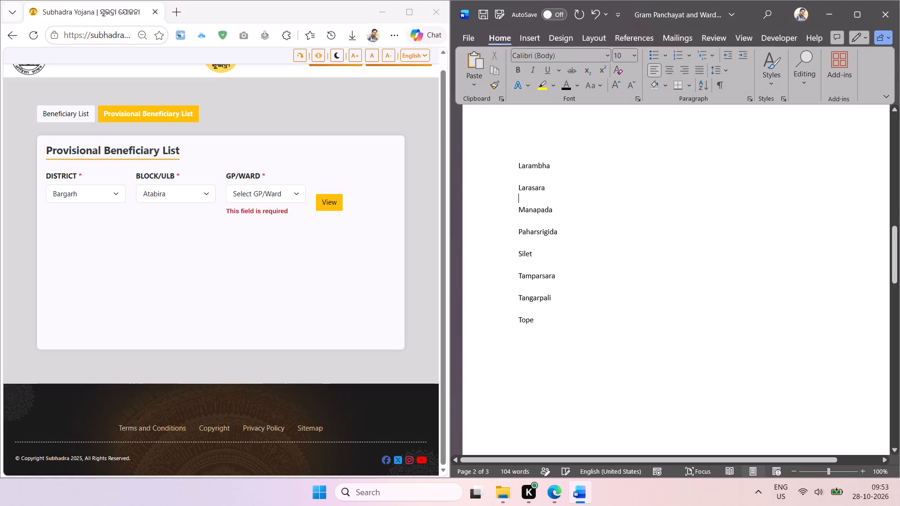
Remove the blank lines between the names from Bugbuga to Kharmunda in the ATABIRA list.
scroll(587, 187, up, 4)
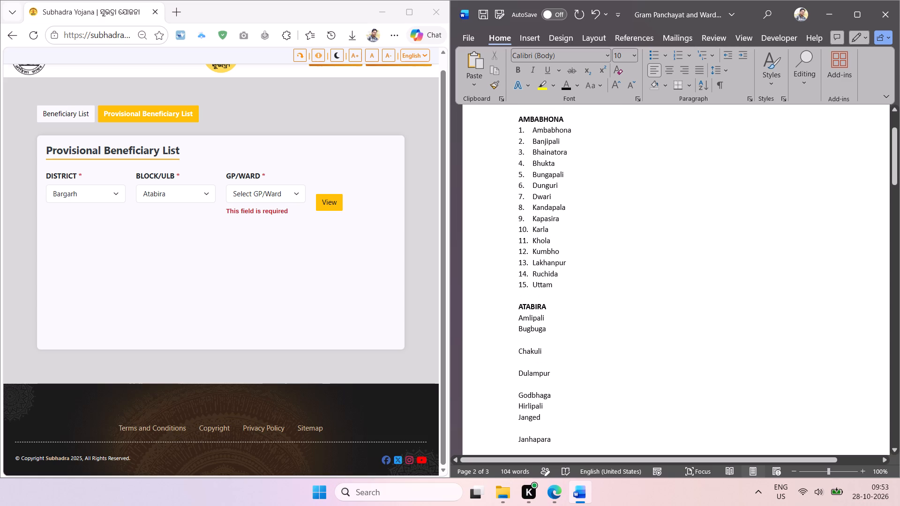
click(531, 200)
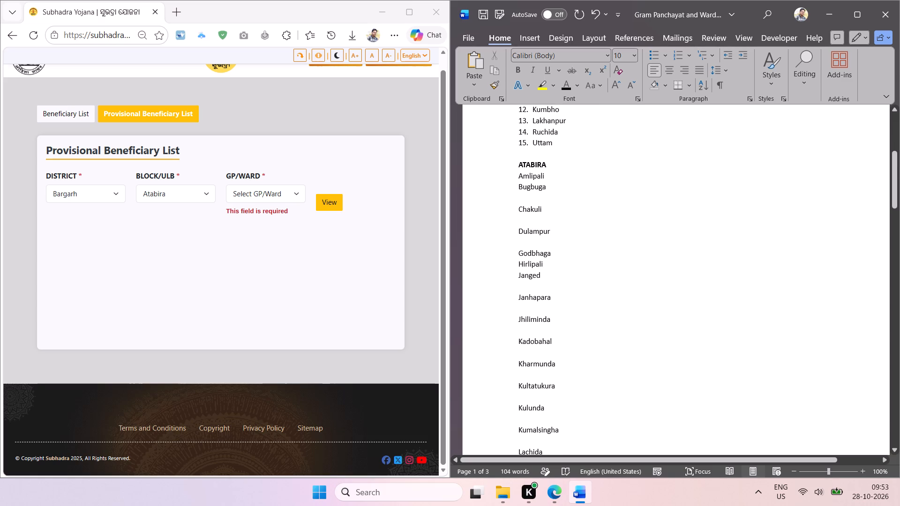
key(BackSpace)
click(530, 212)
key(BackSpace)
click(532, 218)
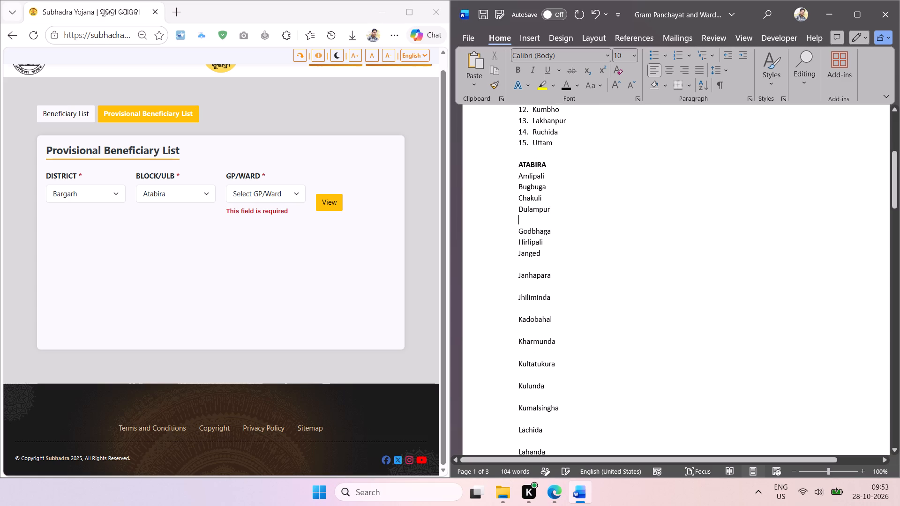
key(BackSpace)
click(528, 255)
key(BackSpace)
click(532, 268)
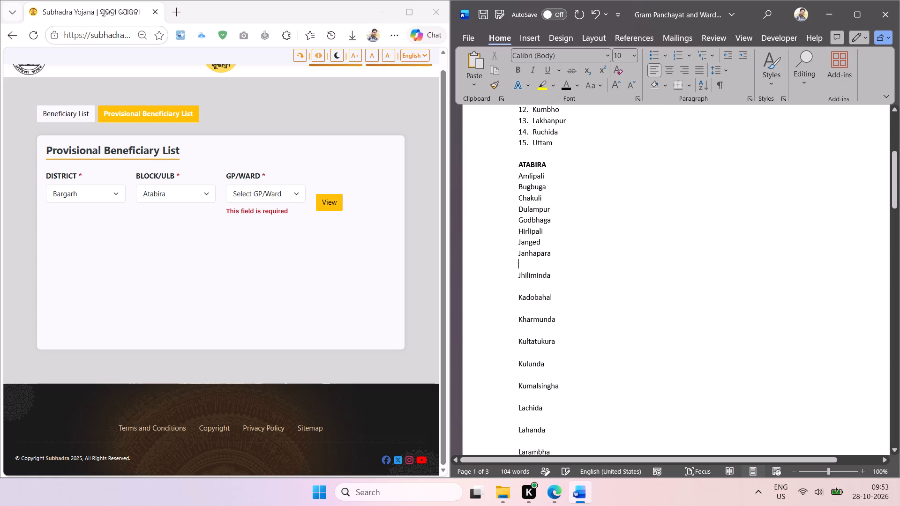
key(BackSpace)
click(527, 279)
key(BackSpace)
click(525, 287)
key(BackSpace)
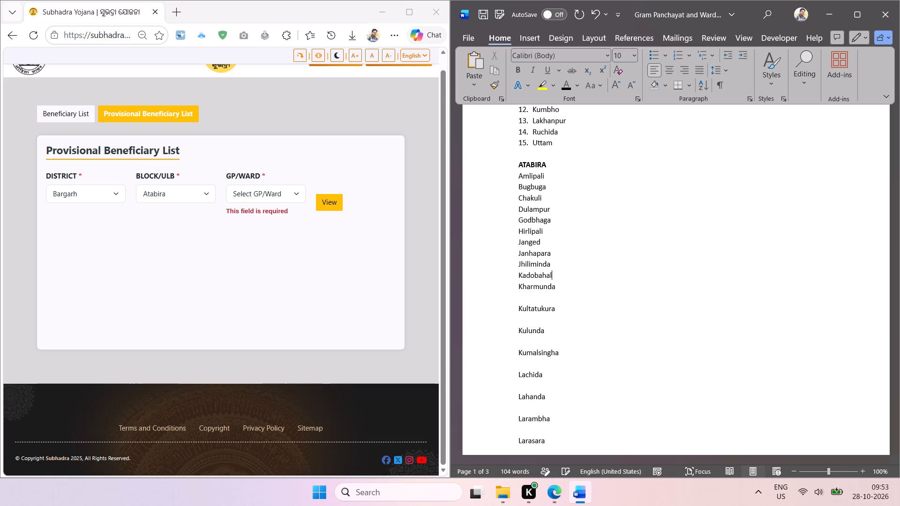
Remove the blank lines between the names from Kharmunda to Larambha in the ATABIRA list.
click(529, 297)
key(BackSpace)
click(529, 308)
key(BackSpace)
click(528, 318)
key(BackSpace)
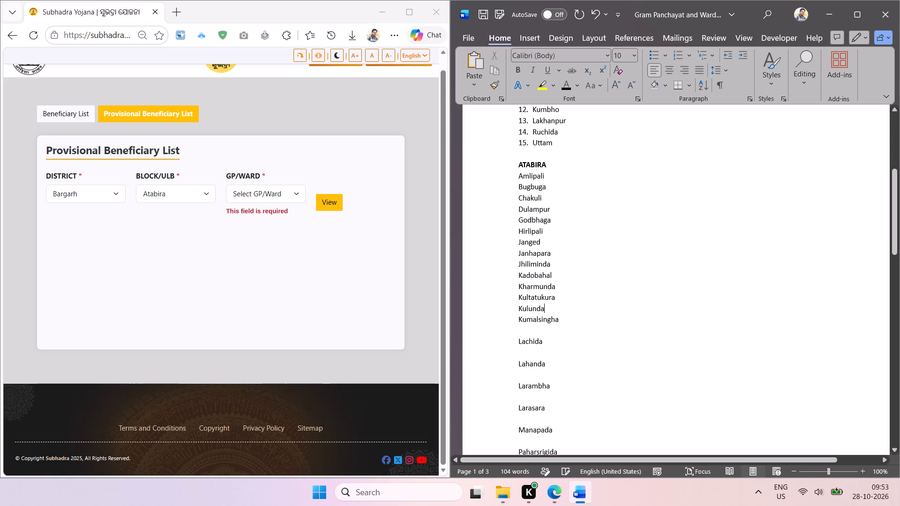
click(528, 330)
key(BackSpace)
click(528, 339)
key(BackSpace)
click(527, 353)
key(BackSpace)
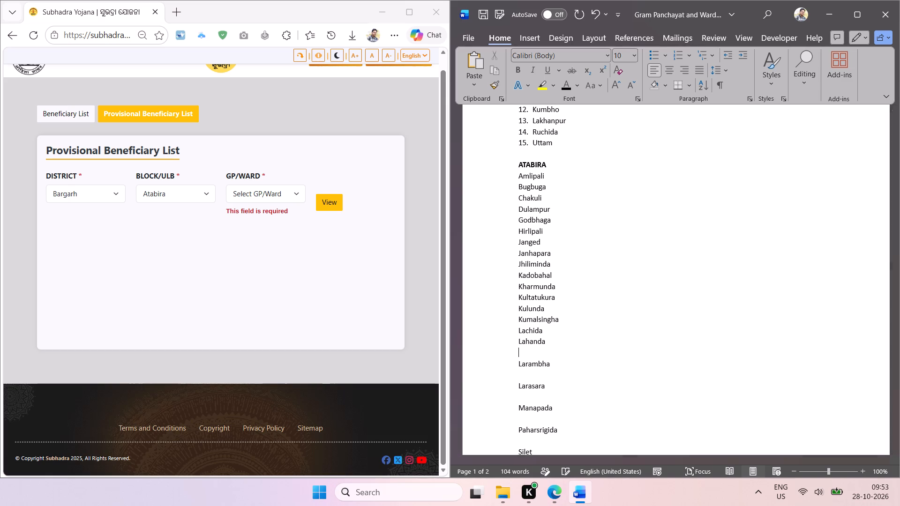
Remove the blank lines between the names from Larambha to Tamparsara in the ATABIRA list.
click(527, 366)
key(BackSpace)
click(529, 379)
key(BackSpace)
click(527, 386)
key(BackSpace)
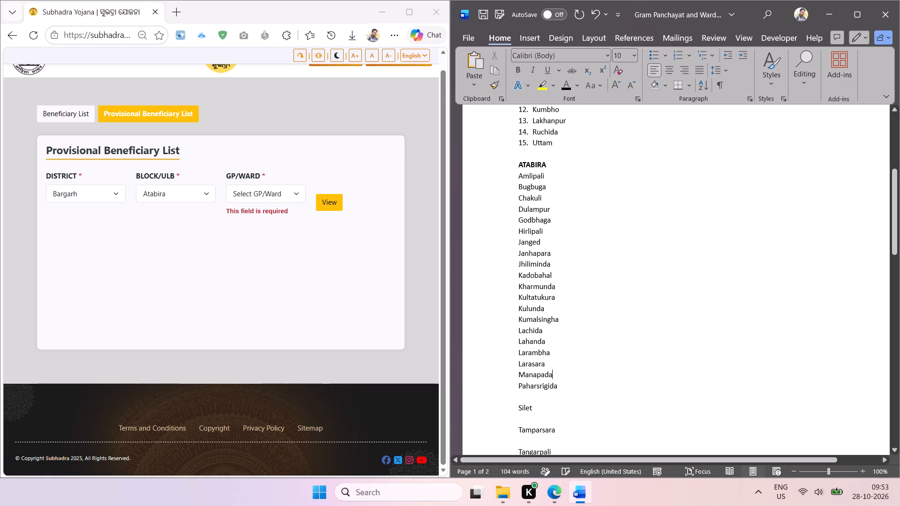
click(525, 394)
key(BackSpace)
click(525, 407)
key(BackSpace)
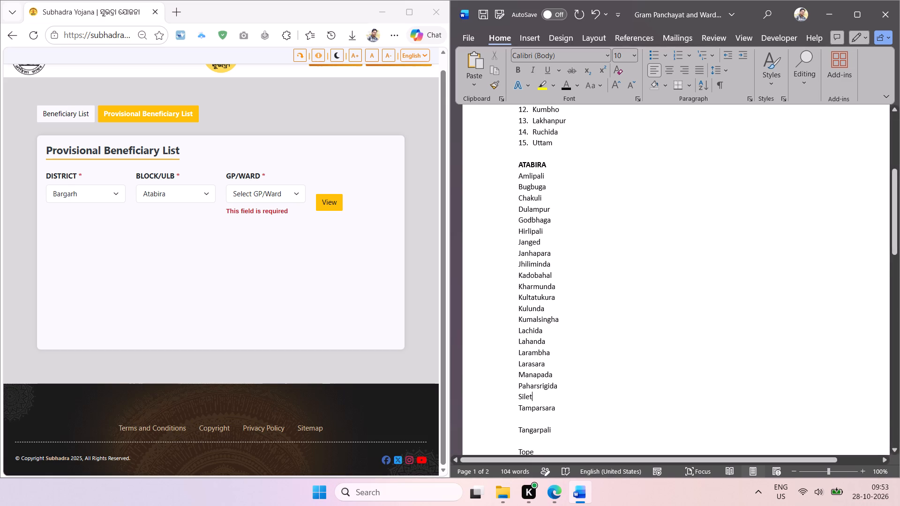
Remove the blank lines between the names from Tamparsara to Tope and the extra blank lines below Tope.
scroll(566, 309, down, 2)
click(530, 212)
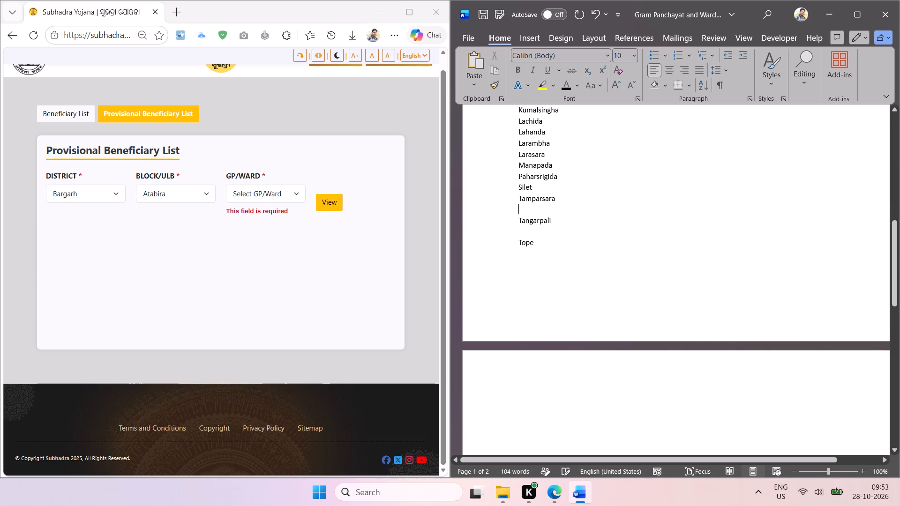
key(BackSpace)
click(527, 219)
key(BackSpace)
click(525, 241)
drag(521, 231, 552, 301)
key(BackSpace)
Turn the names Amlipali through Tope into a numbered list, outdent it flush with the ATABIRA heading, and save the document.
scroll(593, 243, up, 1)
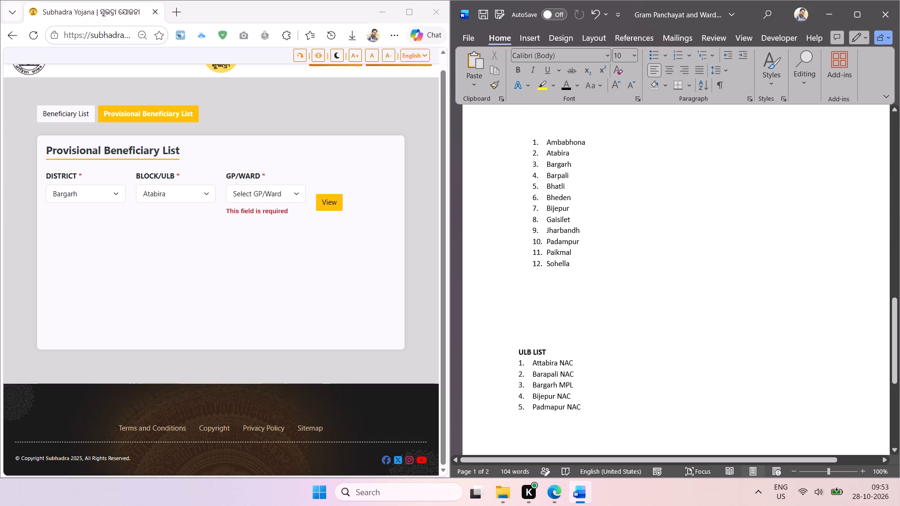
scroll(593, 243, up, 1)
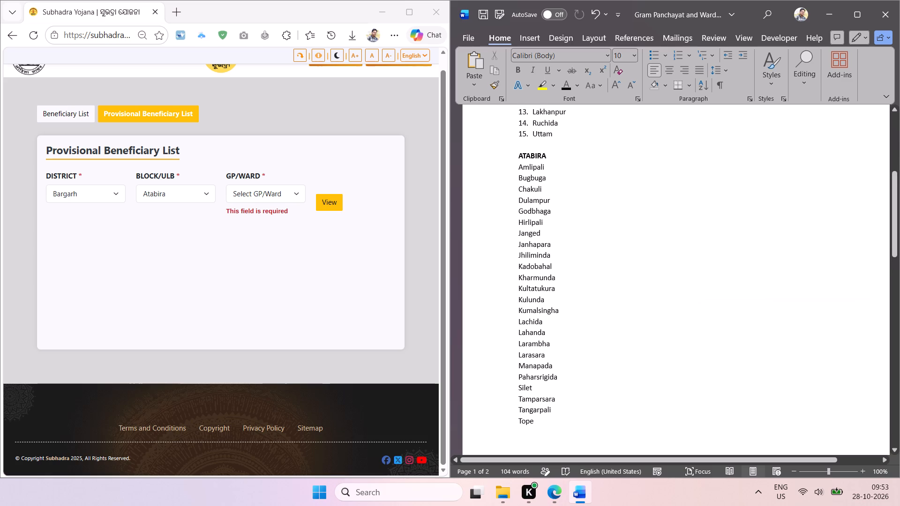
drag(518, 168, 541, 417)
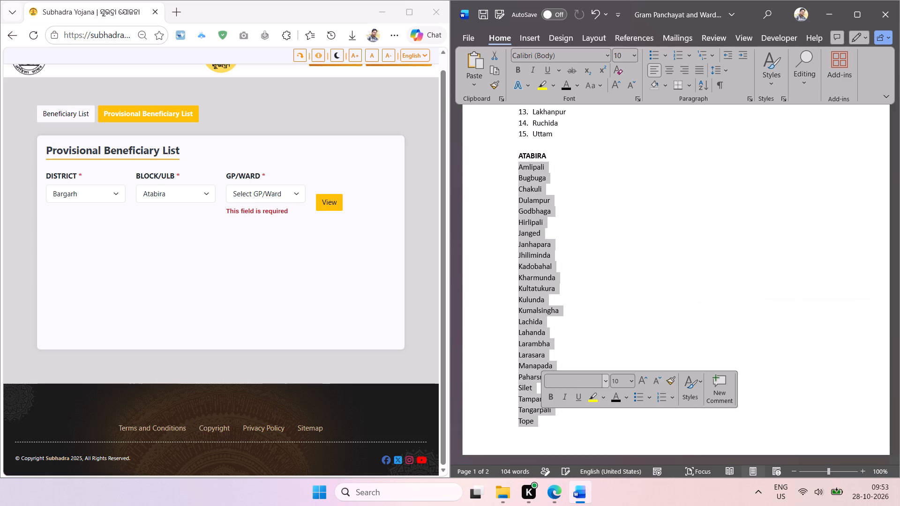
click(678, 57)
double_click(733, 56)
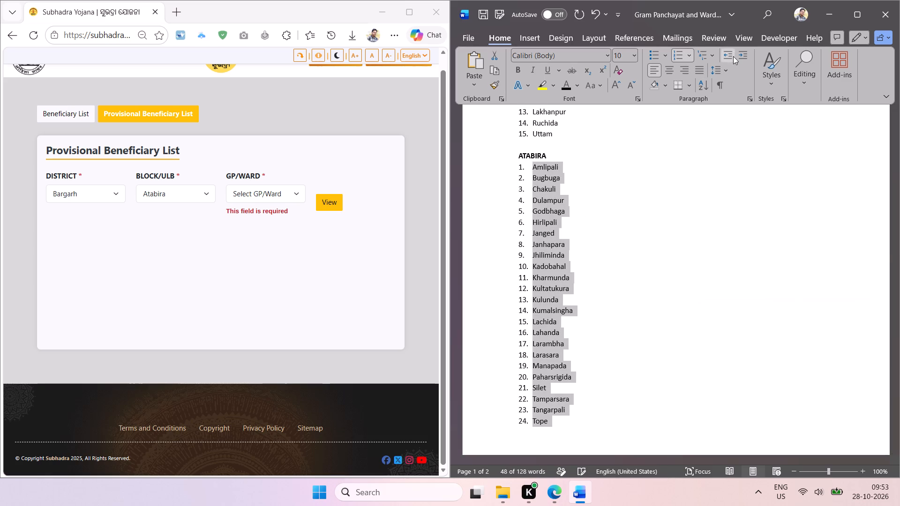
click(573, 197)
key(ctrl+s)
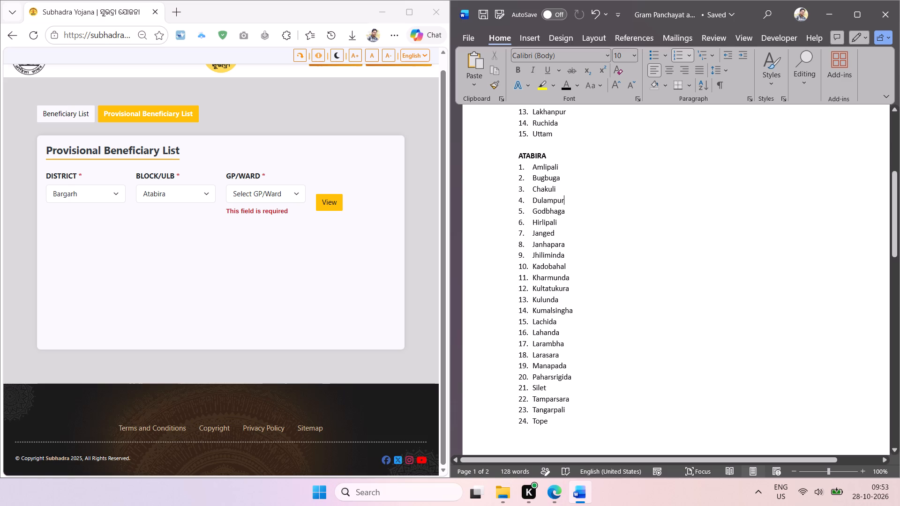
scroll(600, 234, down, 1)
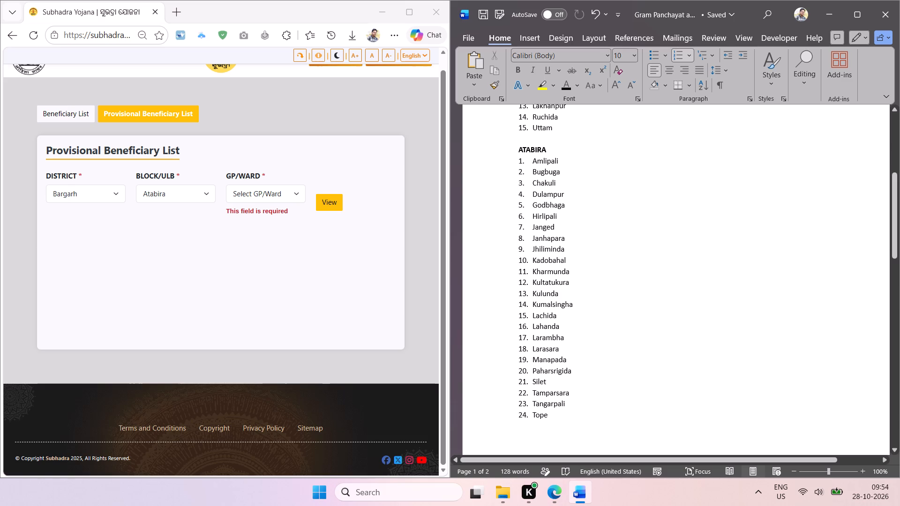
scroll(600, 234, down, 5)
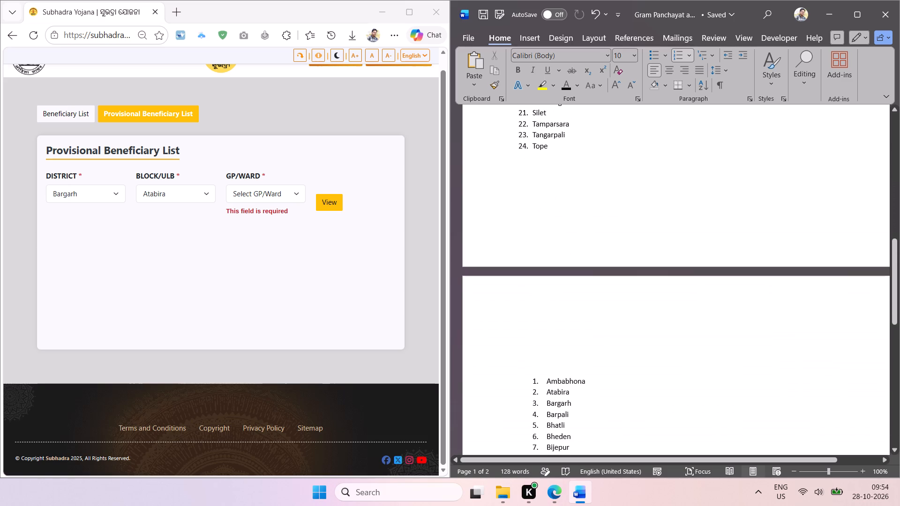
Copy the ATABIRA heading and paste it at the top of page 2, above the remaining block names.
scroll(594, 247, up, 2)
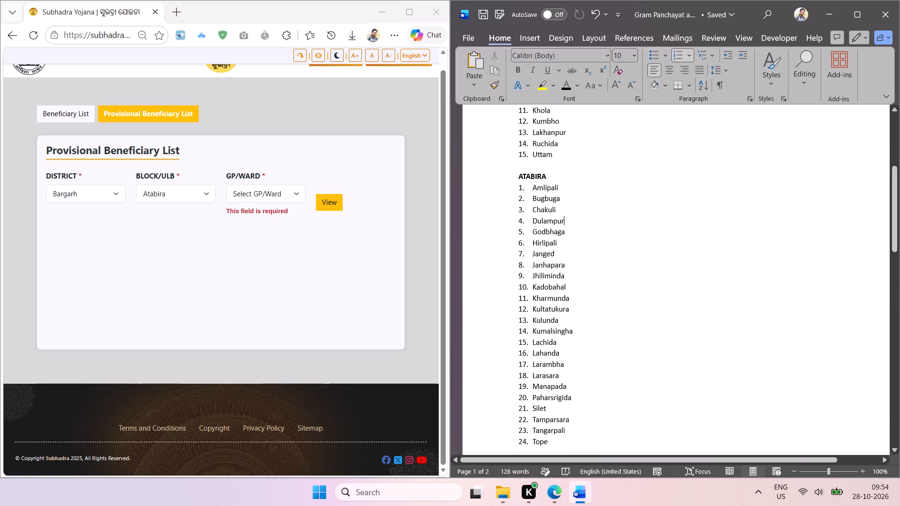
double_click(535, 175)
key(ctrl+c)
click(608, 286)
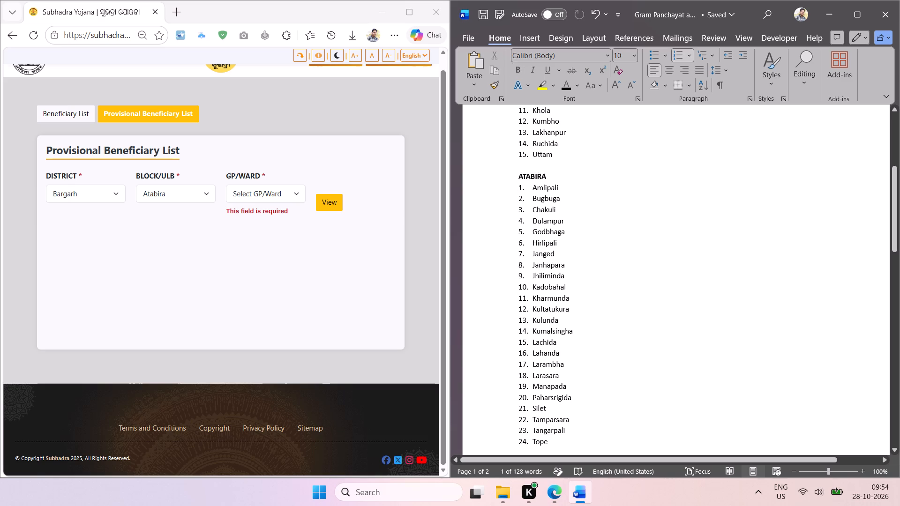
scroll(608, 286, down, 4)
click(542, 192)
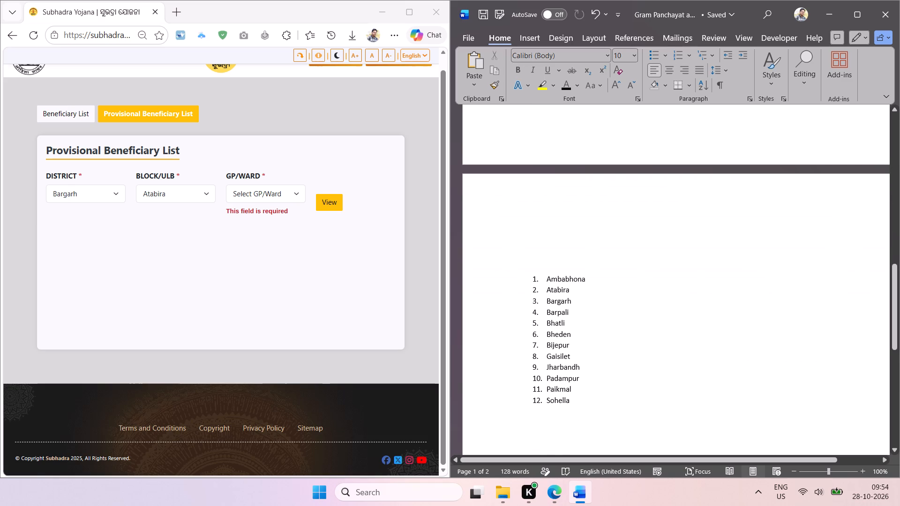
key(ctrl+v)
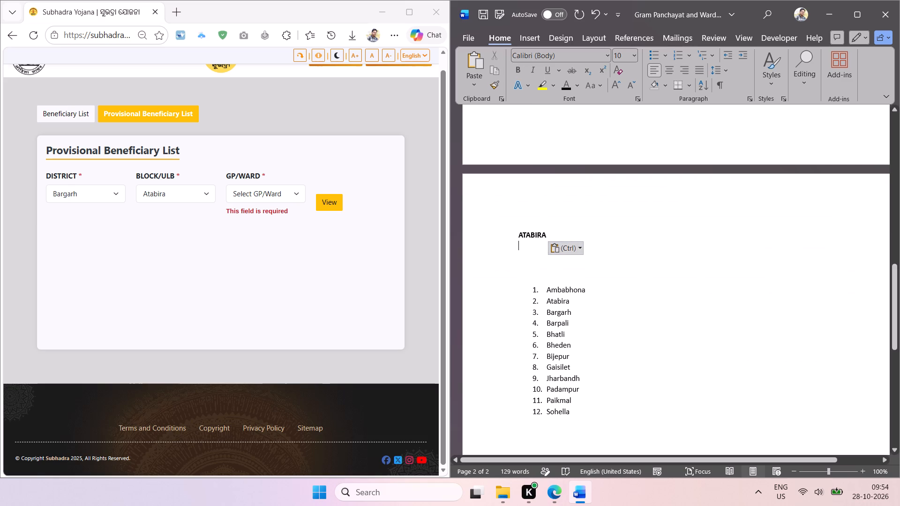
Delete the completed blocks Ambabhona and Atabira from the numbered list of remaining blocks.
drag(570, 302, 514, 293)
key(BackSpace)
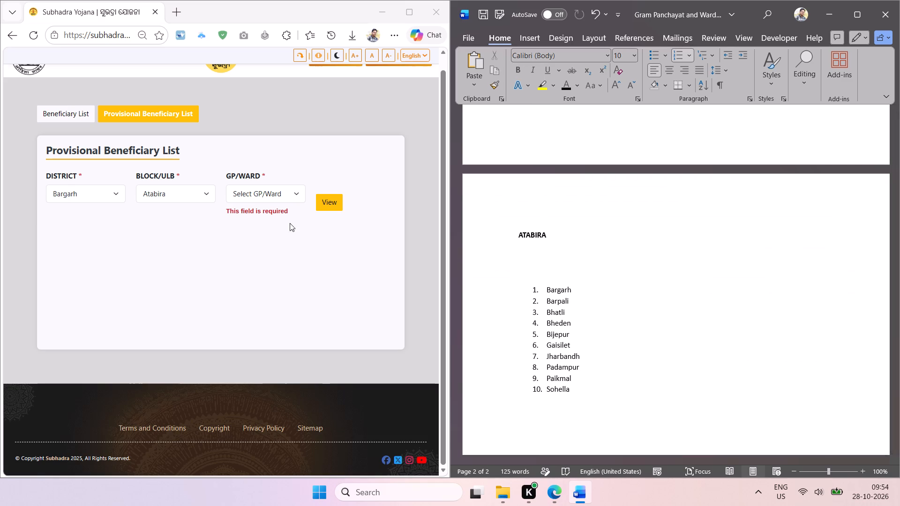
Choose Bargarh as the block in the Provisional Beneficiary List form.
click(188, 194)
click(181, 264)
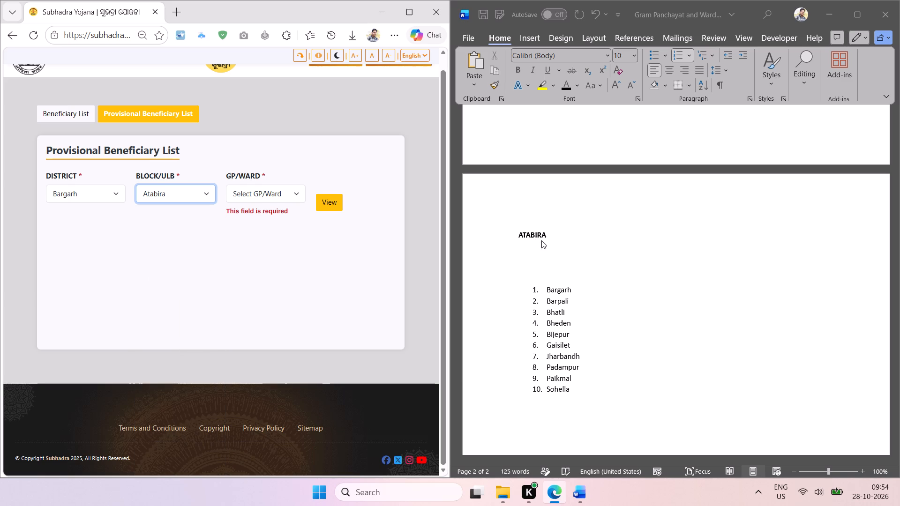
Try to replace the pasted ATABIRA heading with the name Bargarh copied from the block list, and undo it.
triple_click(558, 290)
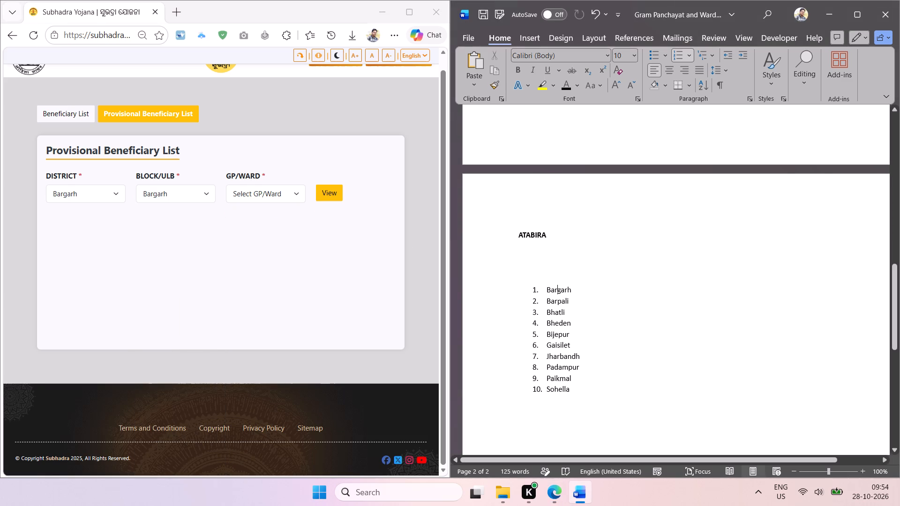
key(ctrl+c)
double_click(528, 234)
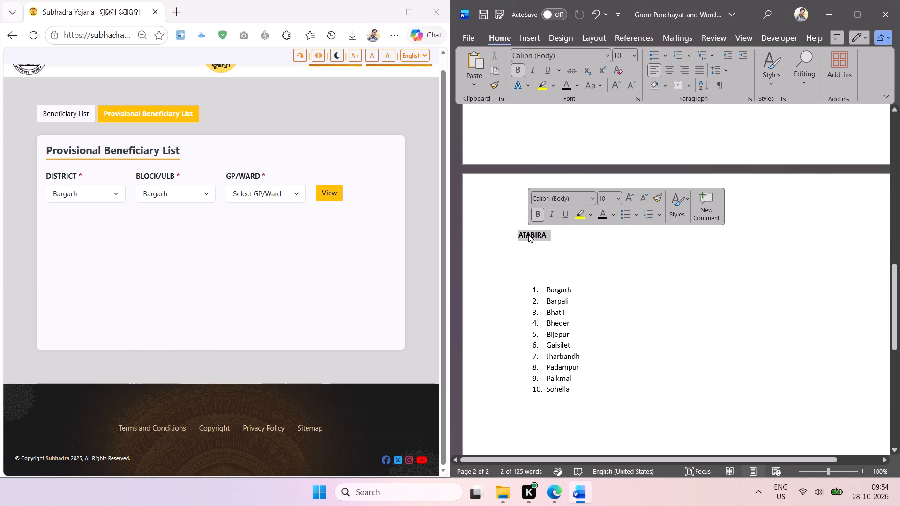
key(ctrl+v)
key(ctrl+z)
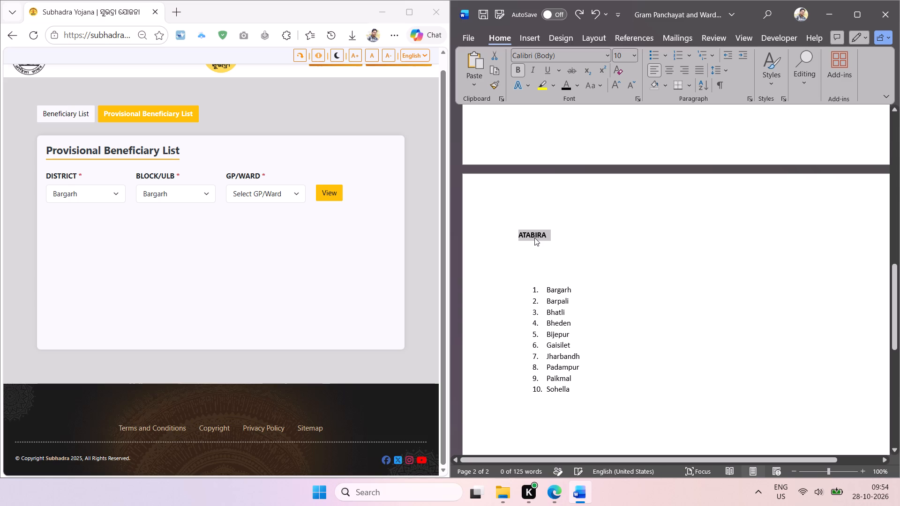
Retype the pasted ATABIRA heading on page 2 as BARGARH and save the document.
click(534, 236)
double_click(535, 234)
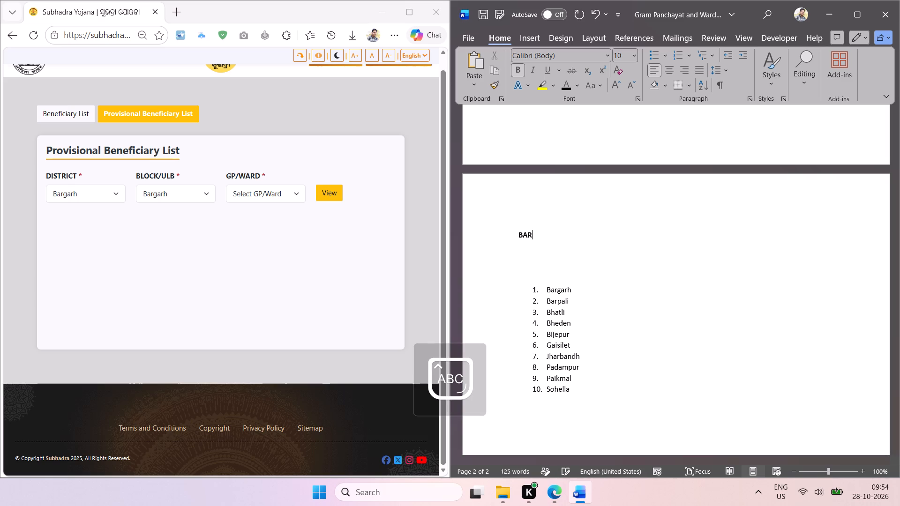
text(GARH)
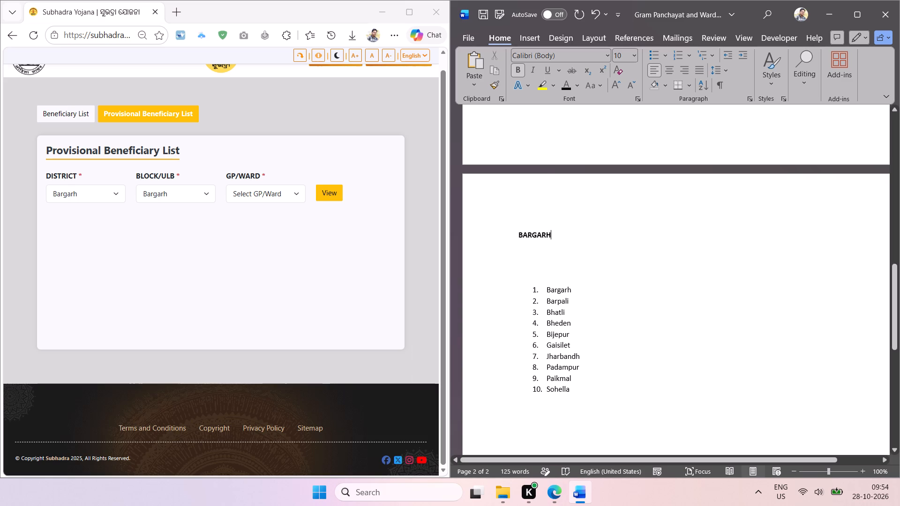
click(572, 232)
click(572, 232)
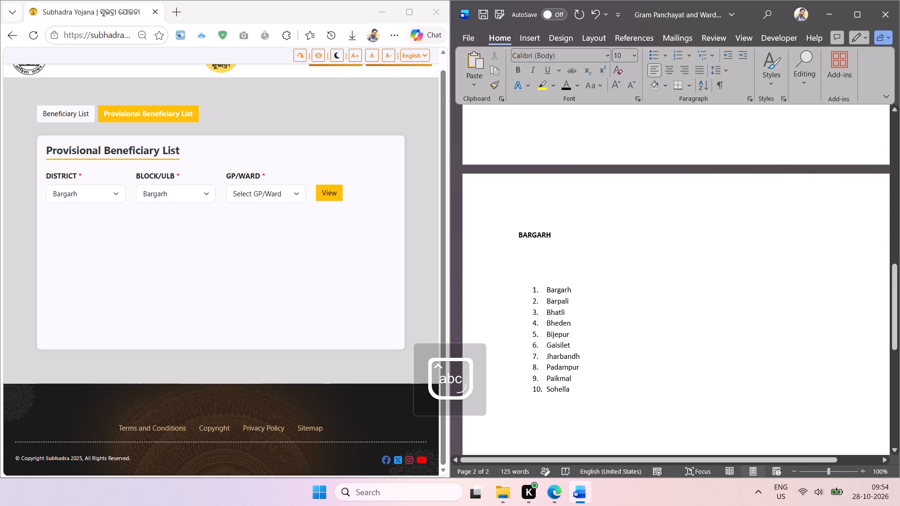
key(ctrl+s)
Extract the Bargarh block's GP/Ward names from Adgaon to Khuntpali as screen text and paste them under the BARGARH heading with spare lines below.
click(266, 193)
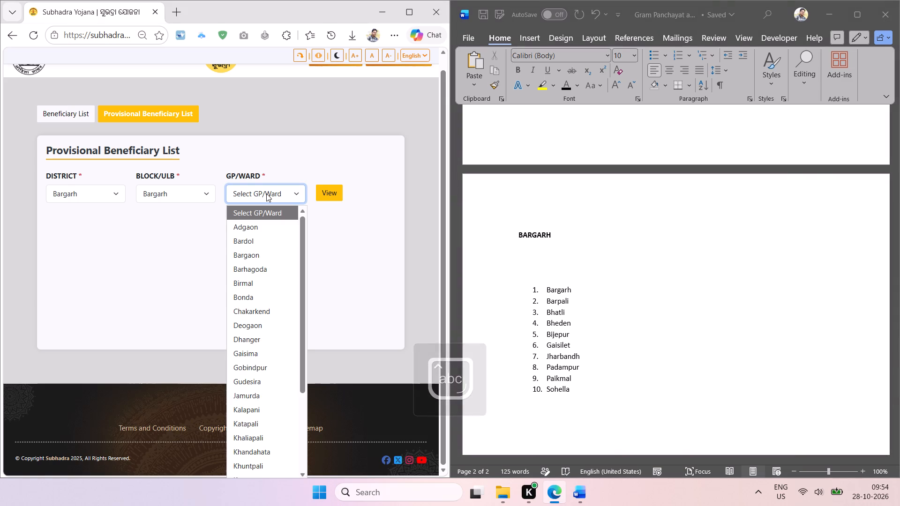
click(529, 226)
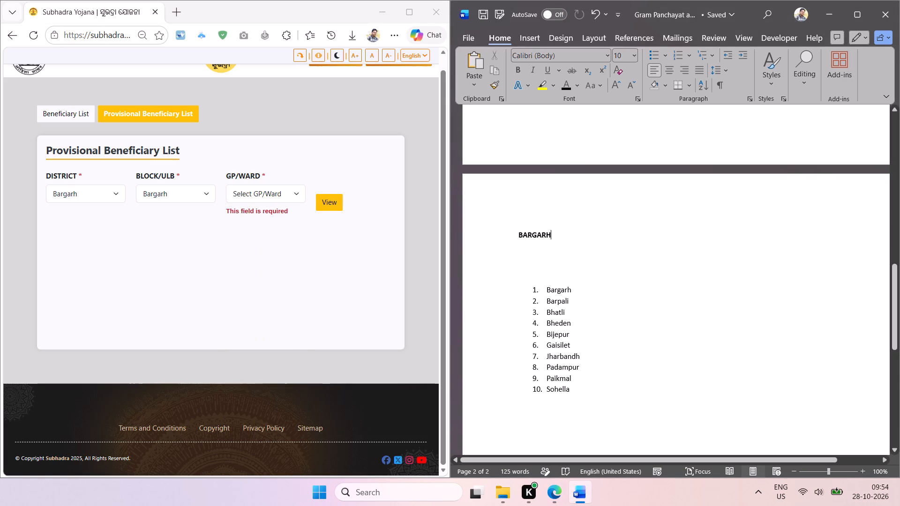
click(564, 238)
key(Return)
key(Return)
key(Return)
click(289, 197)
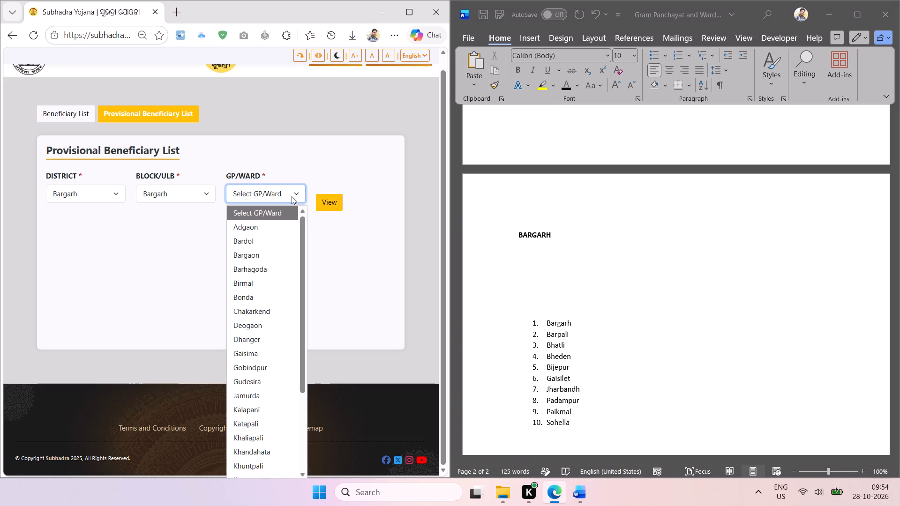
key(shift+super+t)
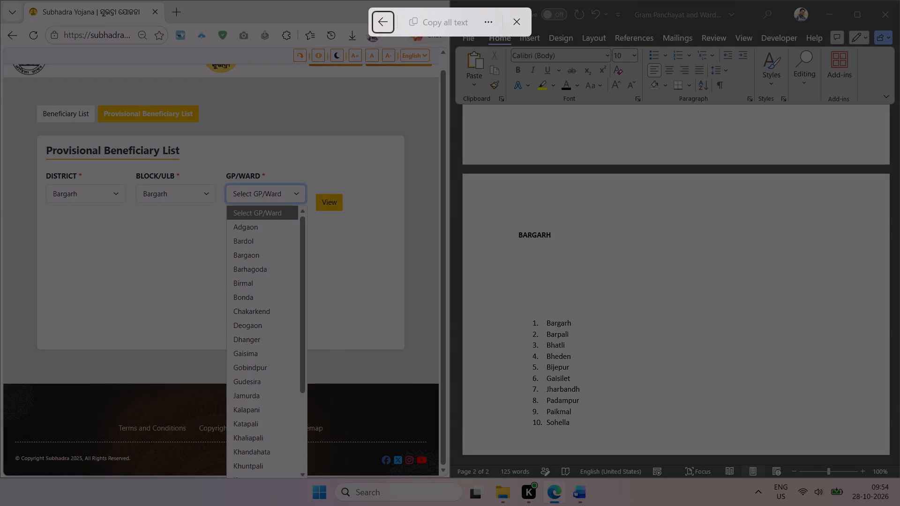
drag(228, 221, 295, 472)
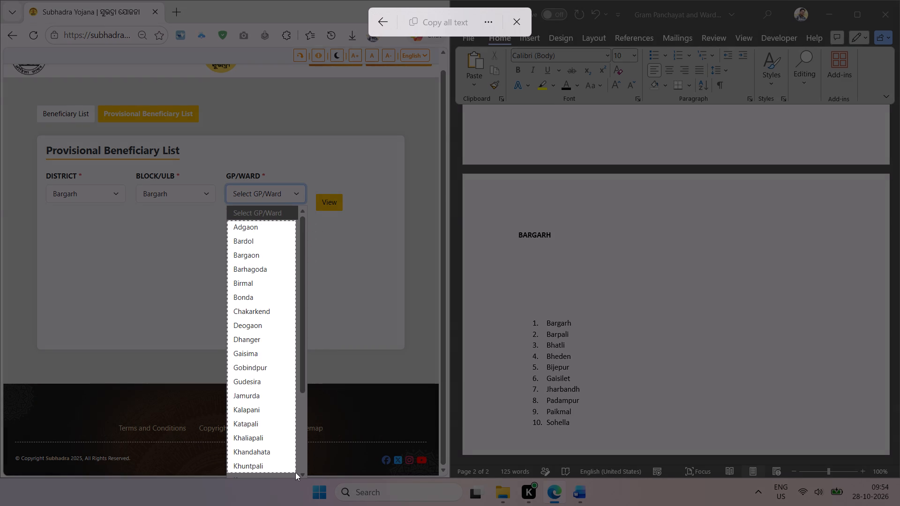
drag(295, 472, 296, 472)
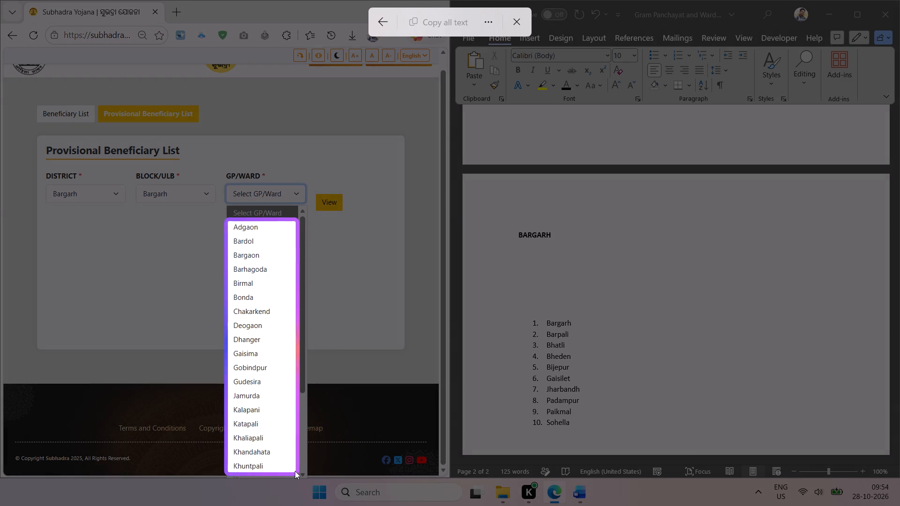
click(441, 20)
click(536, 241)
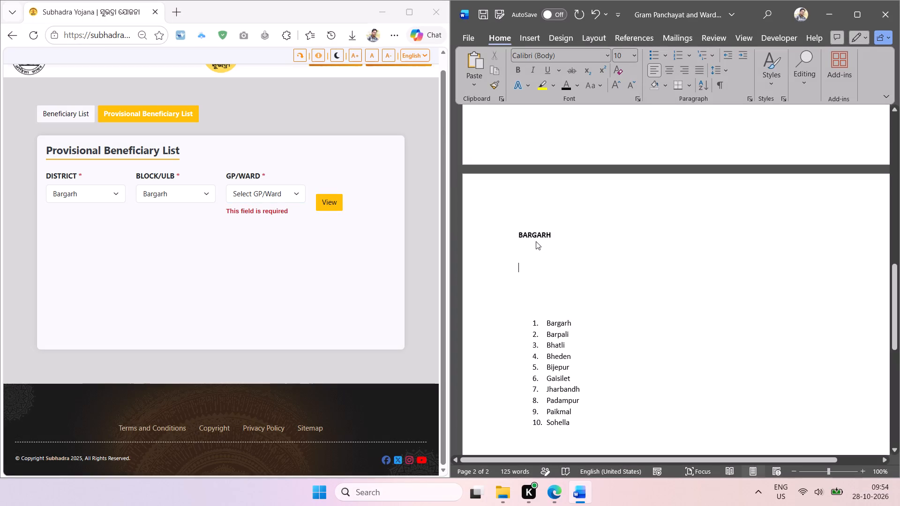
click(519, 246)
key(ctrl+v)
Extract the remaining GP/Ward names from Khuntpali to Tumgaon as screen text and paste them below the first batch in the BARGARH list.
scroll(527, 259, down, 1)
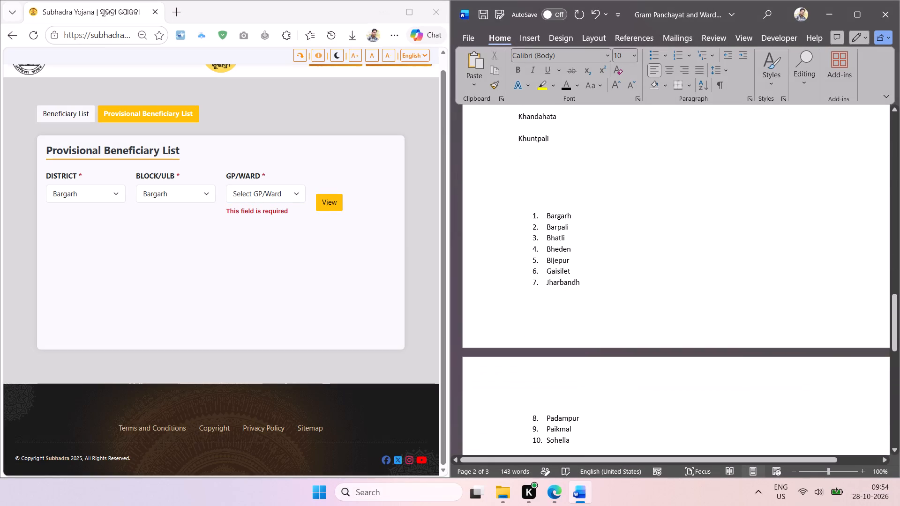
scroll(602, 284, down, 1)
key(Return)
key(Return)
key(Return)
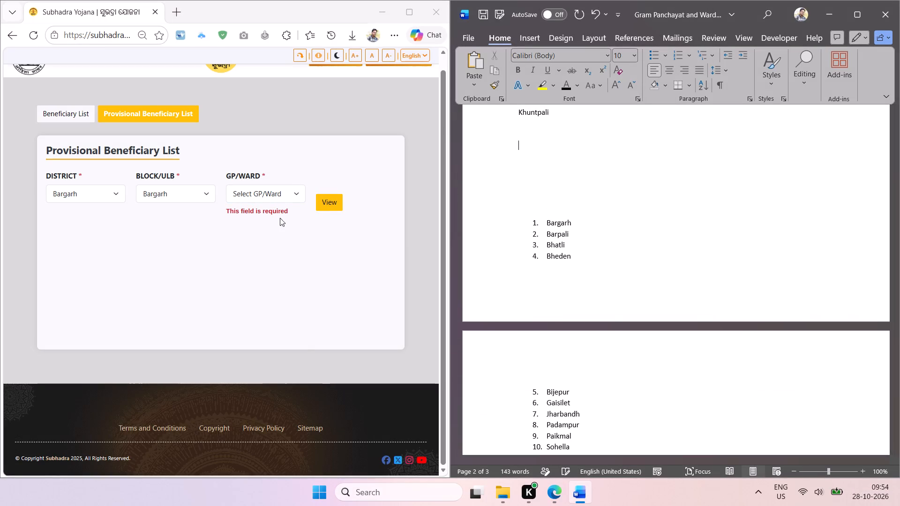
click(291, 197)
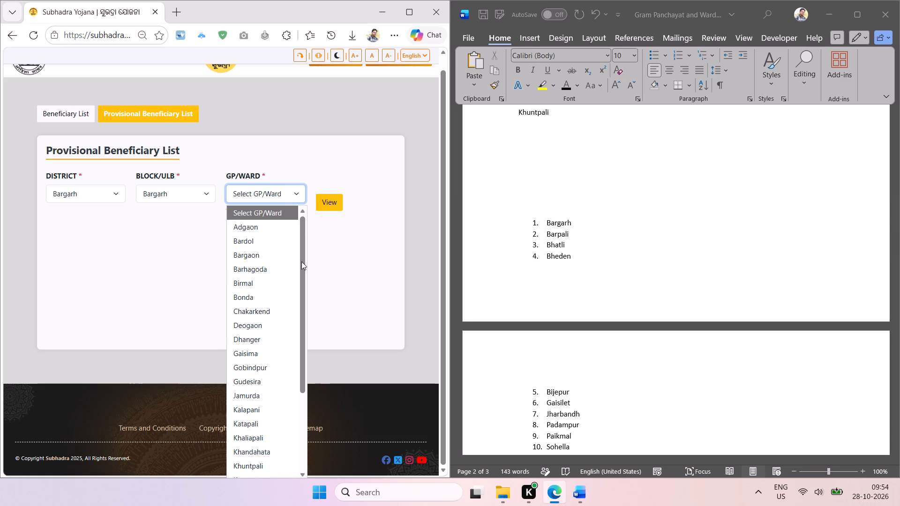
drag(301, 262, 307, 408)
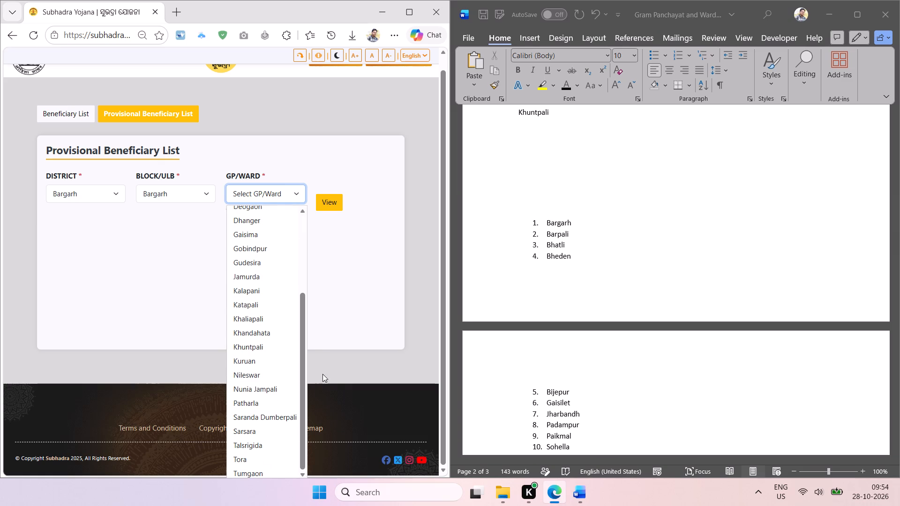
key(shift+super+t)
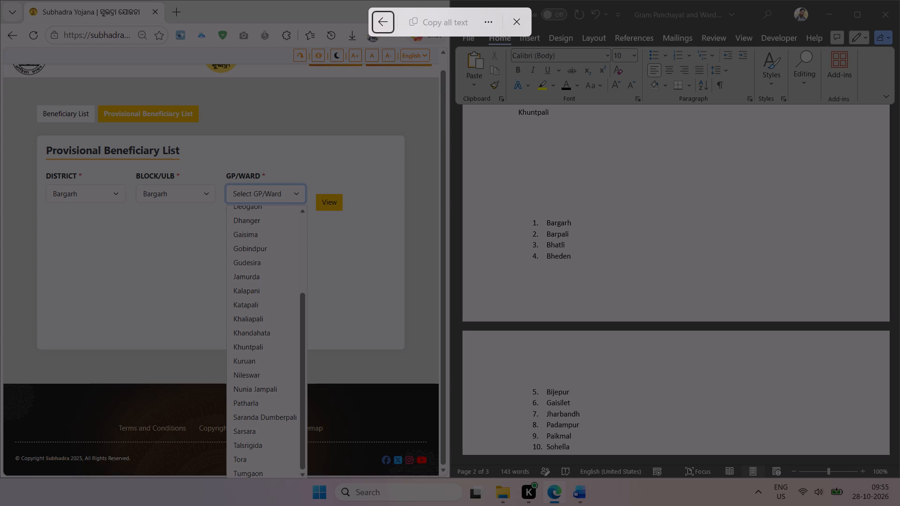
drag(228, 340, 308, 480)
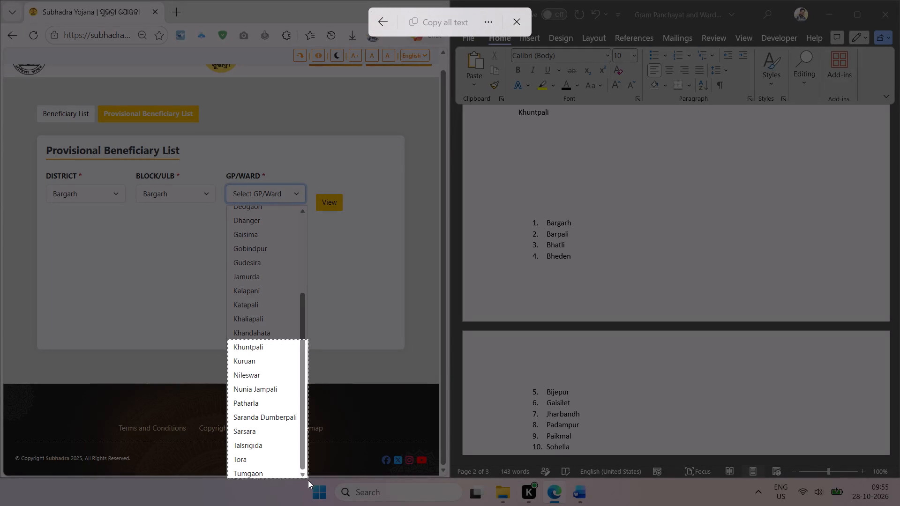
drag(308, 480, 300, 481)
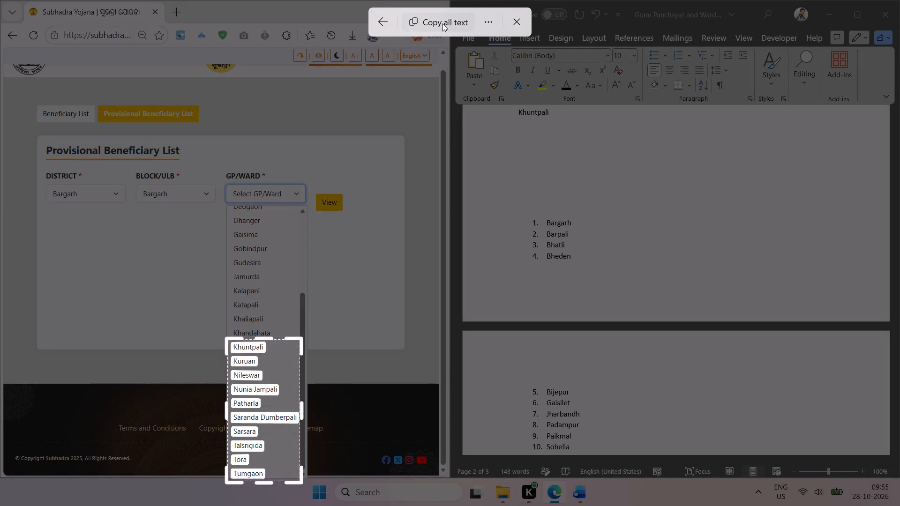
click(442, 23)
click(535, 127)
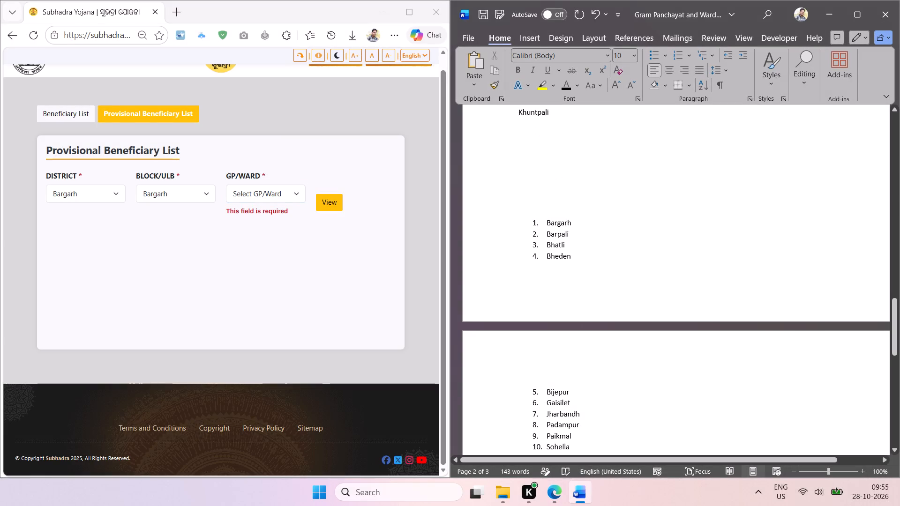
key(ctrl+v)
Delete the duplicate Khuntpali and the blank lines above it where the two pasted batches meet.
scroll(567, 158, up, 1)
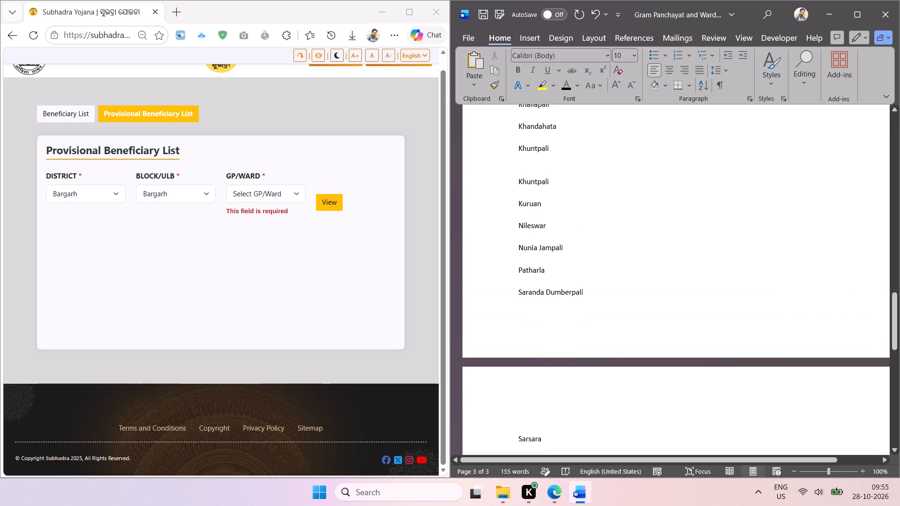
scroll(567, 158, up, 1)
scroll(550, 215, up, 1)
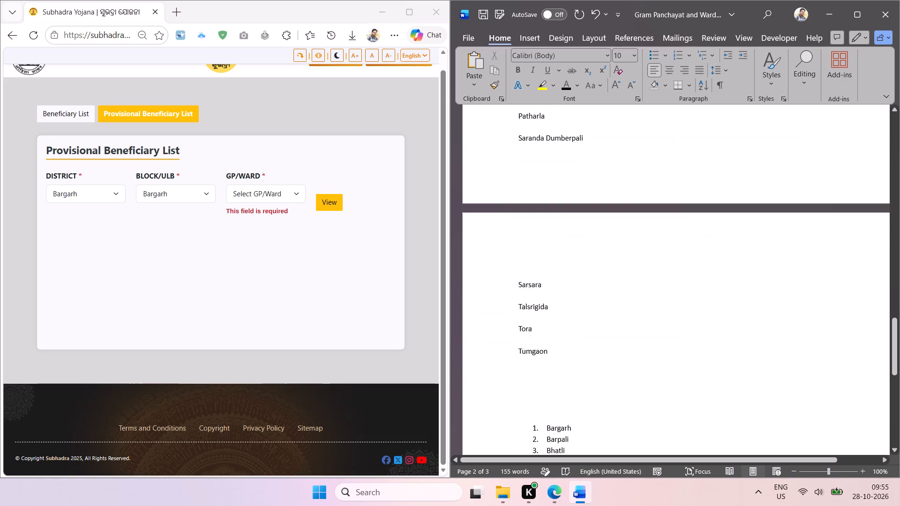
scroll(549, 215, up, 1)
scroll(562, 305, down, 3)
drag(550, 365, 540, 357)
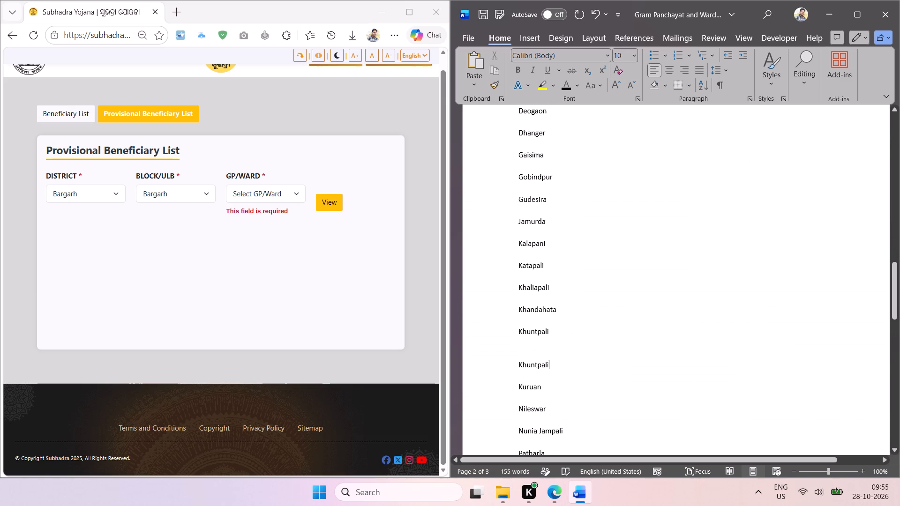
drag(540, 357, 521, 341)
key(BackSpace)
Remove the blank lines between the names from Adgaon to Deogaon in the BARGARH list.
scroll(569, 256, up, 1)
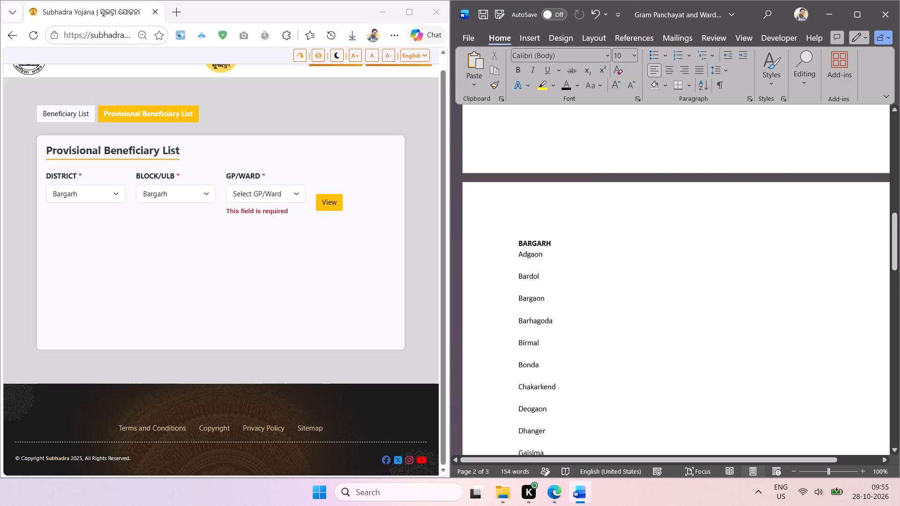
scroll(555, 243, up, 1)
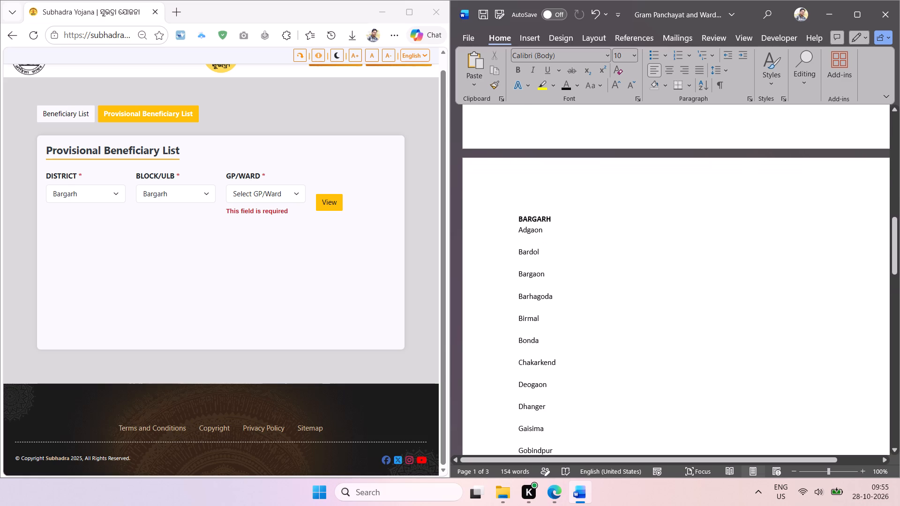
click(523, 241)
key(BackSpace)
click(529, 249)
key(BackSpace)
click(526, 264)
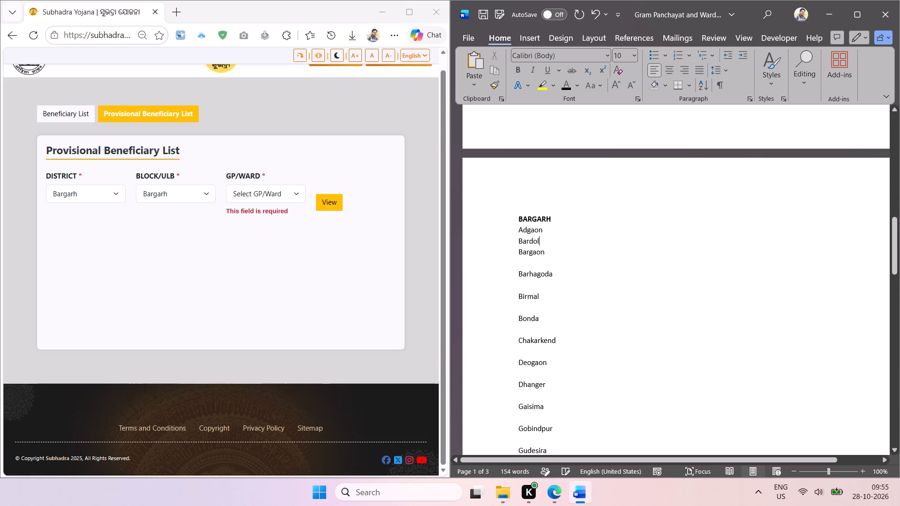
key(BackSpace)
click(528, 275)
key(BackSpace)
click(528, 279)
click(529, 286)
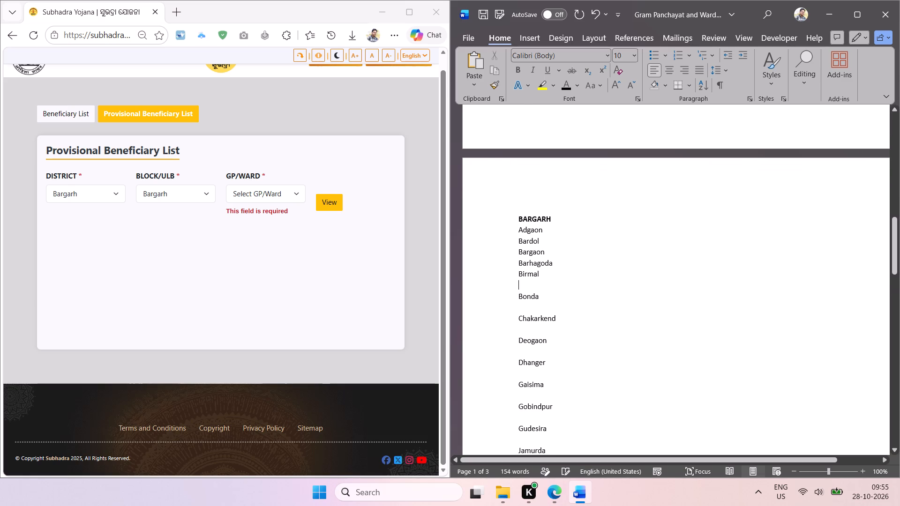
key(BackSpace)
click(528, 295)
key(BackSpace)
click(529, 307)
key(BackSpace)
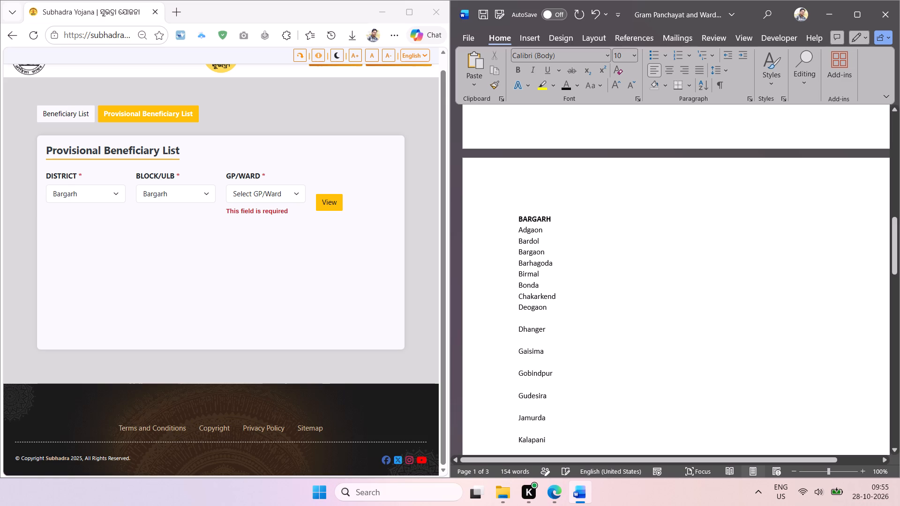
Remove the blank lines between the names from Deogaon to Kalapani in the BARGARH list.
click(532, 317)
key(BackSpace)
click(531, 327)
key(BackSpace)
click(531, 342)
key(BackSpace)
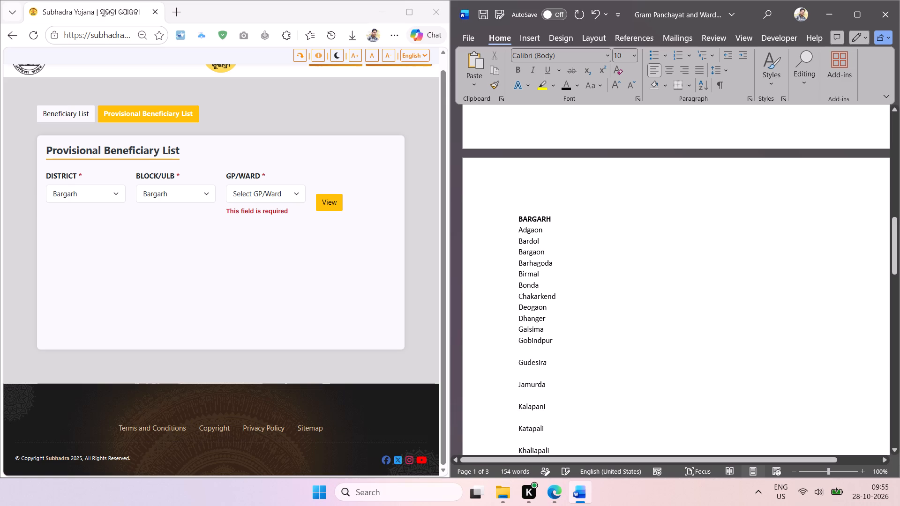
click(529, 351)
key(BackSpace)
click(529, 359)
key(BackSpace)
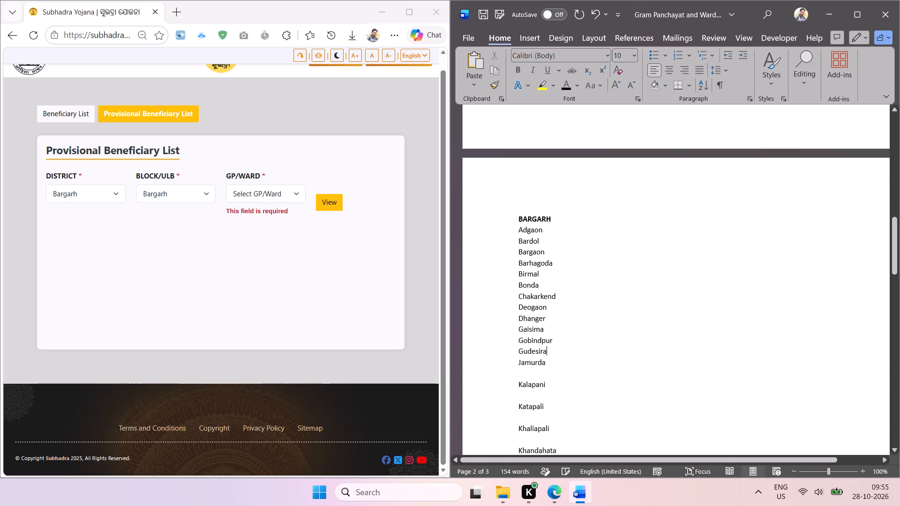
click(525, 372)
key(BackSpace)
Remove the blank lines between the names from Kalapani to Nileswar in the BARGARH list.
scroll(574, 360, down, 2)
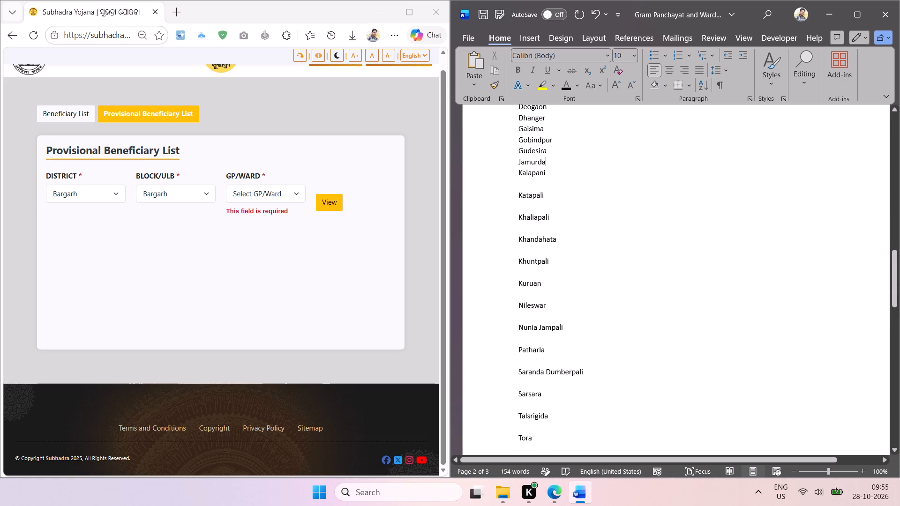
scroll(584, 351, down, 1)
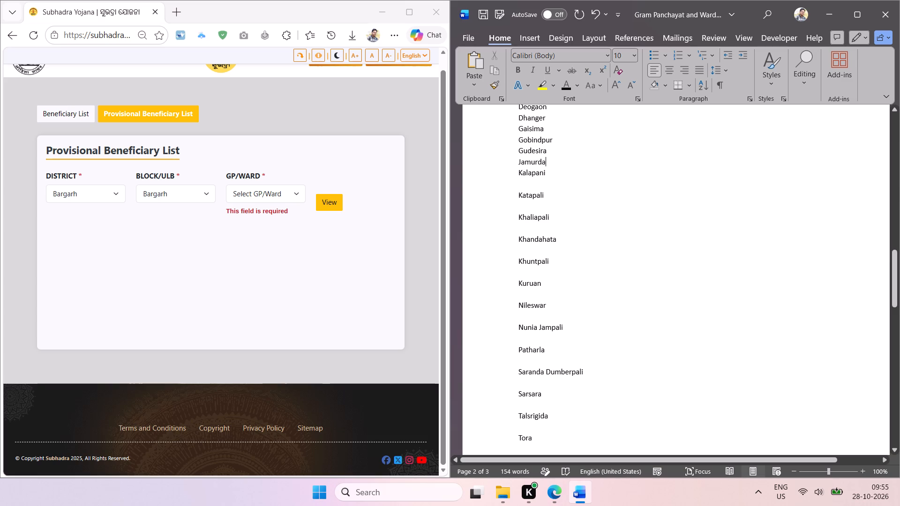
click(524, 184)
key(BackSpace)
click(529, 196)
key(BackSpace)
click(527, 205)
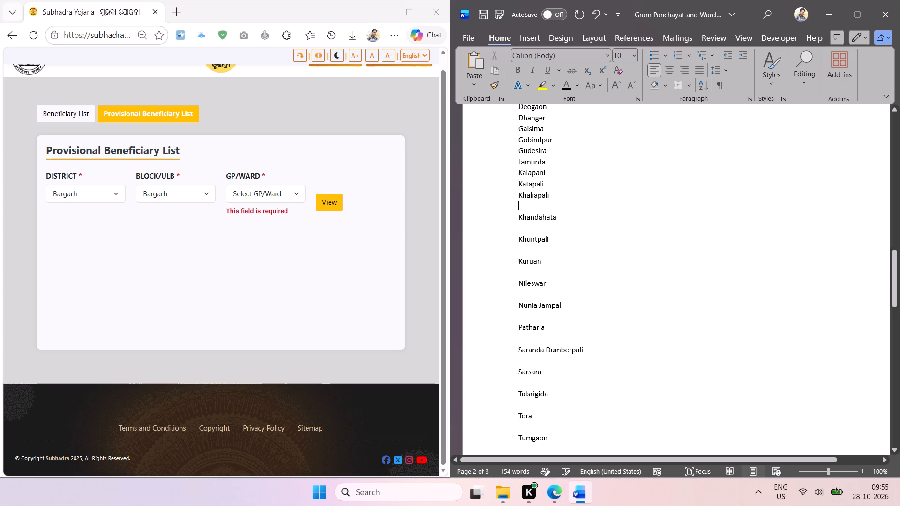
key(BackSpace)
click(527, 218)
key(BackSpace)
click(525, 228)
key(BackSpace)
click(524, 235)
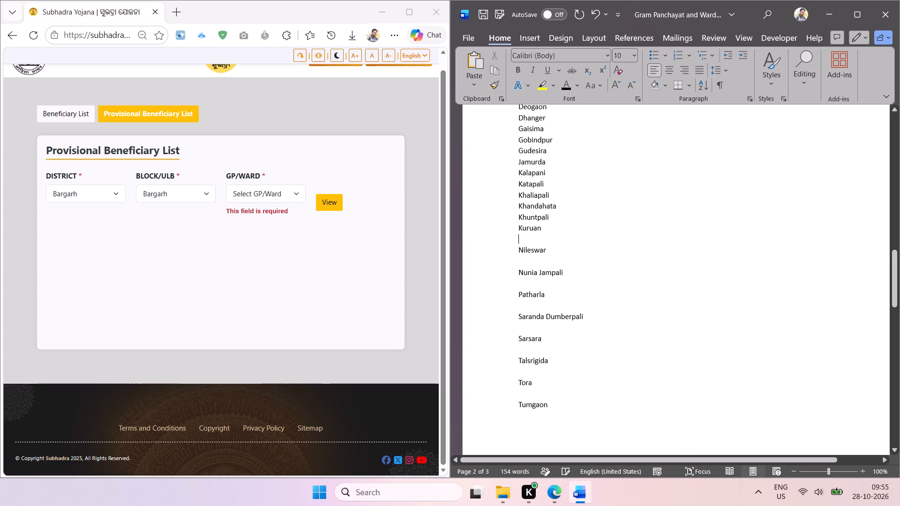
key(BackSpace)
Remove the blank lines between the names from Nileswar to Tumgaon in the BARGARH list.
click(525, 249)
key(BackSpace)
click(525, 265)
key(BackSpace)
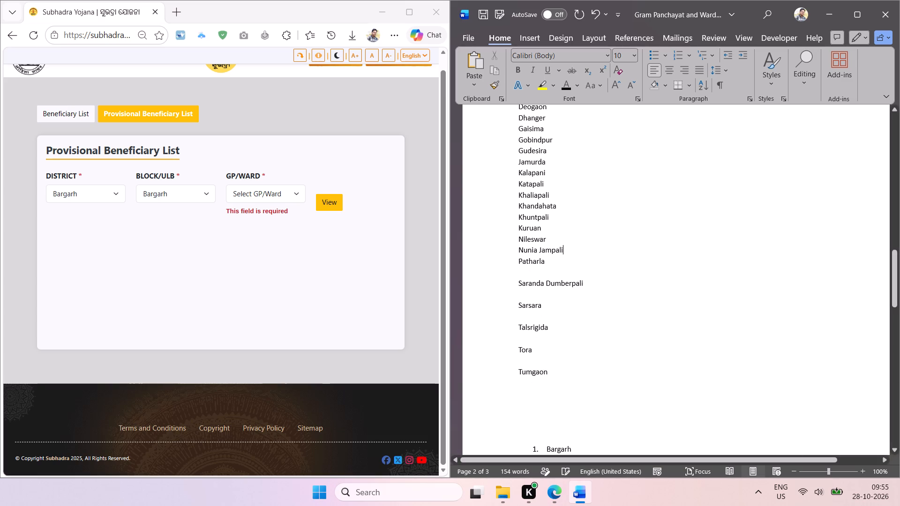
click(525, 275)
key(BackSpace)
click(526, 282)
key(BackSpace)
click(524, 292)
key(BackSpace)
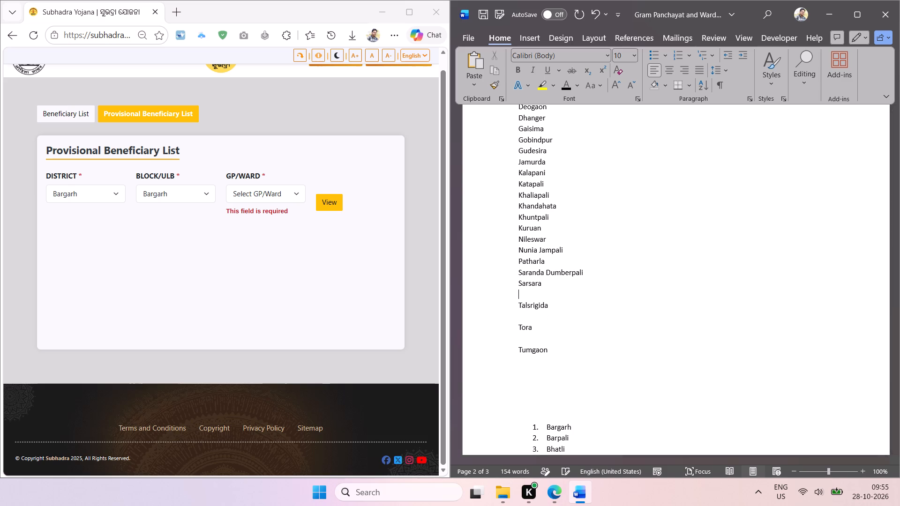
click(521, 306)
key(BackSpace)
click(526, 314)
key(BackSpace)
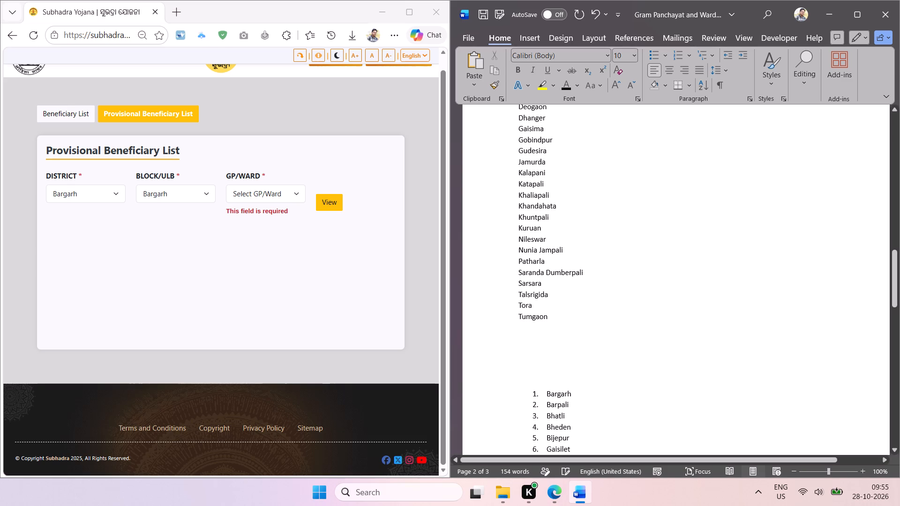
Number the BARGARH names from Adgaon to Tumgaon, reduce the indent to align with the heading, and save the document.
scroll(575, 291, up, 1)
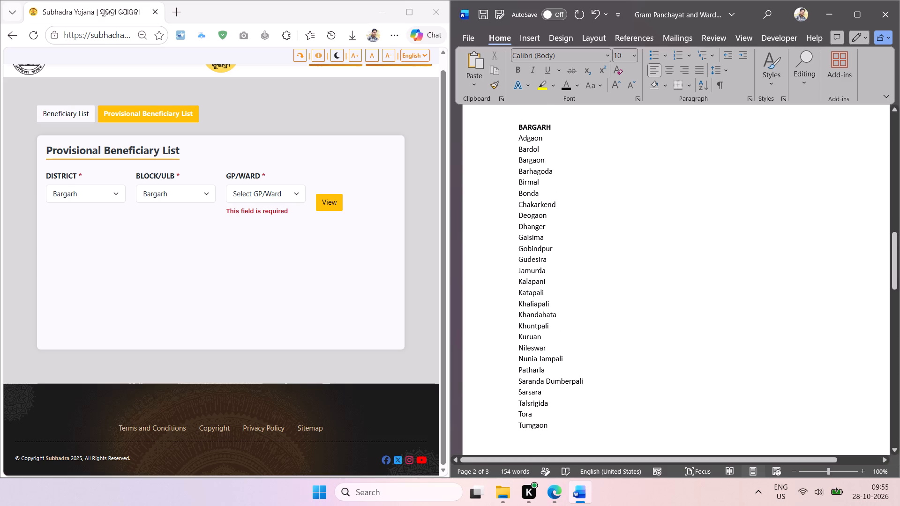
scroll(623, 357, up, 1)
drag(552, 430, 502, 141)
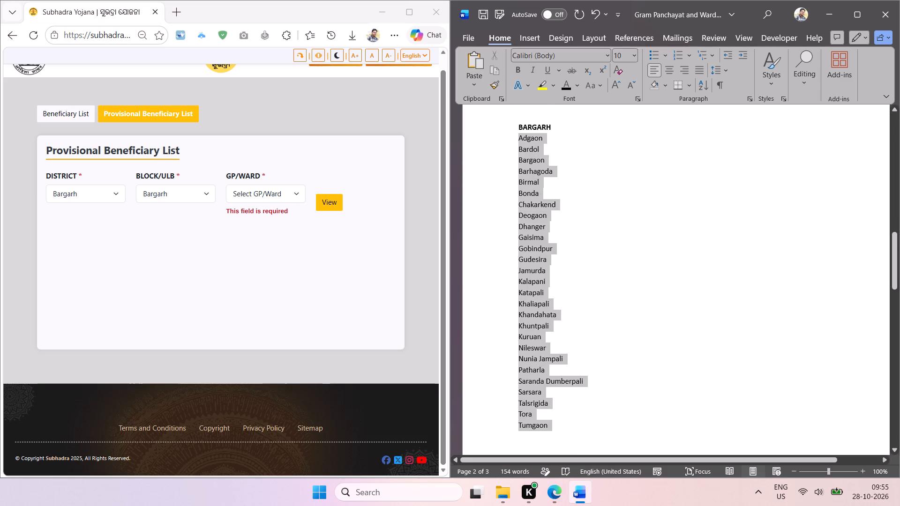
drag(502, 141, 502, 137)
click(675, 52)
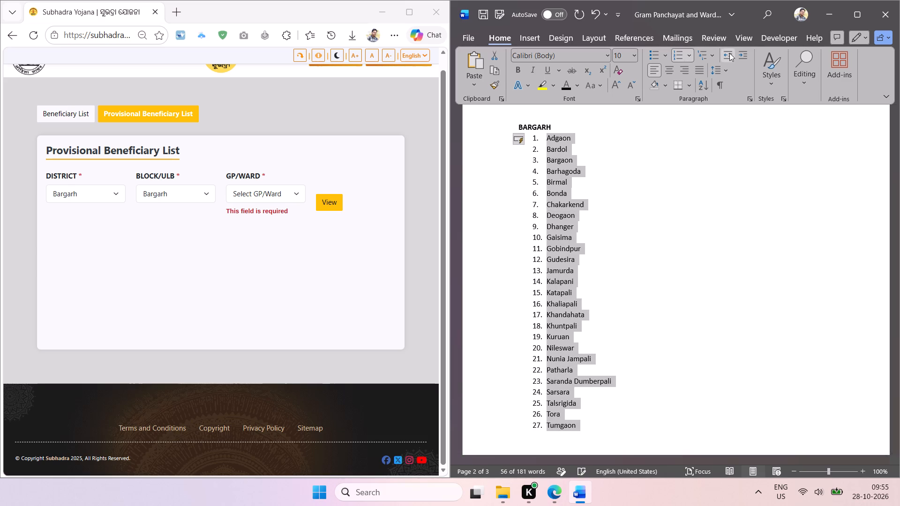
triple_click(729, 53)
click(646, 157)
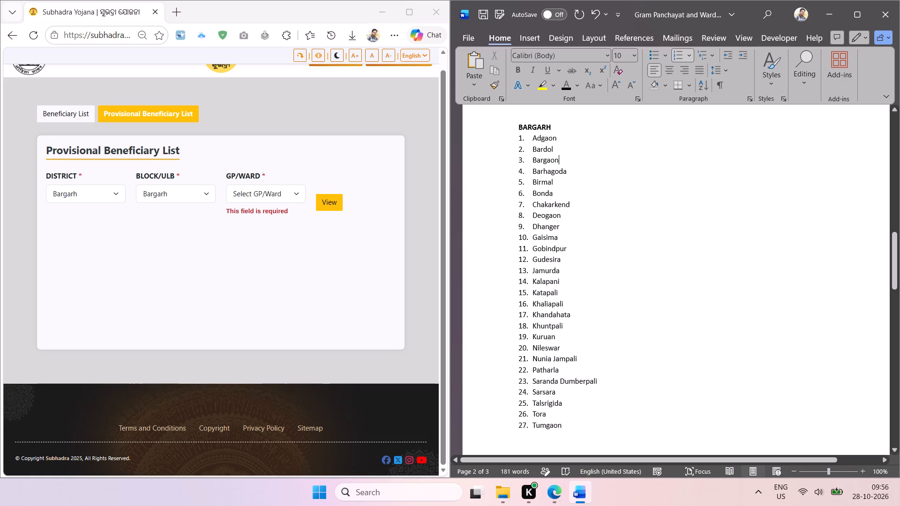
key(ctrl+s)
Copy the bold BARGARH heading and paste it below Tumgaon, leaving one blank line between the list and the pasted heading.
scroll(580, 229, down, 1)
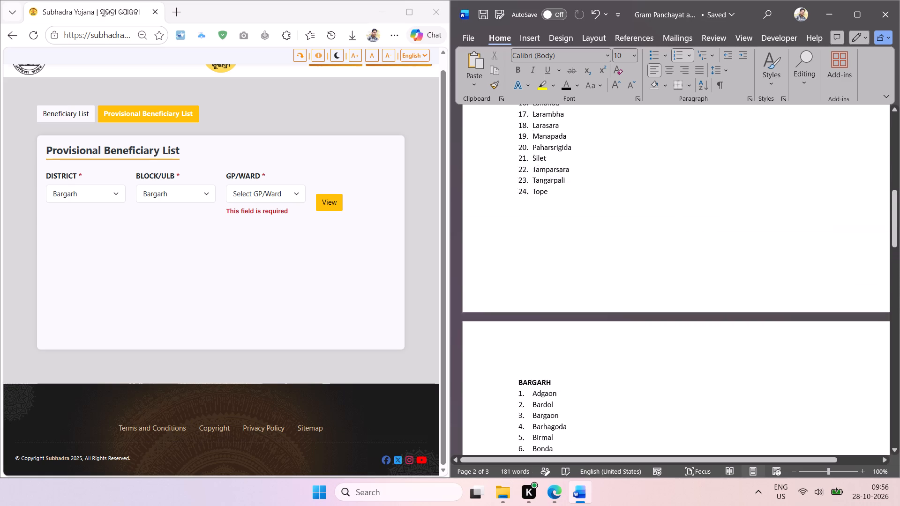
scroll(580, 229, down, 2)
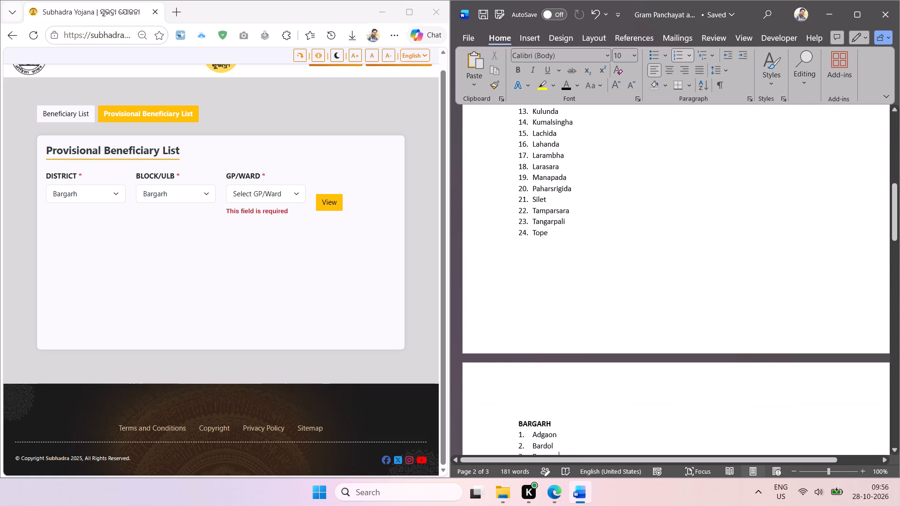
scroll(563, 286, down, 2)
double_click(532, 206)
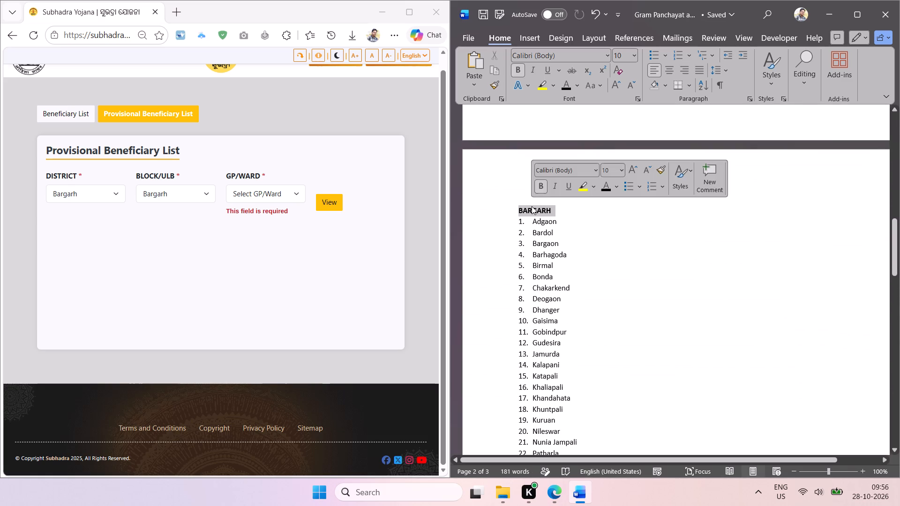
key(ctrl+c)
click(622, 371)
scroll(607, 323, down, 2)
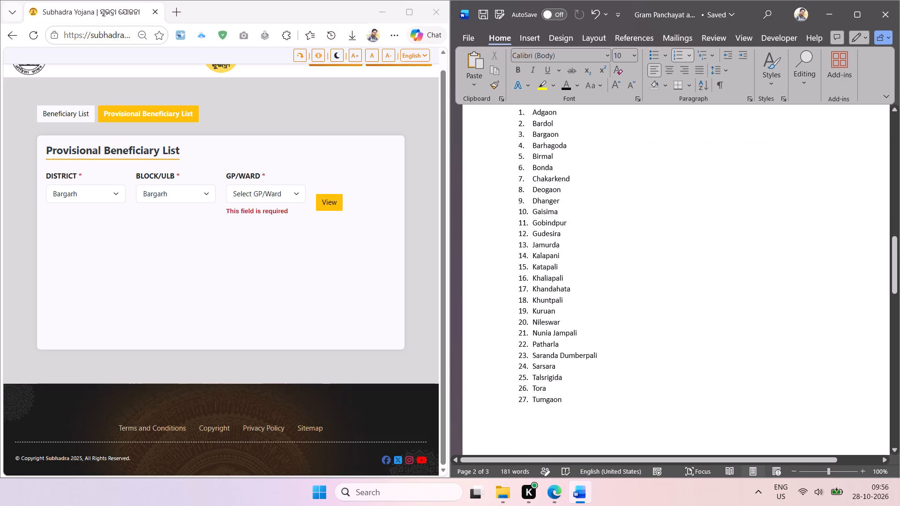
scroll(607, 323, down, 3)
click(570, 162)
key(Return)
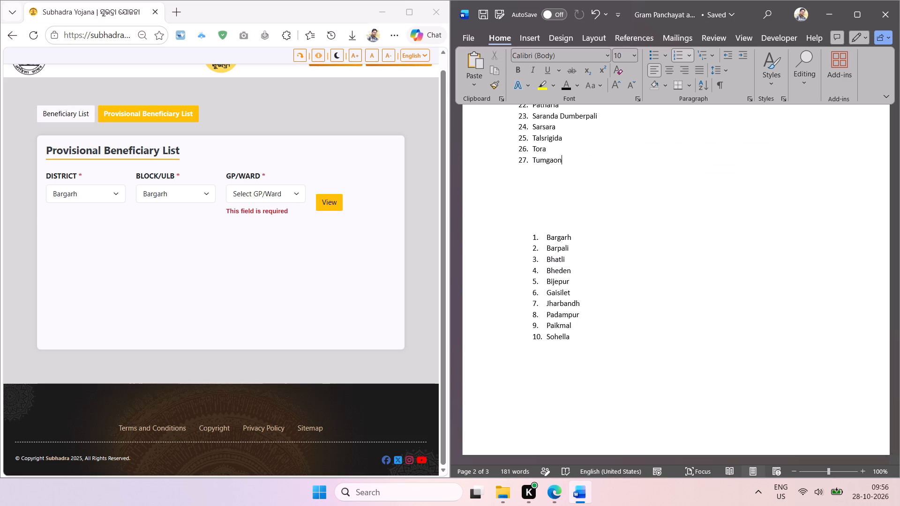
key(Return)
key(Return)
key(Return)
key(ctrl+v)
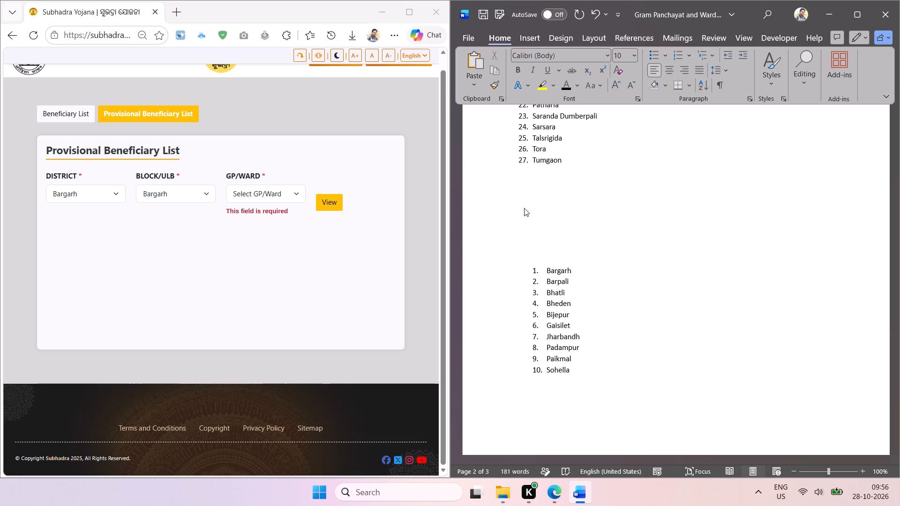
click(533, 178)
key(BackSpace)
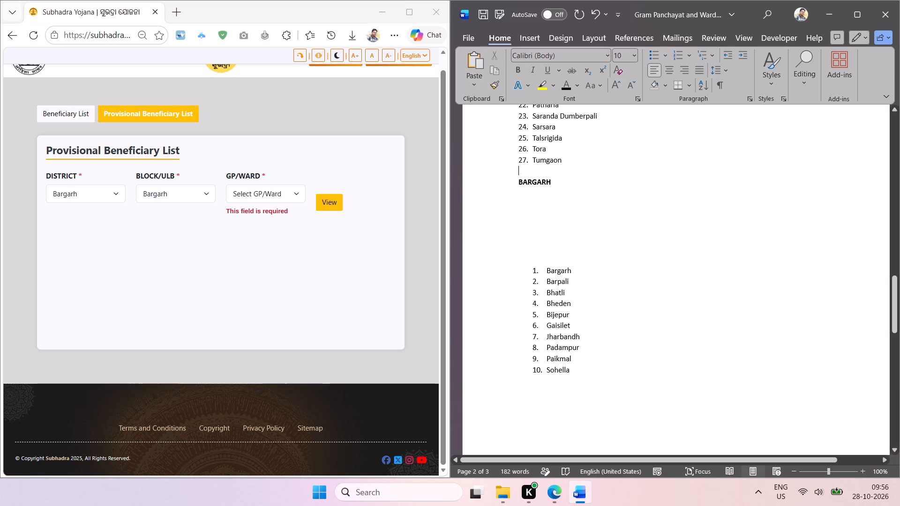
Delete the Bargarh entry from the numbered list of remaining blocks.
double_click(565, 271)
key(BackSpace)
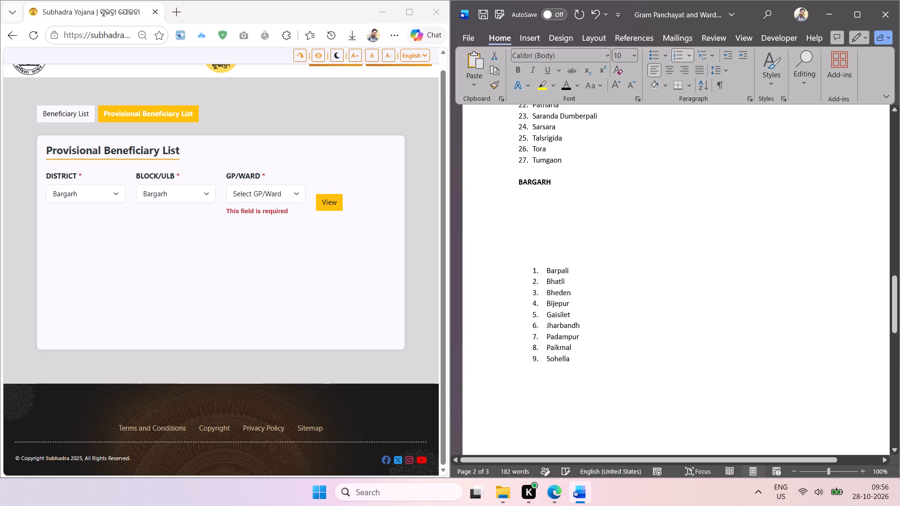
Retype the pasted BARGARH heading as BARPALI and add a blank line beneath it.
double_click(539, 182)
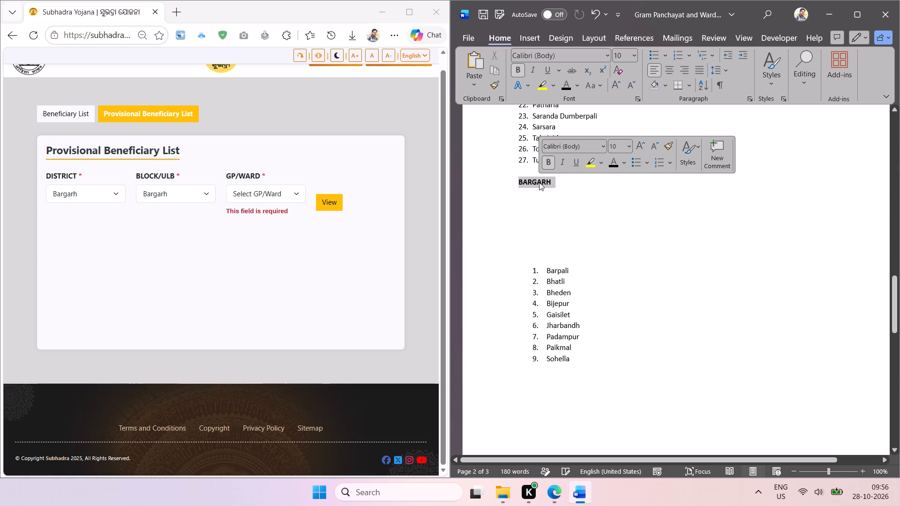
text(BAR)
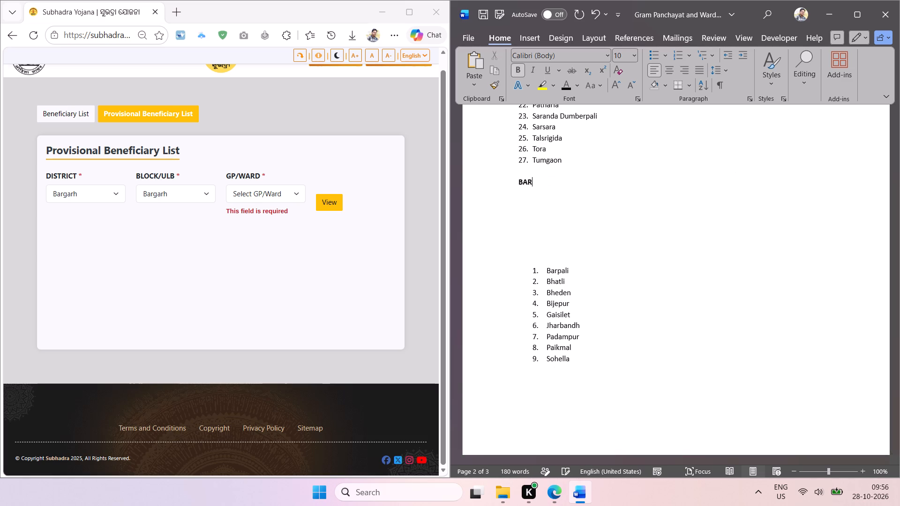
text(PALI)
key(Return)
key(Return)
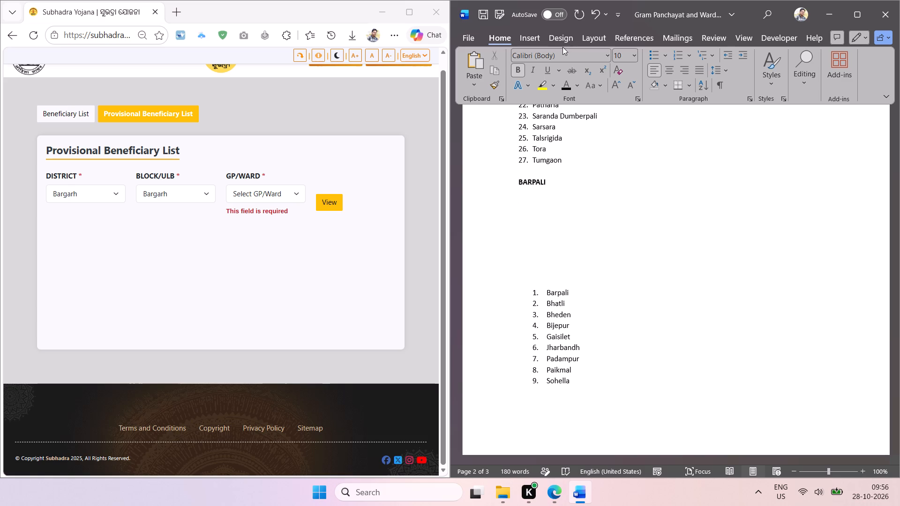
key(BackSpace)
Remove bold formatting from the blank lines between the BARPALI heading and the list of remaining blocks.
drag(519, 194, 534, 277)
key(ctrl+b)
key(ctrl+b)
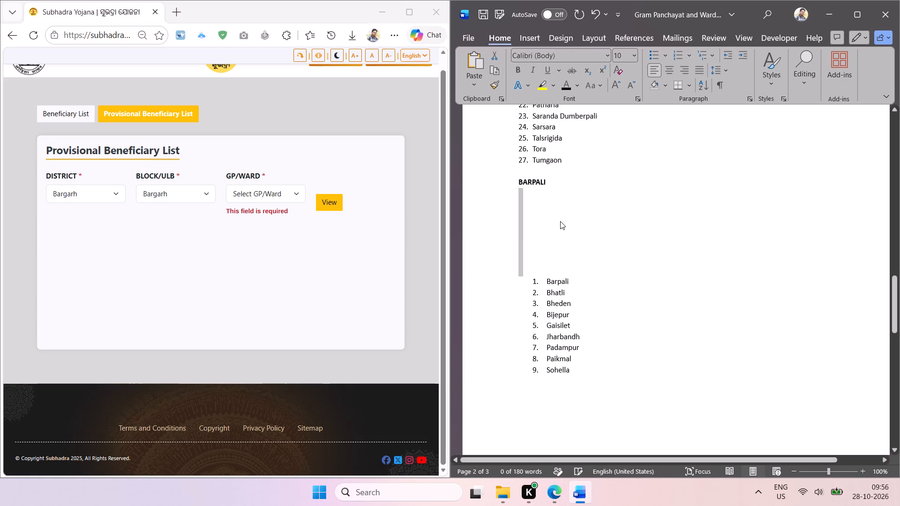
click(560, 220)
Choose the Barpali block in the form and copy the Gram Panchayat names Agalpur to Remta from its GP/Ward list as text.
click(194, 199)
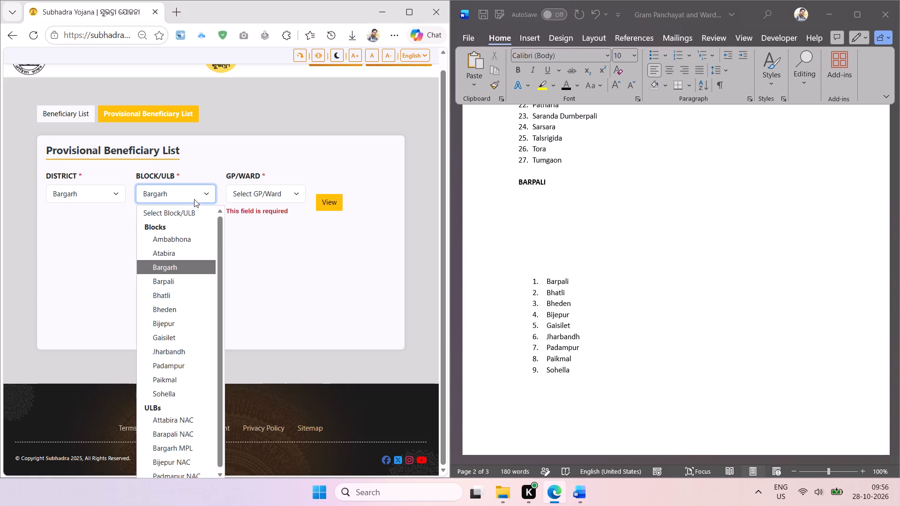
click(181, 276)
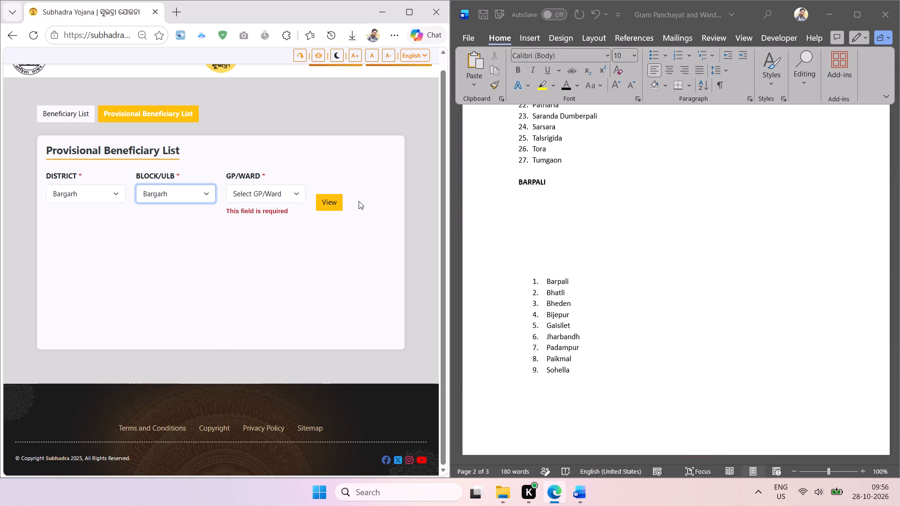
click(300, 195)
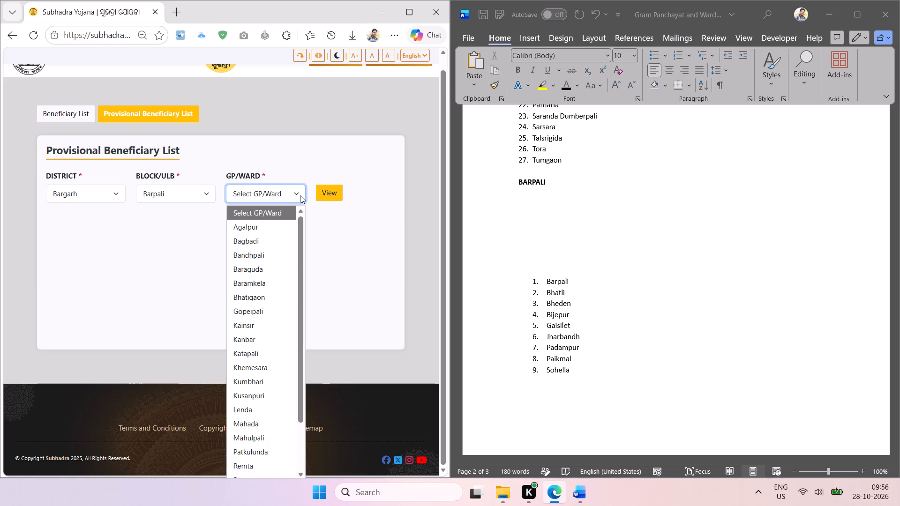
key(shift+super+t)
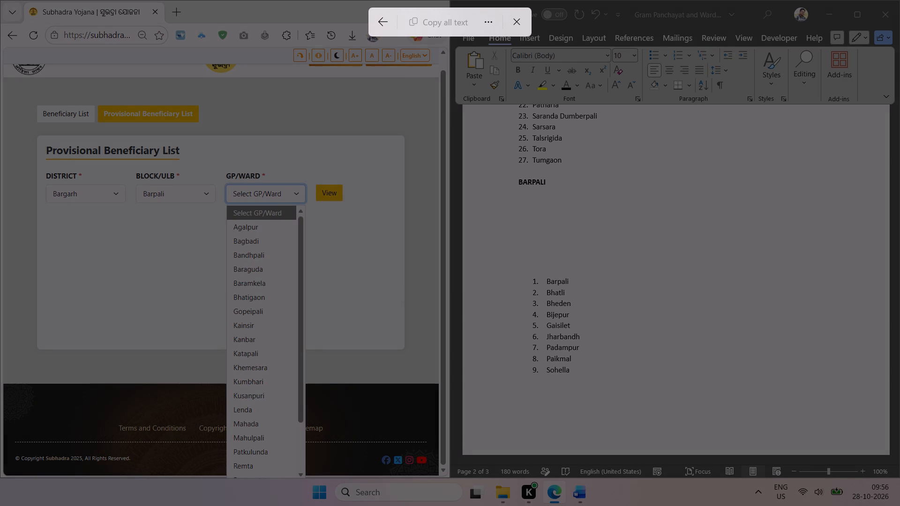
drag(228, 222, 293, 473)
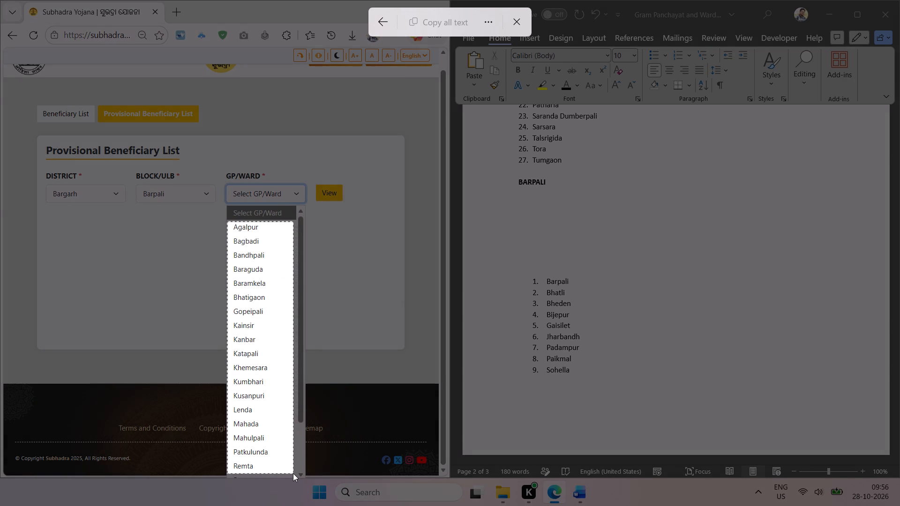
drag(293, 473, 292, 473)
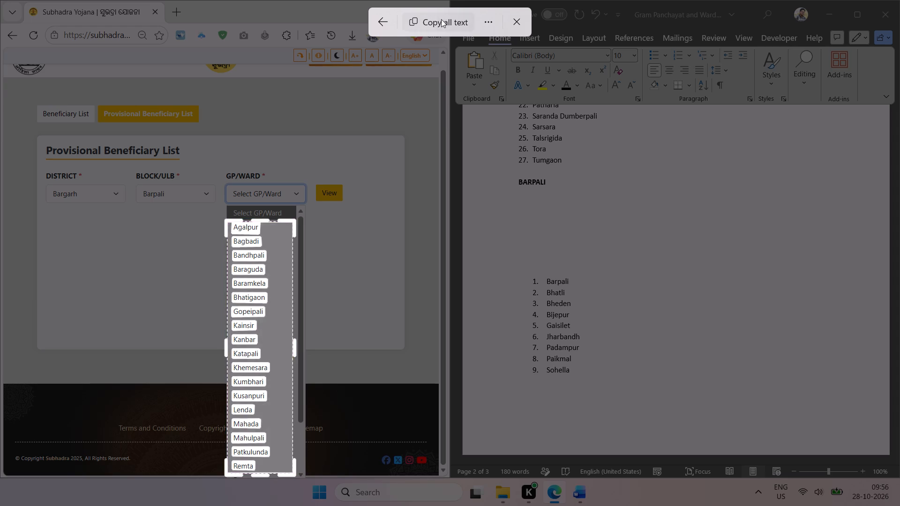
click(441, 19)
Paste the copied Gram Panchayat names directly beneath the BARPALI heading in the Word document.
click(522, 186)
click(526, 193)
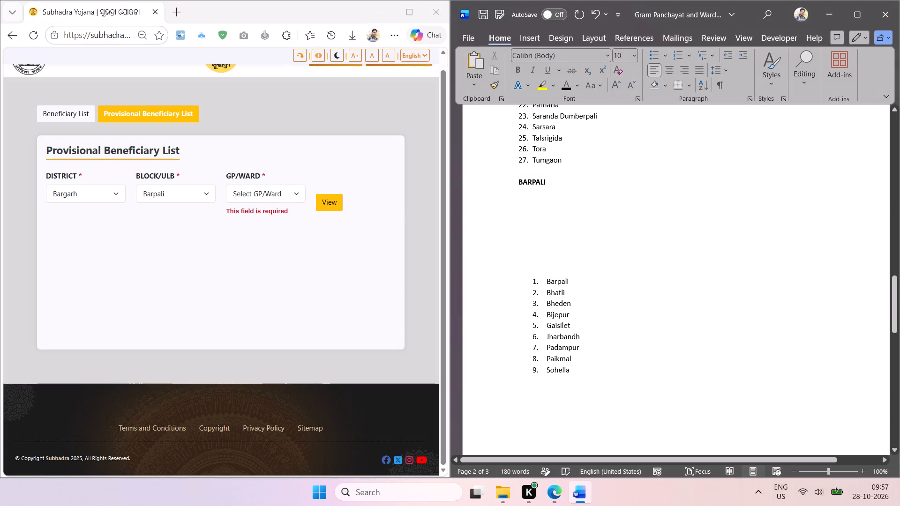
key(ctrl+v)
scroll(565, 322, down, 2)
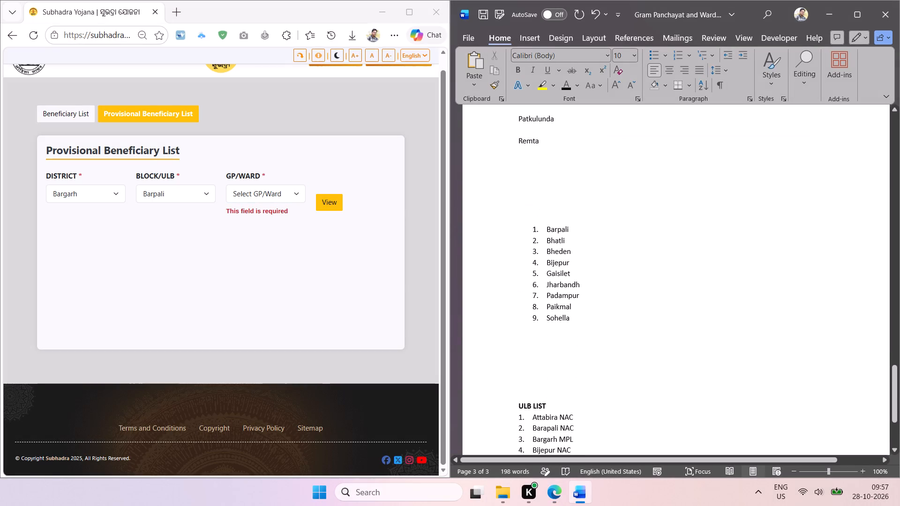
scroll(565, 322, down, 1)
Copy the names Remta to Tulandi from the end of the GP/Ward list as text and paste them below the pasted Remta entry.
key(Return)
key(Return)
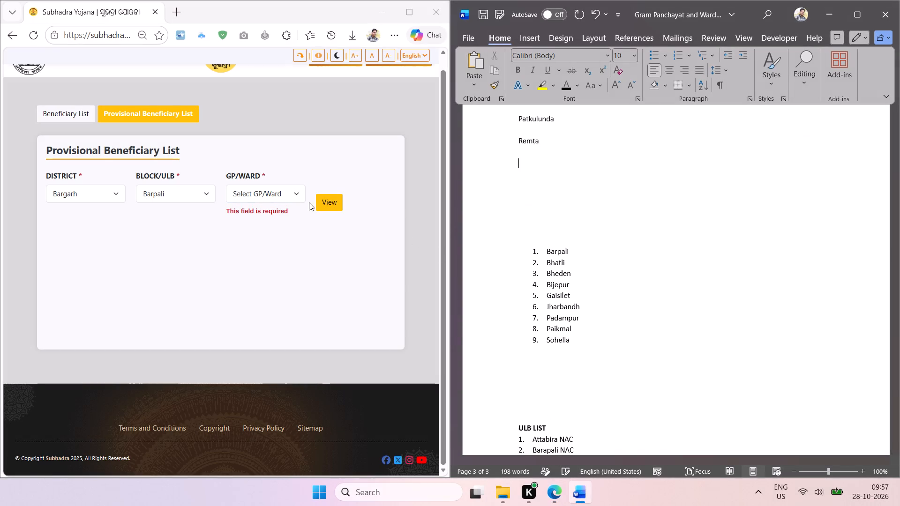
click(298, 197)
scroll(282, 326, down, 5)
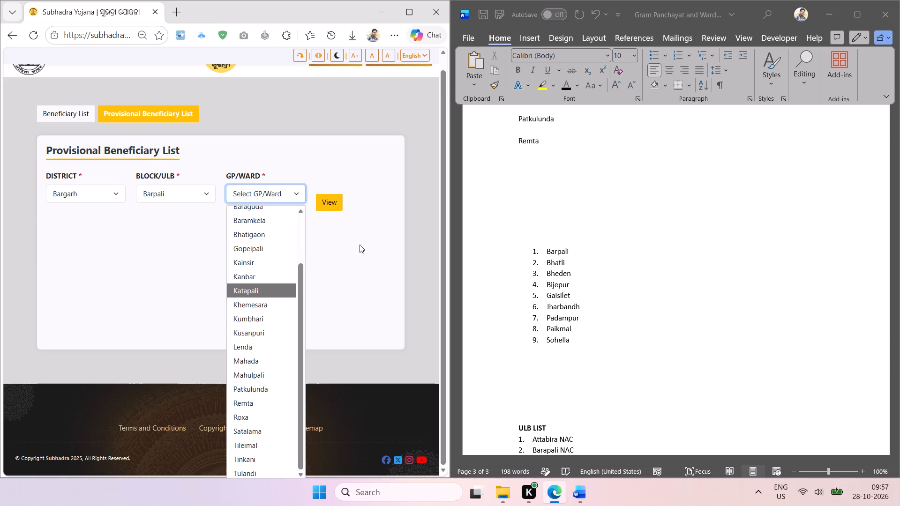
key(shift+super+t)
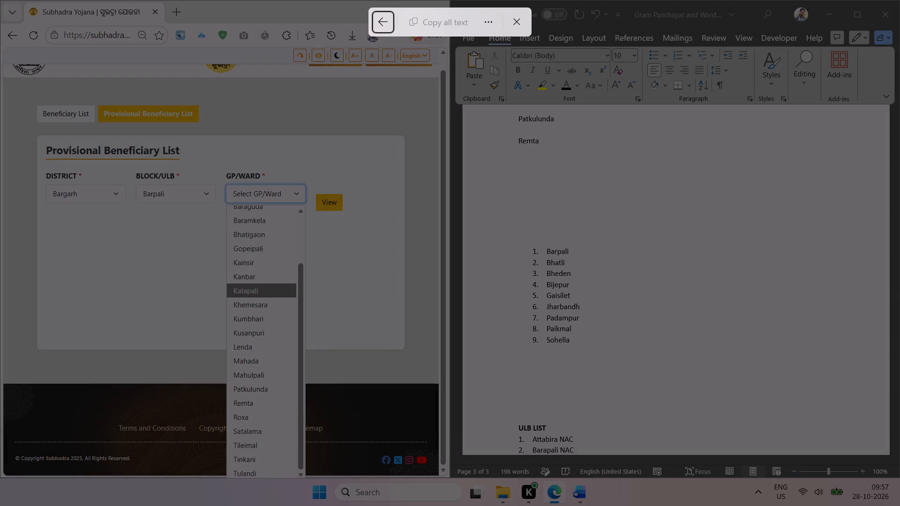
drag(227, 396, 288, 482)
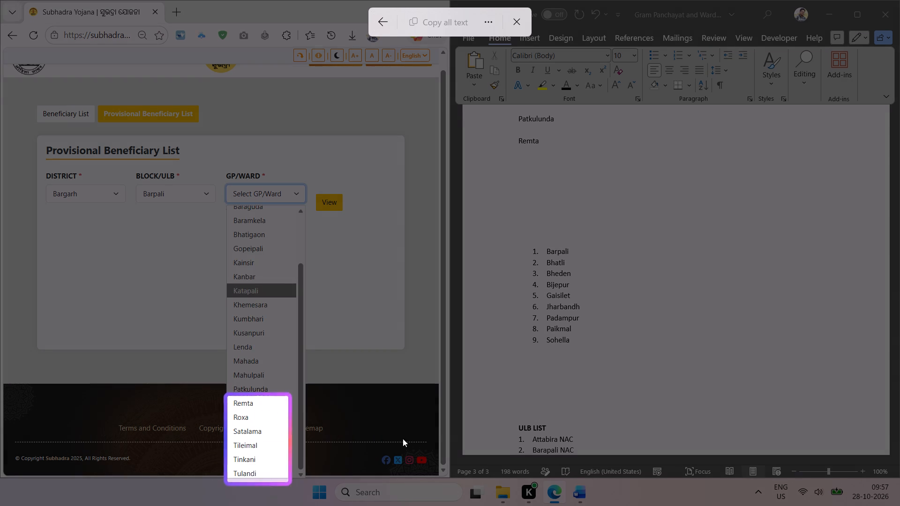
click(454, 20)
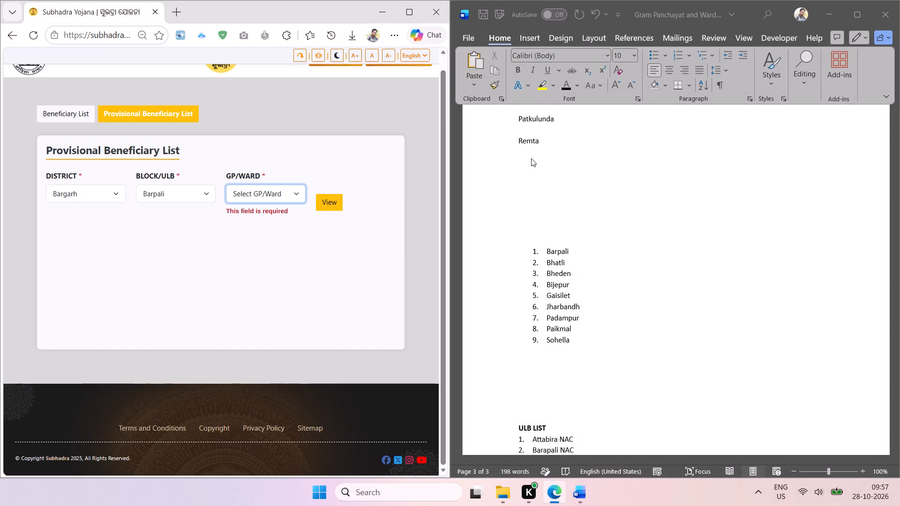
click(530, 157)
key(ctrl+v)
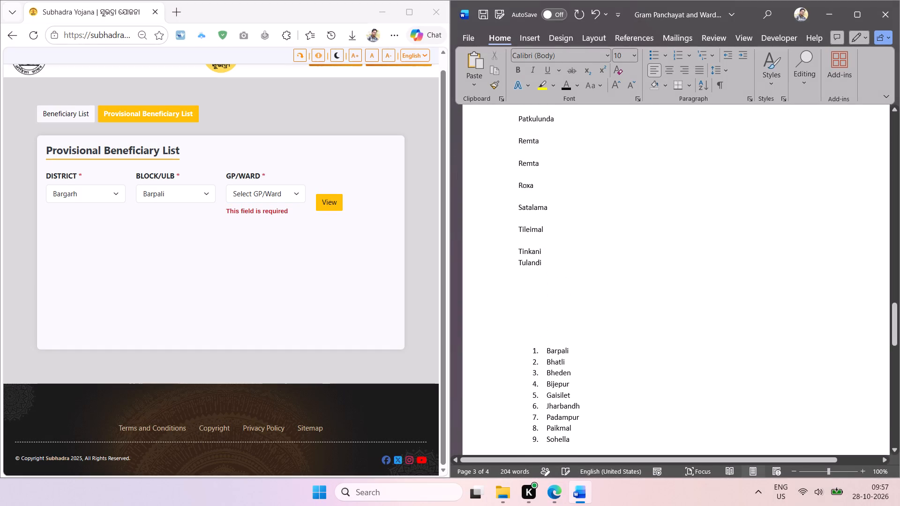
Delete the duplicate Remta entry from the pasted Barpali names.
drag(543, 162, 512, 150)
key(BackSpace)
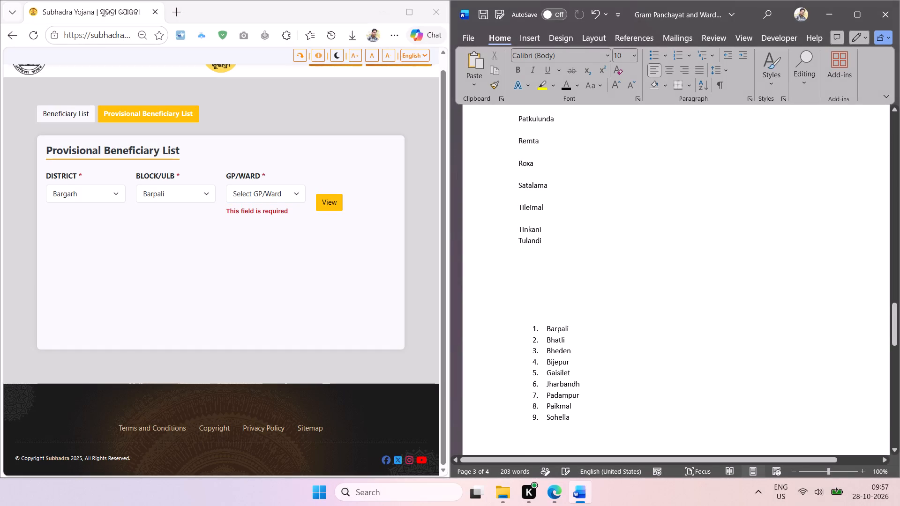
Remove the blank lines between the Barpali names from Bagbadi to Bhatigaon.
scroll(571, 174, up, 5)
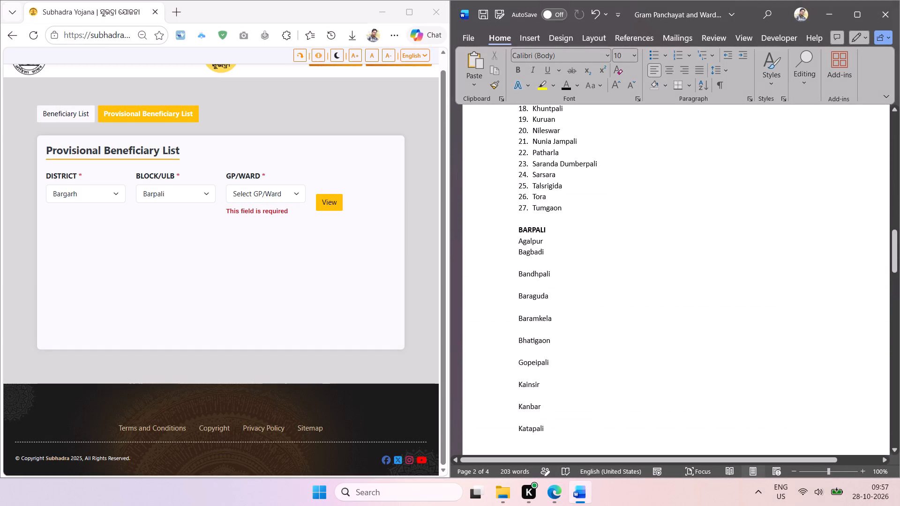
click(529, 262)
key(BackSpace)
click(533, 274)
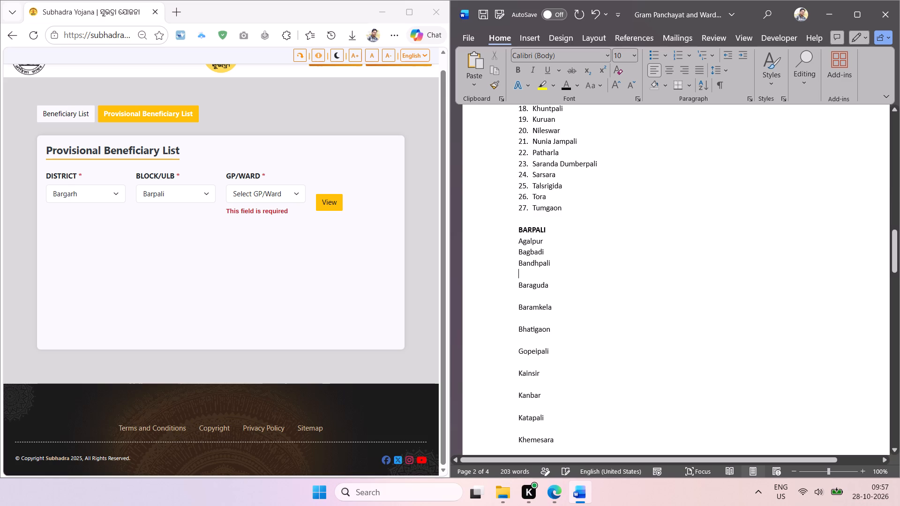
key(BackSpace)
click(526, 287)
key(BackSpace)
click(529, 298)
key(BackSpace)
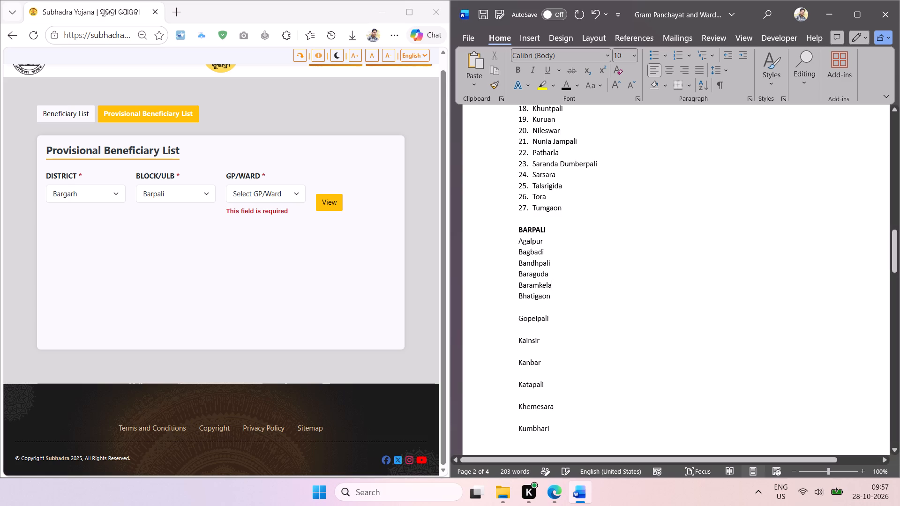
Remove the blank lines between the Barpali names from Bhatigaon to Khemesara.
click(527, 311)
key(BackSpace)
click(526, 320)
key(BackSpace)
click(527, 329)
key(BackSpace)
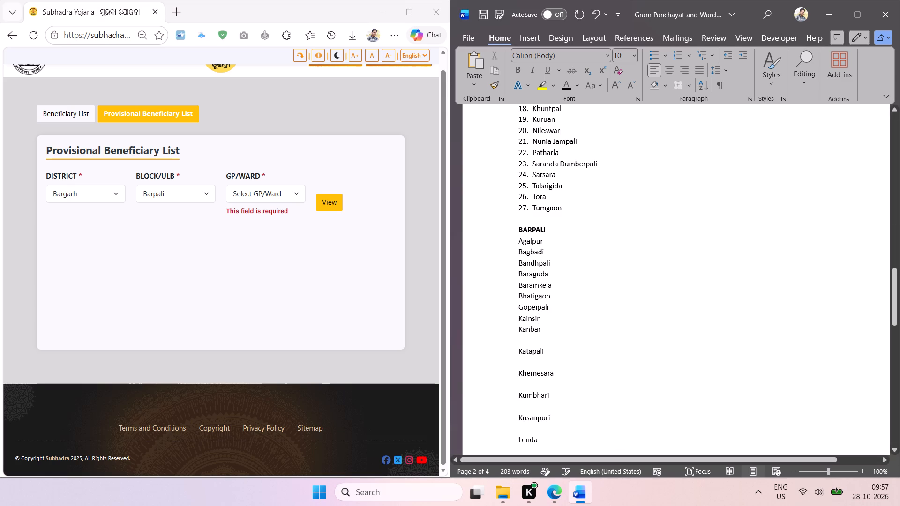
click(525, 342)
key(BackSpace)
click(523, 356)
key(BackSpace)
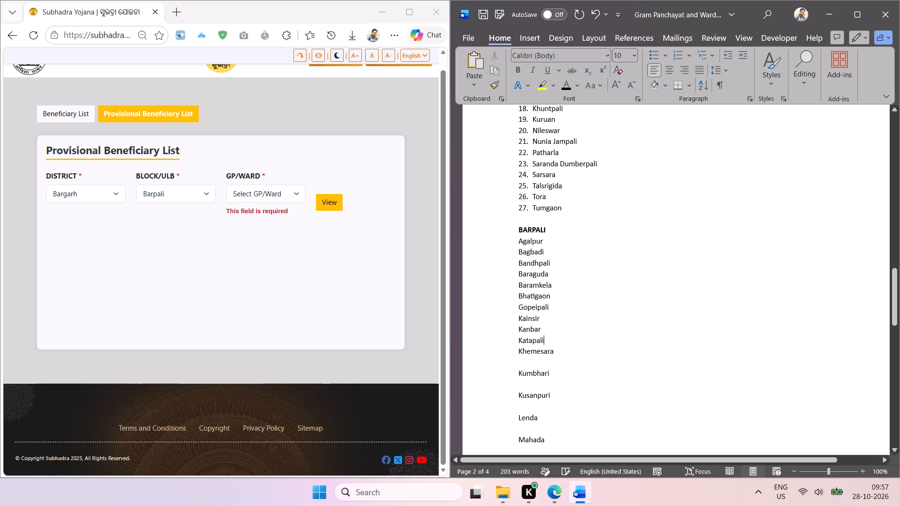
Remove the blank lines between the Barpali names from Khemesara to Patkulunda.
click(525, 364)
key(BackSpace)
click(526, 374)
key(BackSpace)
click(526, 381)
key(BackSpace)
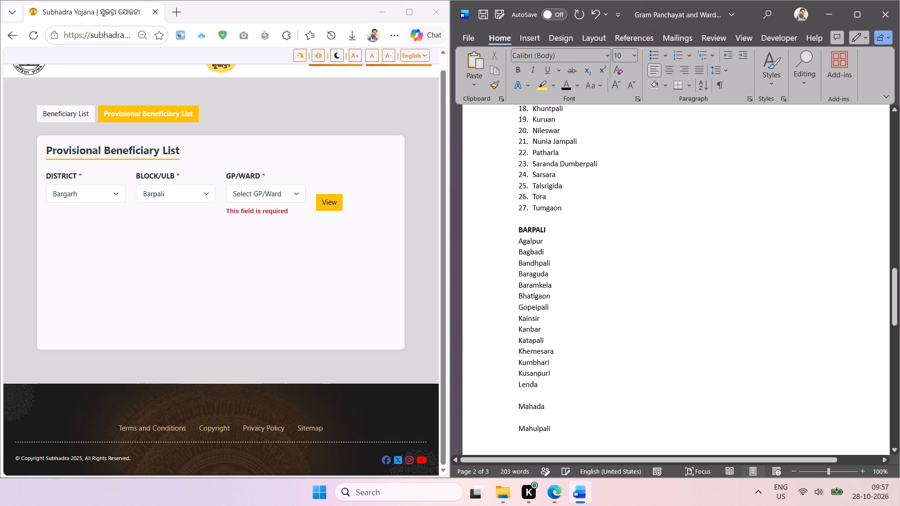
click(525, 395)
key(BackSpace)
click(524, 402)
key(BackSpace)
click(526, 413)
key(BackSpace)
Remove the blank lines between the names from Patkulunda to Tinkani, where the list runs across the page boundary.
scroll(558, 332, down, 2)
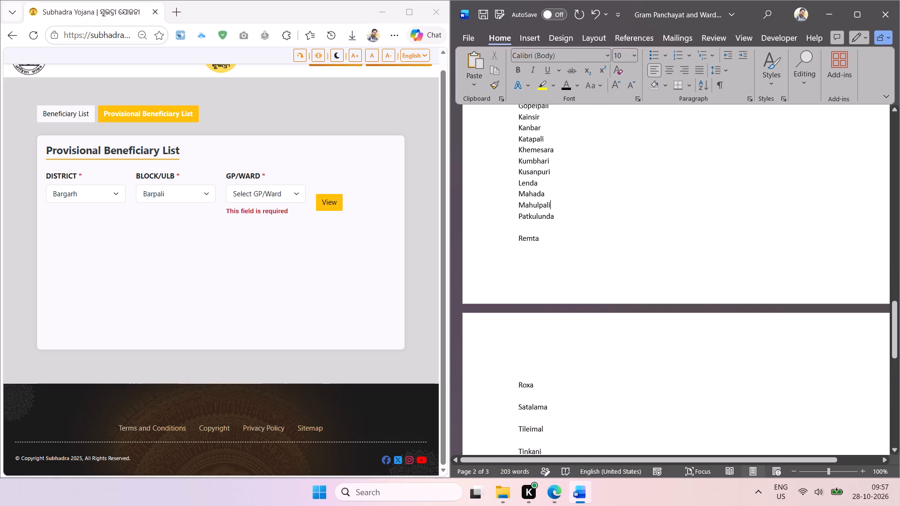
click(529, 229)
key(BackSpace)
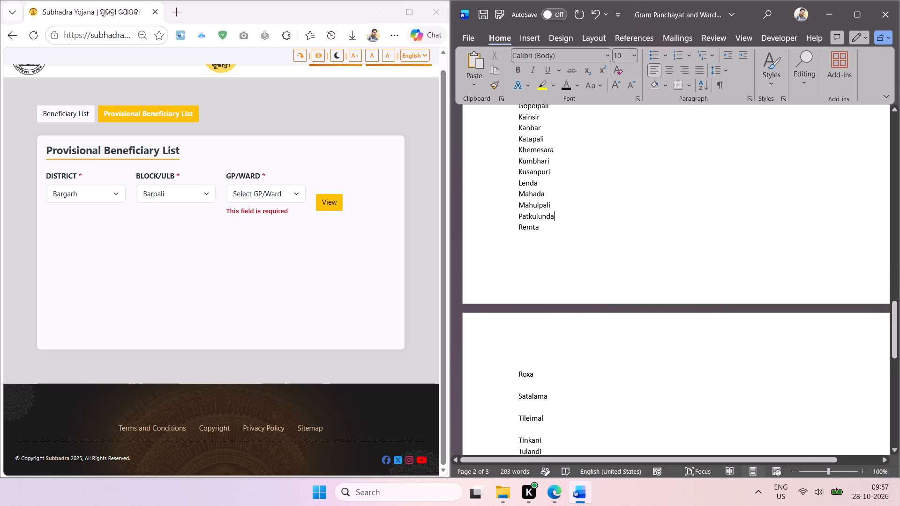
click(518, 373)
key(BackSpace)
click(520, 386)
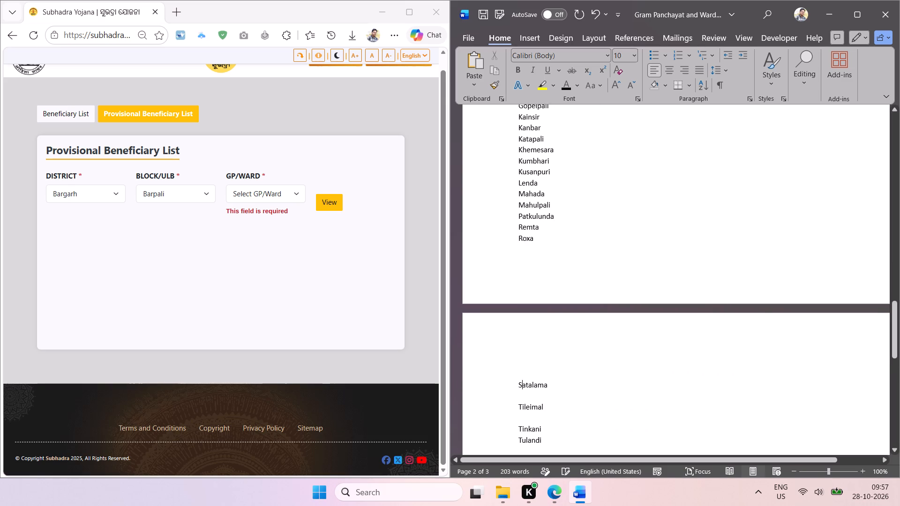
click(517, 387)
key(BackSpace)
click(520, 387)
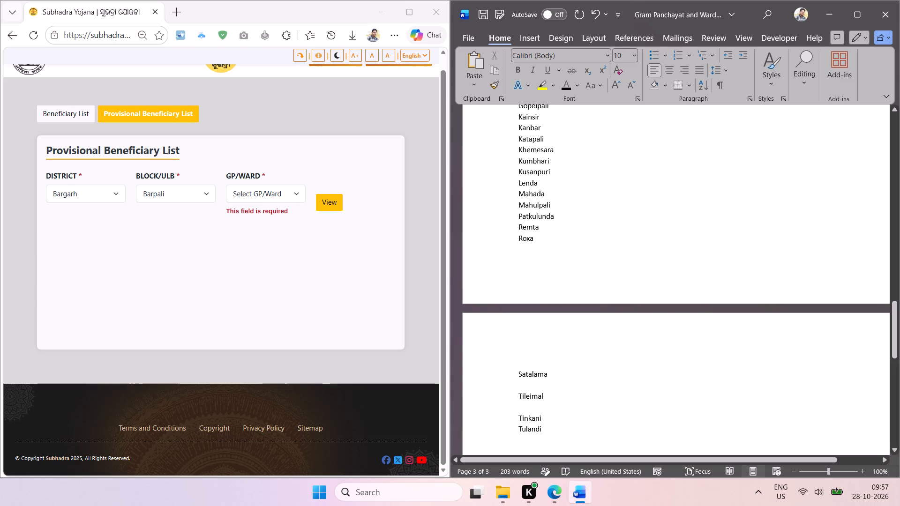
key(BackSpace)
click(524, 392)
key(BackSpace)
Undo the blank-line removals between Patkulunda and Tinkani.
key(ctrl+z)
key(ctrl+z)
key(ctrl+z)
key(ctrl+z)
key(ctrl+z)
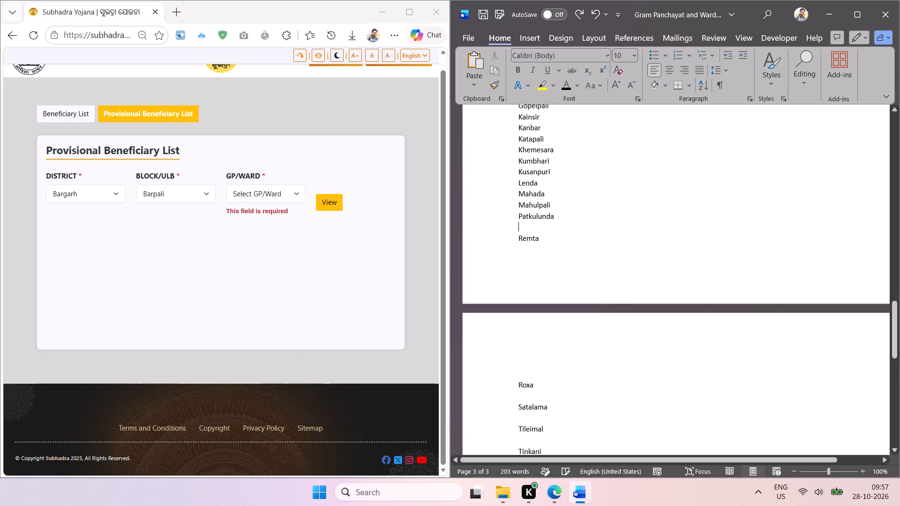
Insert a page break before the BARPALI heading.
scroll(565, 187, up, 1)
click(517, 350)
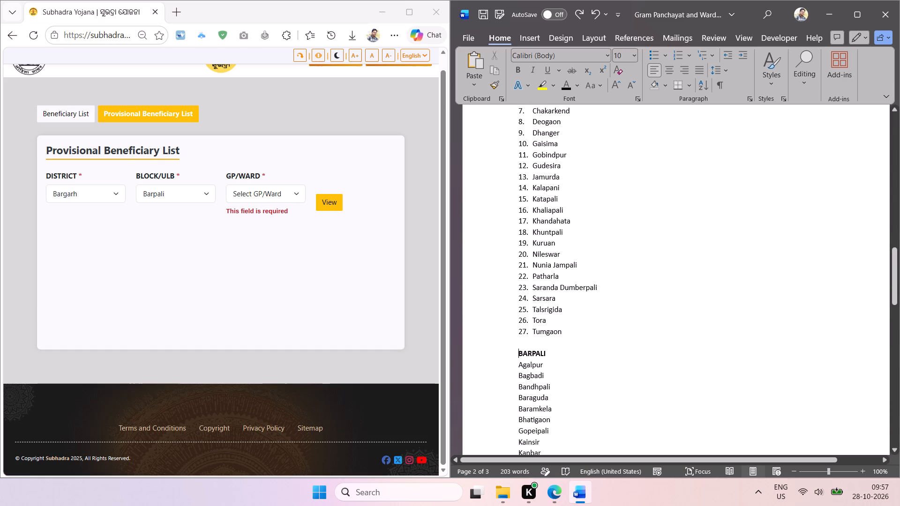
key(ctrl+Return)
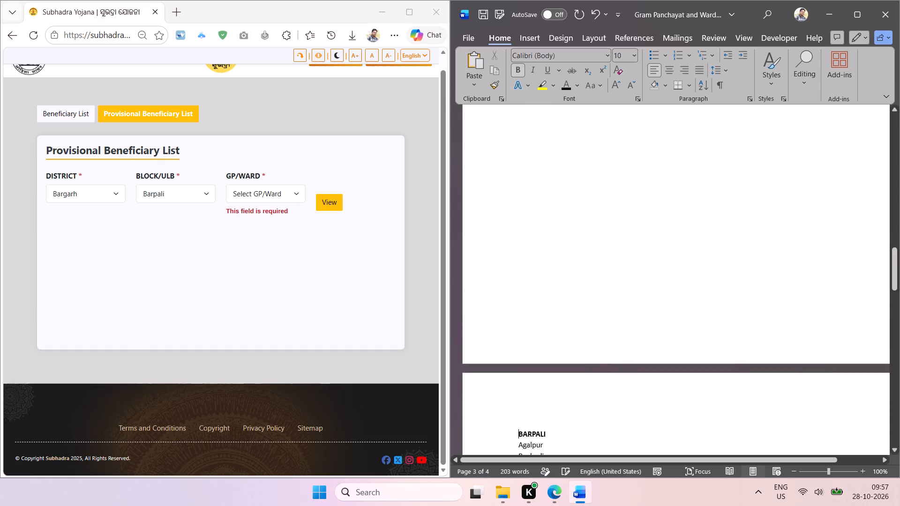
Remove the blank lines between the Barpali names from Patkulunda to Tinkani.
scroll(584, 363, down, 3)
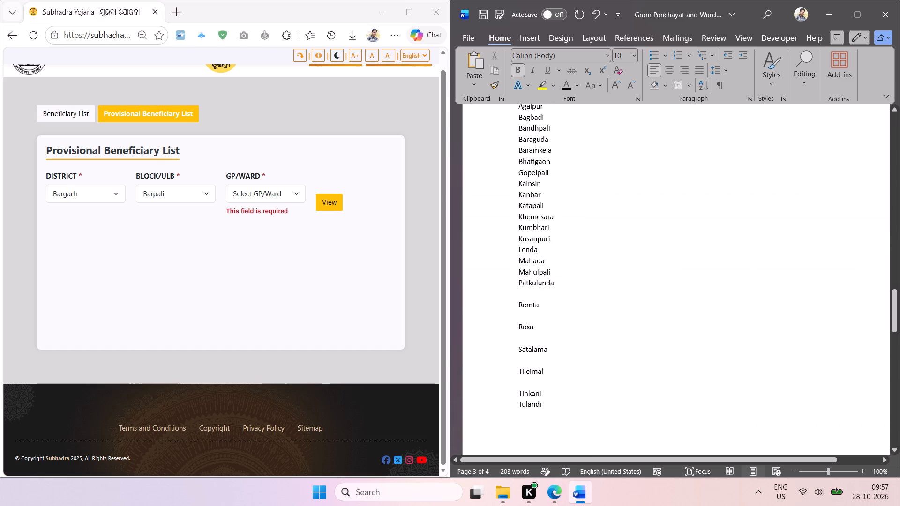
click(524, 299)
key(BackSpace)
click(529, 308)
key(BackSpace)
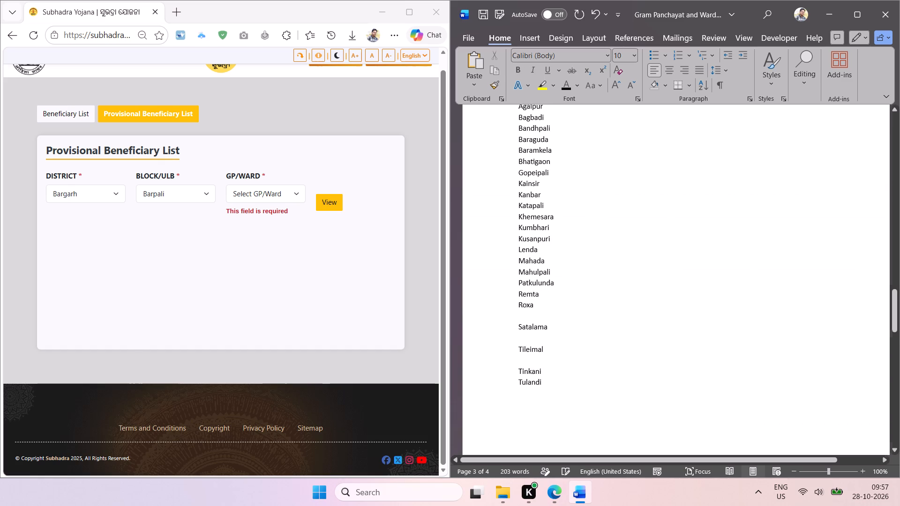
click(527, 317)
key(BackSpace)
click(527, 327)
key(BackSpace)
click(529, 338)
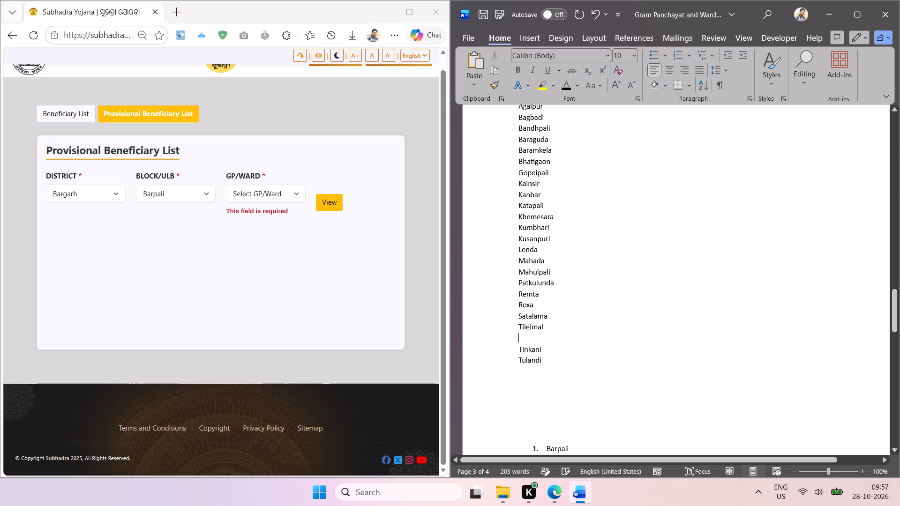
key(BackSpace)
scroll(571, 261, down, 1)
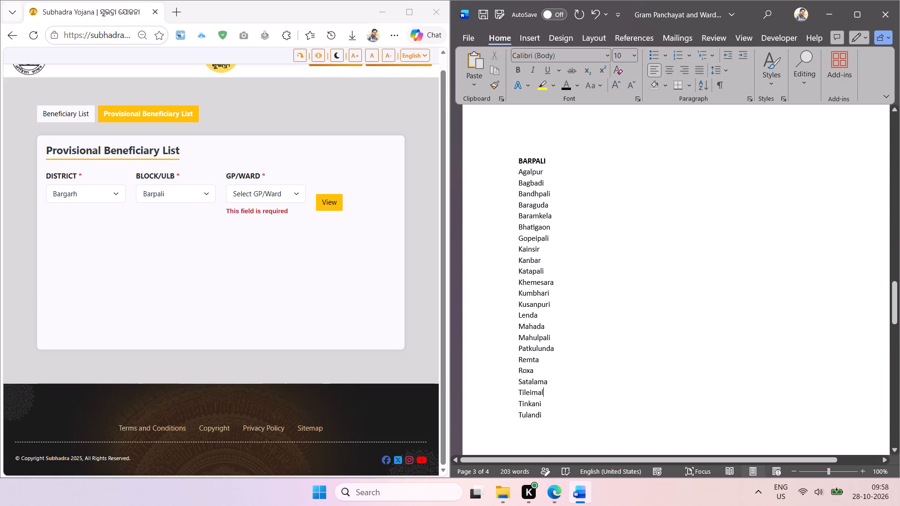
Number the Barpali names from Agalpur to Tulandi as a 1., 2., 3. list and save the document.
scroll(573, 261, down, 1)
drag(542, 399, 542, 398)
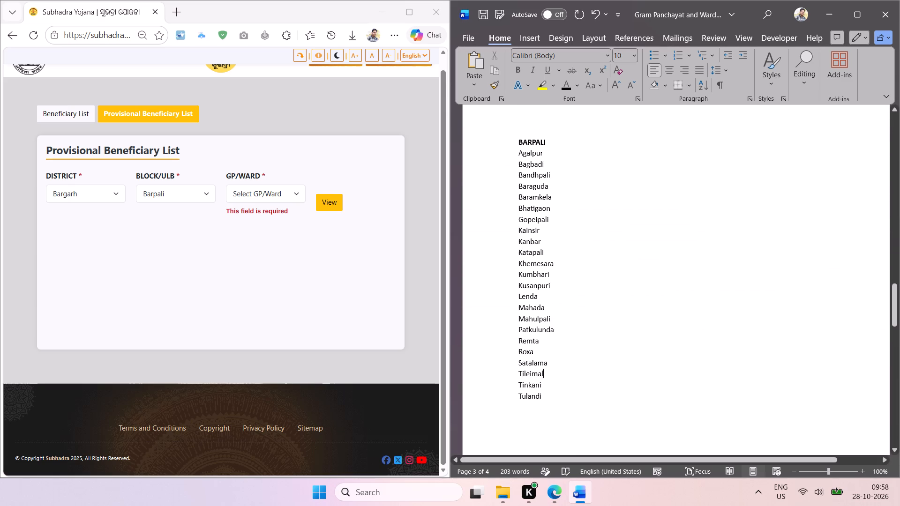
drag(542, 398, 501, 155)
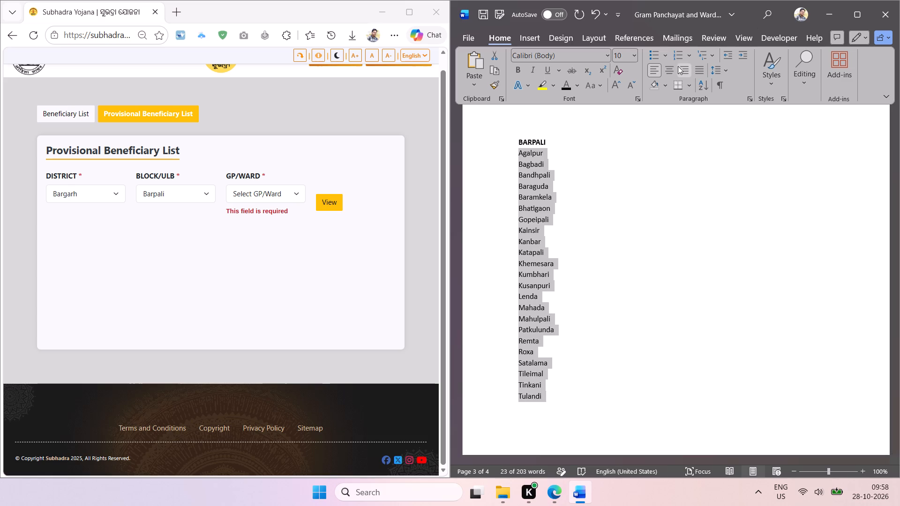
click(678, 60)
double_click(722, 56)
click(633, 191)
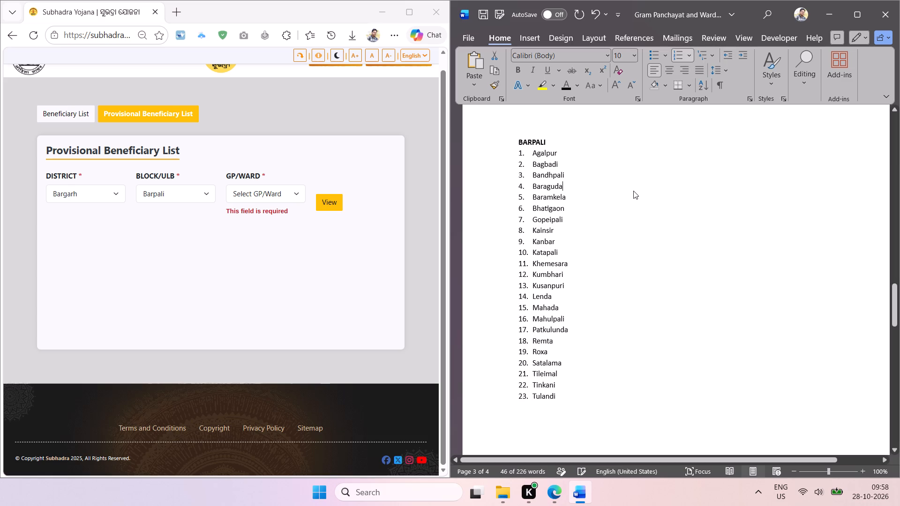
key(ctrl+s)
click(580, 283)
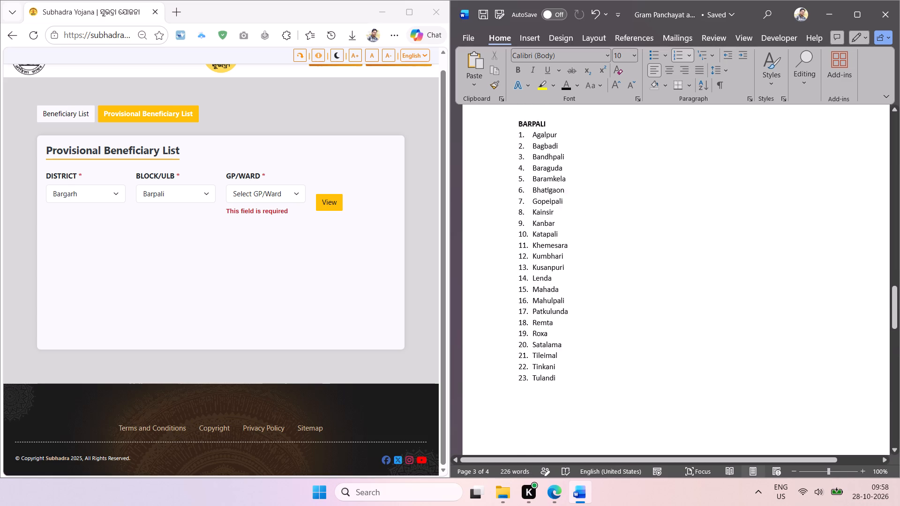
Copy the BARPALI heading to below Tulandi, rename the copy BHATLI, and save the document.
double_click(540, 150)
key(ctrl+c)
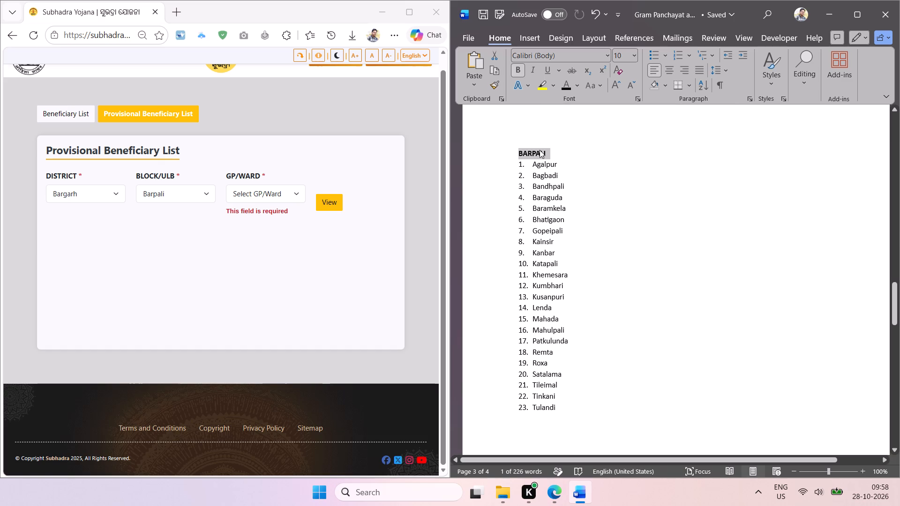
scroll(556, 311, down, 2)
click(525, 189)
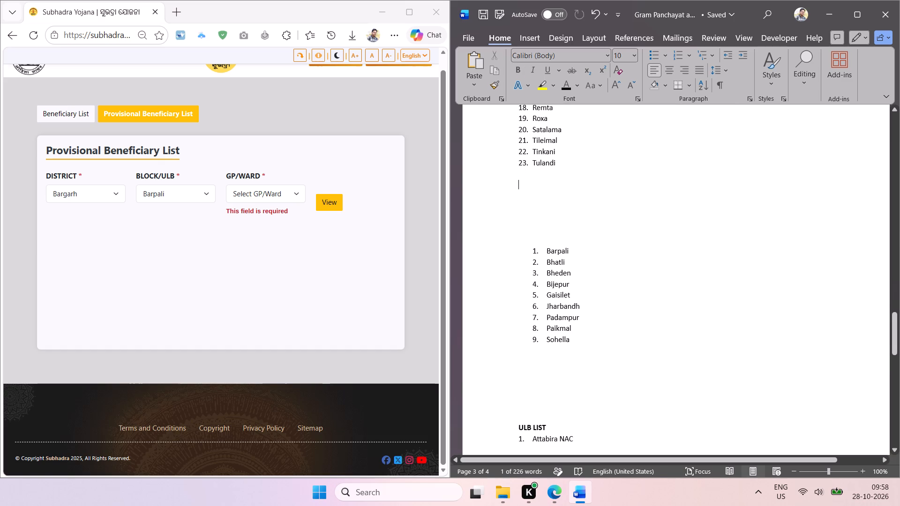
key(ctrl+v)
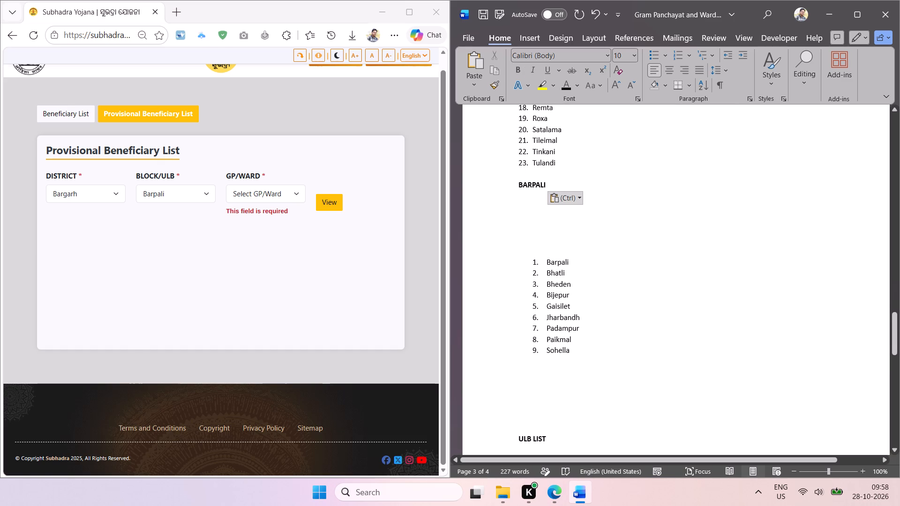
double_click(534, 185)
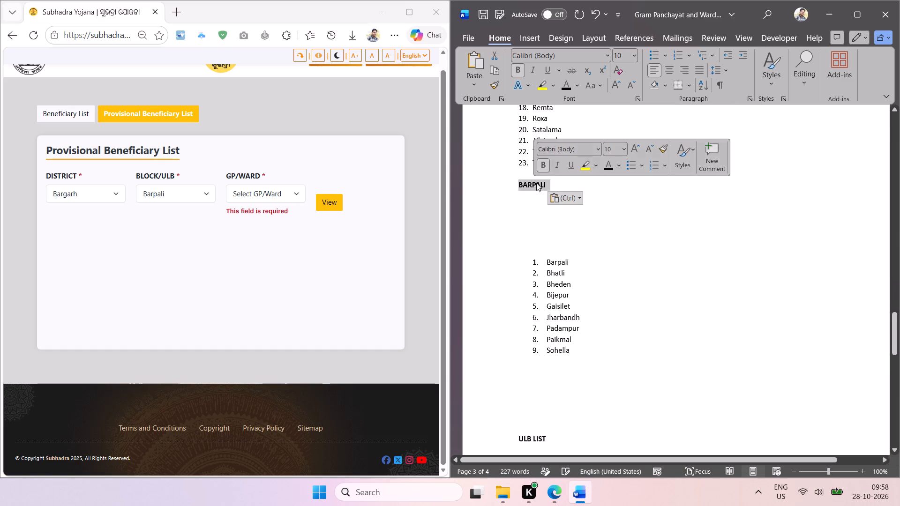
text(BHA)
text(TLI)
key(ctrl+s)
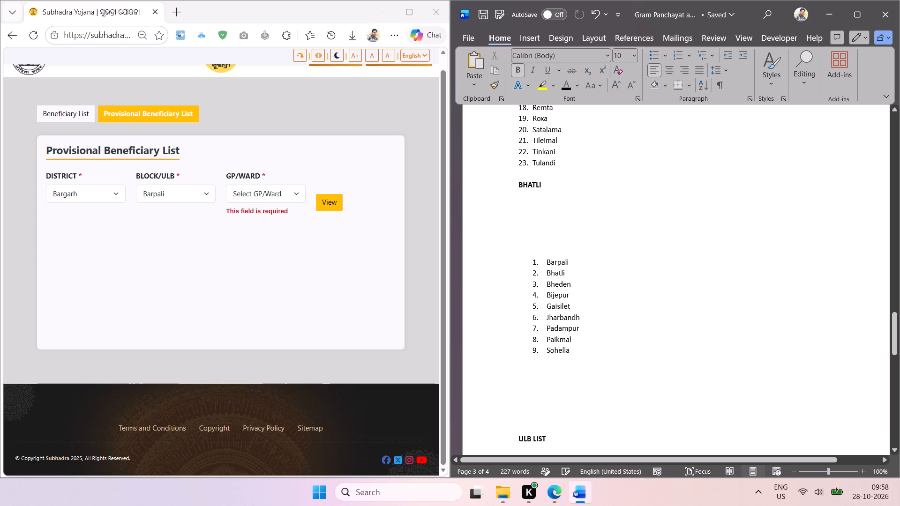
Delete Barpali from the numbered list of remaining blocks above ULB LIST.
click(549, 216)
double_click(557, 261)
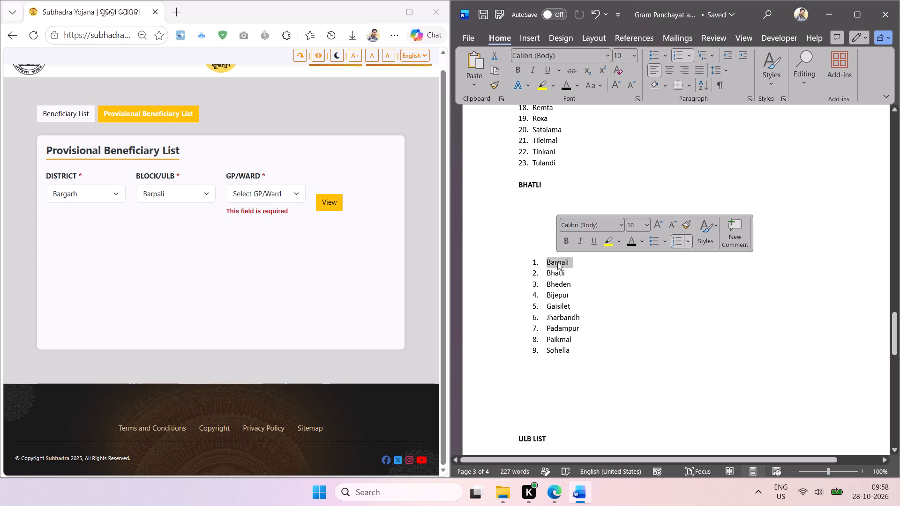
key(BackSpace)
Copy the Bhatli block's GP names, Bhadigaon to Uruduna, as text from the Subhadra form and paste them under the BHATLI heading in Word.
click(193, 192)
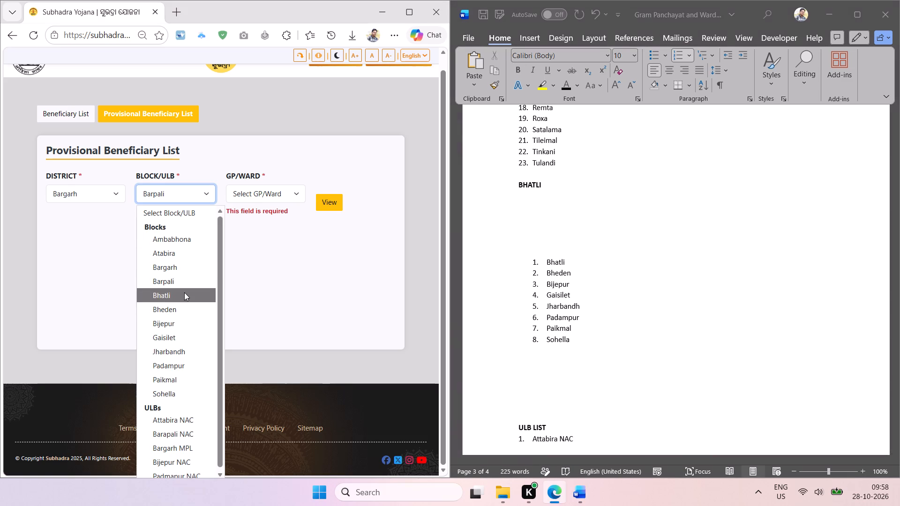
click(182, 298)
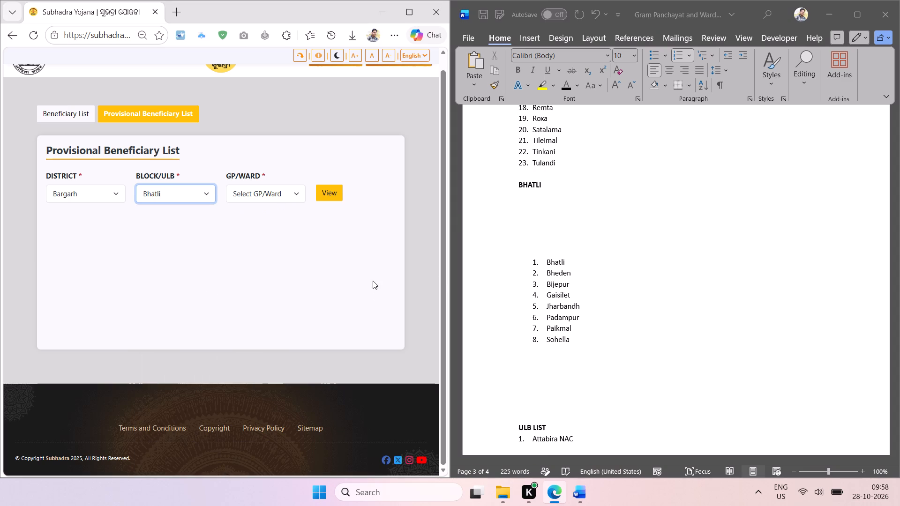
click(524, 198)
click(524, 196)
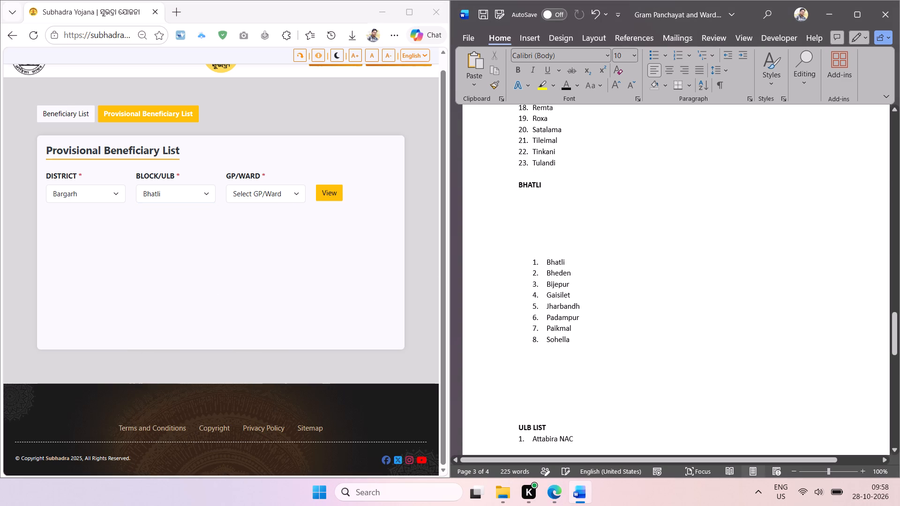
click(289, 191)
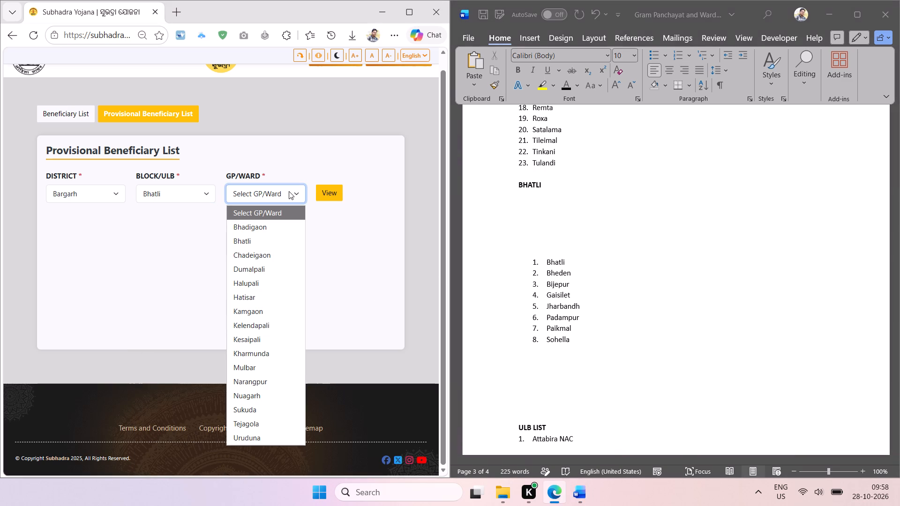
key(shift+super+t)
drag(228, 222, 310, 373)
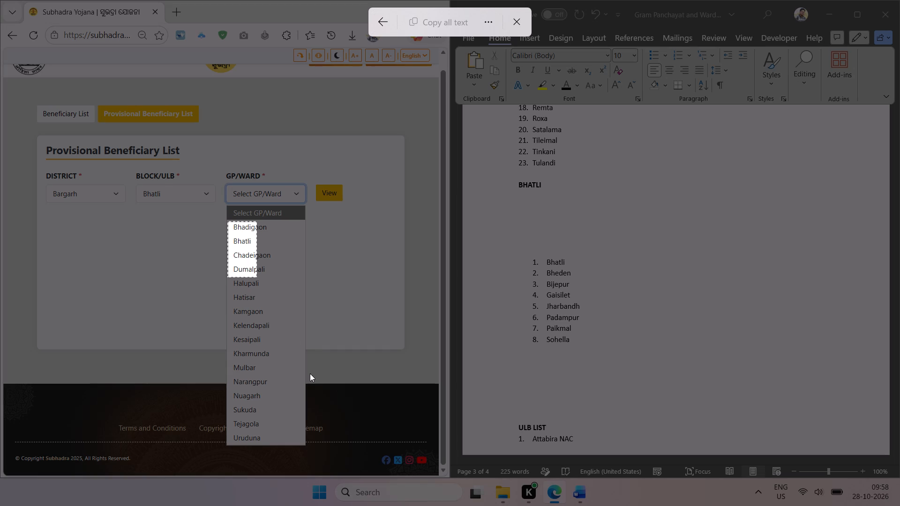
drag(310, 373, 295, 444)
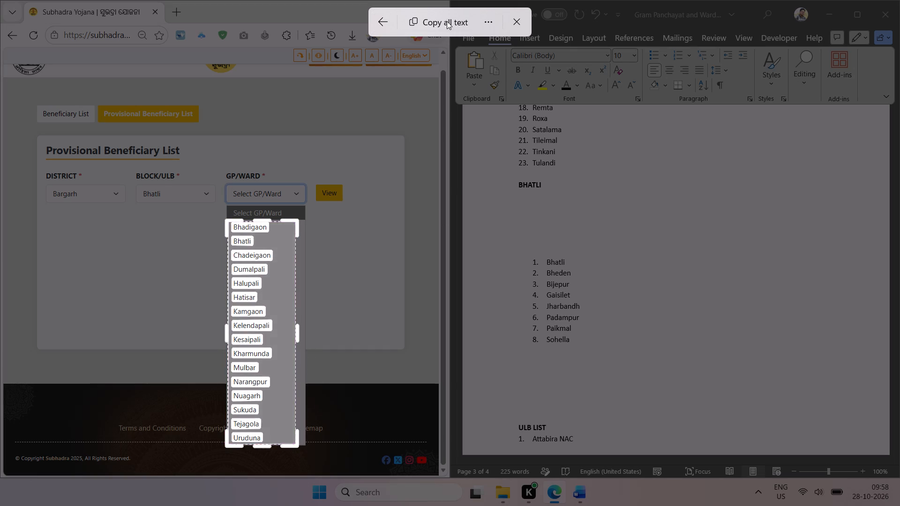
click(447, 21)
click(531, 194)
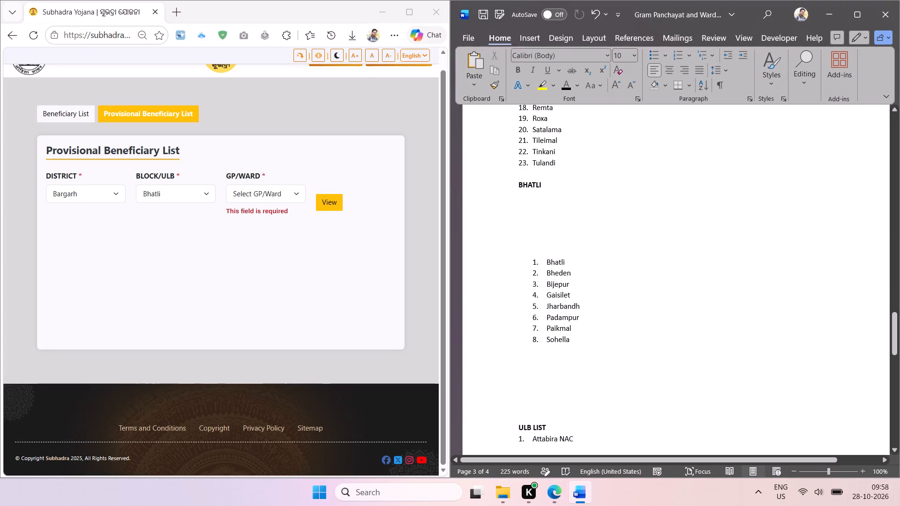
key(ctrl+v)
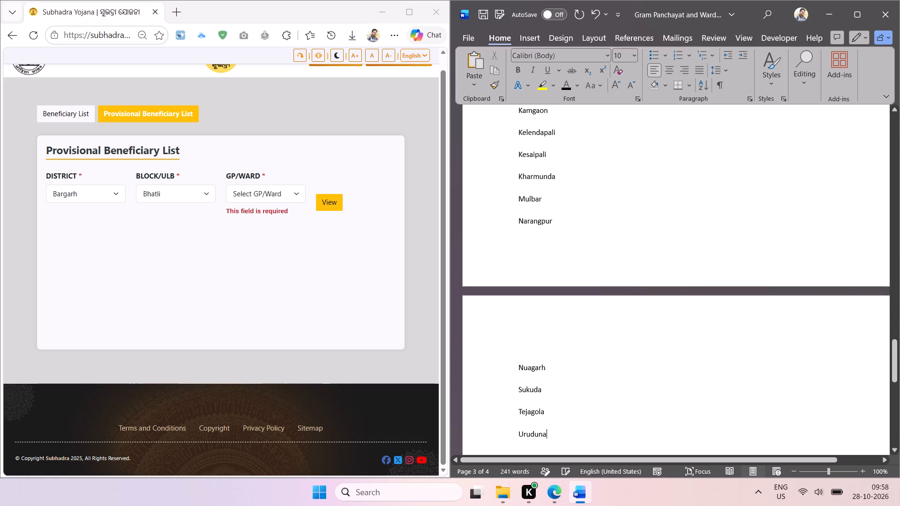
Remove the blank lines between the Bhatli names, starting between Kamgaon and Kelendapali and working upwards.
scroll(546, 278, up, 4)
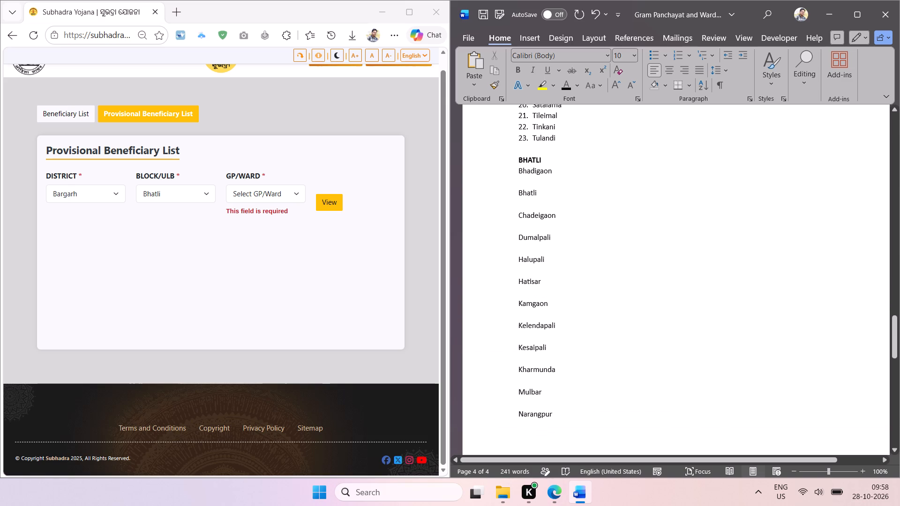
scroll(553, 278, up, 1)
click(533, 324)
key(BackSpace)
click(531, 303)
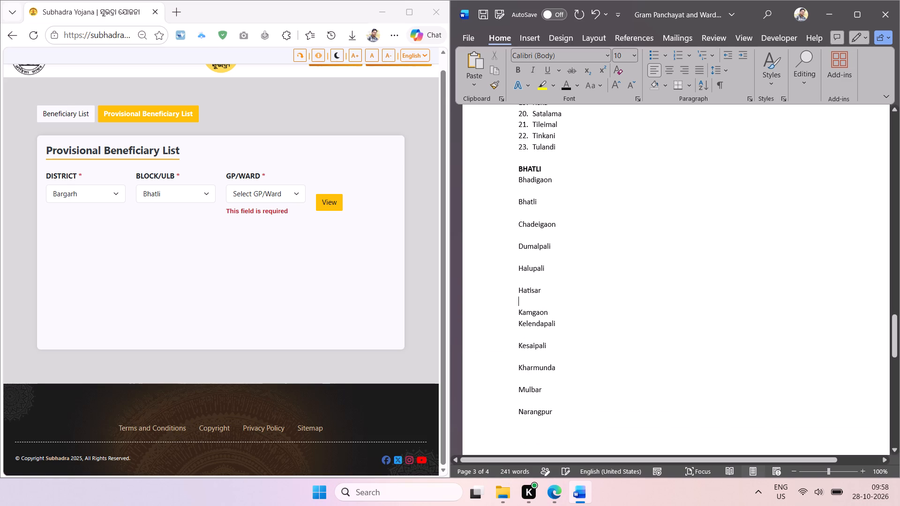
Remove the remaining blank lines between the names Bhadigaon and Kamgaon under the BHATLI heading.
key(BackSpace)
click(533, 275)
key(BackSpace)
click(527, 258)
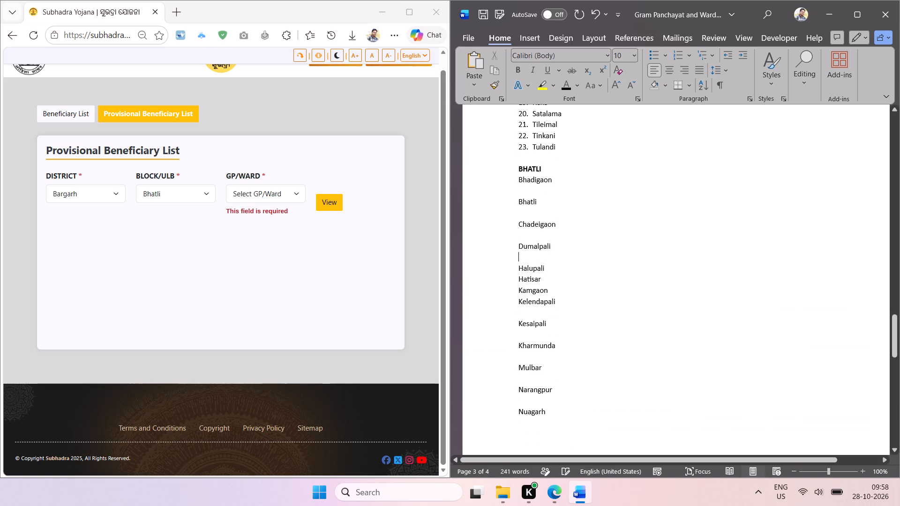
key(BackSpace)
click(530, 236)
key(BackSpace)
click(530, 209)
key(BackSpace)
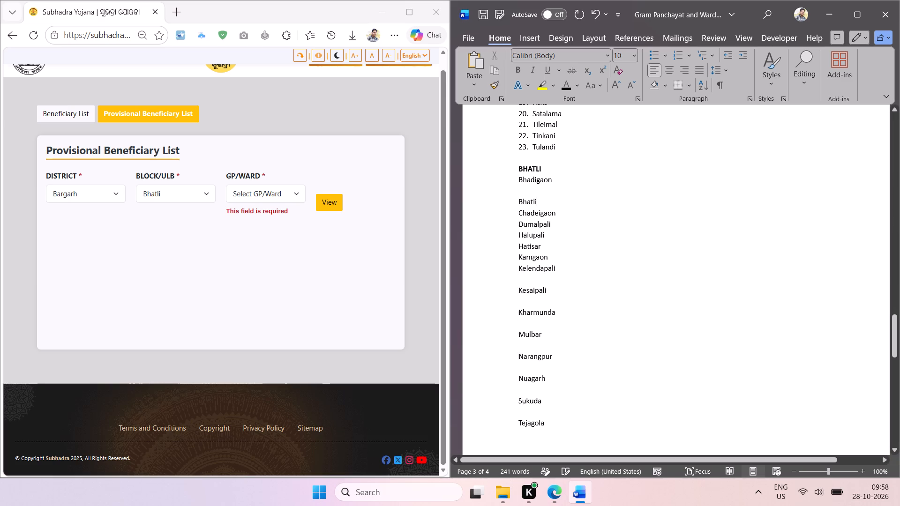
click(529, 188)
key(BackSpace)
Remove the blank lines between the names Kelendapali and Uruduna in the Bhatli list.
click(532, 400)
key(BackSpace)
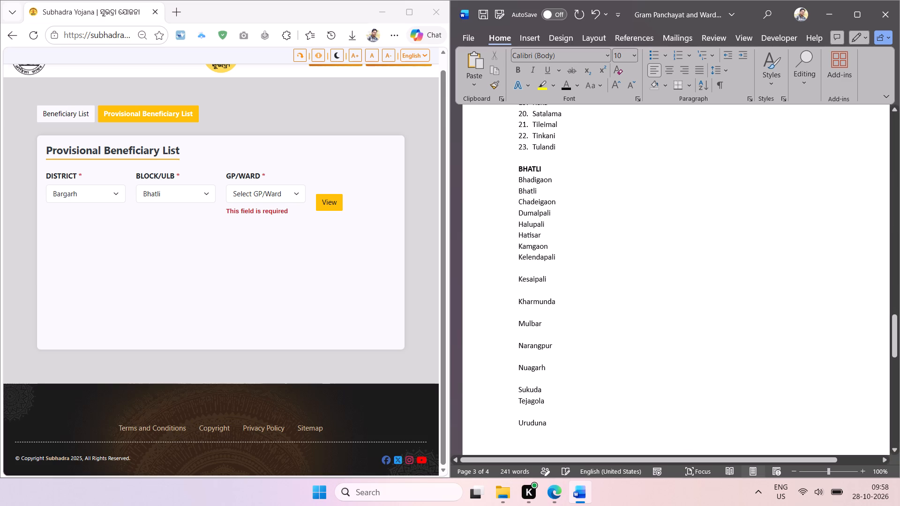
click(532, 376)
key(BackSpace)
click(531, 356)
key(BackSpace)
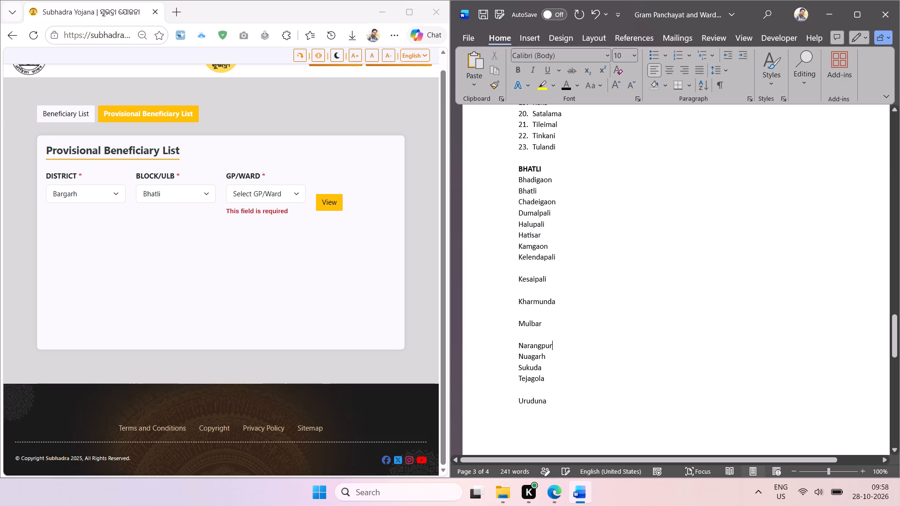
click(527, 335)
key(BackSpace)
click(526, 311)
key(BackSpace)
click(527, 287)
key(BackSpace)
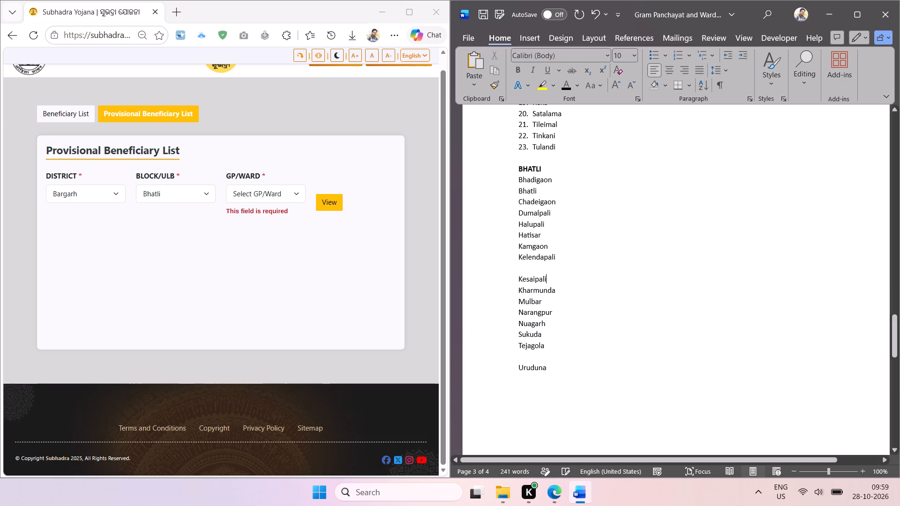
click(525, 271)
key(BackSpace)
click(532, 344)
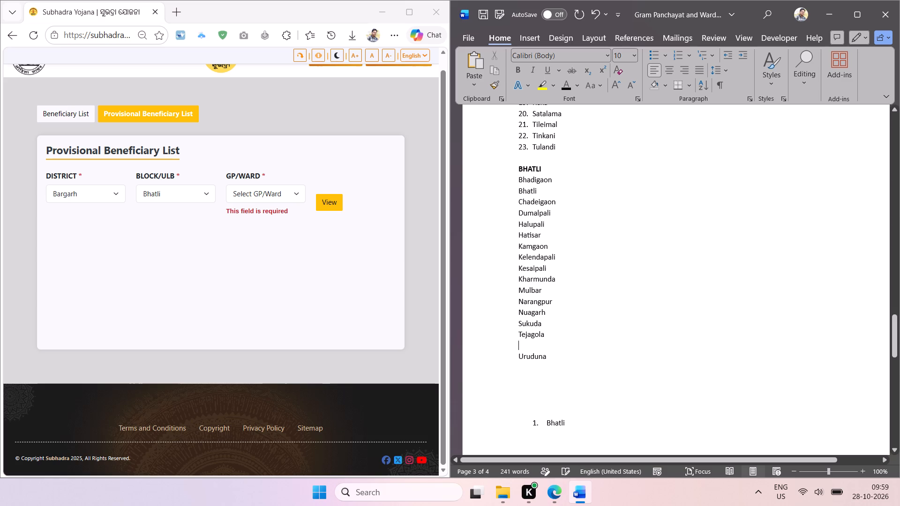
key(BackSpace)
Number the Bhatli names Bhadigaon to Uruduna from 1 to 16, align the list with the heading's margin, and save the document.
click(288, 193)
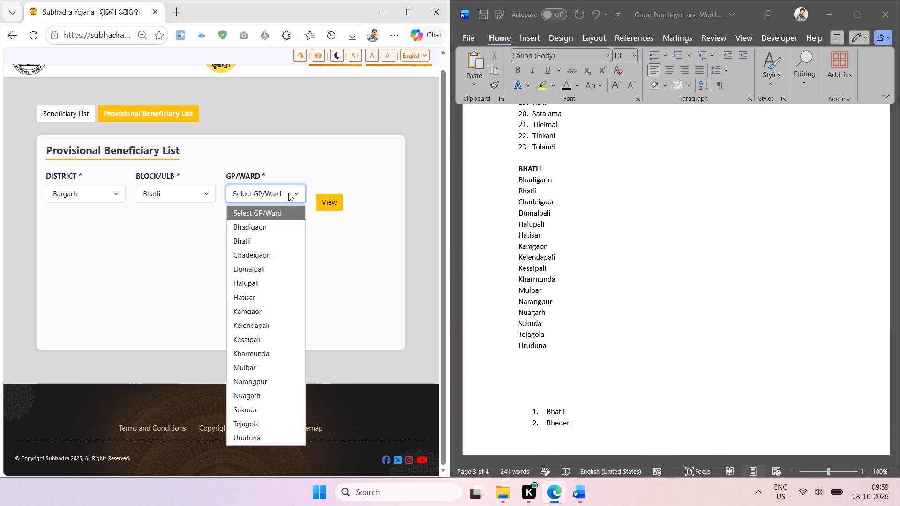
click(618, 363)
click(548, 351)
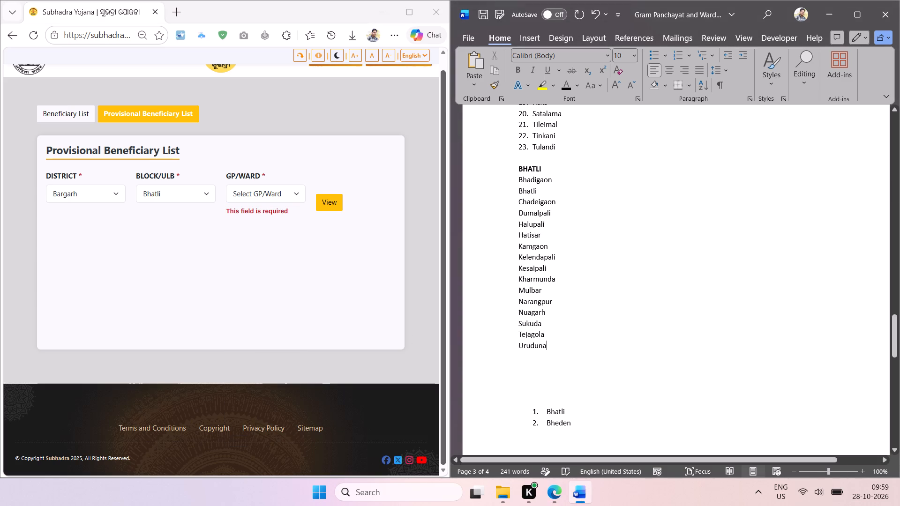
drag(547, 346, 498, 181)
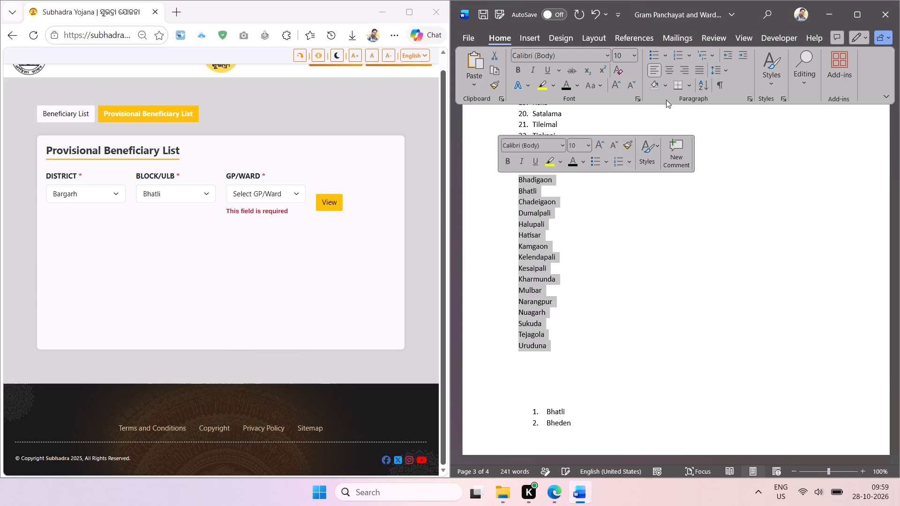
click(677, 55)
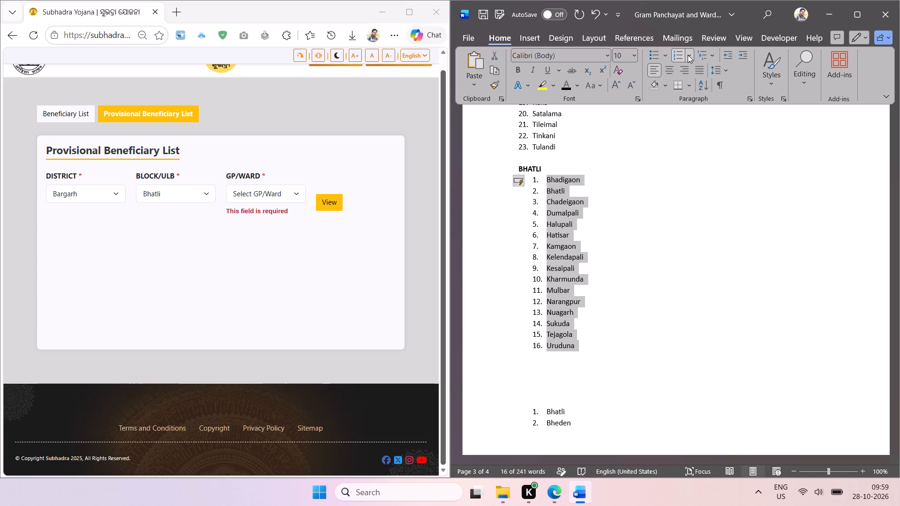
double_click(724, 54)
click(592, 225)
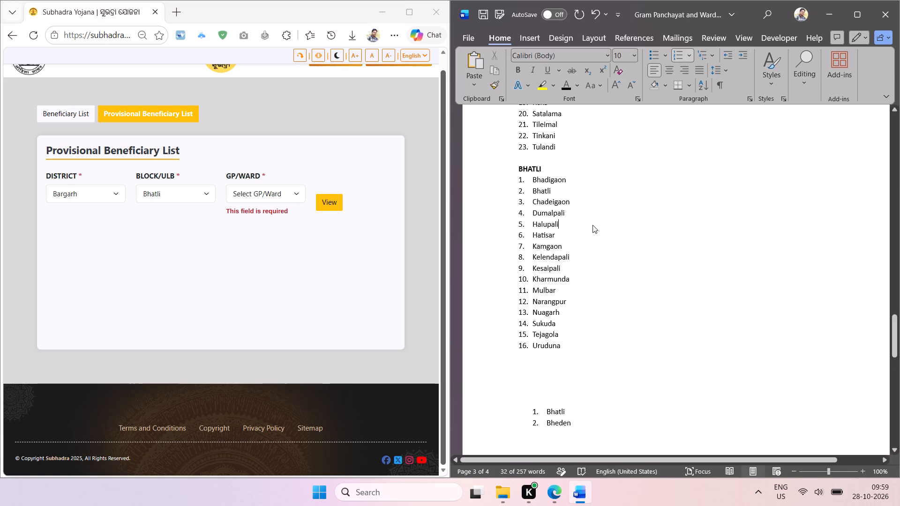
key(ctrl+s)
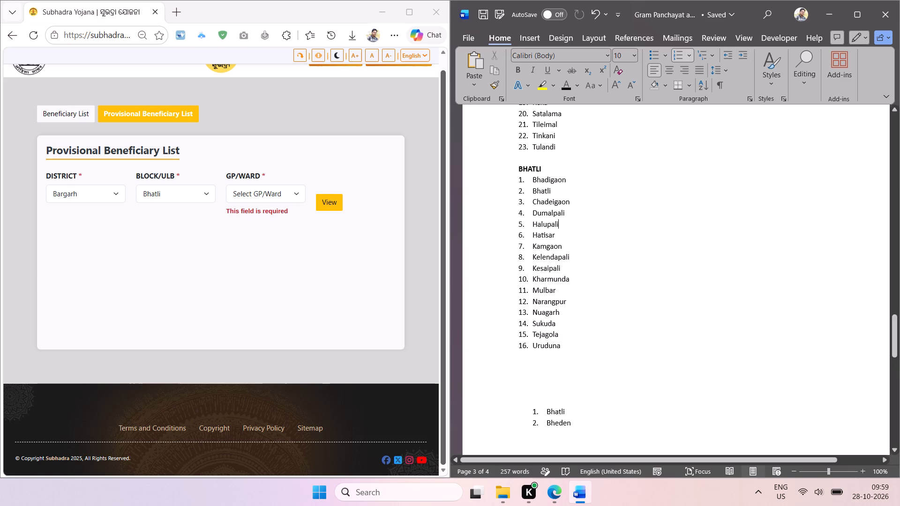
Copy the BHATLI heading and insert a page break directly above the numbered list of remaining blocks.
scroll(533, 172, down, 1)
double_click(528, 148)
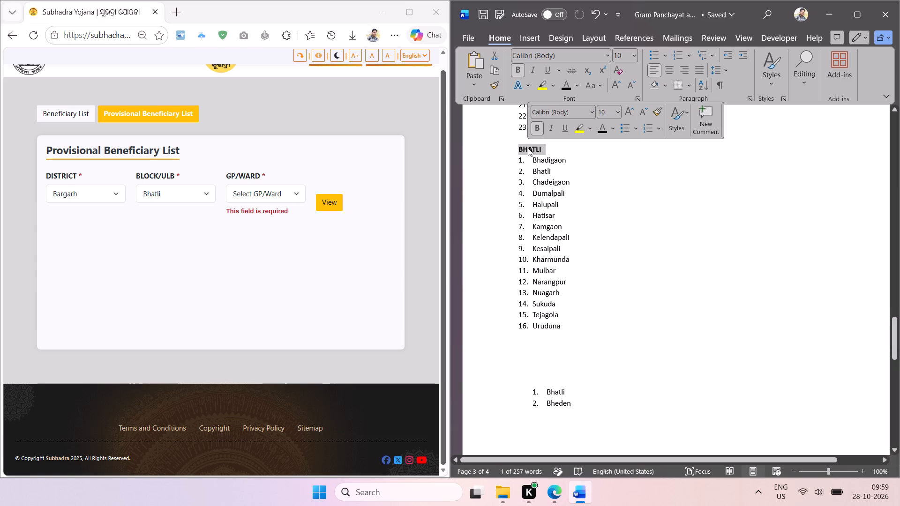
key(ctrl+c)
scroll(584, 364, down, 4)
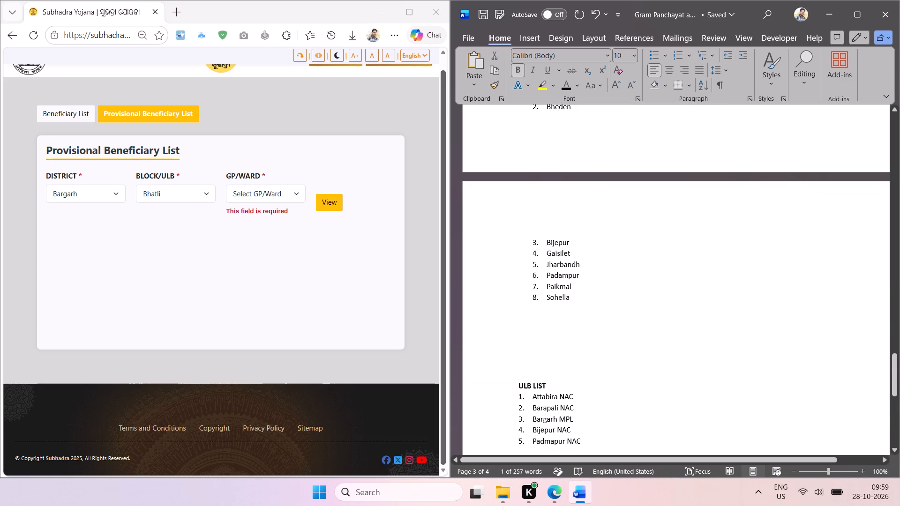
scroll(562, 385, down, 1)
scroll(560, 373, up, 1)
scroll(554, 319, up, 1)
click(532, 313)
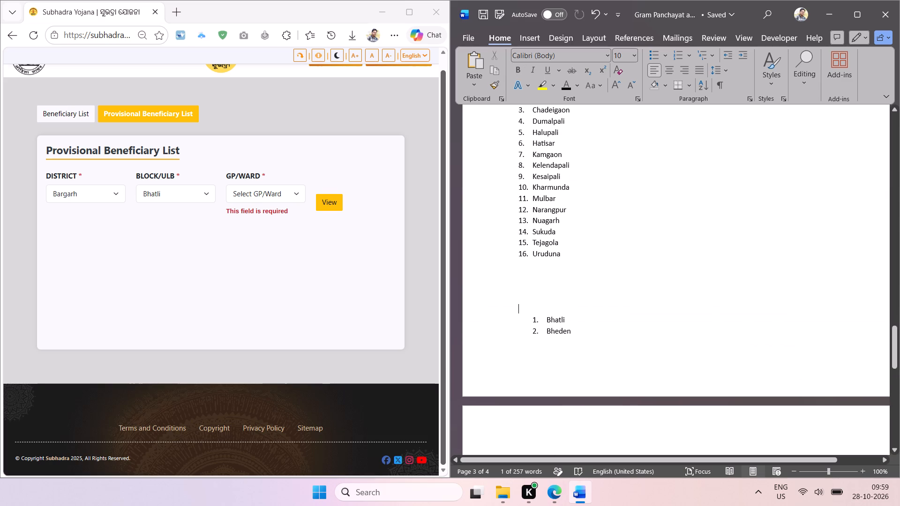
key(ctrl+Return)
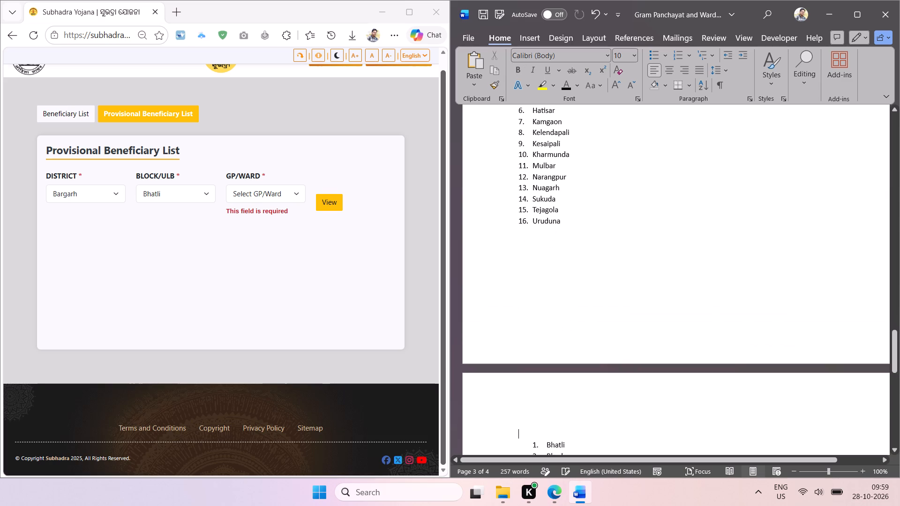
Add eight blank lines above the remaining-blocks list at the start of the new page.
right_click(552, 308)
scroll(552, 308, down, 2)
click(529, 179)
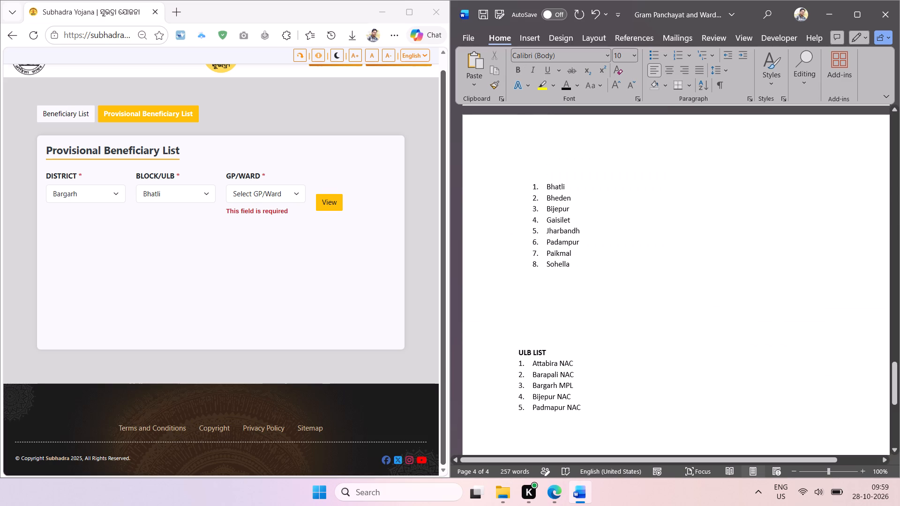
scroll(555, 240, up, 4)
scroll(558, 244, down, 2)
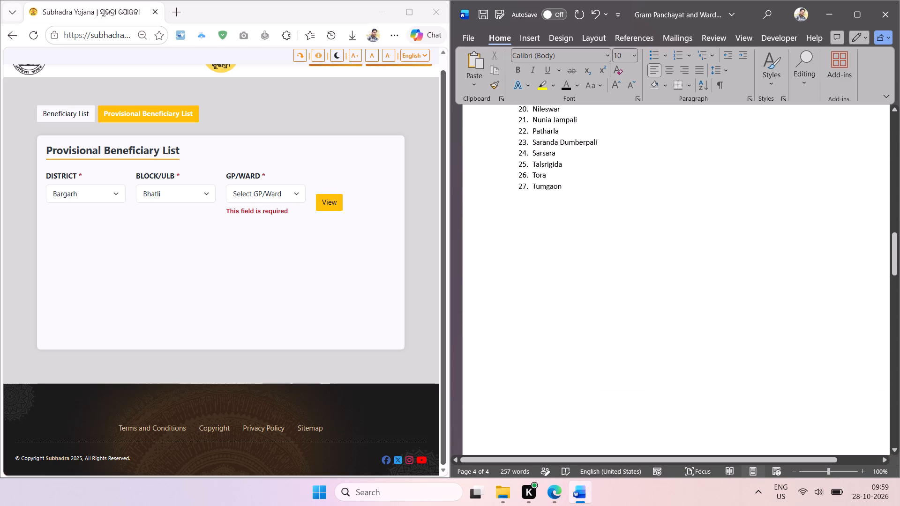
scroll(559, 244, down, 9)
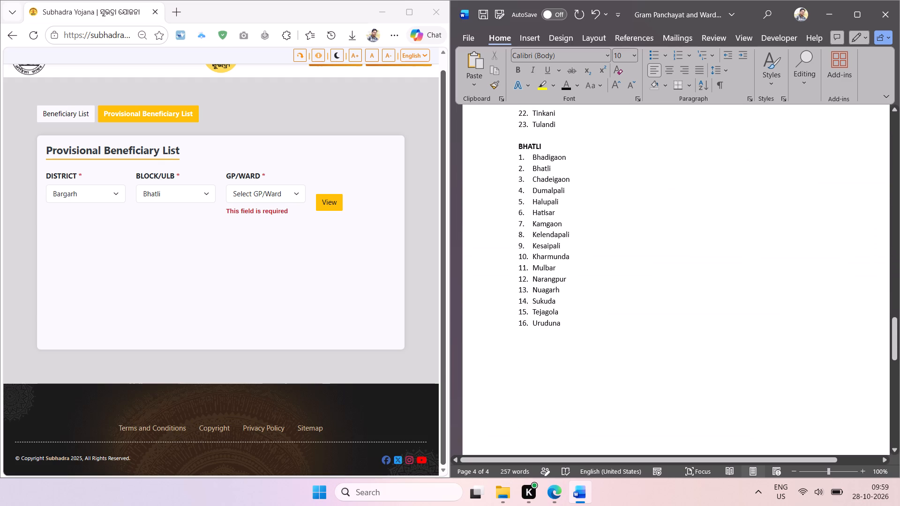
scroll(564, 276, down, 2)
click(533, 246)
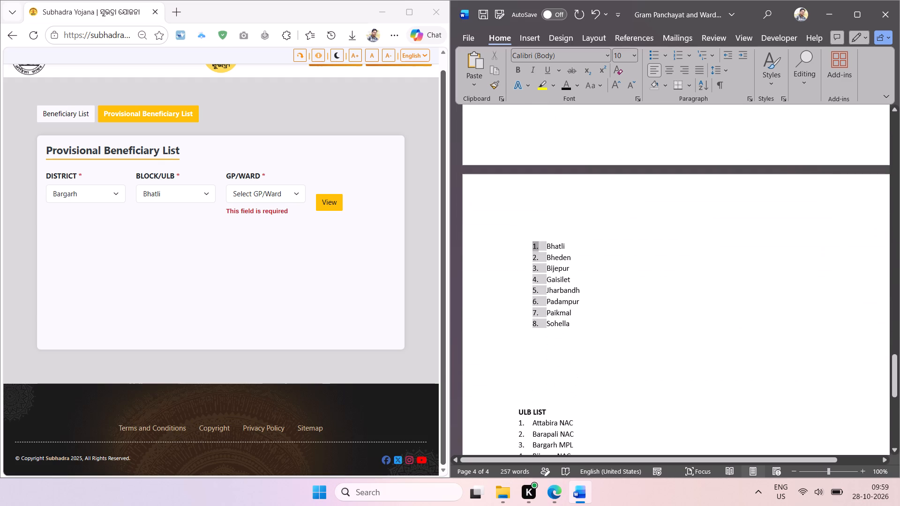
click(531, 229)
key(Return)
key(Return)
key(Return)
key(Return)
key(Return)
key(Return)
key(Return)
key(Return)
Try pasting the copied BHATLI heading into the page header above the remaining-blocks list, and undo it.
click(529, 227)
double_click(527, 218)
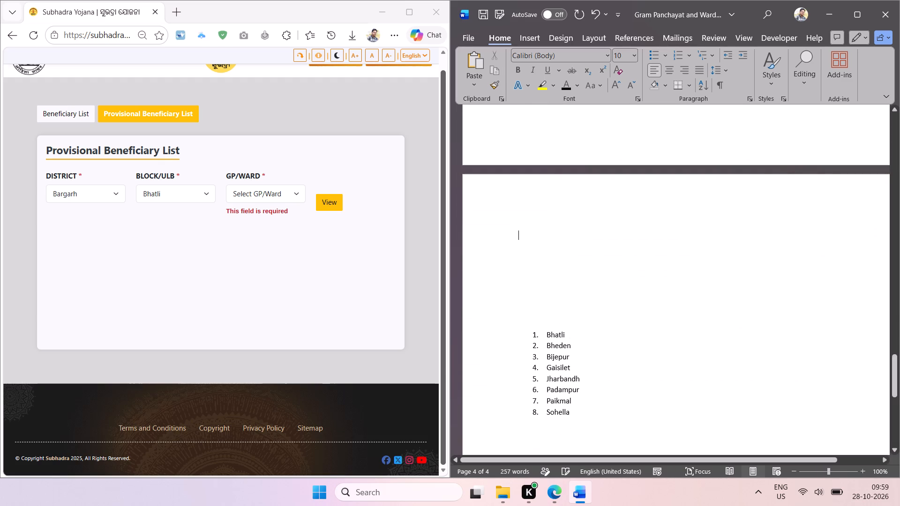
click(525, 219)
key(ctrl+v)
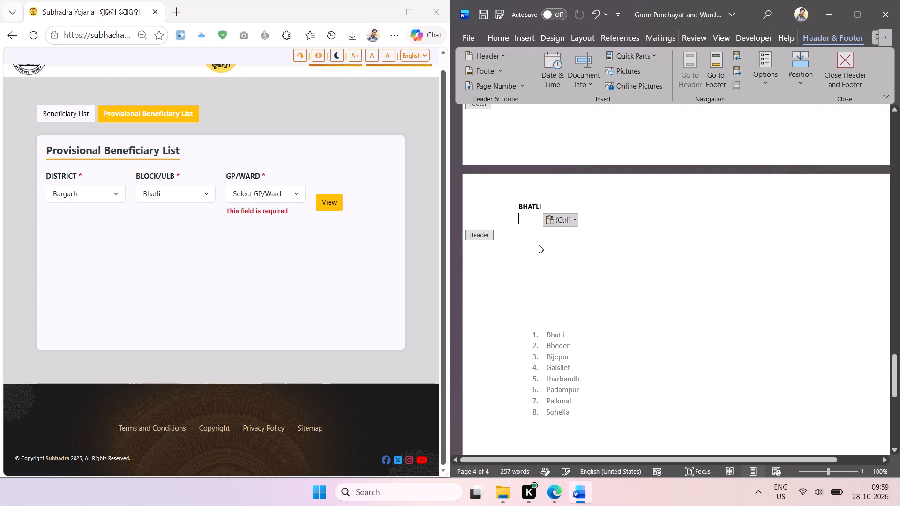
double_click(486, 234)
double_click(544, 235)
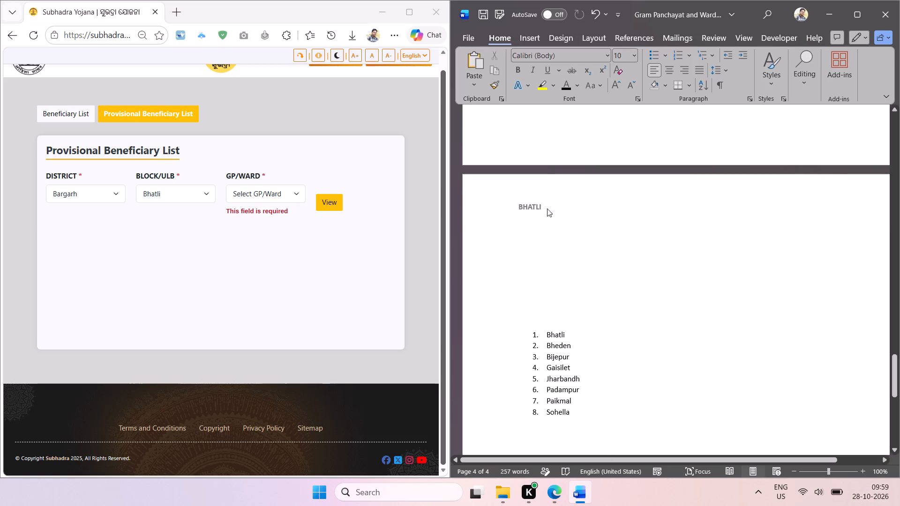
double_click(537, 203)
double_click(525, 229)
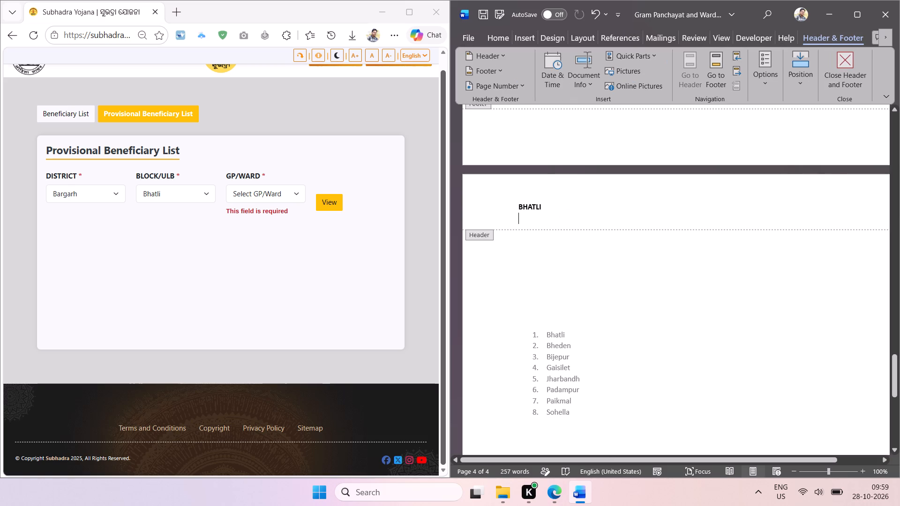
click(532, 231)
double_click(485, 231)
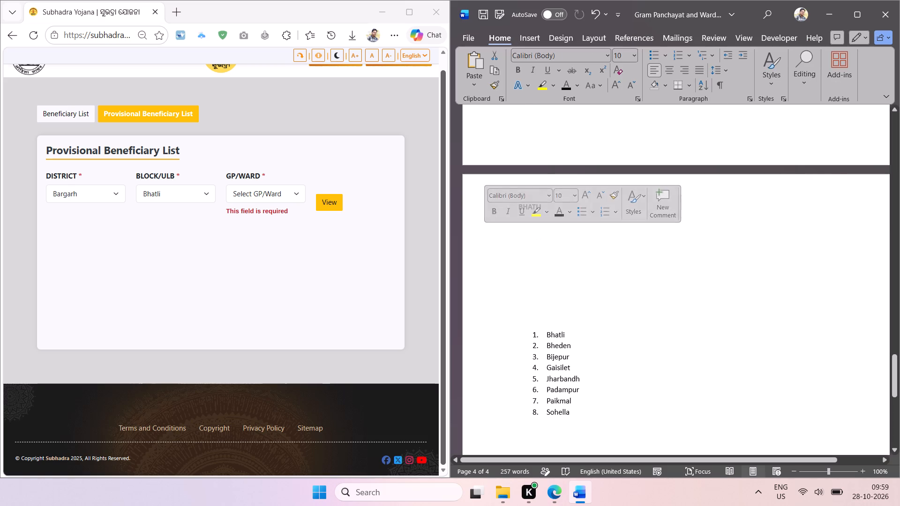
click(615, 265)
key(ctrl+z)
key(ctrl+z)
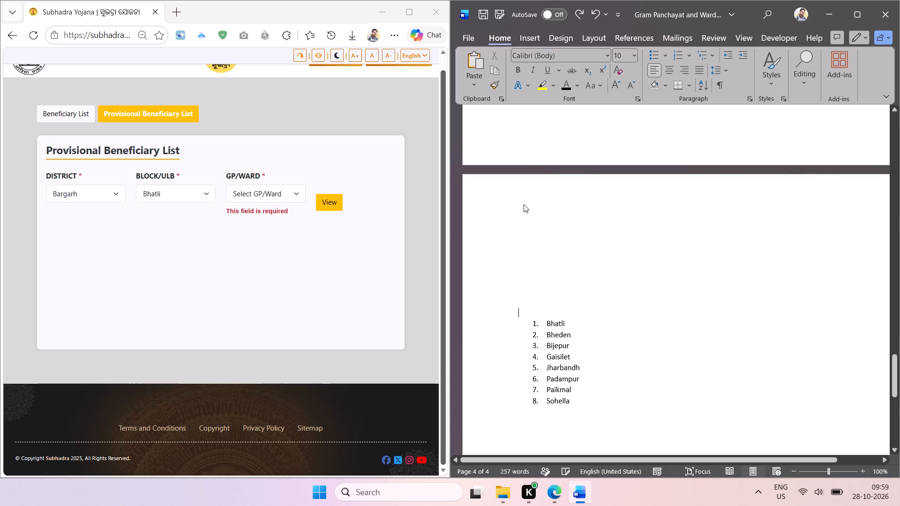
Paste the copied BHATLI heading on the first body line of the new page, above the remaining-blocks list.
ctrl+click(524, 204)
key(ctrl+v)
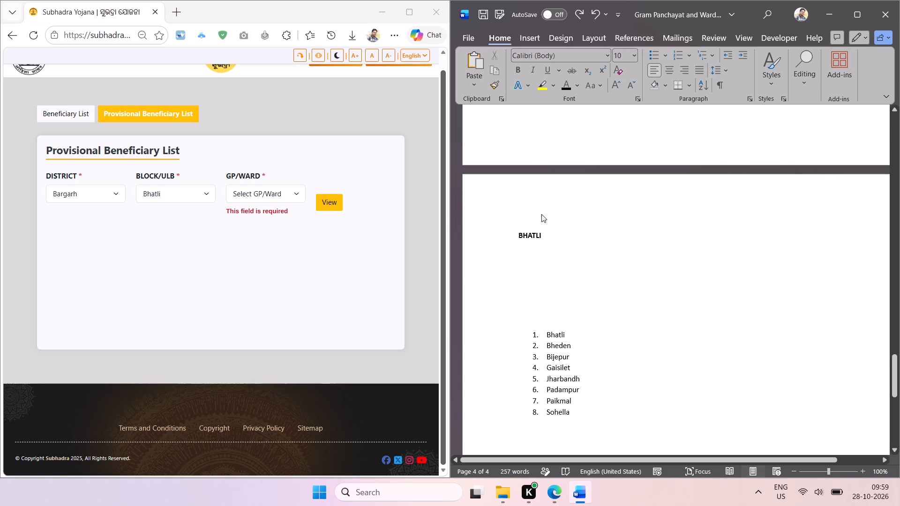
click(526, 216)
drag(520, 234, 512, 210)
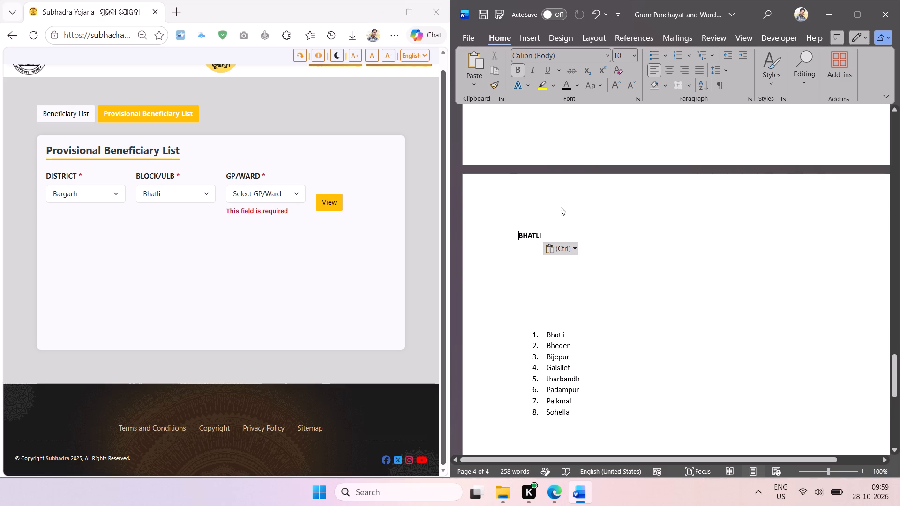
Delete Bhatli from the numbered list of remaining blocks.
scroll(561, 207, down, 1)
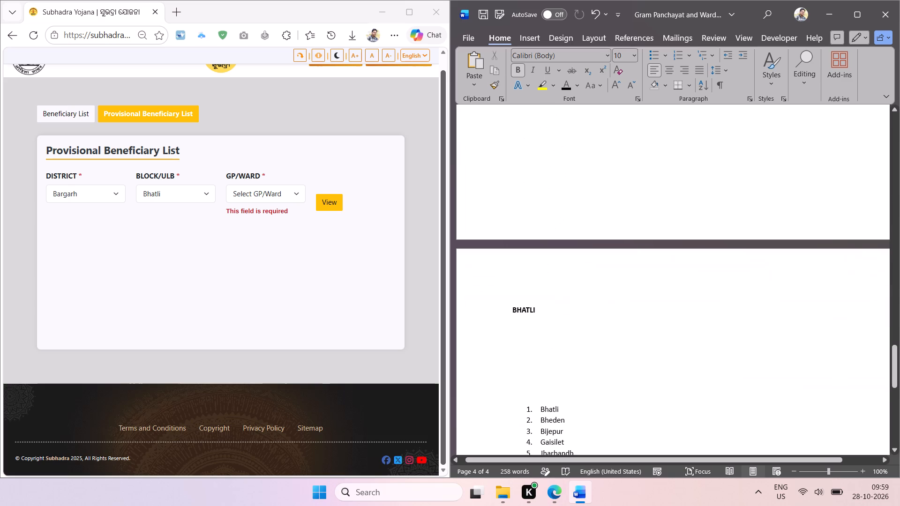
scroll(573, 335, down, 1)
double_click(554, 340)
key(BackSpace)
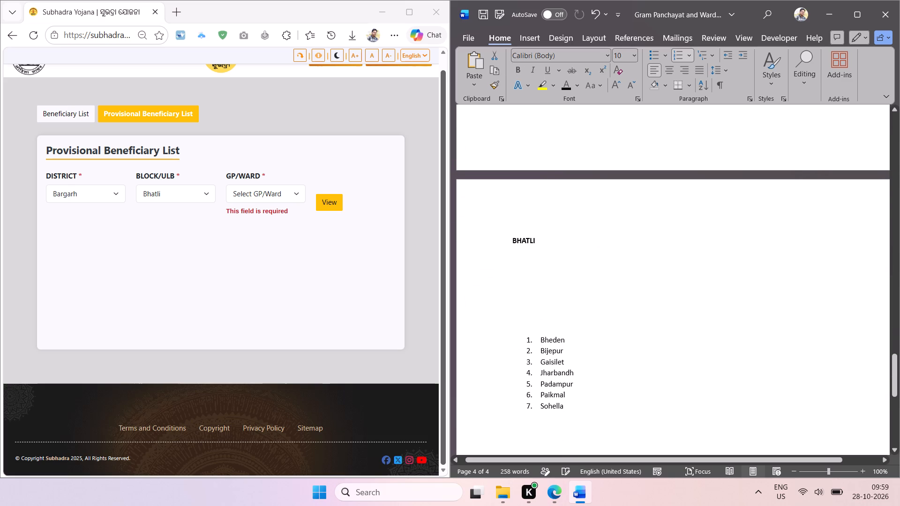
Rename the pasted BHATLI heading on the new page as BHEDEN.
double_click(523, 239)
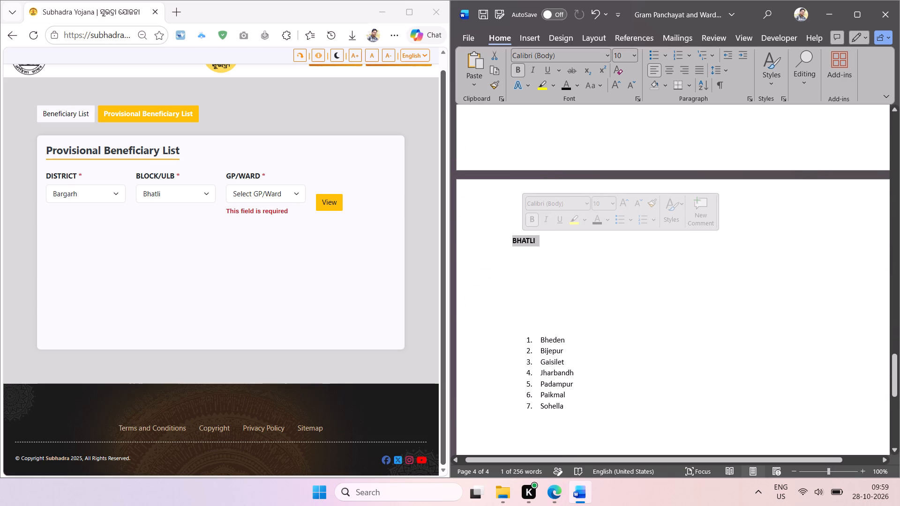
text(BH)
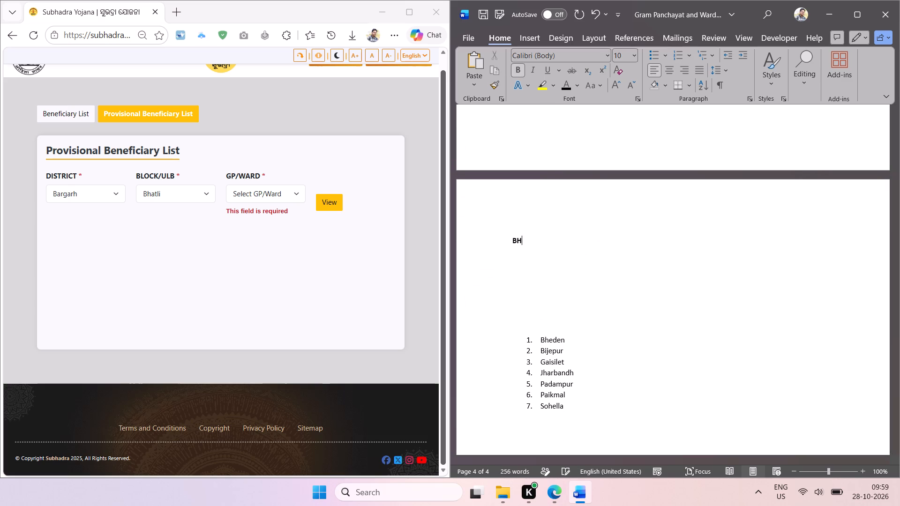
key(shift+e)
text(DEN)
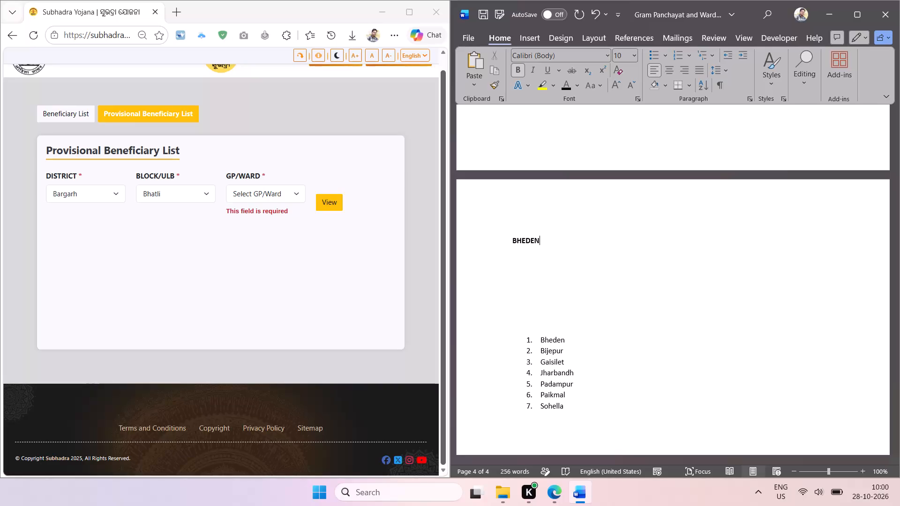
In the Edge form, set the block to Bheden under Bargarh district.
click(161, 195)
click(175, 307)
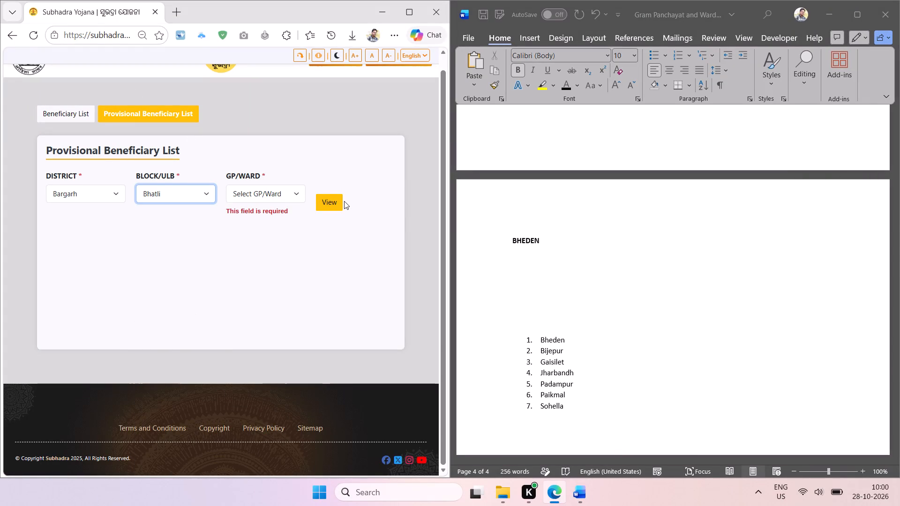
scroll(562, 259, down, 1)
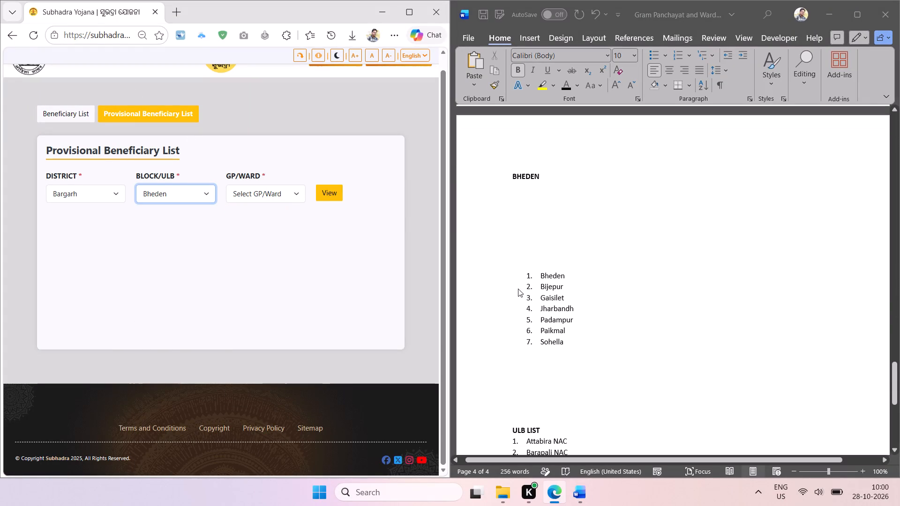
scroll(518, 289, down, 1)
Extract the text of Bheden's GP/Ward options from Ainlapali to Sanjirda, and paste it under the BHEDEN heading in Word.
click(299, 197)
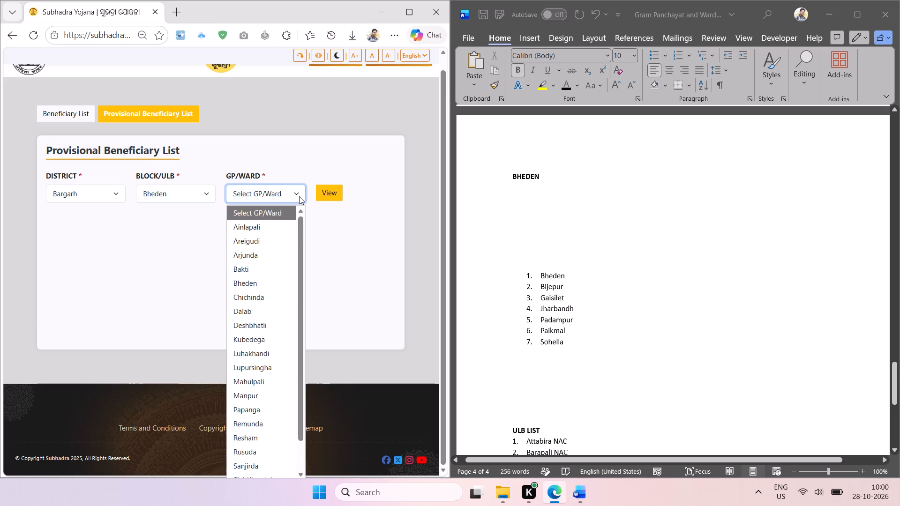
key(shift+super+t)
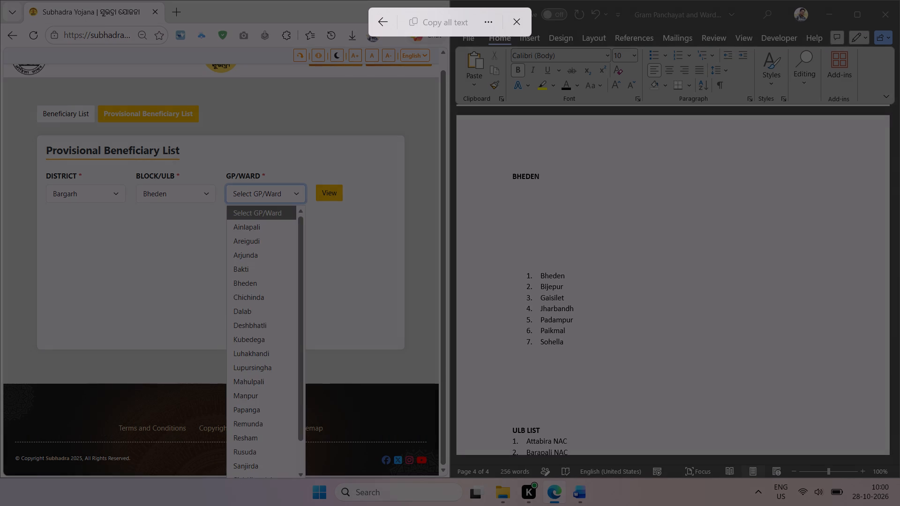
drag(227, 222, 312, 349)
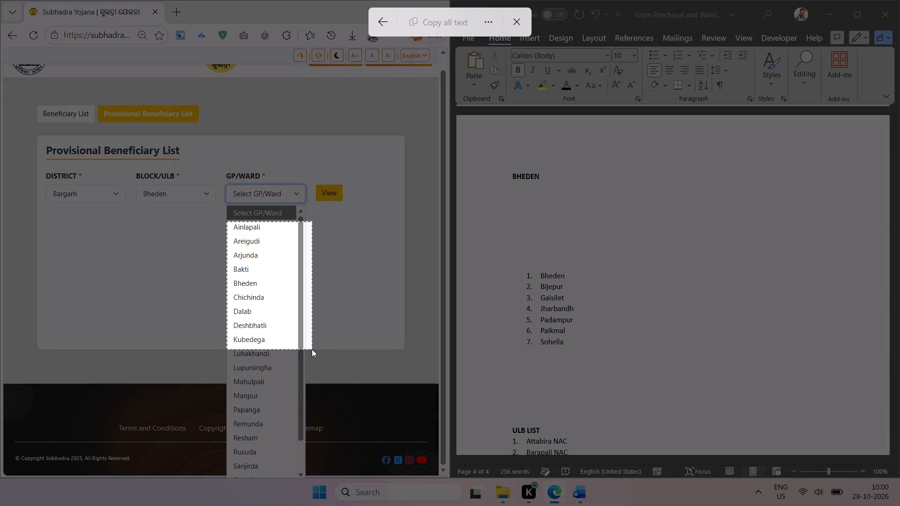
drag(312, 349, 291, 474)
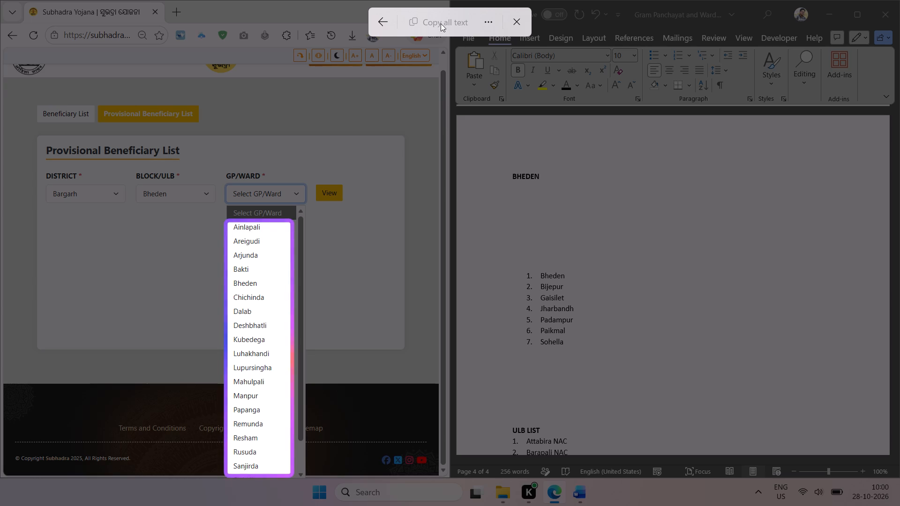
click(440, 21)
click(519, 189)
click(519, 183)
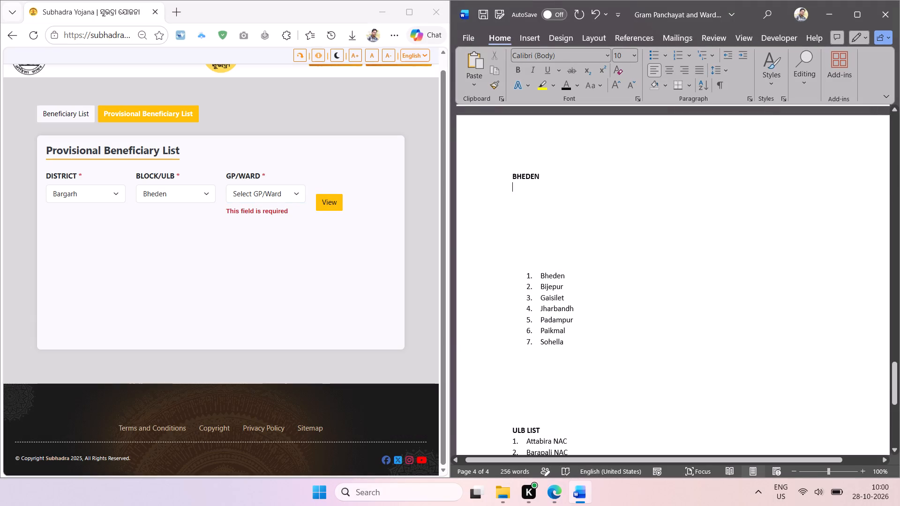
key(ctrl+v)
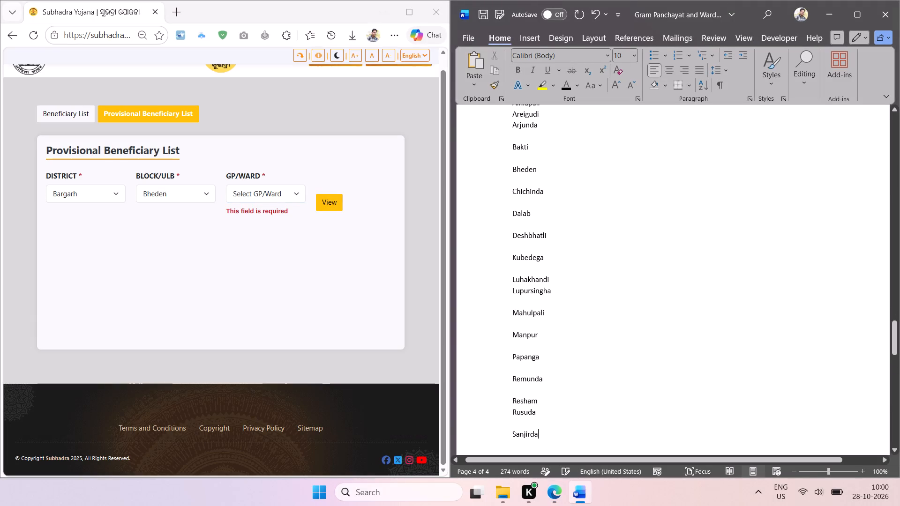
Extract the end of the form's GP/Ward options, Rusuda to Talmenda, and paste it on a new line below Sanjirda in Word.
click(293, 195)
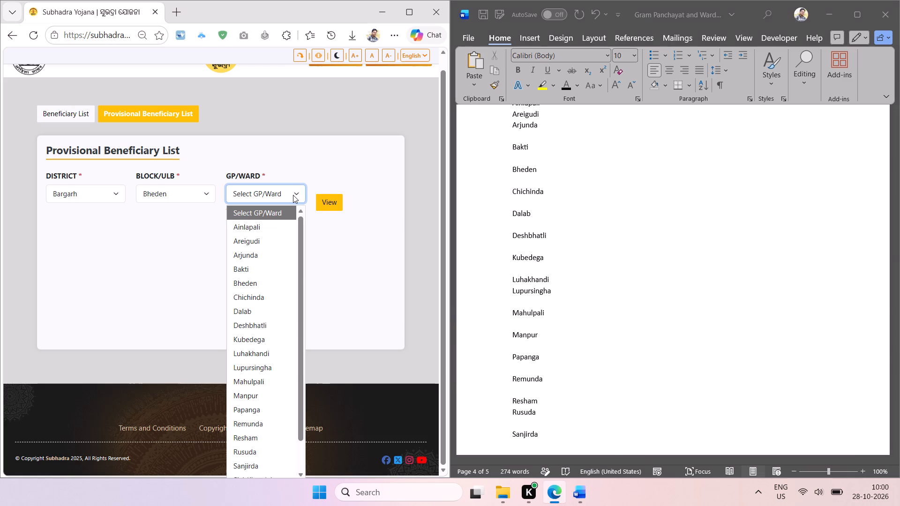
drag(300, 269, 304, 396)
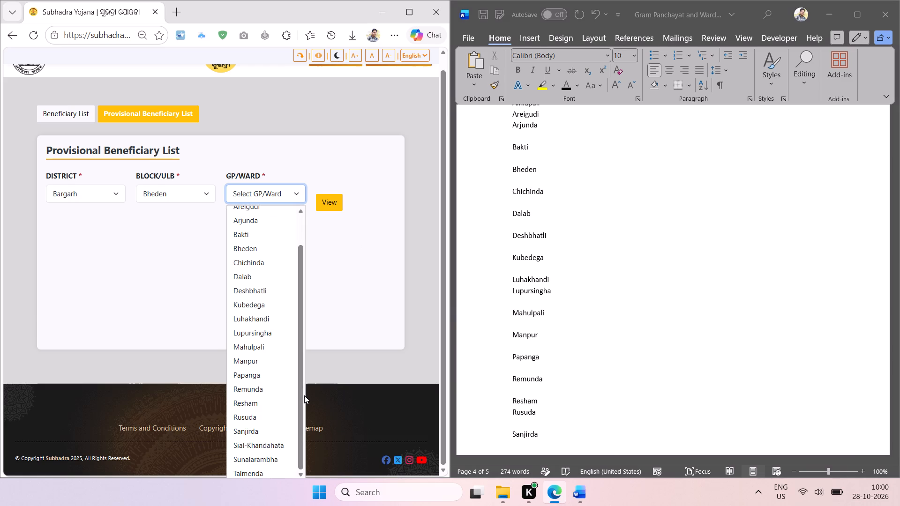
key(shift+super+t)
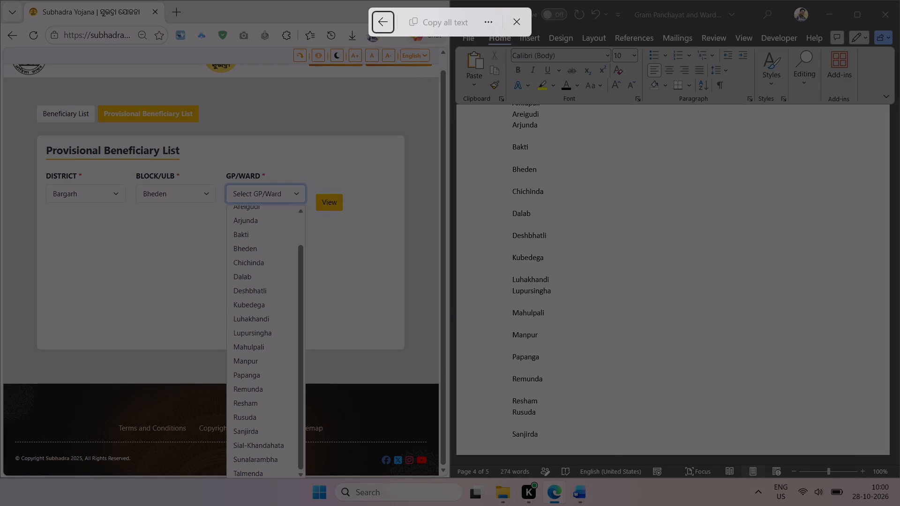
drag(228, 410, 228, 412)
drag(228, 412, 298, 484)
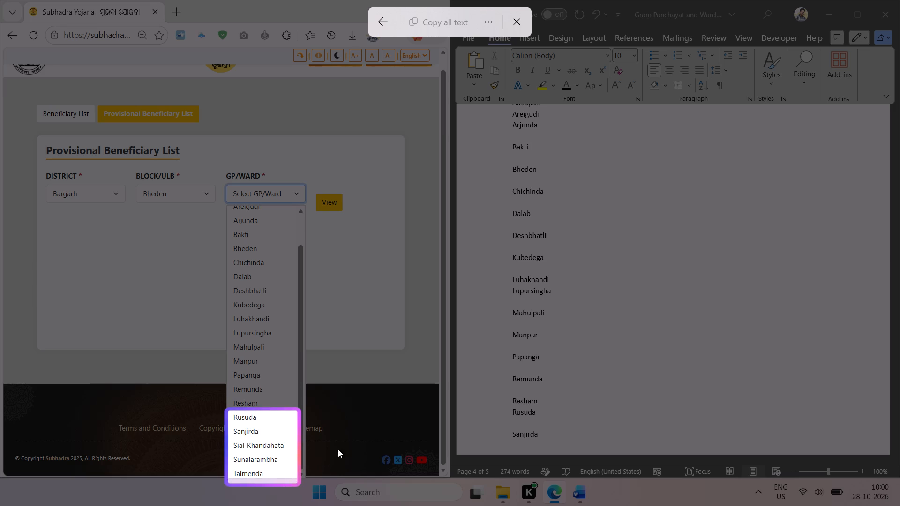
click(439, 24)
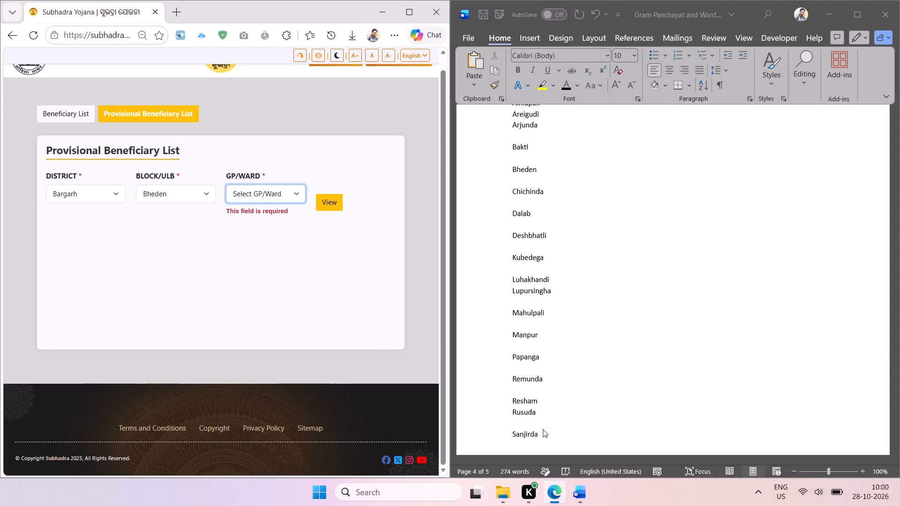
click(543, 429)
click(545, 435)
key(backslash)
key(BackSpace)
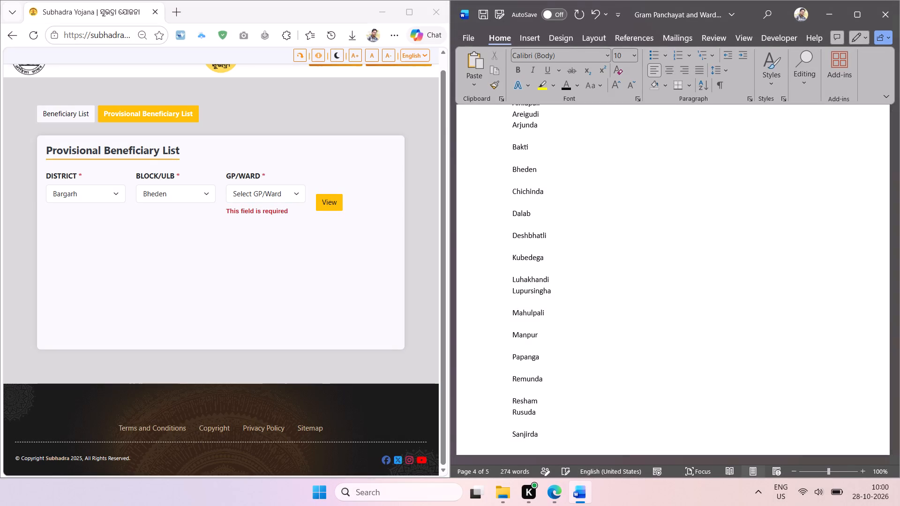
key(Return)
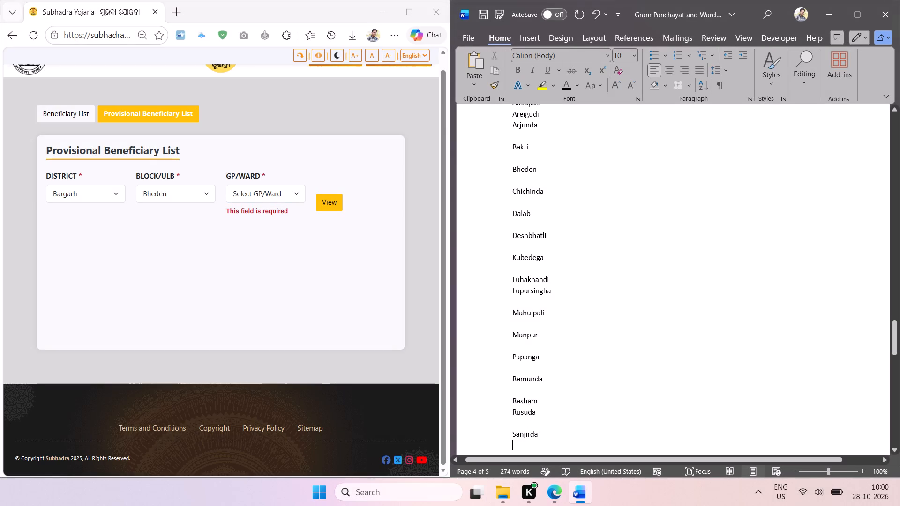
key(ctrl+v)
scroll(591, 321, down, 1)
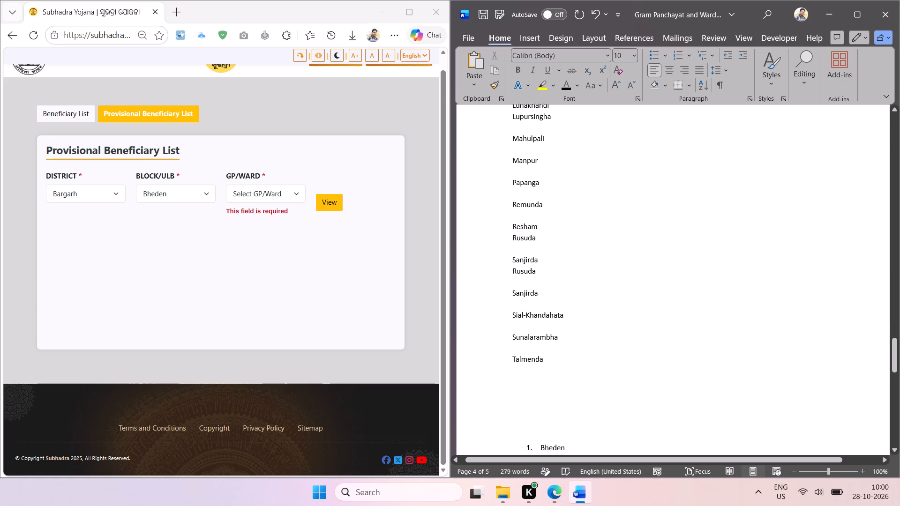
Delete the duplicate Rusuda and Sanjirda entries above Sial-Khandahata in the BHEDEN list.
scroll(591, 321, down, 1)
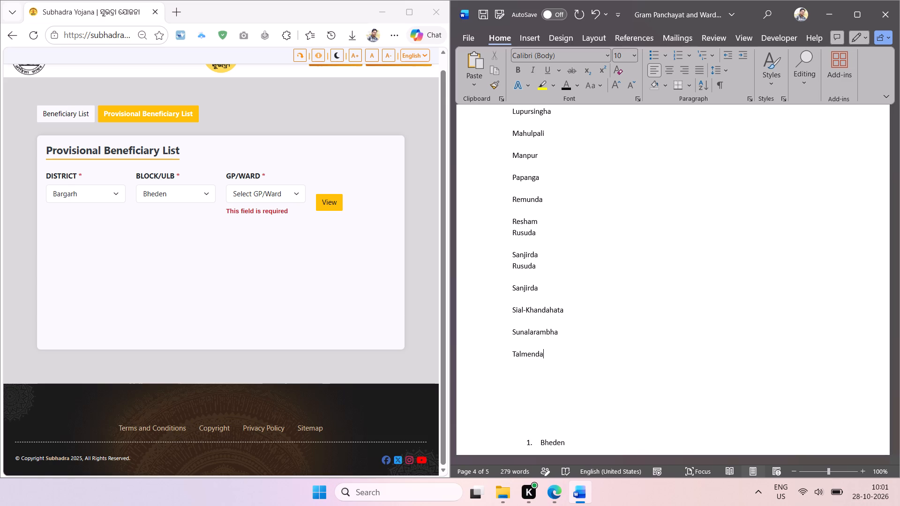
drag(534, 270, 509, 249)
click(509, 263)
double_click(523, 263)
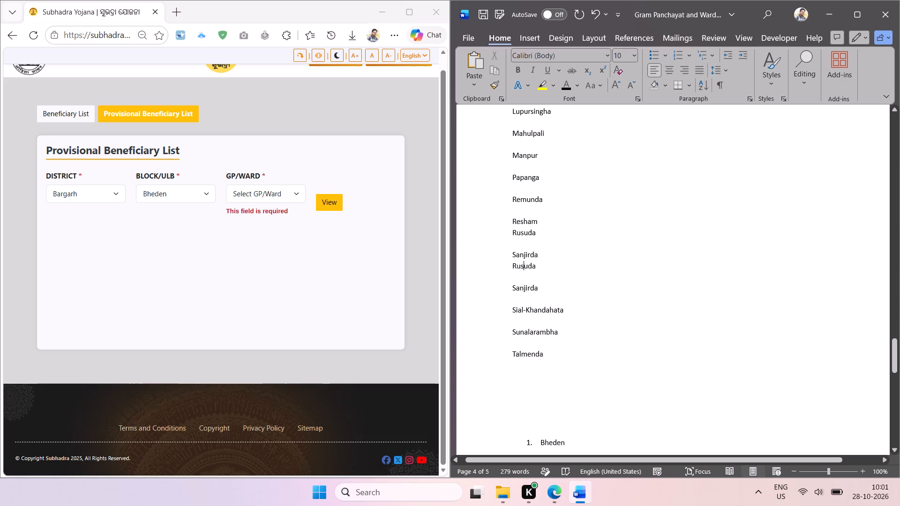
key(BackSpace)
click(527, 279)
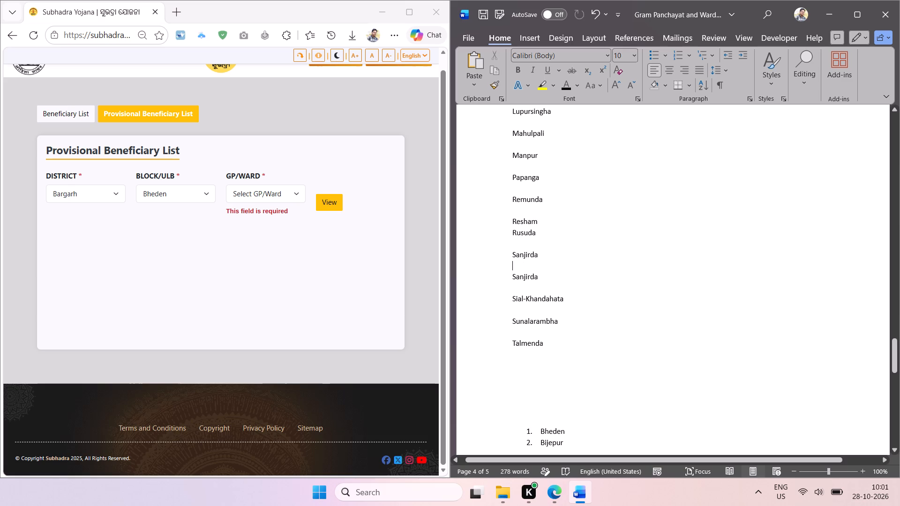
click(527, 279)
double_click(527, 279)
key(BackSpace)
key(BackSpace)
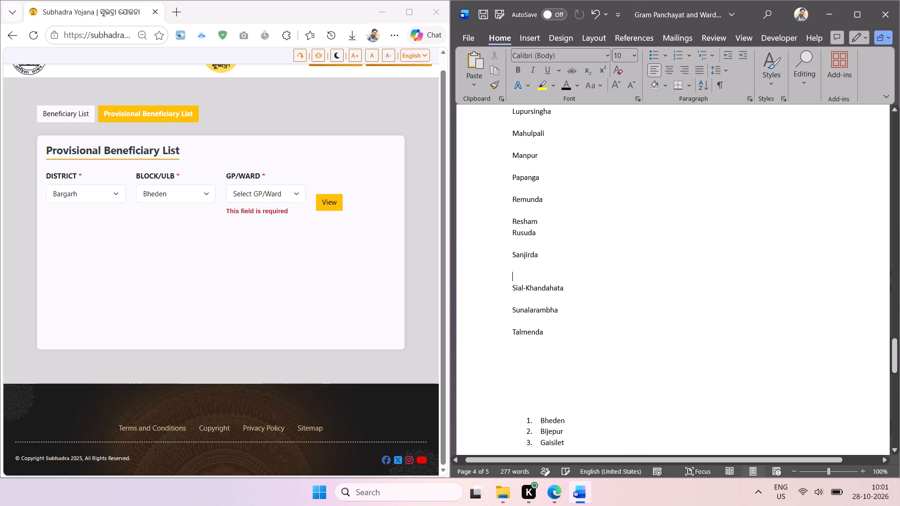
Remove the blank lines between Rusuda and Talmenda in the BHEDEN list.
click(517, 311)
key(BackSpace)
click(520, 292)
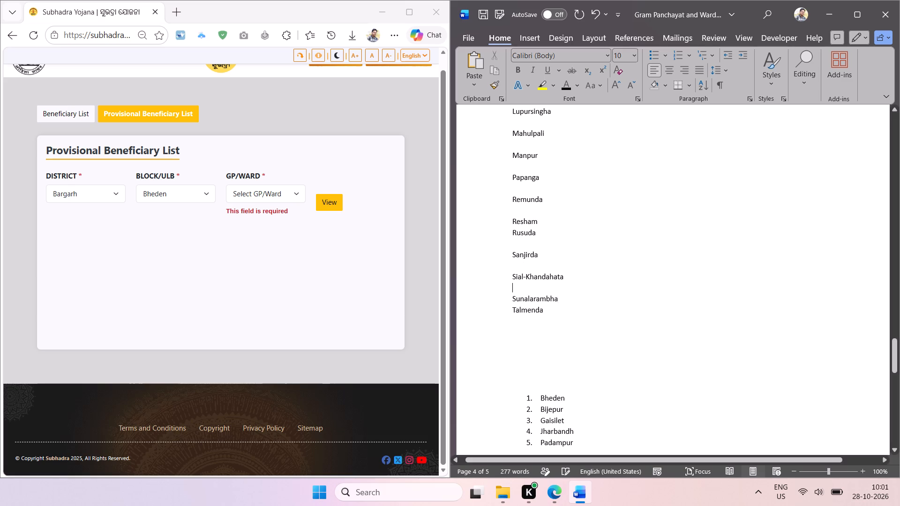
key(BackSpace)
click(522, 268)
key(BackSpace)
click(524, 248)
key(BackSpace)
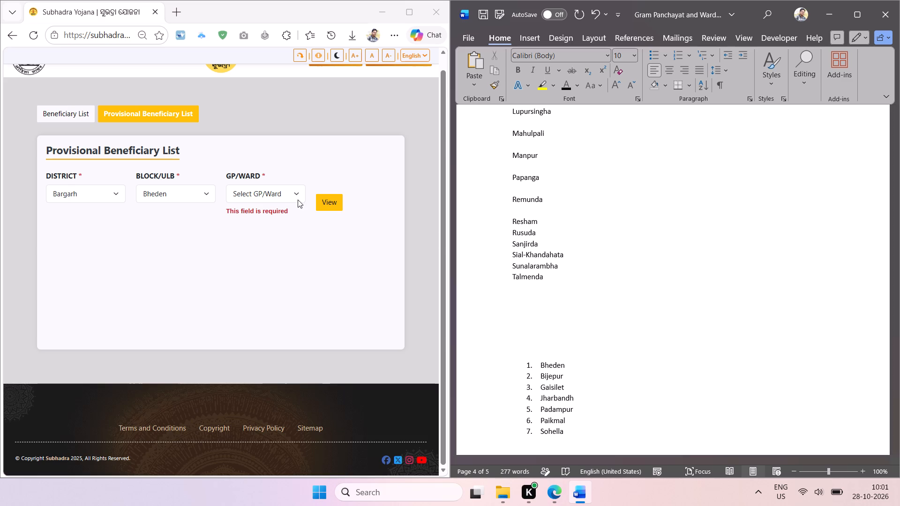
Check the end of the form's Bheden GP/Ward options, and remove the blank lines between Lupursingha and Resham in Word.
click(297, 195)
drag(300, 365, 307, 433)
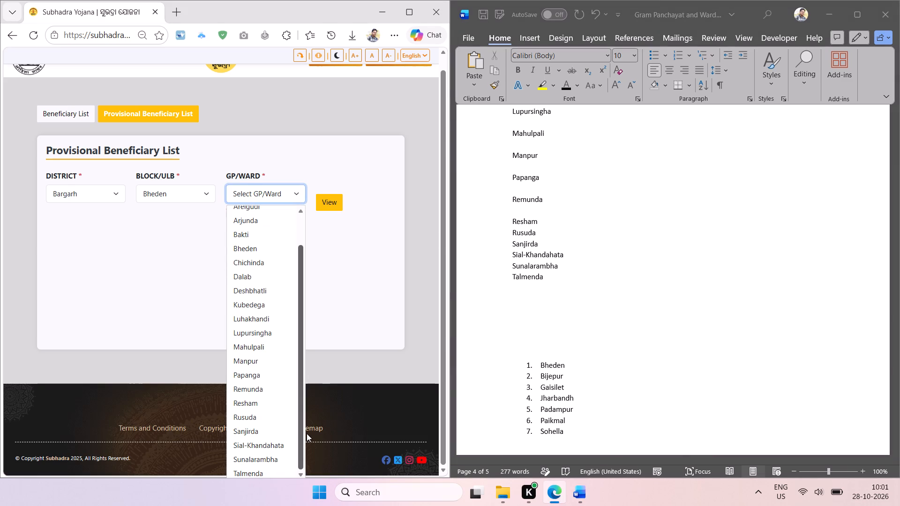
drag(307, 433, 307, 432)
click(595, 225)
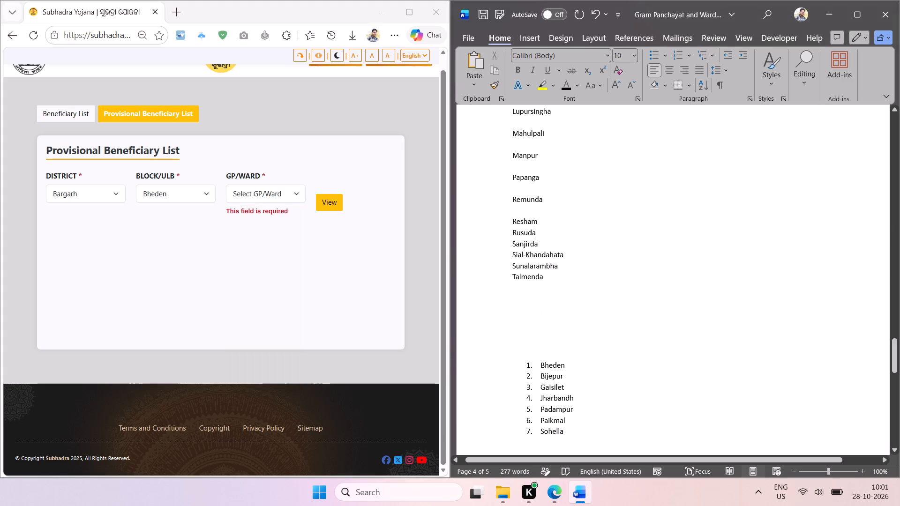
click(531, 211)
key(BackSpace)
click(524, 187)
key(BackSpace)
click(525, 164)
key(BackSpace)
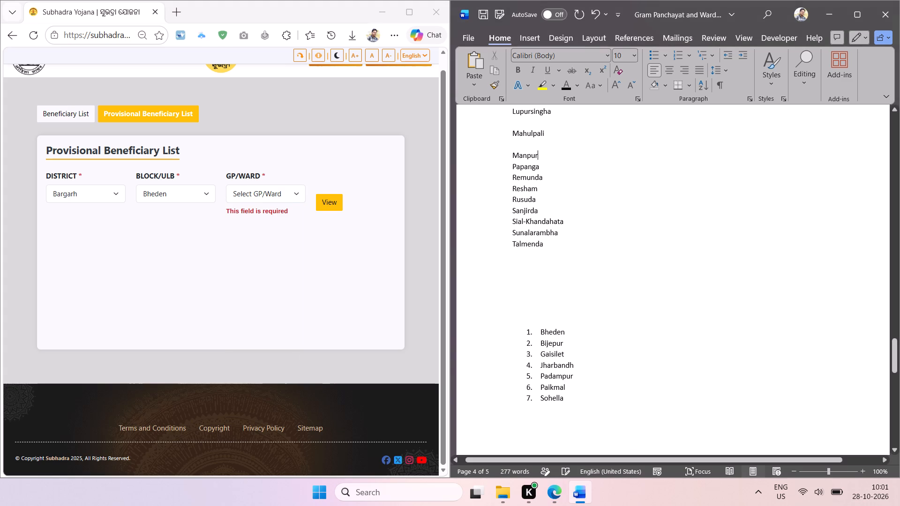
click(525, 141)
key(BackSpace)
click(529, 120)
key(BackSpace)
Remove the remaining blank lines between Arjunda and Luhakhandi in the BHEDEN list.
scroll(602, 153, up, 2)
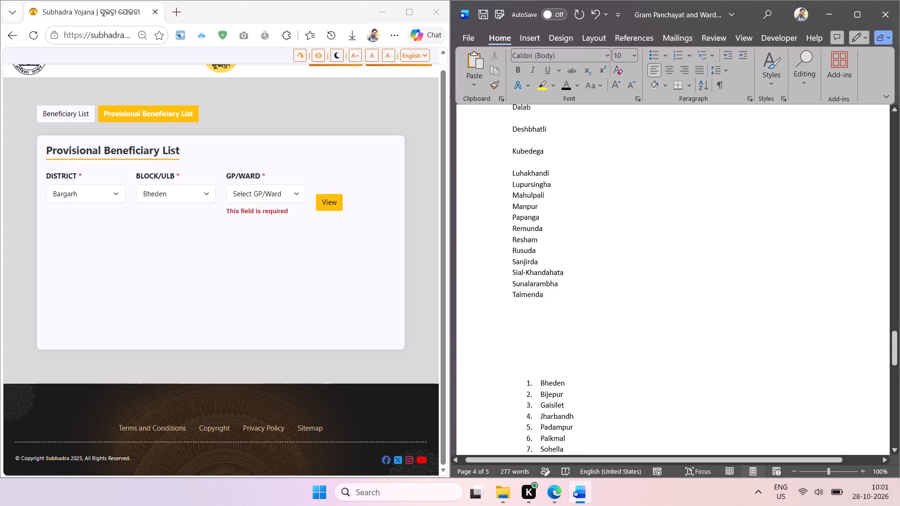
scroll(602, 153, up, 2)
scroll(575, 296, down, 4)
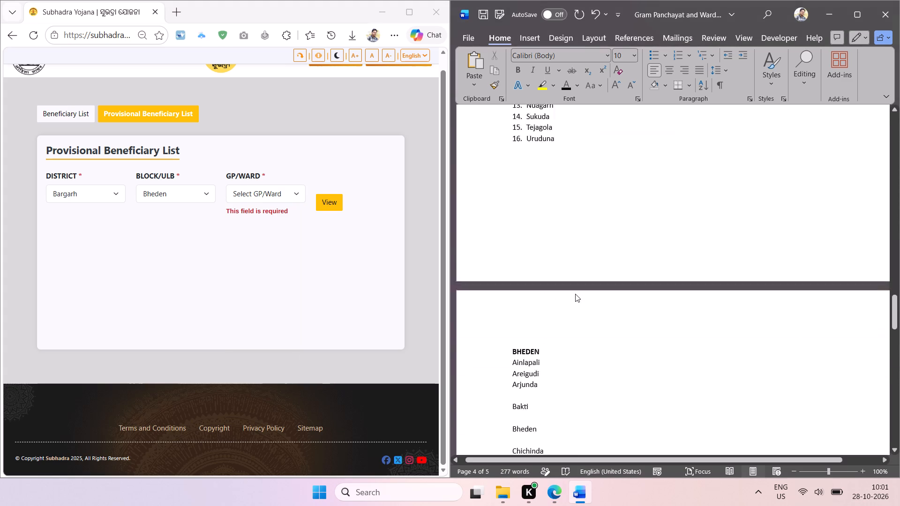
scroll(575, 294, down, 5)
click(525, 352)
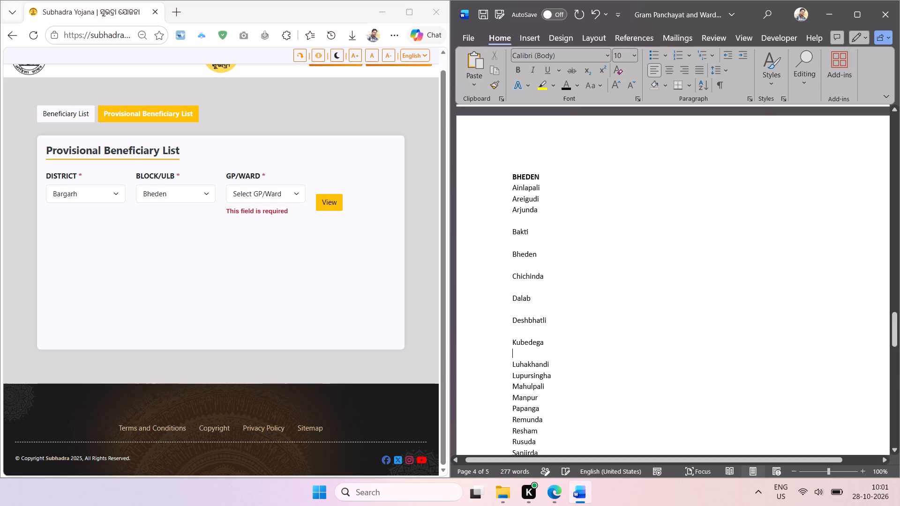
key(BackSpace)
click(526, 331)
key(BackSpace)
click(525, 311)
key(BackSpace)
click(524, 286)
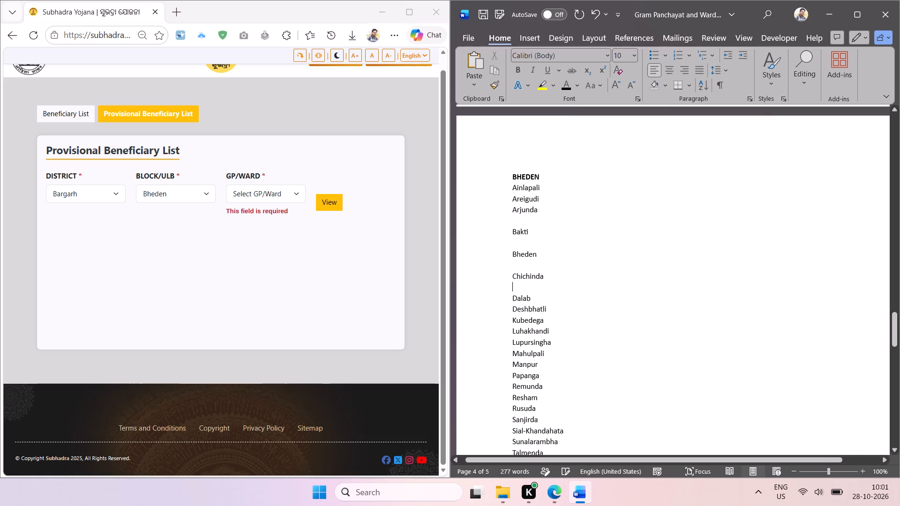
key(BackSpace)
click(520, 266)
key(BackSpace)
click(521, 240)
key(BackSpace)
click(522, 221)
key(BackSpace)
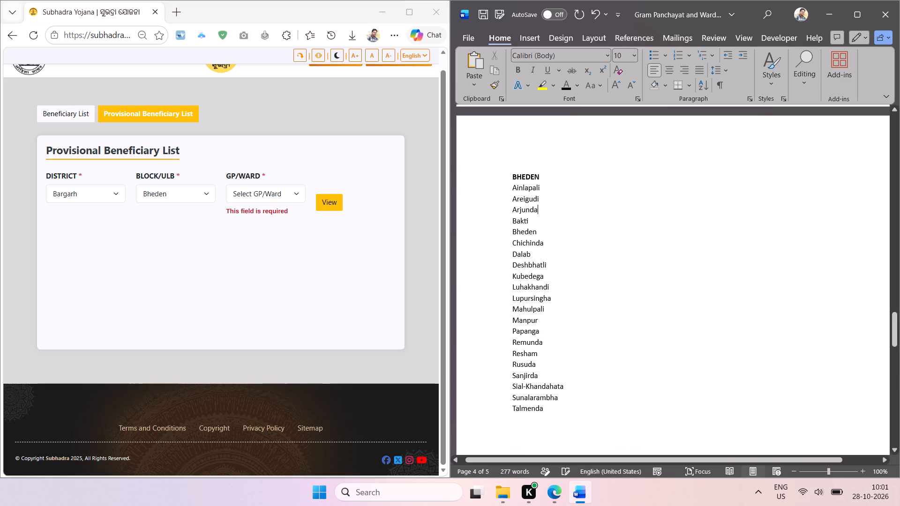
Number the BHEDEN entries from Ainlapali to Talmenda and reduce their indent to line up with the heading.
drag(545, 408, 484, 192)
click(676, 51)
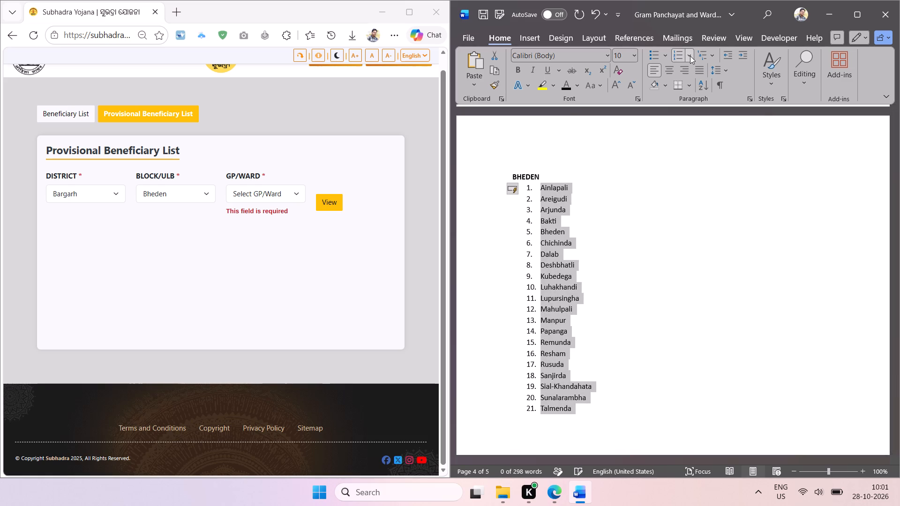
double_click(726, 57)
click(597, 255)
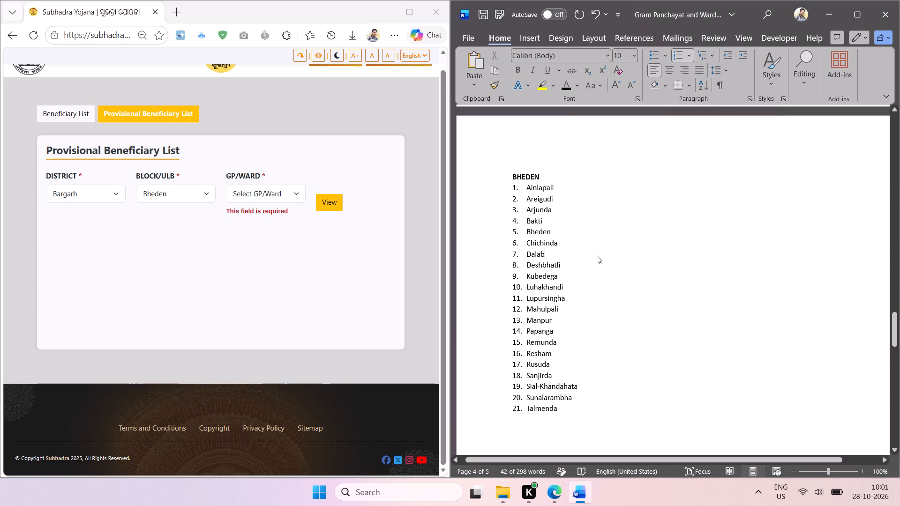
Save the document.
key(ctrl+s)
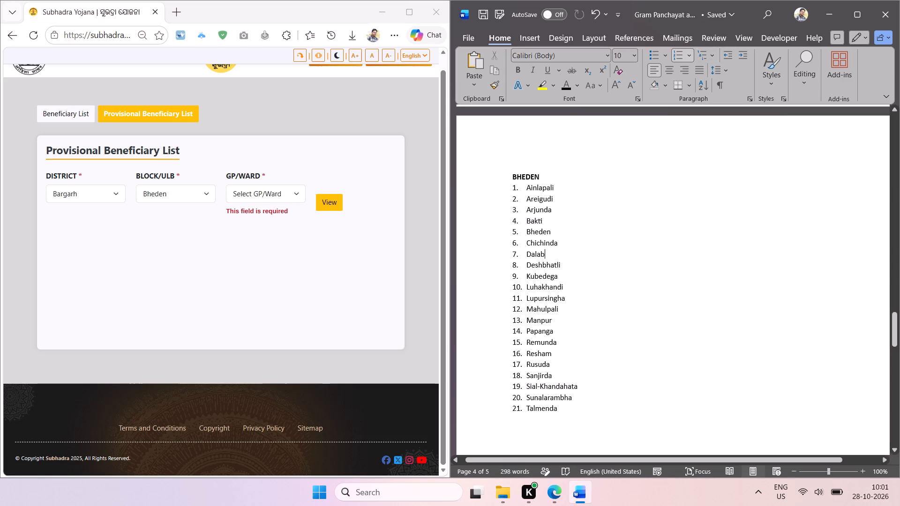
scroll(597, 255, down, 1)
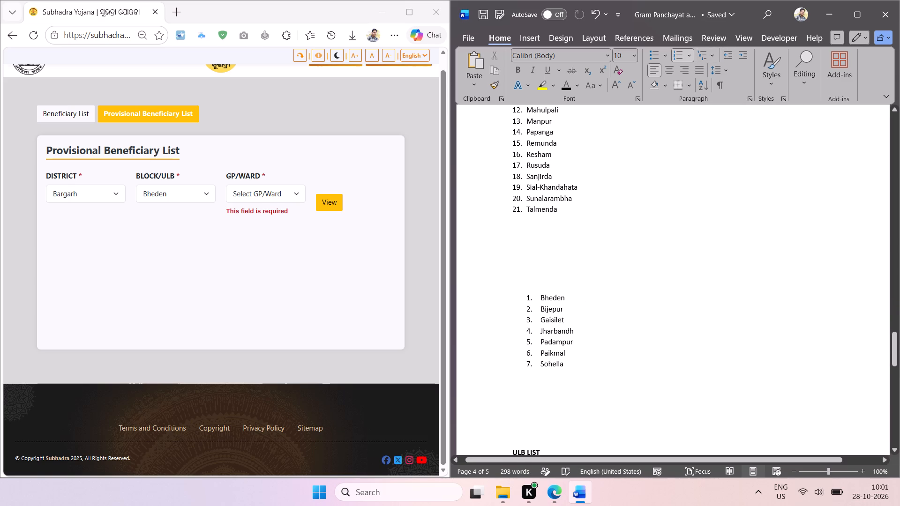
Copy the bold BHEDEN heading and paste it below Talmenda, leaving one blank line after the numbered list.
scroll(597, 255, down, 1)
double_click(528, 135)
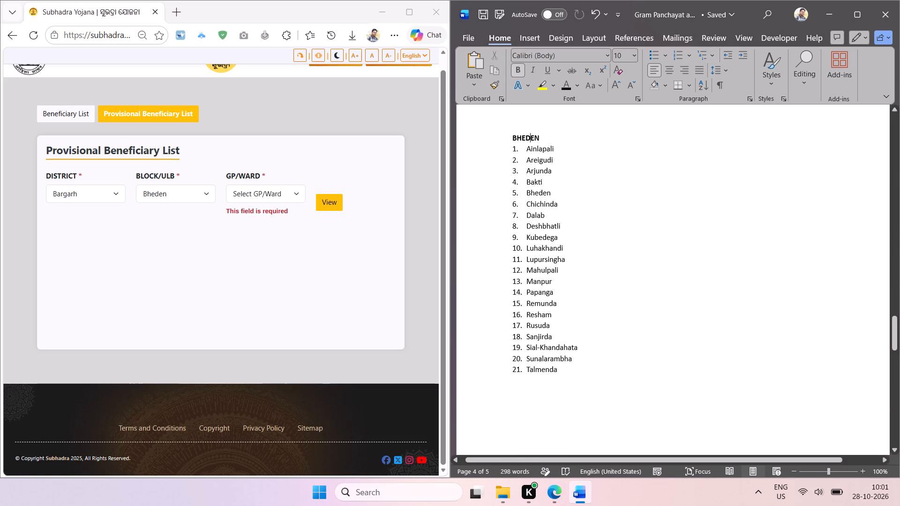
key(ctrl+c)
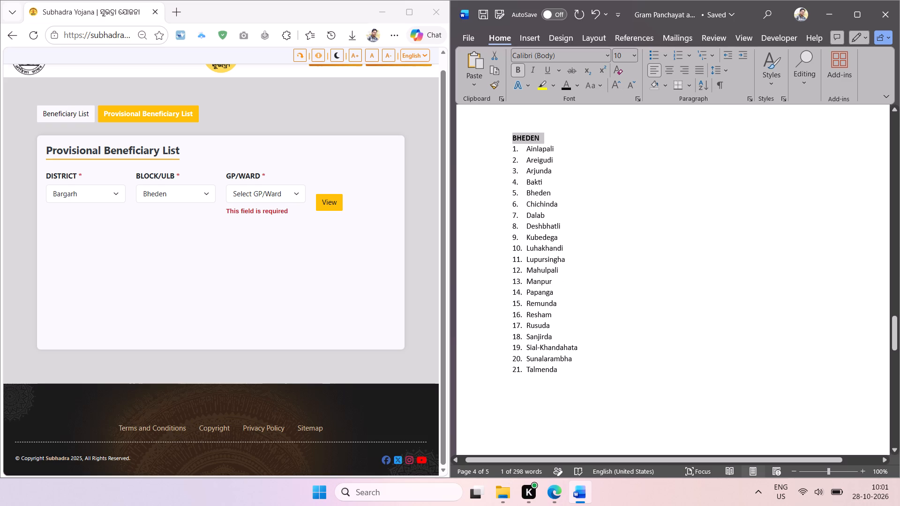
click(560, 369)
key(Return)
key(Return)
key(Return)
key(Return)
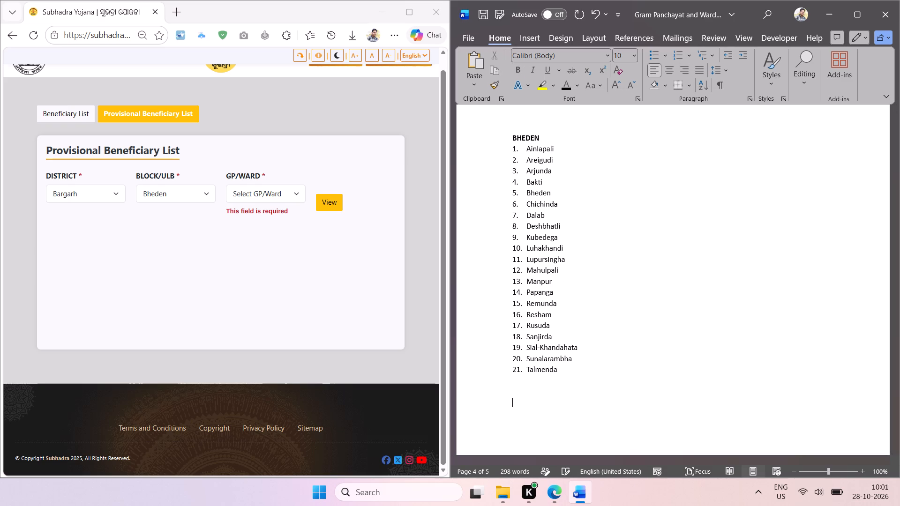
key(ctrl+v)
scroll(555, 354, down, 1)
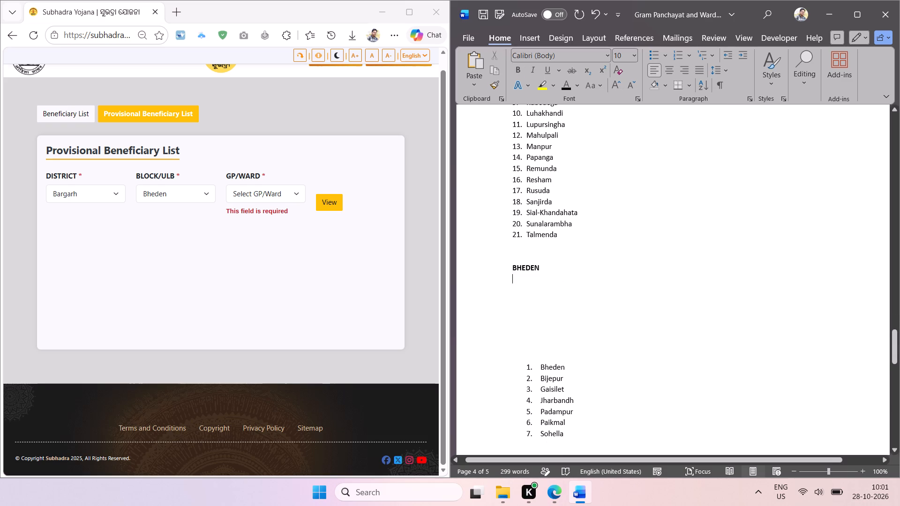
scroll(544, 346, down, 1)
click(527, 253)
key(BackSpace)
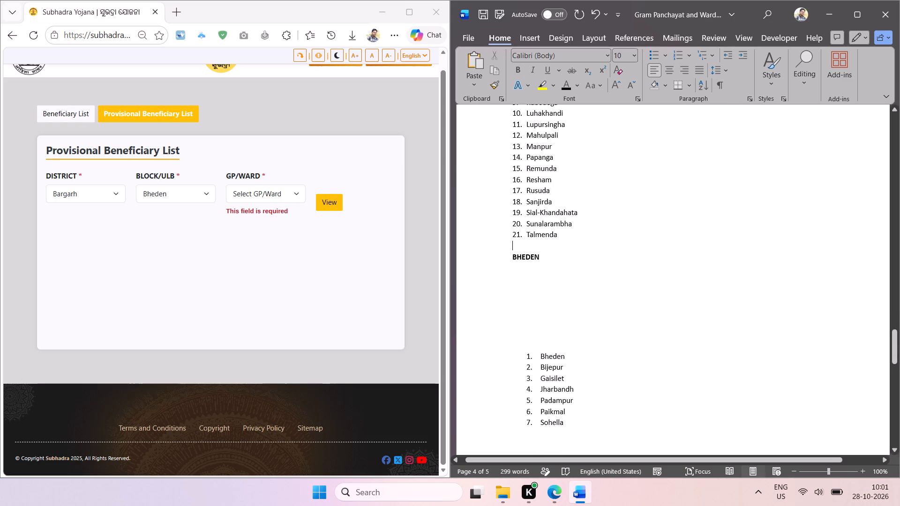
Remove Bheden from the numbered list of remaining blocks.
double_click(555, 355)
key(BackSpace)
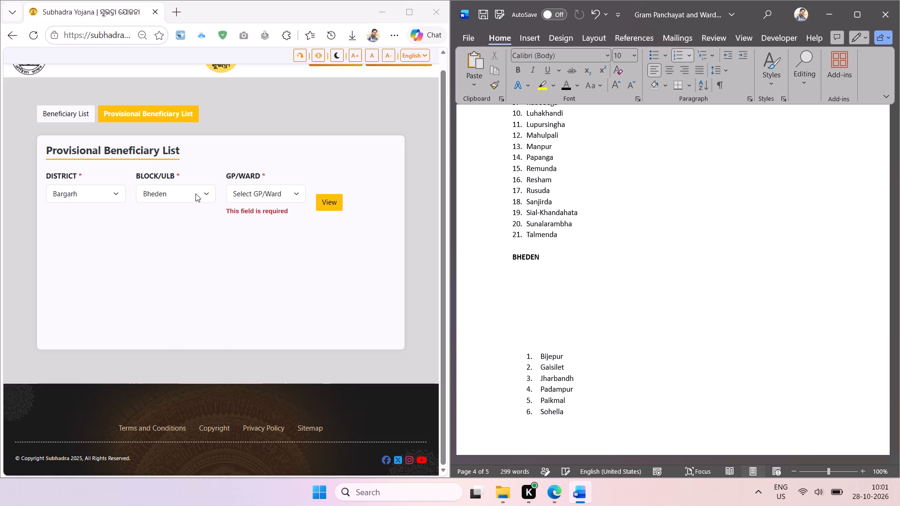
Replace the text of the pasted BHEDEN heading with BIJEPUR and save the document.
click(195, 193)
click(195, 193)
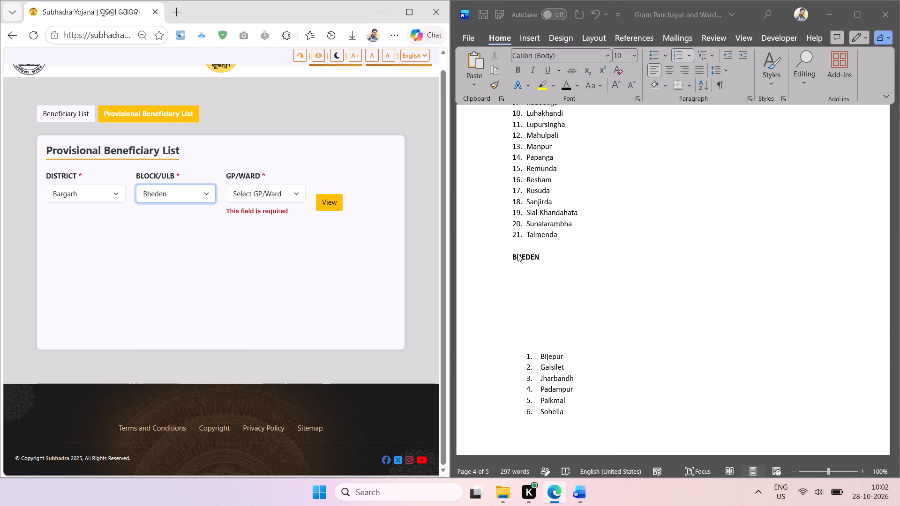
double_click(518, 252)
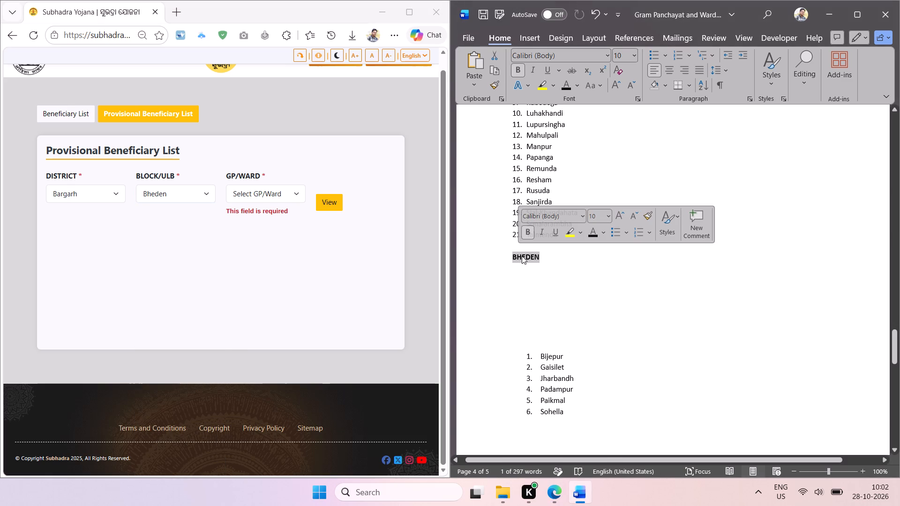
key(shift+b)
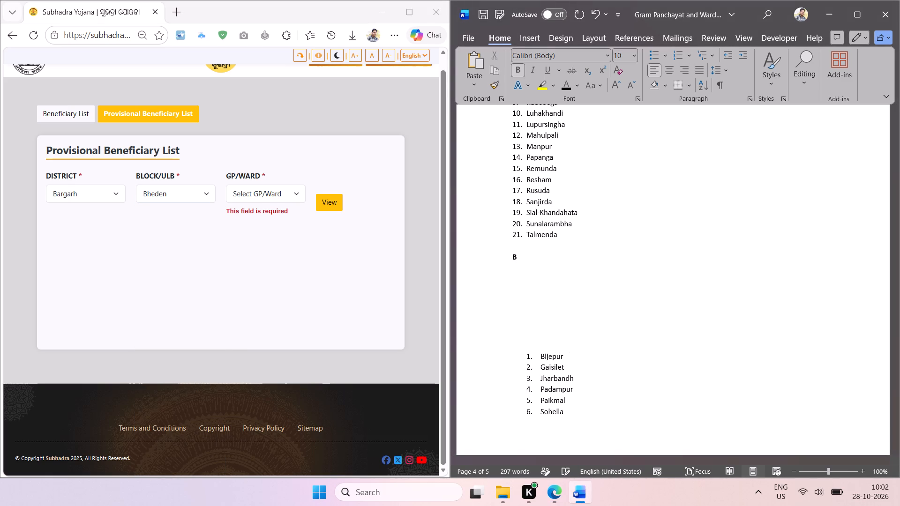
text(IJEPUR)
key(ctrl+s)
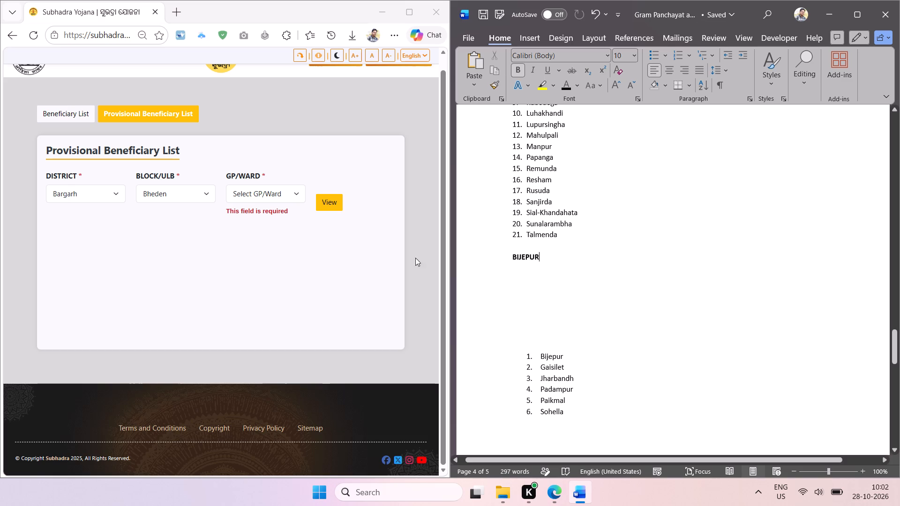
Set the form's block to Bijepur and copy the GP/Ward options from Badbausen to Saipali as text from a screen capture.
click(192, 198)
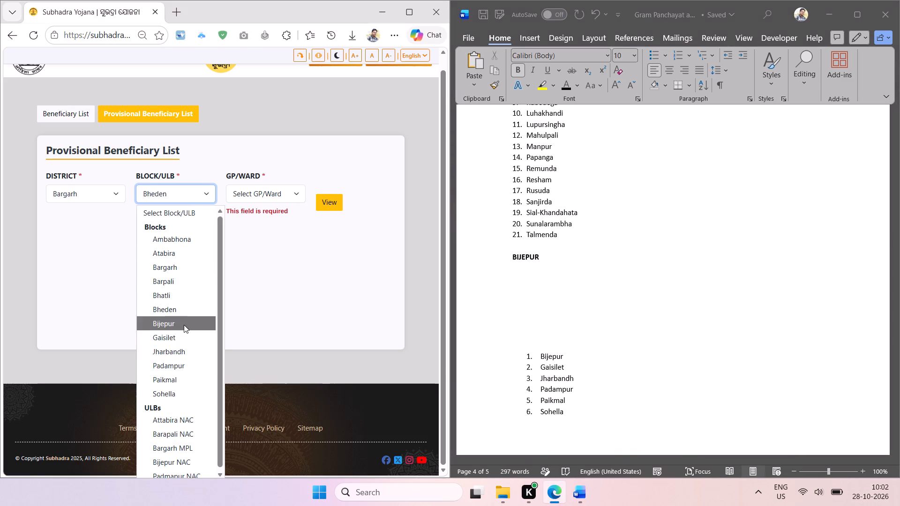
click(183, 324)
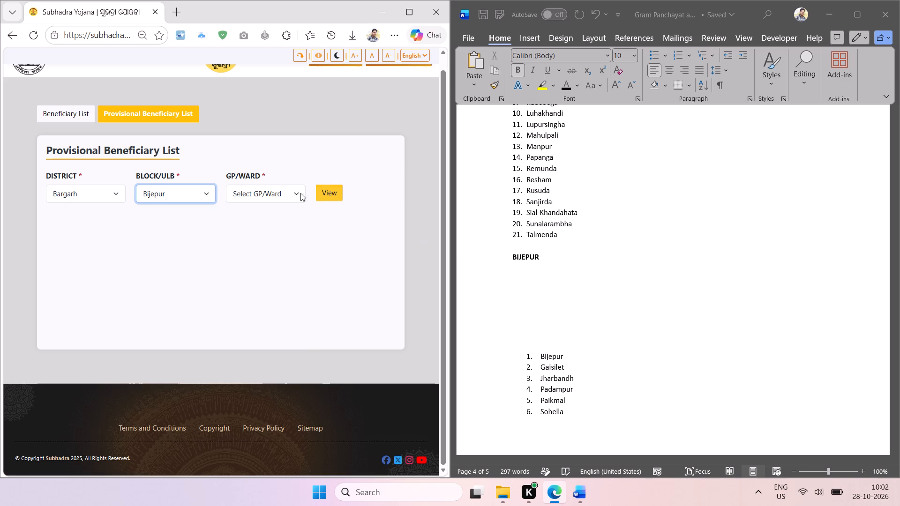
click(292, 193)
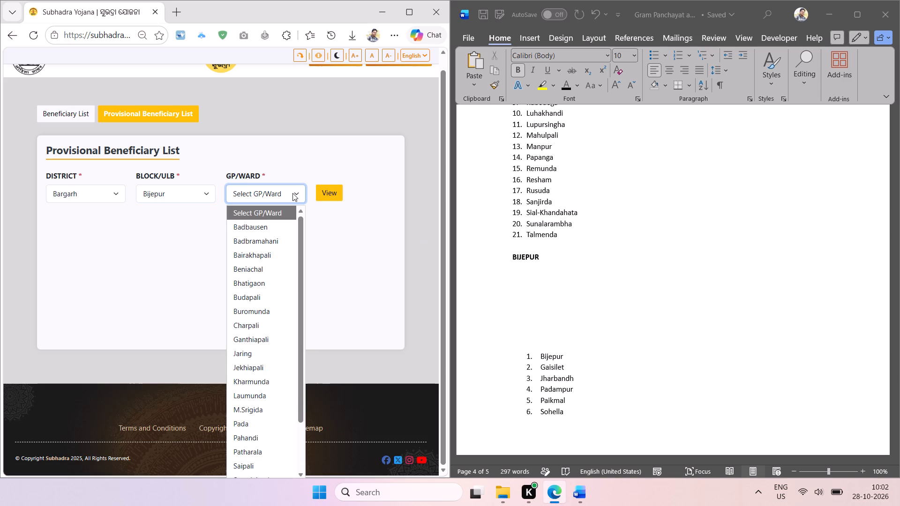
key(shift+super+t)
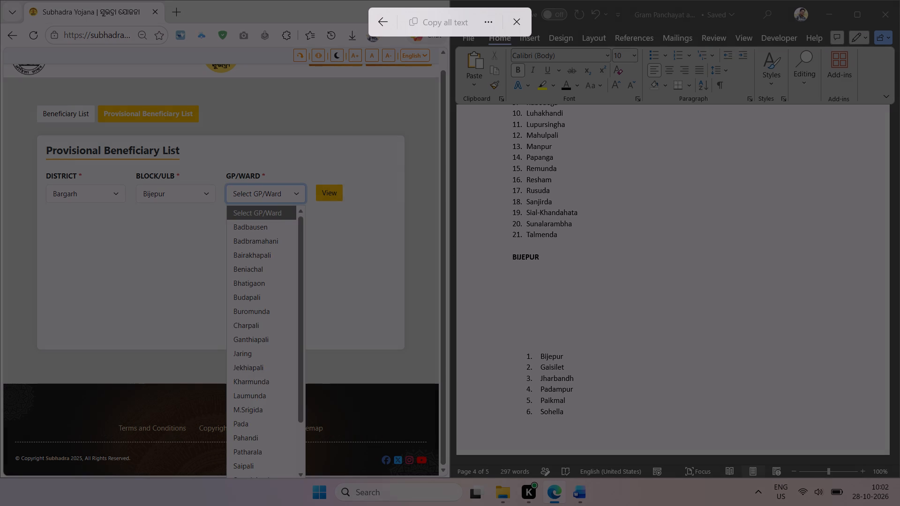
drag(228, 222, 289, 474)
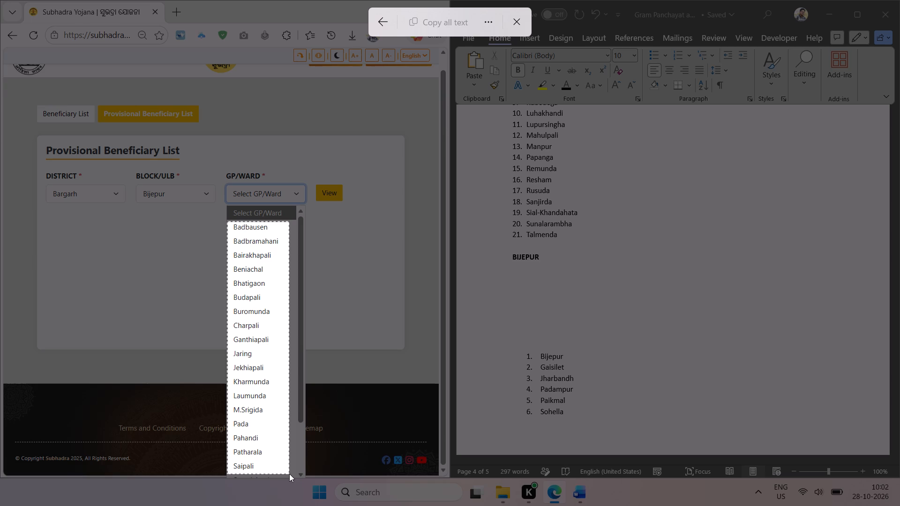
drag(289, 474, 291, 473)
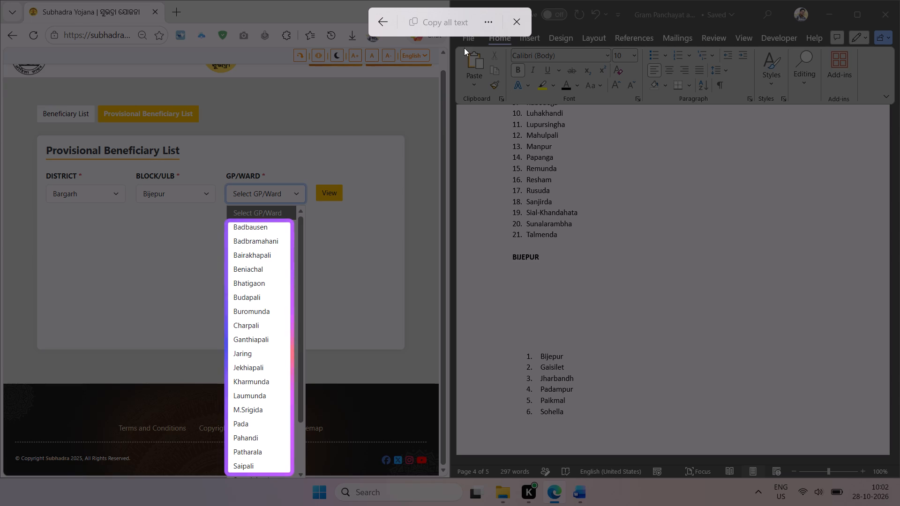
click(442, 20)
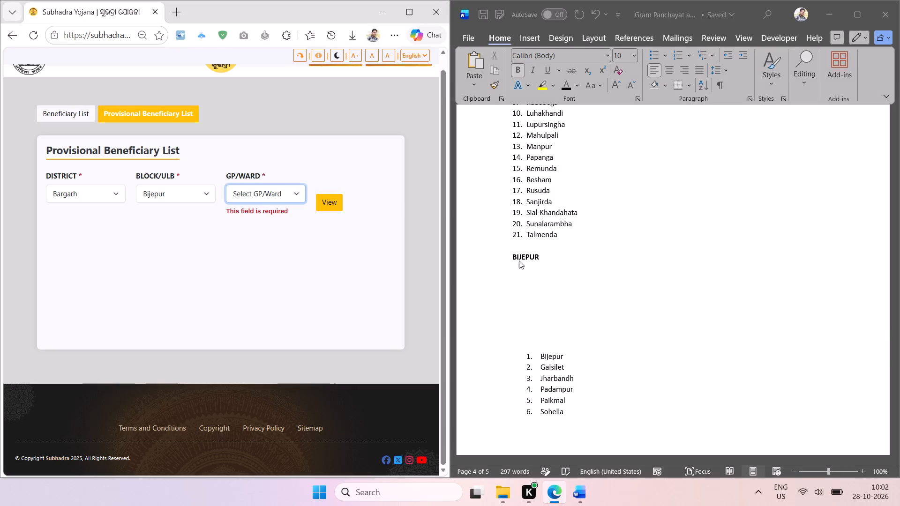
Paste the copied Bijepur names under the BIJEPUR heading in Word and add six blank lines after Saipali.
click(519, 260)
click(518, 270)
key(ctrl+v)
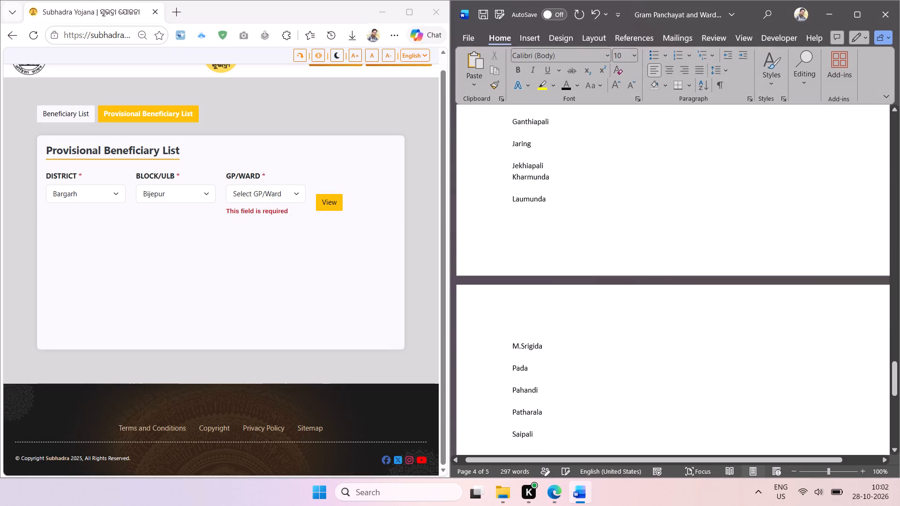
scroll(554, 308, down, 3)
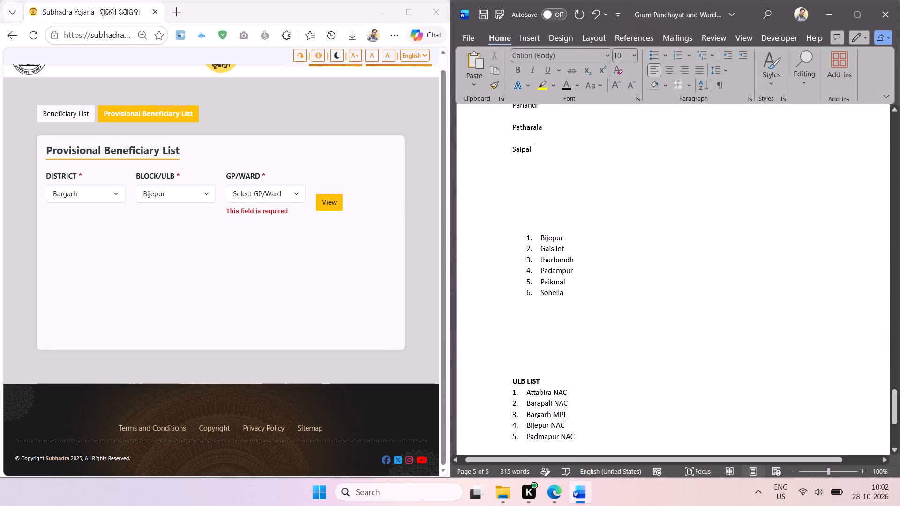
key(Return)
key(Return)
key(Return)
key(Return)
key(Return)
key(Return)
Capture the form's remaining Bijepur GP/Ward options from Saipali to Talapadar as text and paste them below Saipali in Word.
click(258, 194)
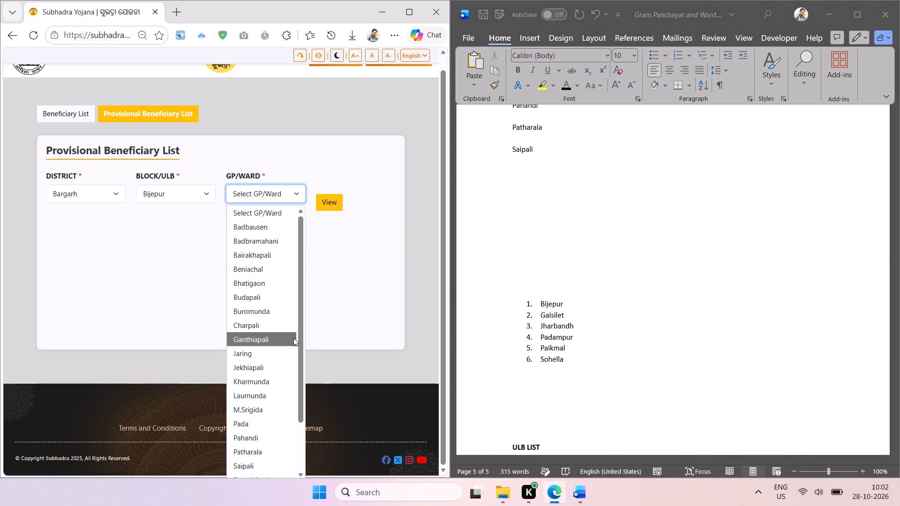
scroll(293, 344, down, 4)
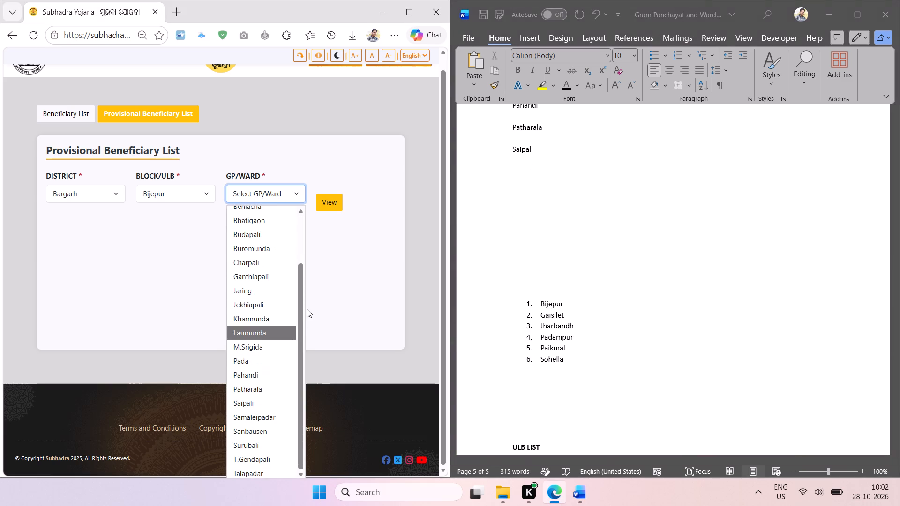
key(shift+super+t)
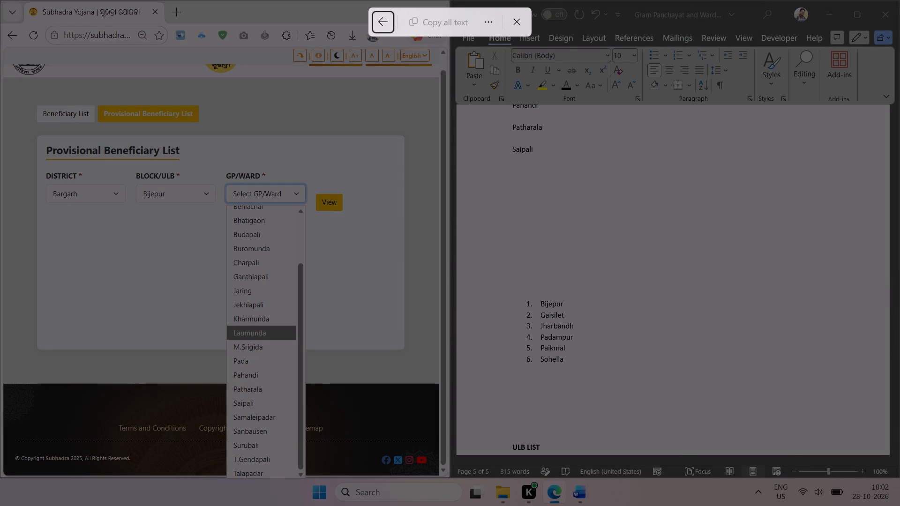
drag(228, 396, 292, 480)
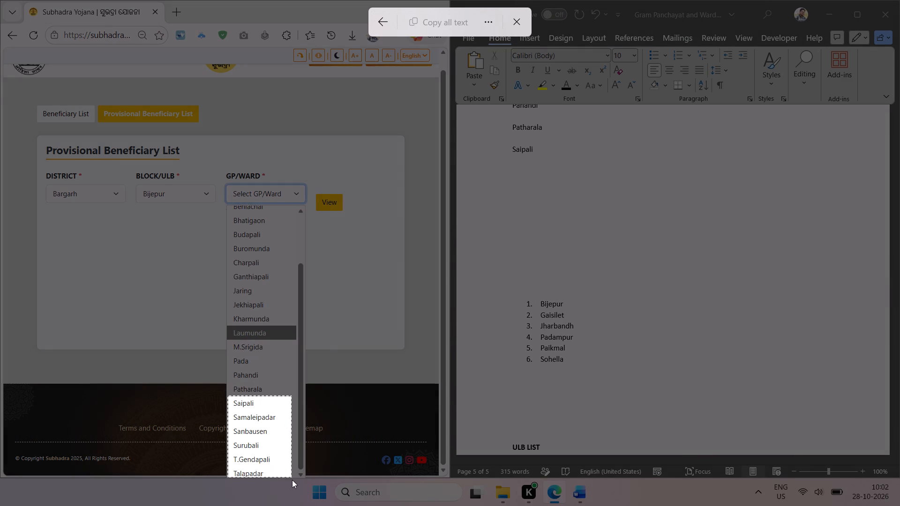
drag(292, 480, 293, 482)
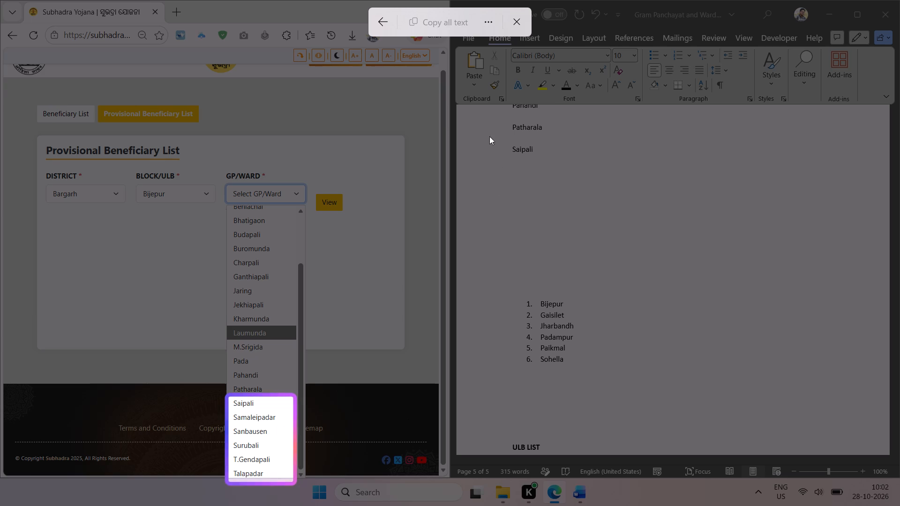
click(452, 19)
click(523, 159)
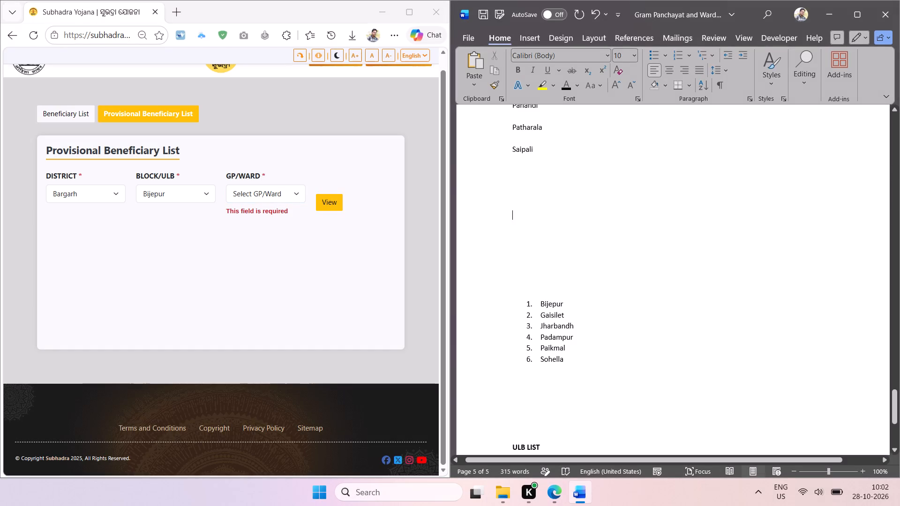
click(522, 165)
key(ctrl+v)
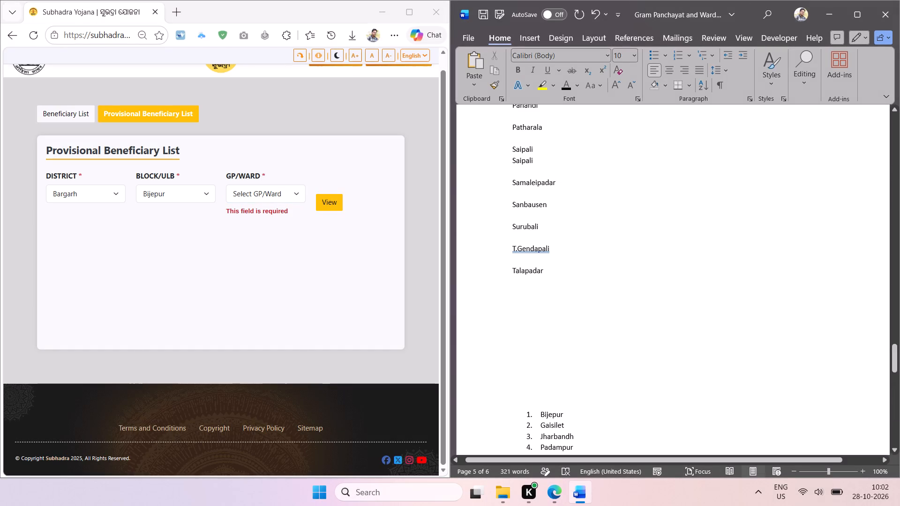
Check the end of the form's Bijepur GP/Ward options, and delete the duplicate Saipali entry in Word.
click(275, 194)
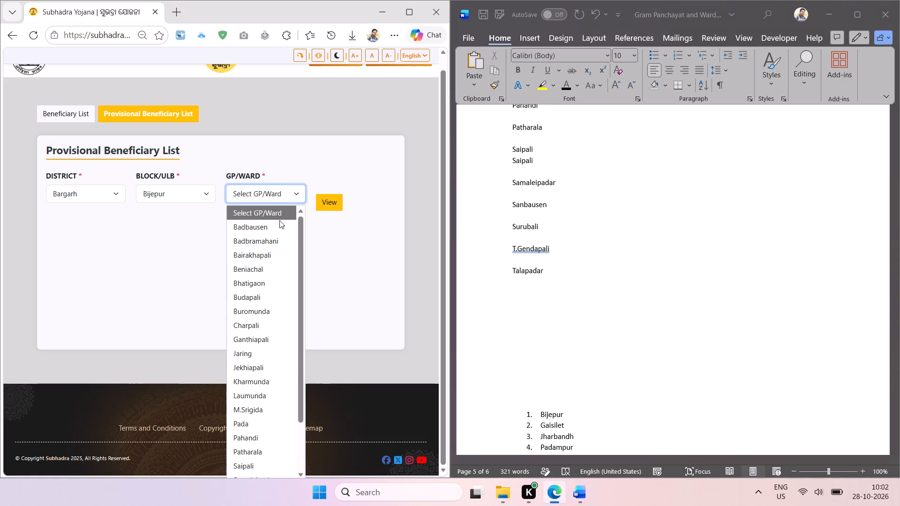
scroll(267, 405, down, 3)
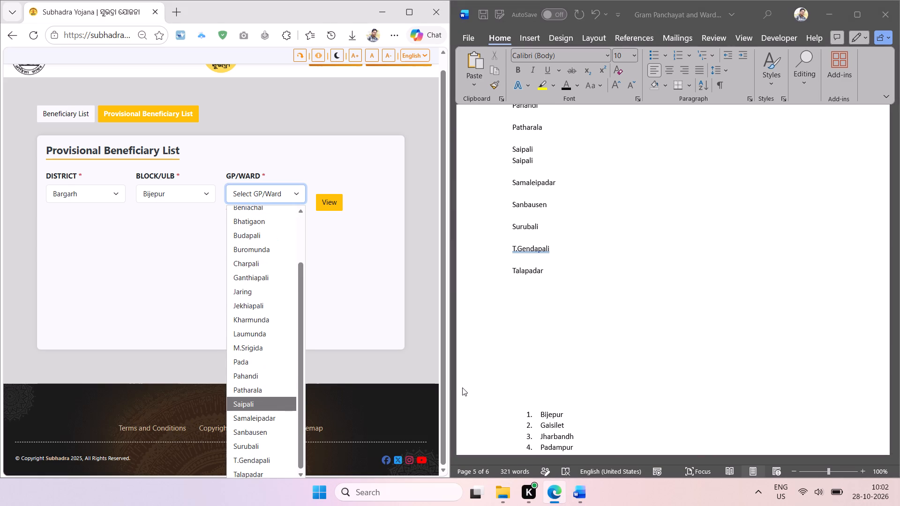
click(577, 292)
scroll(577, 292, up, 1)
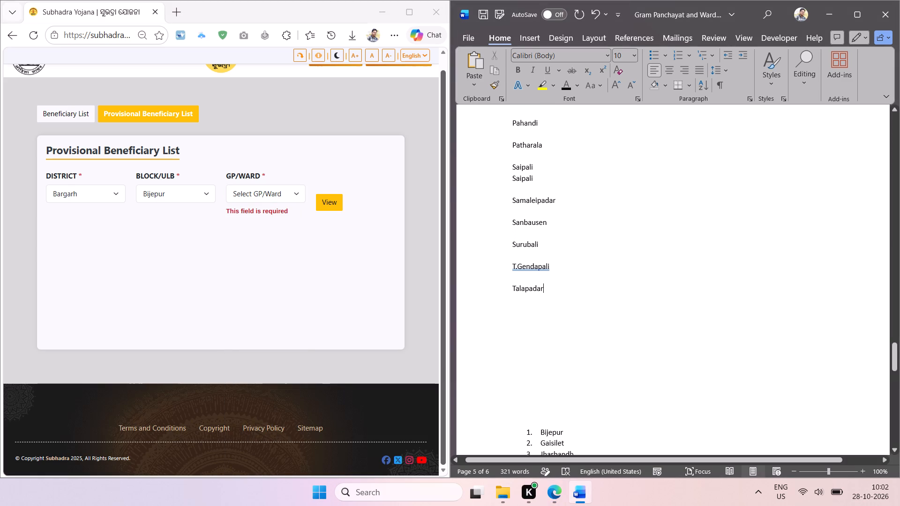
scroll(577, 292, up, 1)
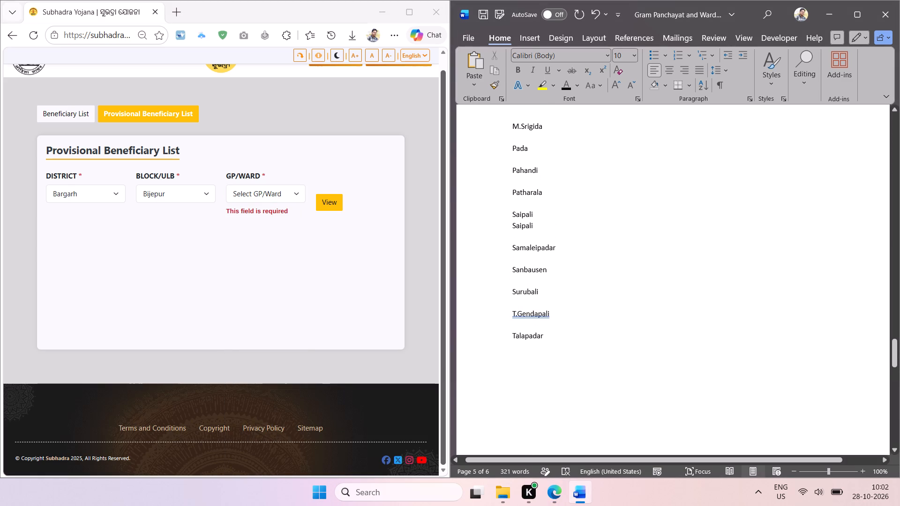
scroll(582, 284, up, 1)
double_click(527, 215)
key(BackSpace)
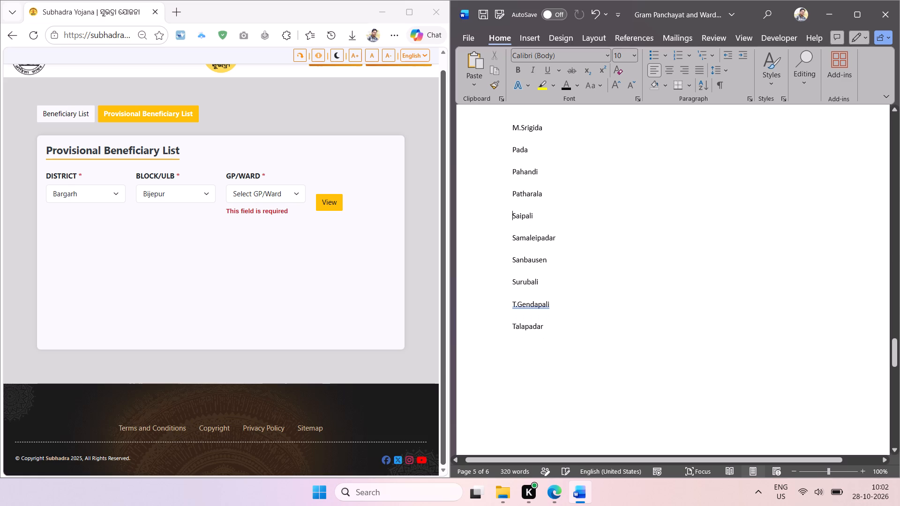
Remove the blank lines between the Bijepur entries from Pahandi down to Talapadar in Word.
click(525, 320)
key(BackSpace)
click(530, 297)
key(BackSpace)
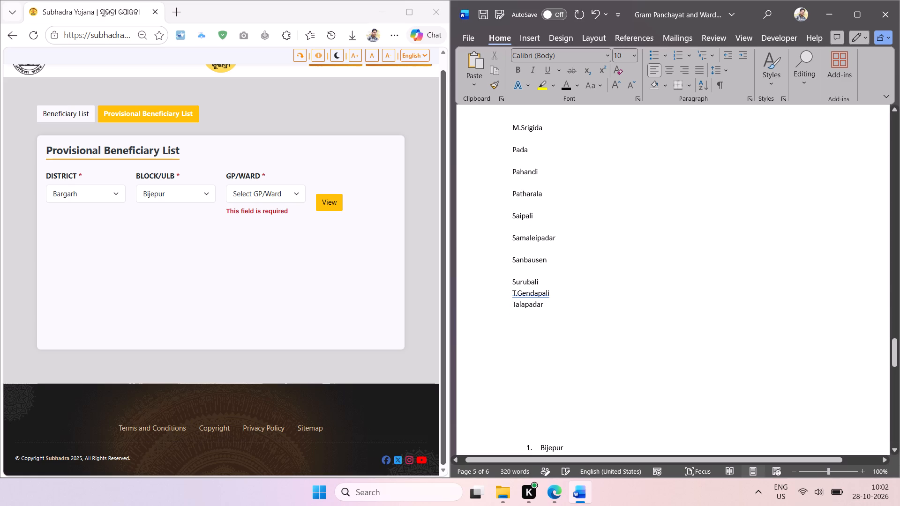
click(532, 270)
key(BackSpace)
click(530, 246)
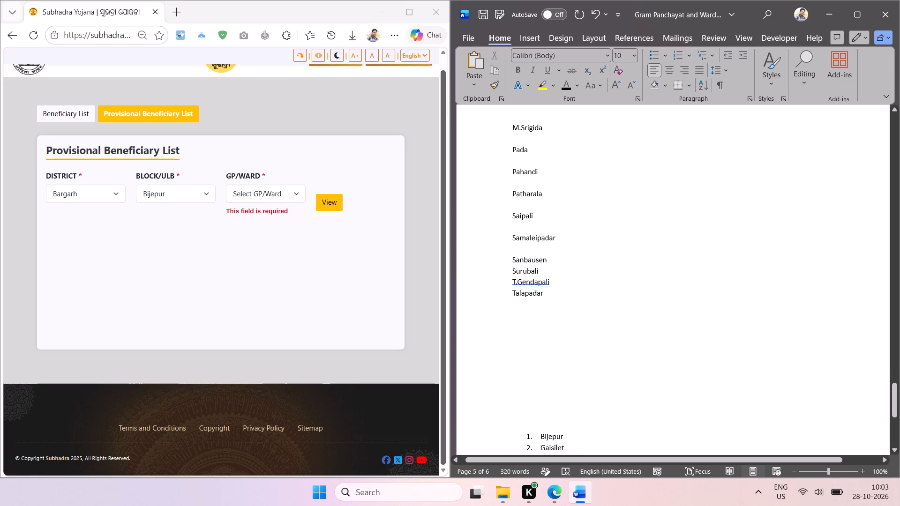
key(BackSpace)
click(527, 228)
key(BackSpace)
click(525, 208)
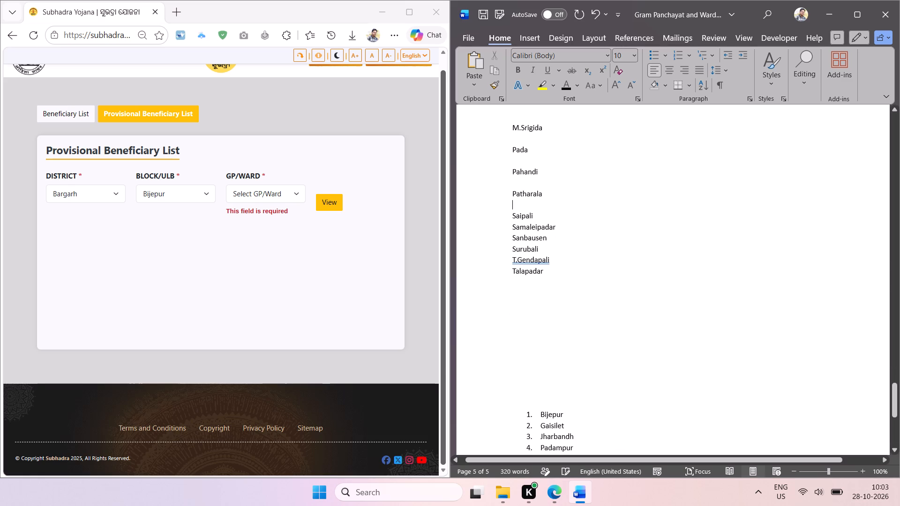
key(BackSpace)
click(526, 185)
key(BackSpace)
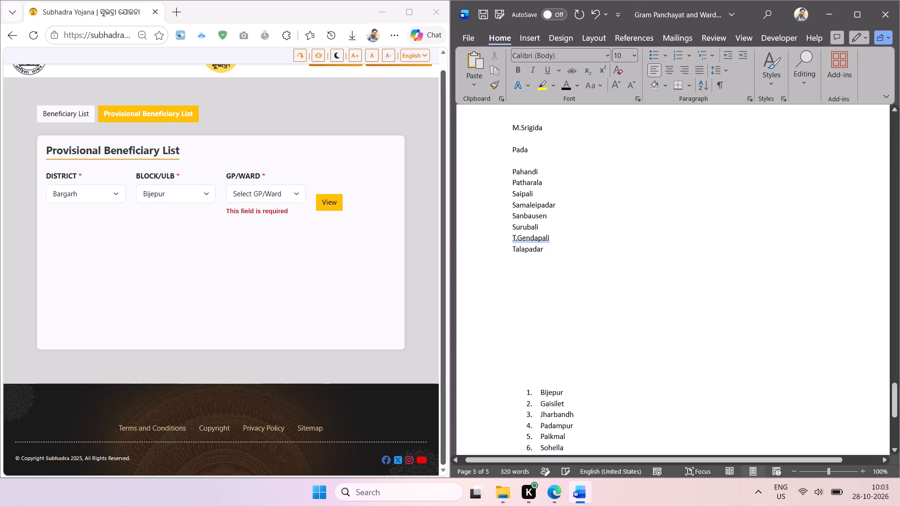
click(517, 237)
key(space)
Remove the blank lines between the Bijepur entries M.Srigida, Pada and Pahandi.
scroll(570, 166, up, 2)
click(523, 265)
key(BackSpace)
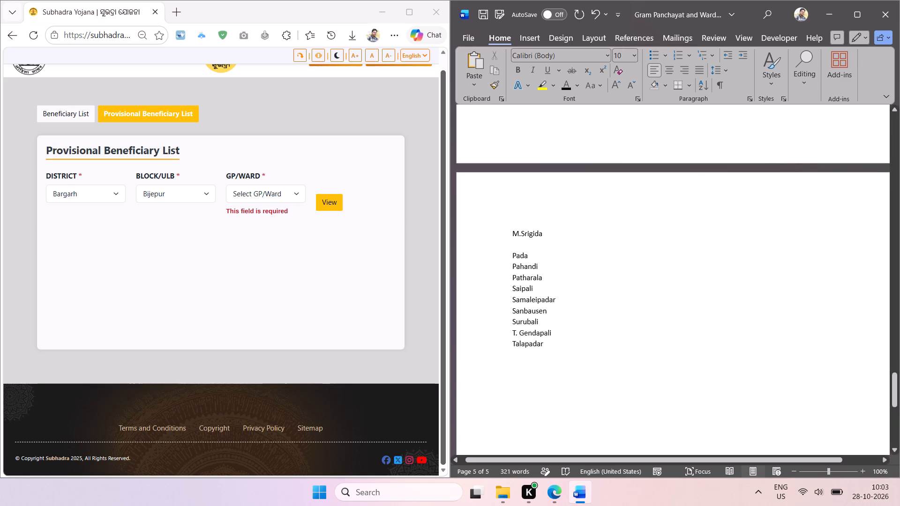
click(526, 244)
key(BackSpace)
Remove the blank lines between the entries from Badbausen to Budapali under the BIJEPUR heading.
scroll(557, 222, up, 2)
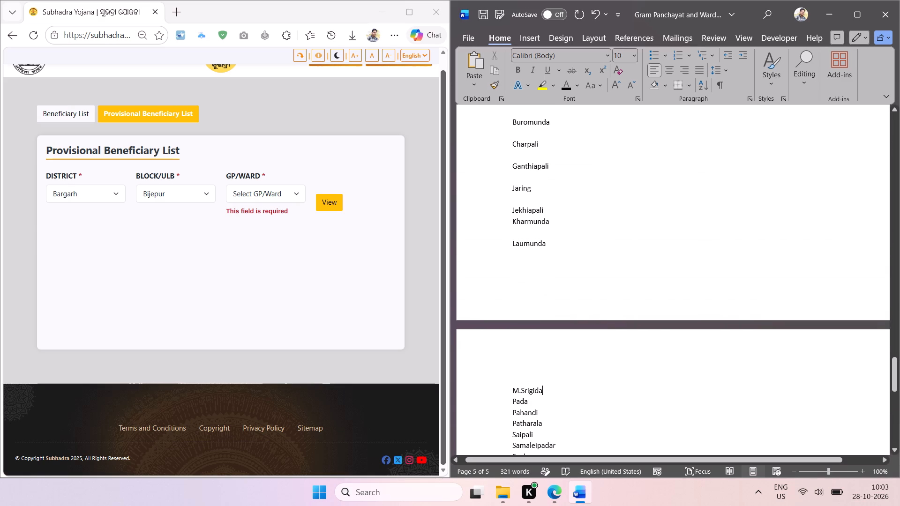
scroll(532, 246, down, 2)
scroll(537, 242, up, 1)
scroll(537, 242, down, 2)
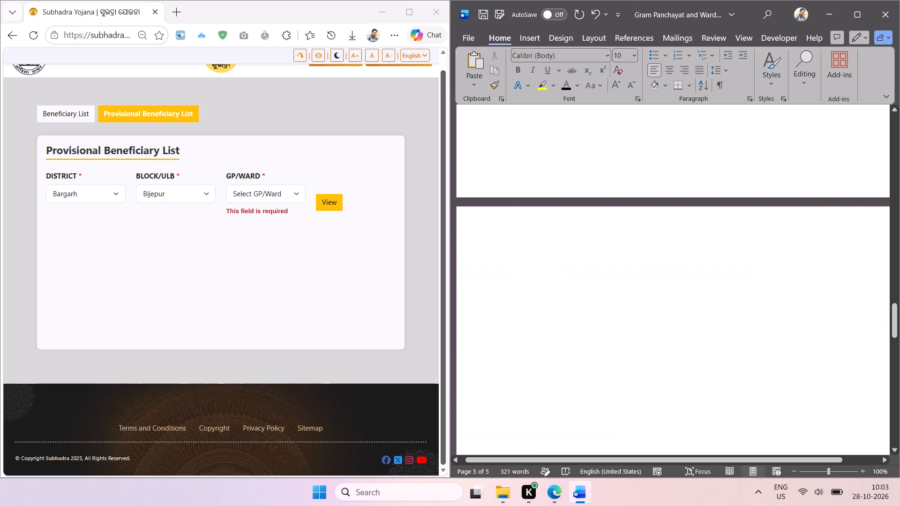
scroll(552, 278, down, 1)
scroll(551, 278, up, 1)
scroll(551, 278, down, 4)
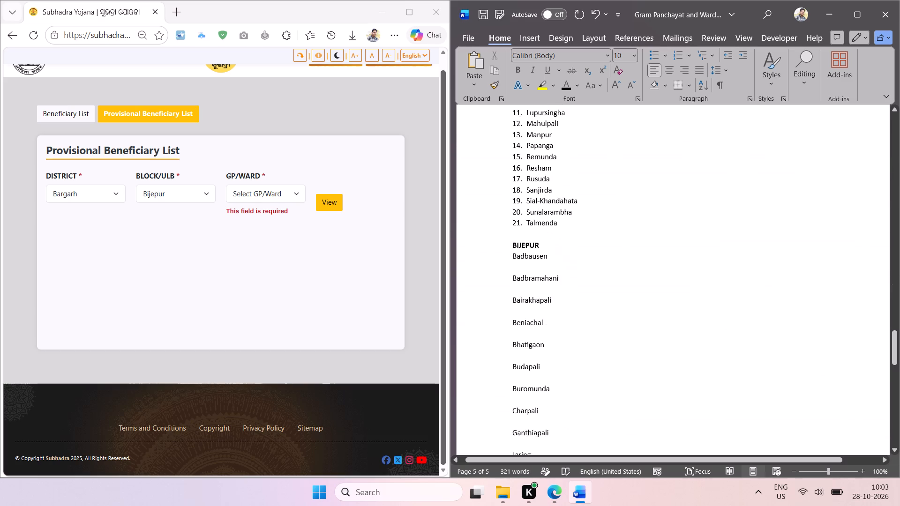
scroll(550, 278, down, 2)
scroll(538, 236, down, 1)
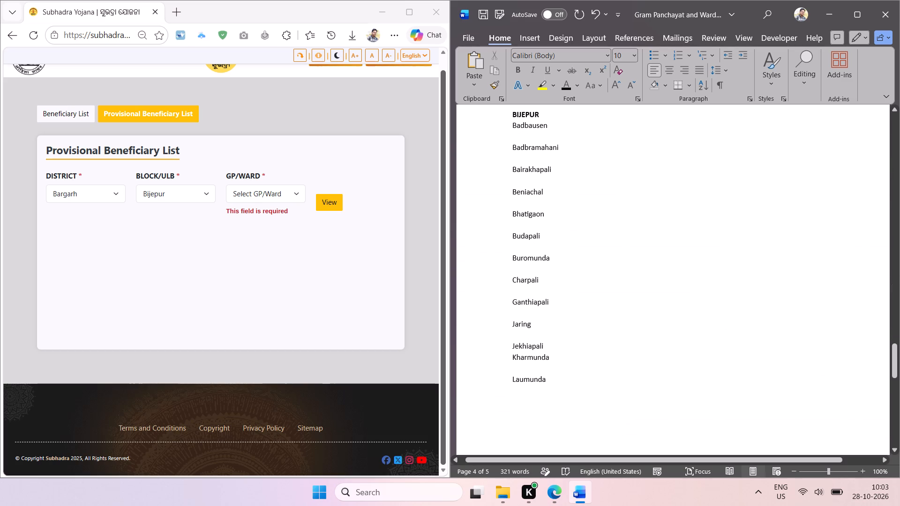
click(526, 134)
key(BackSpace)
click(525, 149)
key(BackSpace)
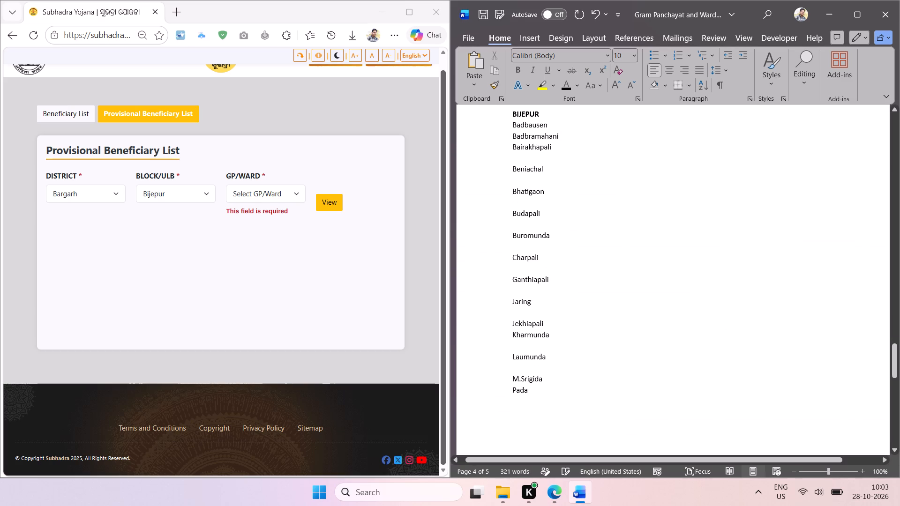
click(526, 160)
key(BackSpace)
click(525, 170)
key(BackSpace)
click(525, 181)
key(BackSpace)
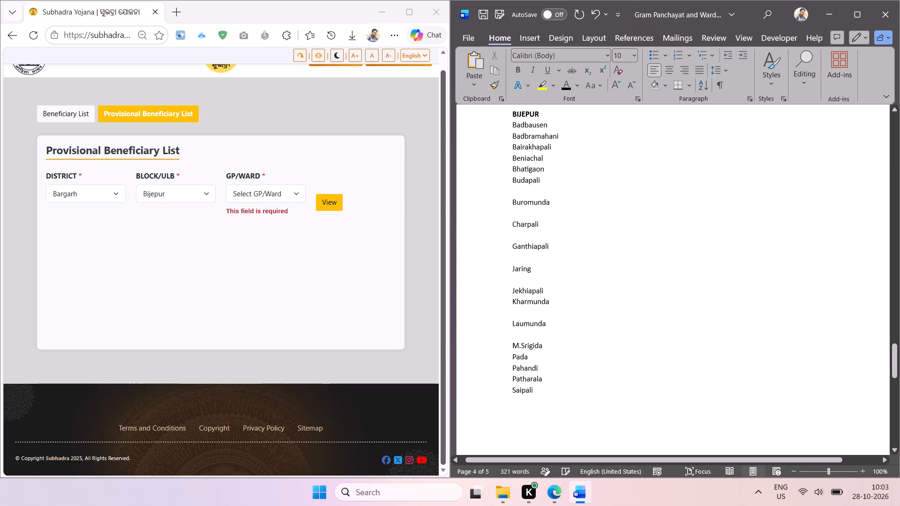
Remove the remaining blank lines between the Bijepur entries from Budapali down to M.Srigida.
click(522, 193)
key(BackSpace)
click(522, 207)
key(BackSpace)
click(520, 217)
key(BackSpace)
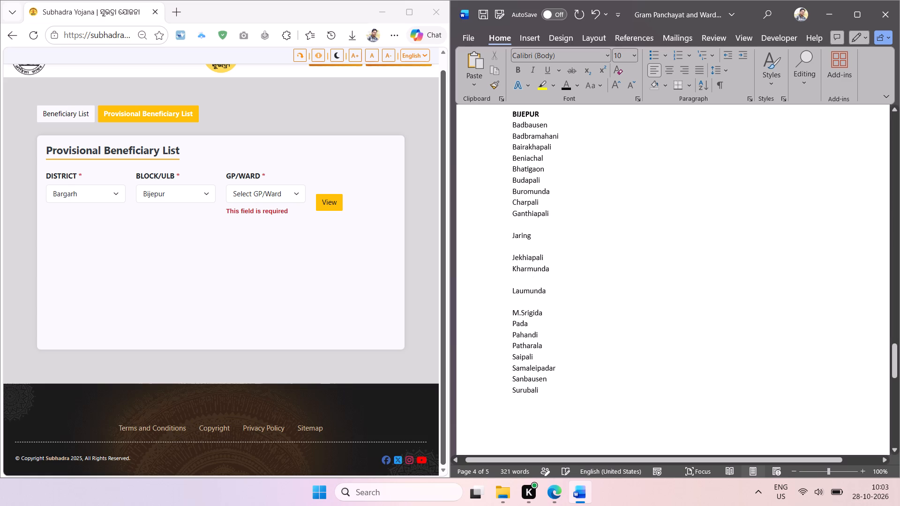
click(520, 226)
key(BackSpace)
click(522, 236)
key(BackSpace)
click(522, 256)
key(BackSpace)
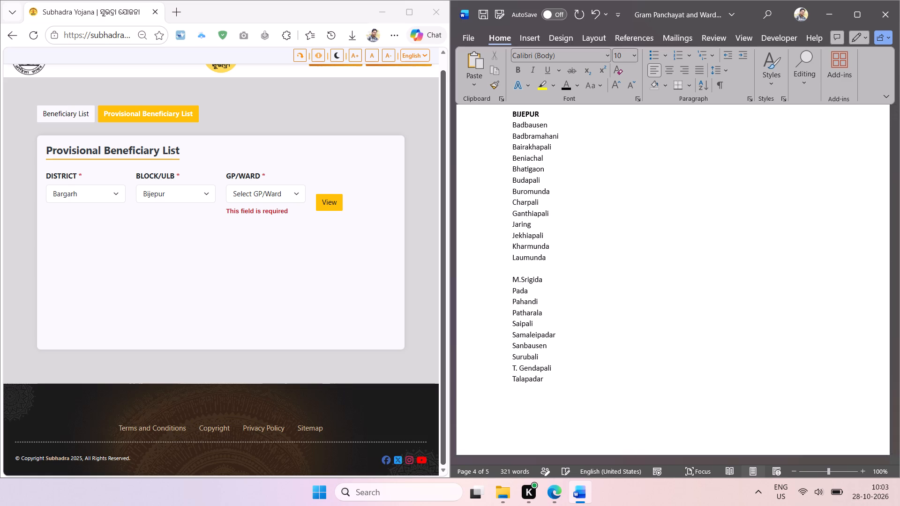
click(518, 266)
key(BackSpace)
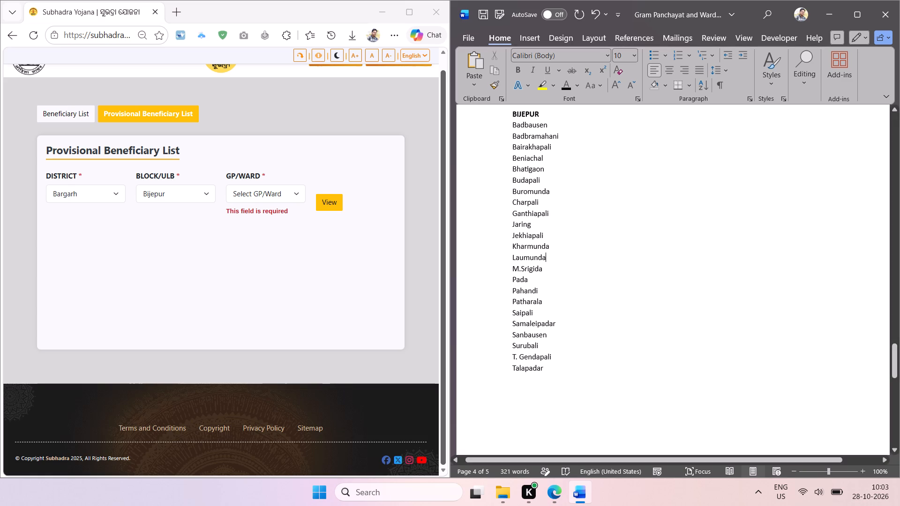
Format the Bijepur entries from Badbausen to Talapadar as a numbered list, reduce its indent to the margin, and save the document.
drag(540, 370, 517, 301)
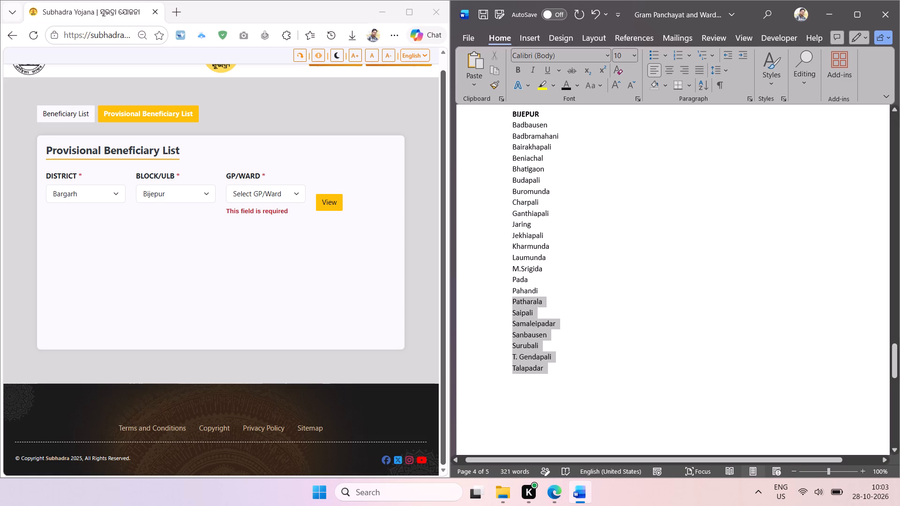
drag(517, 301, 520, 122)
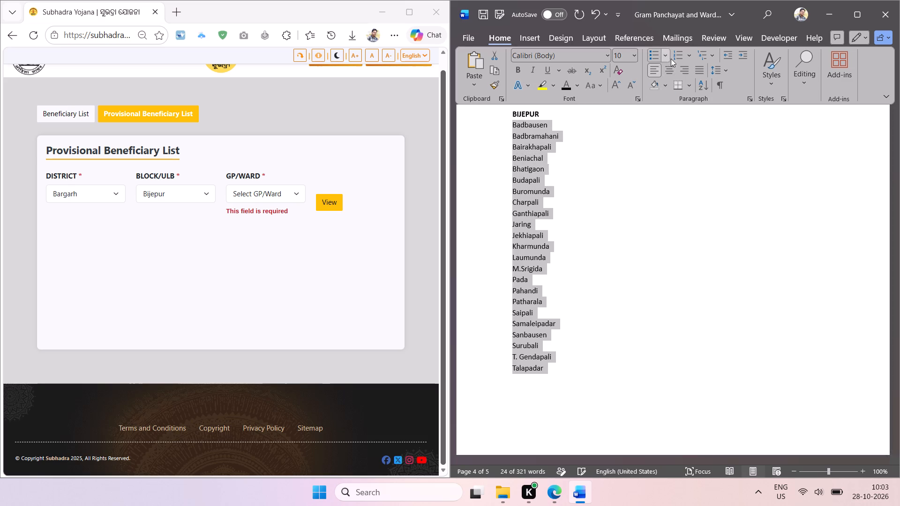
click(675, 57)
double_click(728, 57)
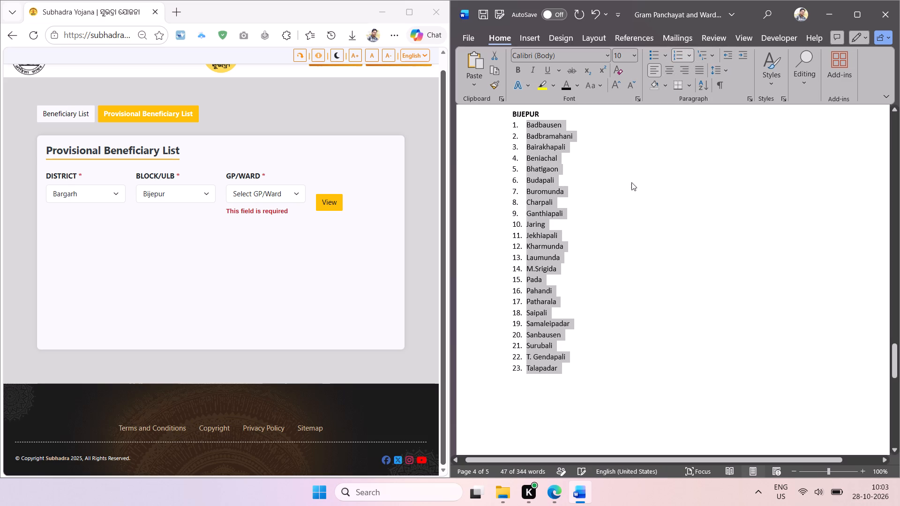
click(631, 183)
key(ctrl+s)
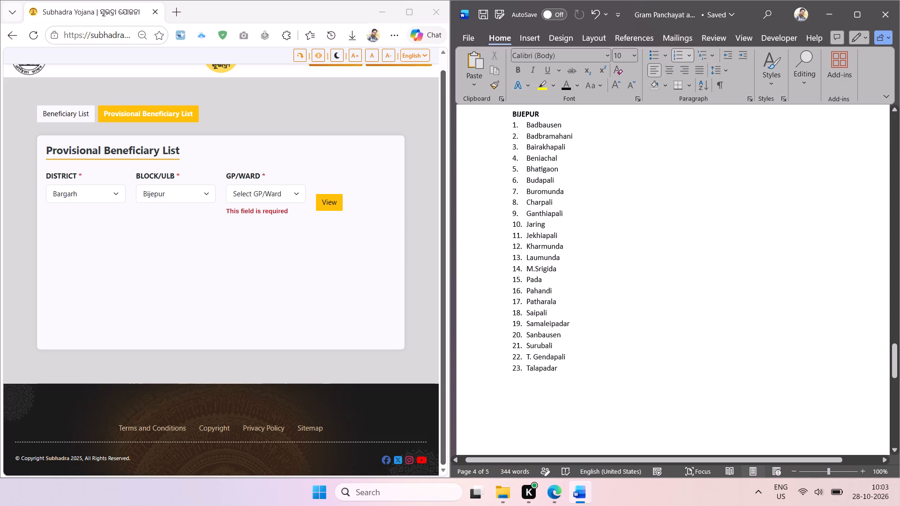
Delete Bijepur from the list of remaining blocks below the Bijepur entries.
scroll(603, 243, down, 5)
double_click(549, 338)
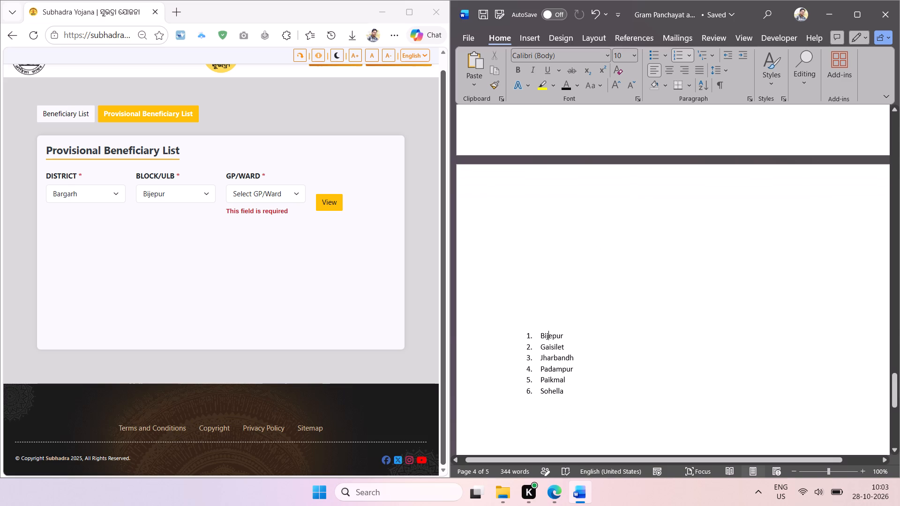
key(BackSpace)
Copy the BIJEPUR heading to the blank area above the remaining-blocks list, rename the copy GAISILET, and save the document.
scroll(600, 208, up, 1)
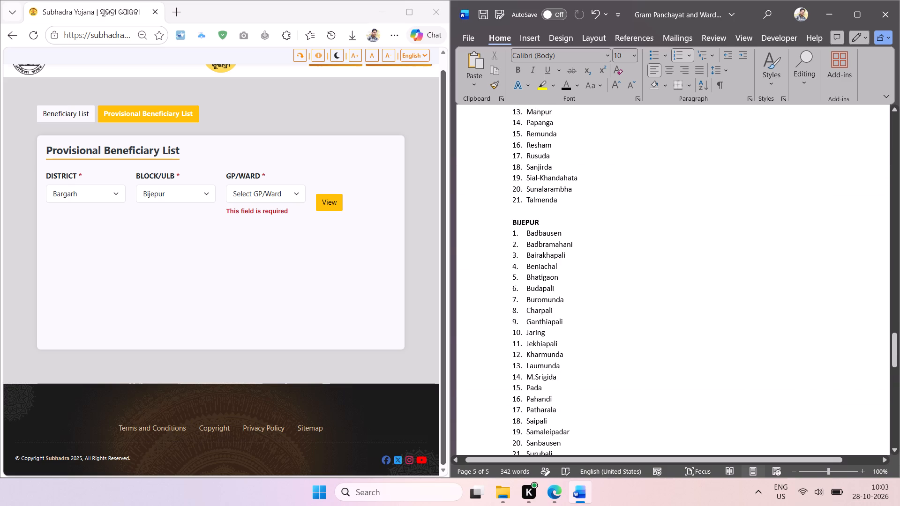
scroll(546, 241, up, 1)
drag(541, 213, 505, 212)
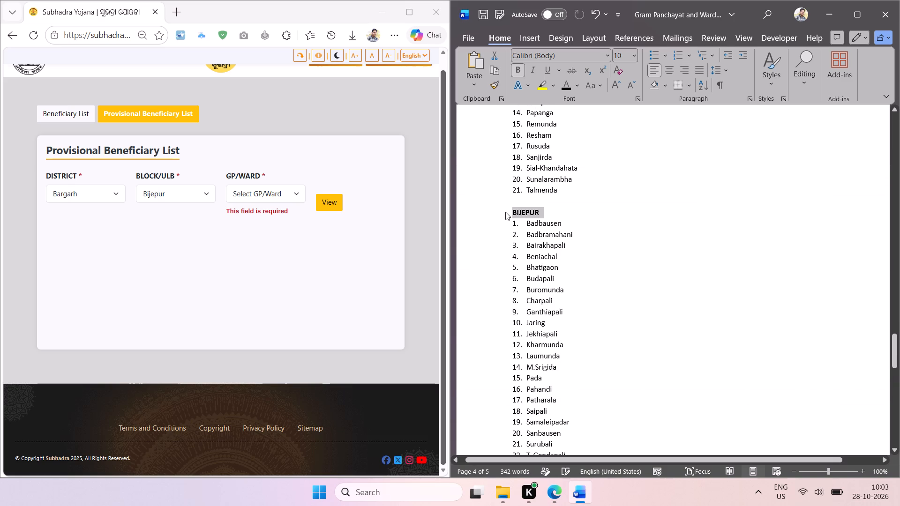
key(ctrl+c)
click(579, 308)
scroll(579, 309, down, 3)
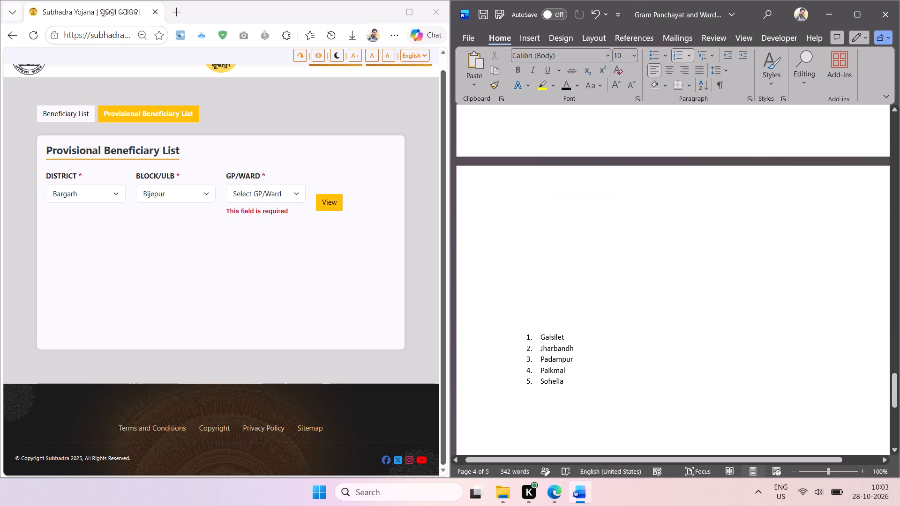
scroll(520, 226, down, 1)
click(519, 210)
key(ctrl+v)
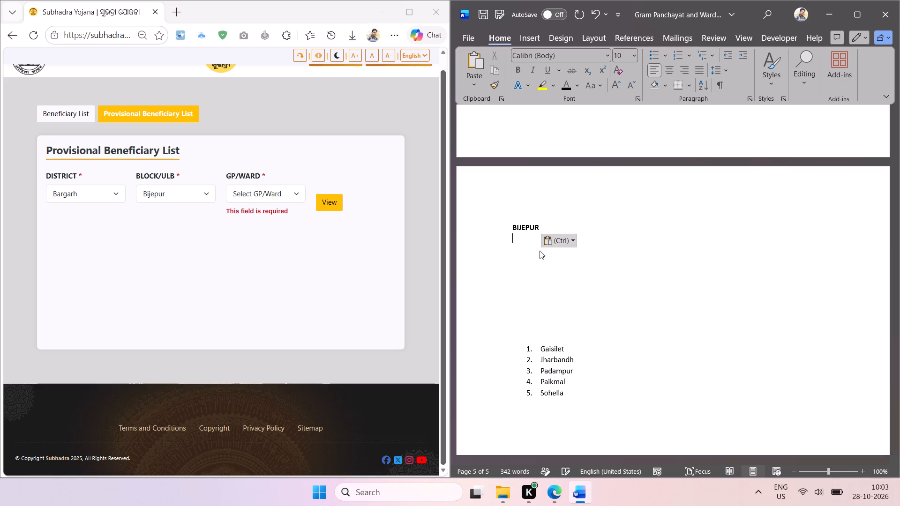
double_click(523, 226)
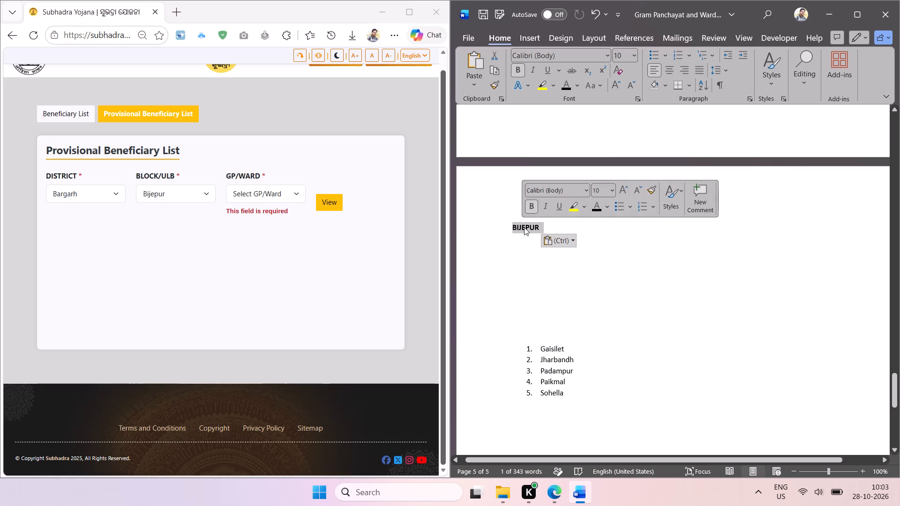
text(GAI)
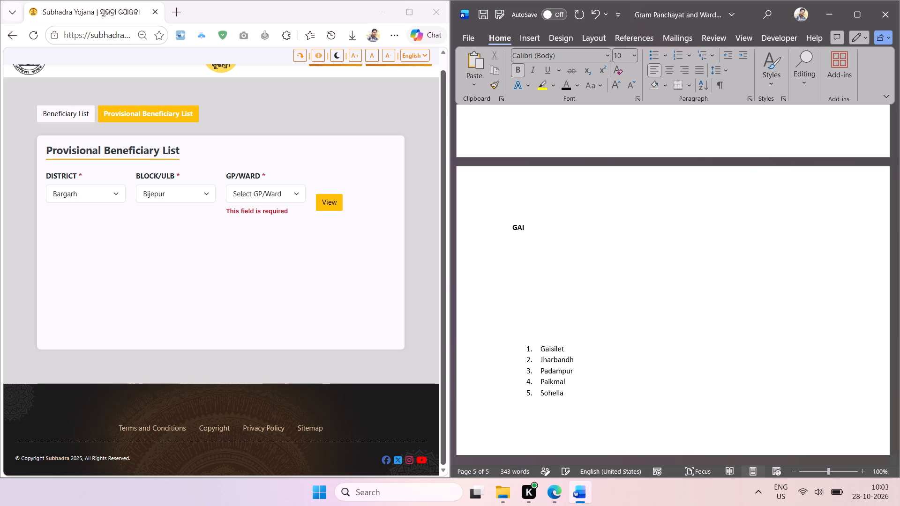
text(SILET)
click(538, 250)
key(ctrl+s)
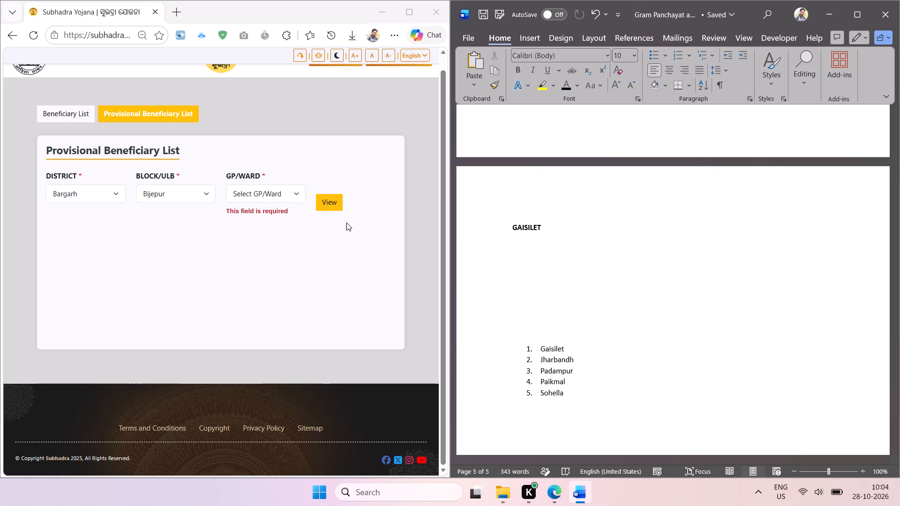
Set the form's block to Gaisilet and copy the GP/Ward options from Bangbahal to Sardhapali as text from a screen capture.
click(170, 198)
click(170, 336)
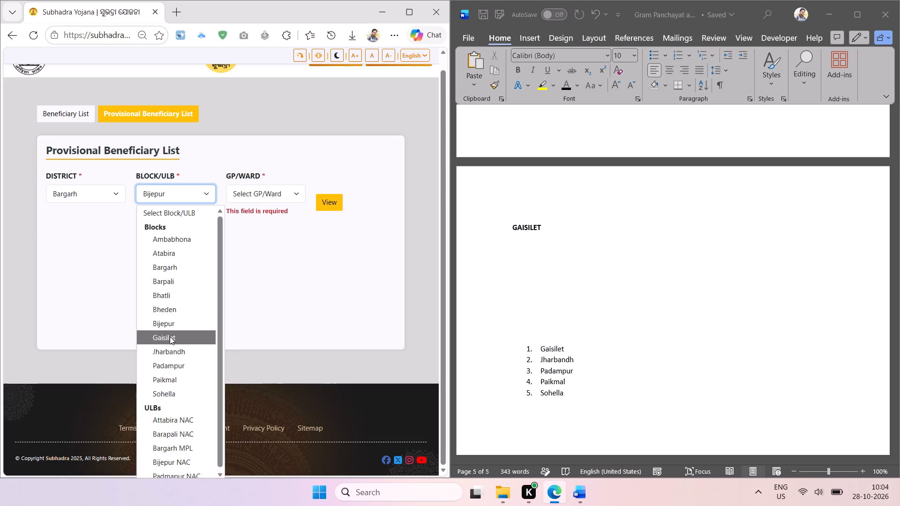
click(295, 190)
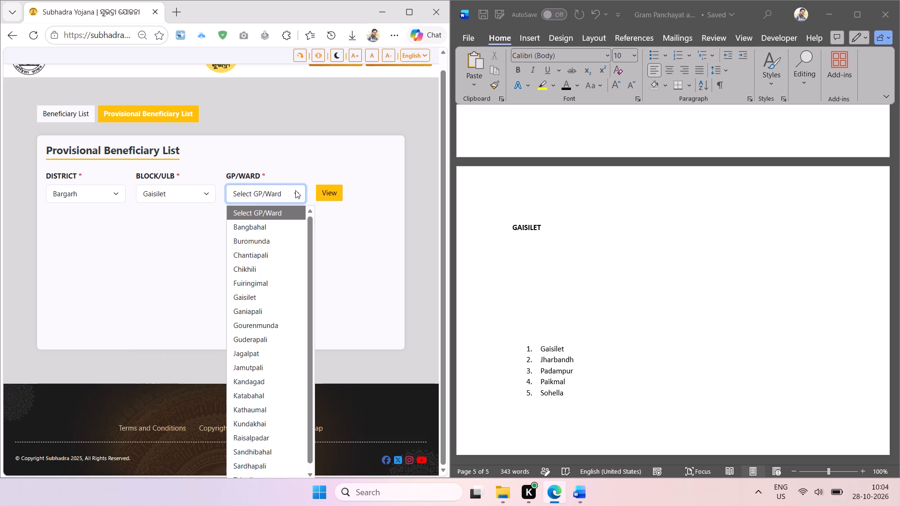
key(shift+super+t)
drag(229, 222, 284, 295)
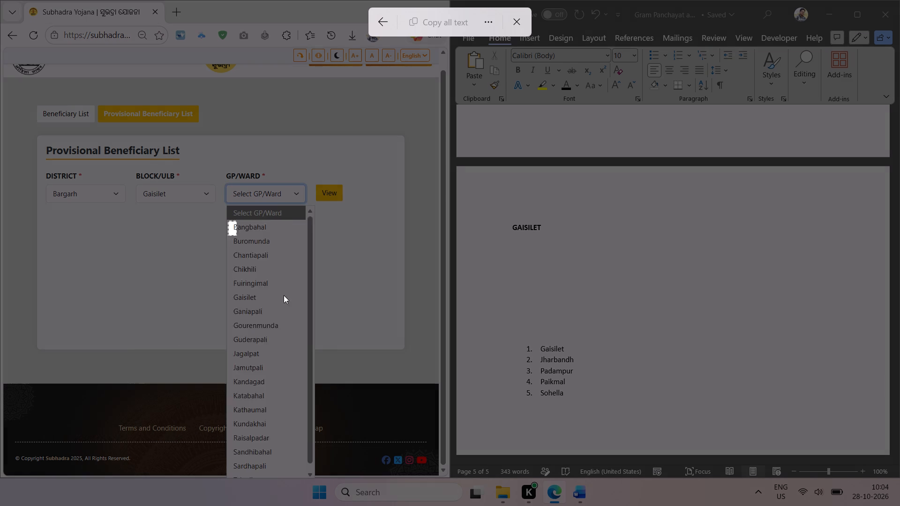
drag(284, 295, 303, 473)
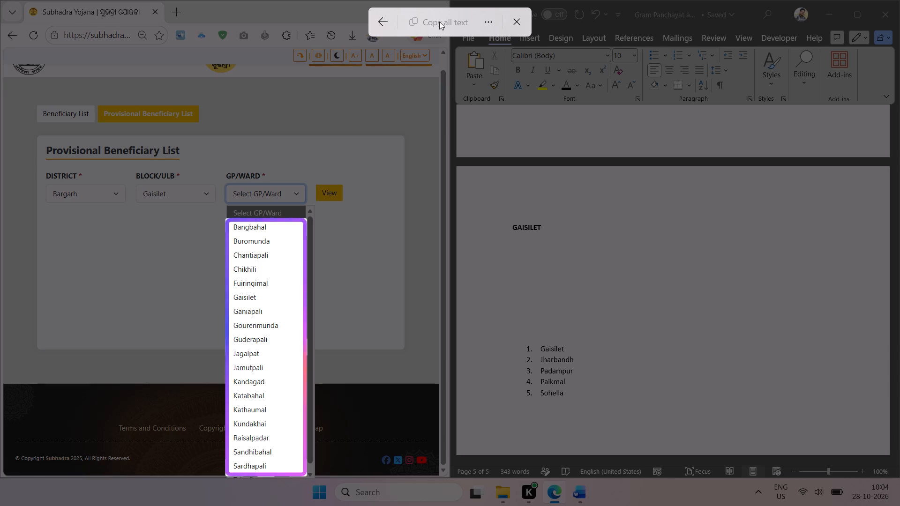
click(439, 22)
Paste the copied Gaisilet names under the GAISILET heading in Word and add two blank lines after Sardhapali.
click(525, 236)
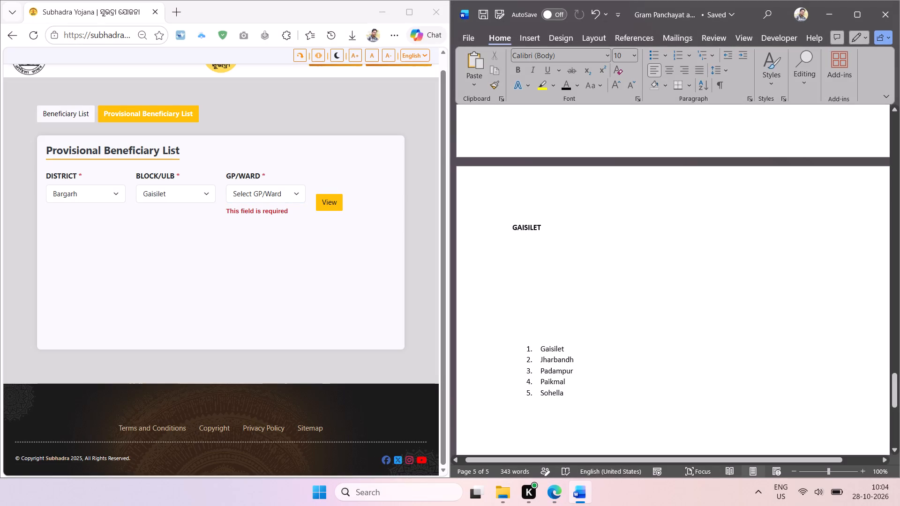
key(ctrl+v)
scroll(549, 316, down, 2)
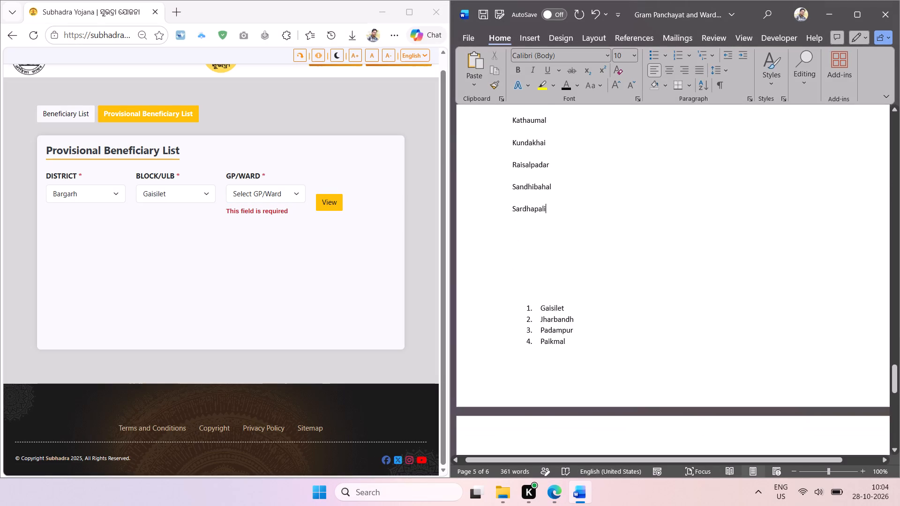
scroll(549, 316, down, 1)
key(Return)
key(Return)
Capture Sandhibahal, Sardhapali and Talpali as text from the form's GP/Ward options and paste them below Sardhapali in Word.
click(253, 193)
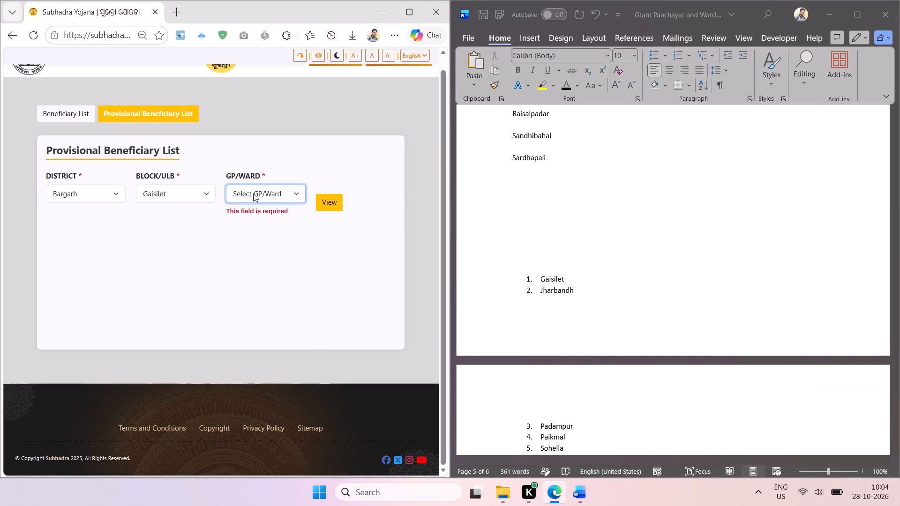
scroll(286, 351, down, 4)
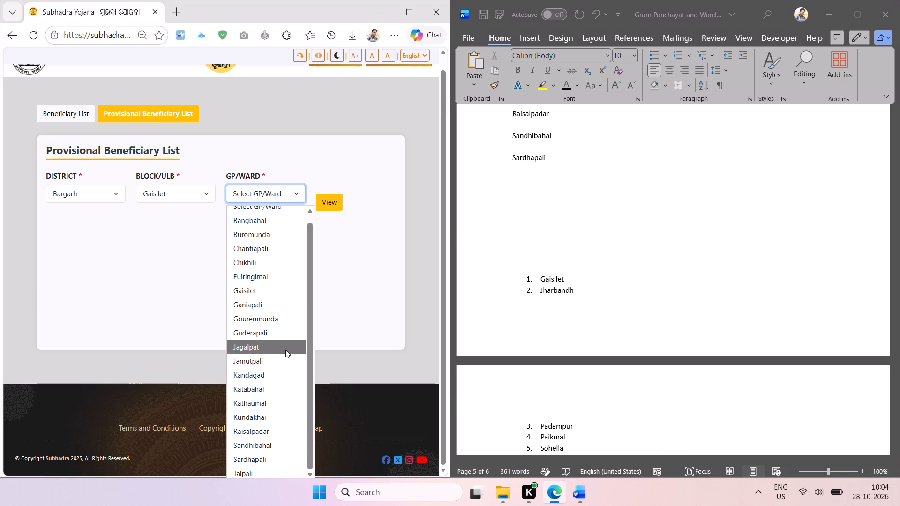
key(shift+super+t)
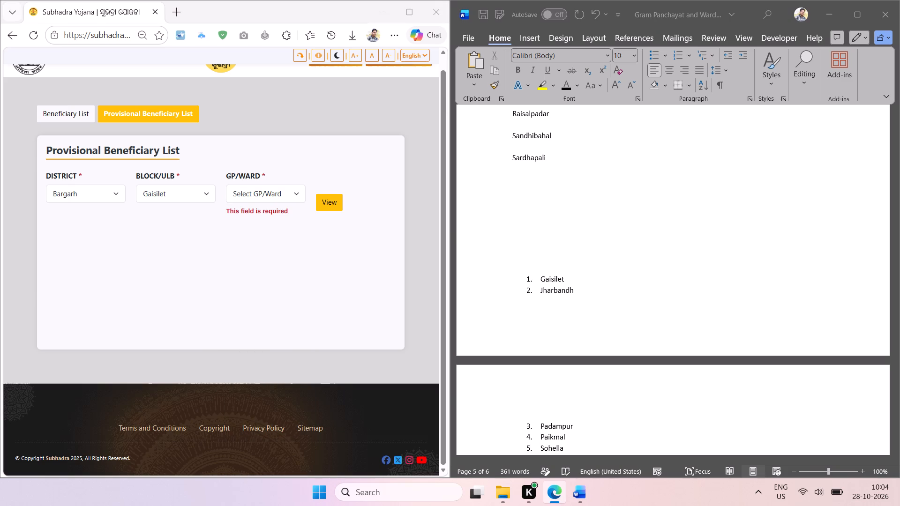
drag(231, 438, 295, 478)
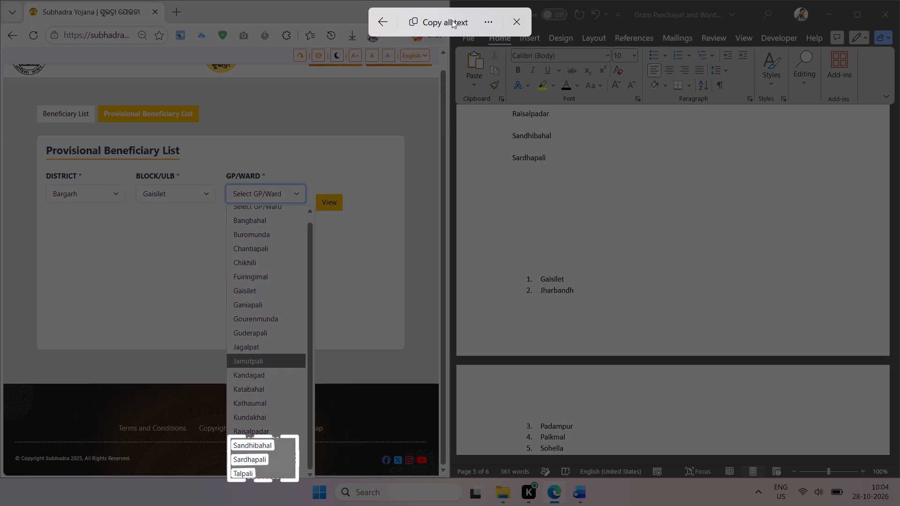
click(452, 20)
click(528, 173)
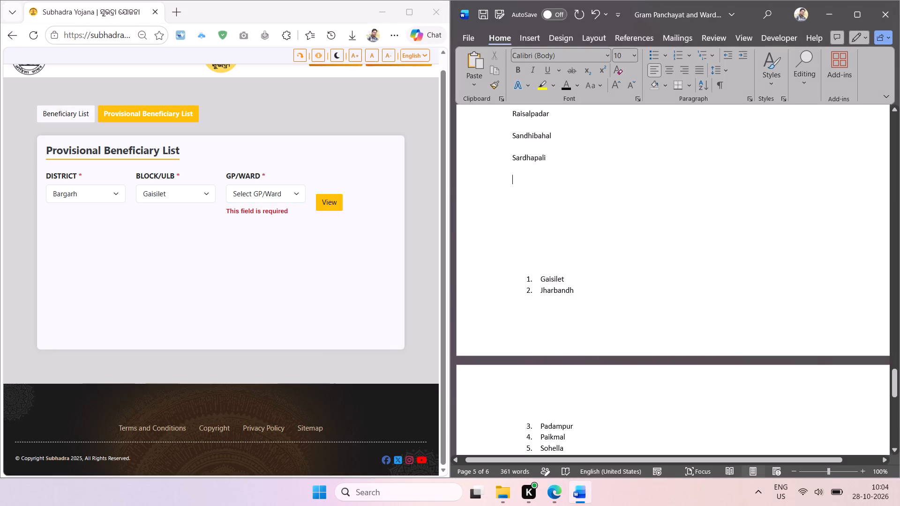
key(ctrl+v)
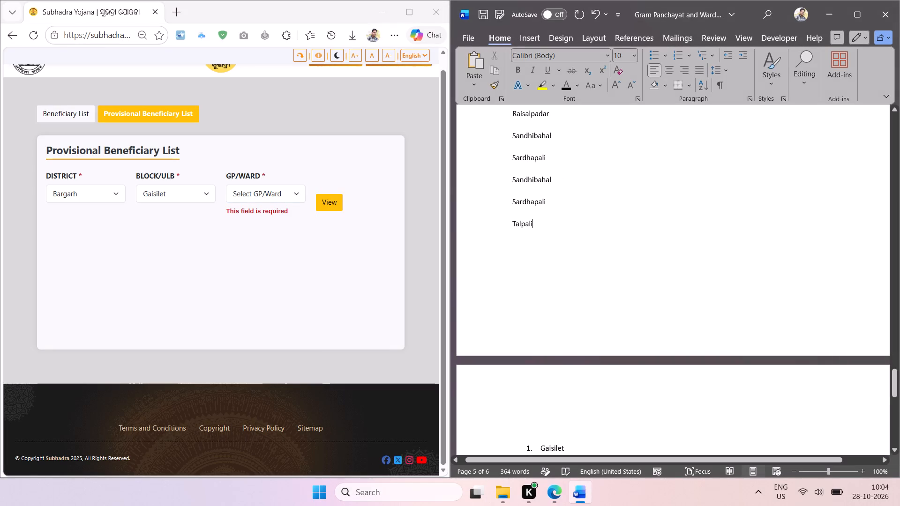
Delete the duplicate Sandhibahal and Sardhapali entries and the blank lines between the remaining Sardhapali and Talpali.
scroll(588, 189, up, 1)
double_click(539, 208)
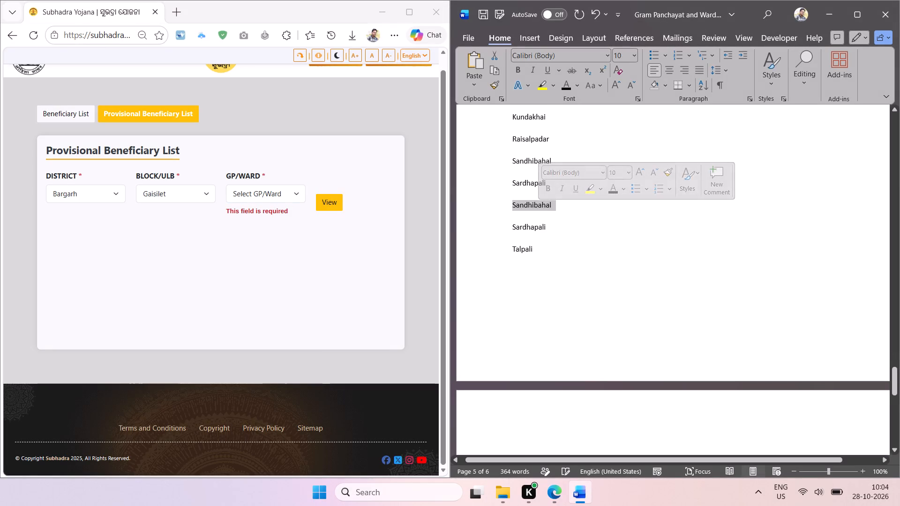
key(BackSpace)
double_click(536, 214)
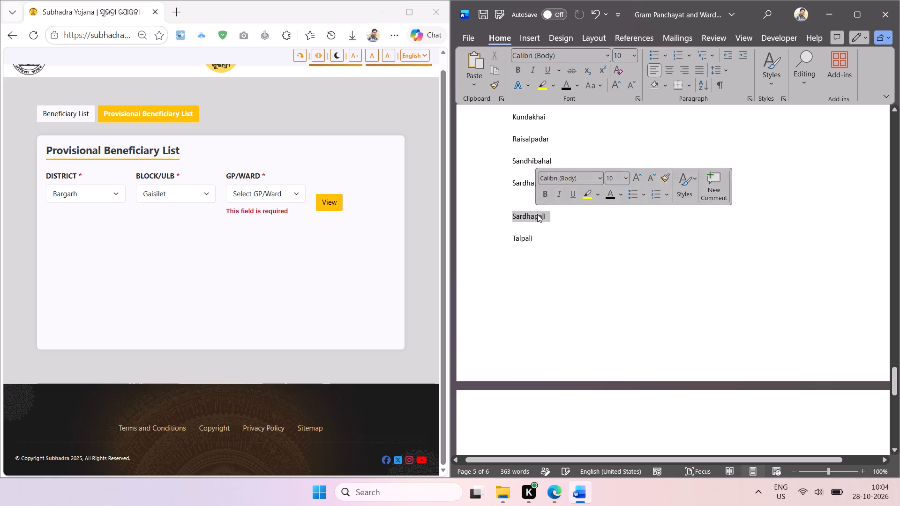
key(BackSpace)
key(BackSpace)
key(BackSpace)
key(BackSpace)
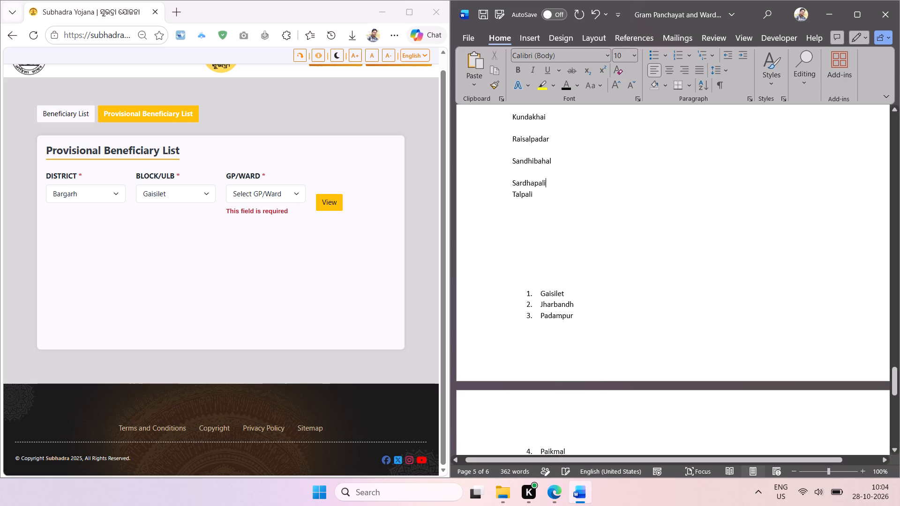
Remove the blank lines between the Gaisilet entries from Kundakhai to Sardhapali.
click(528, 172)
key(BackSpace)
click(525, 152)
key(BackSpace)
click(525, 127)
key(BackSpace)
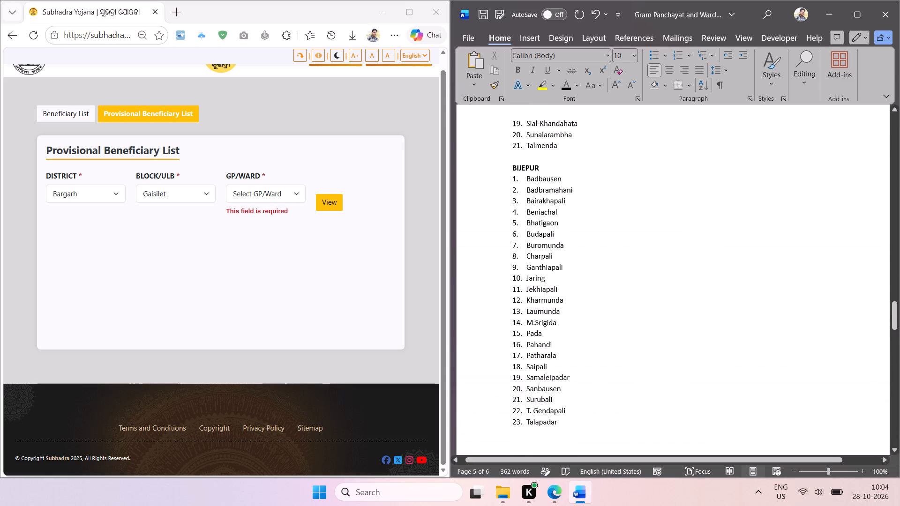
Remove the blank lines from the GAISILET heading through the Gaisilet entry, covering Bangbahal, Buromunda, Chantiapali, Chikhili and Fuiringimal.
scroll(619, 280, down, 3)
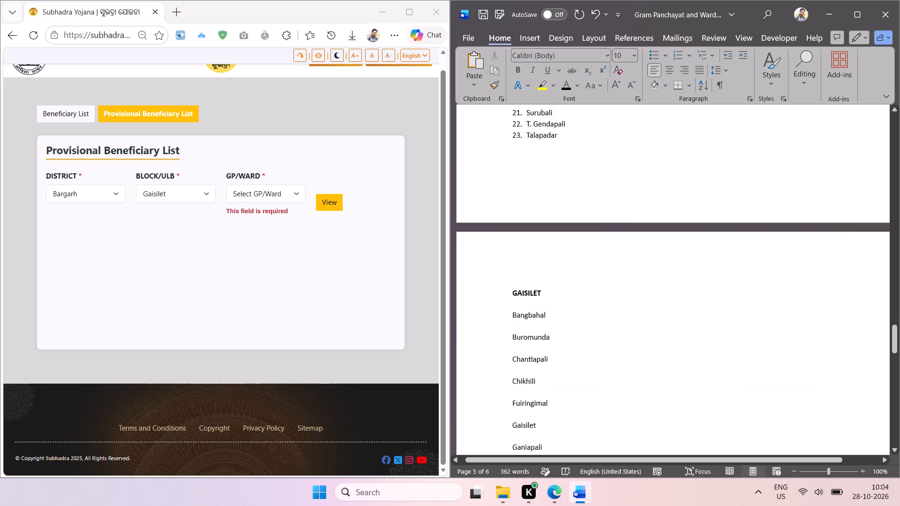
scroll(622, 281, down, 5)
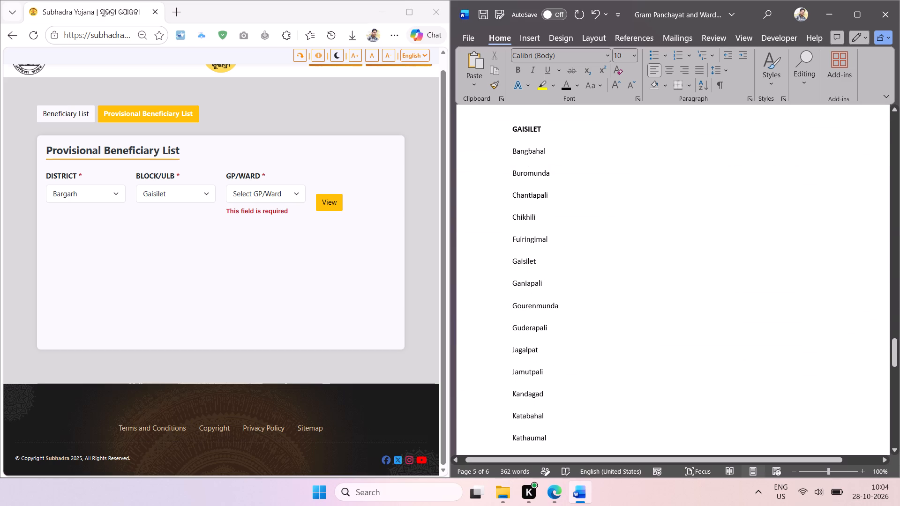
click(519, 140)
key(BackSpace)
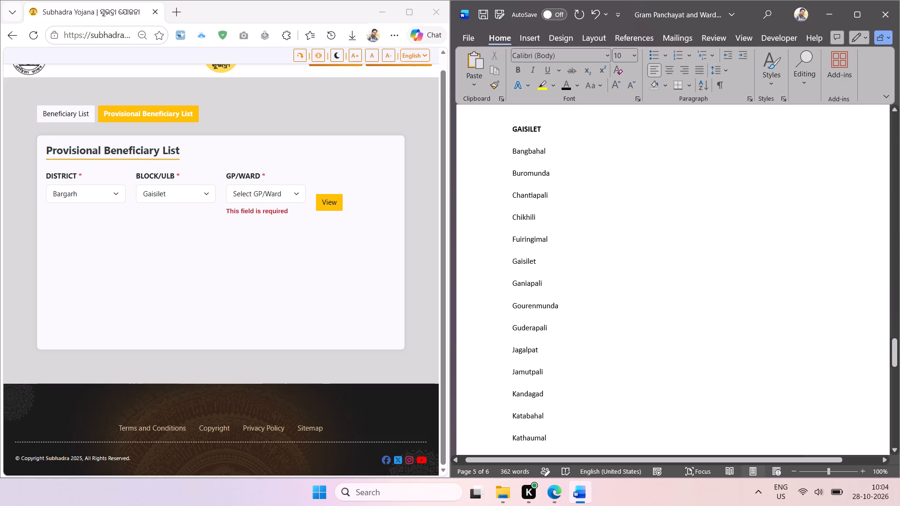
click(518, 149)
key(BackSpace)
click(523, 164)
key(BackSpace)
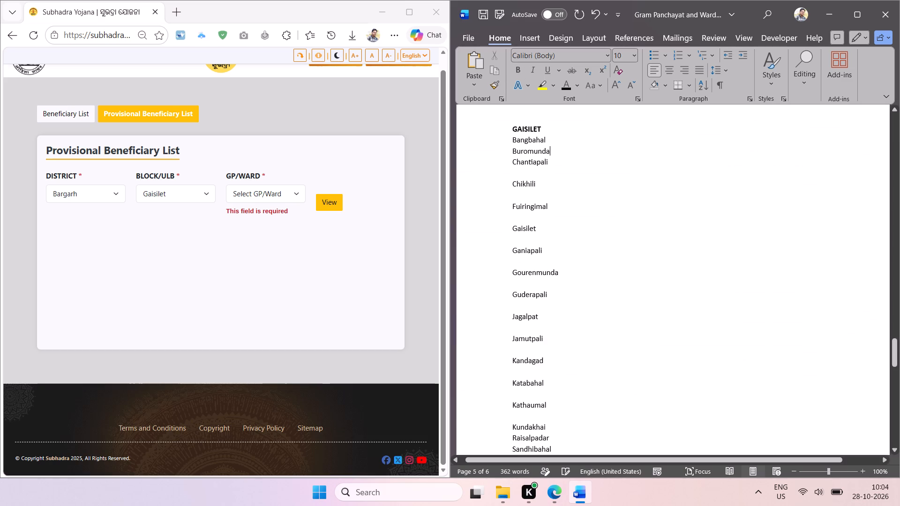
click(526, 178)
key(BackSpace)
click(525, 185)
key(BackSpace)
click(525, 196)
key(BackSpace)
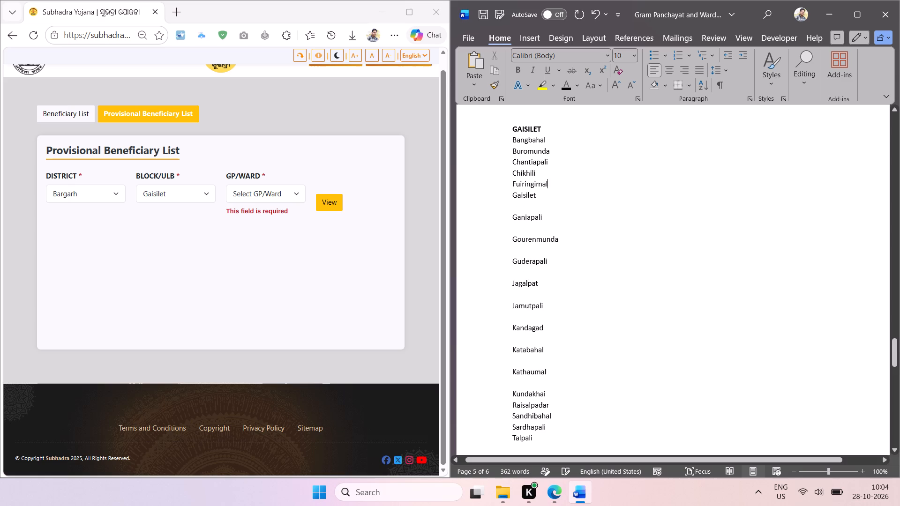
Remove the blank lines between the entries from Gaisilet to Jamutpali.
click(525, 205)
key(BackSpace)
click(525, 217)
key(BackSpace)
click(524, 229)
key(BackSpace)
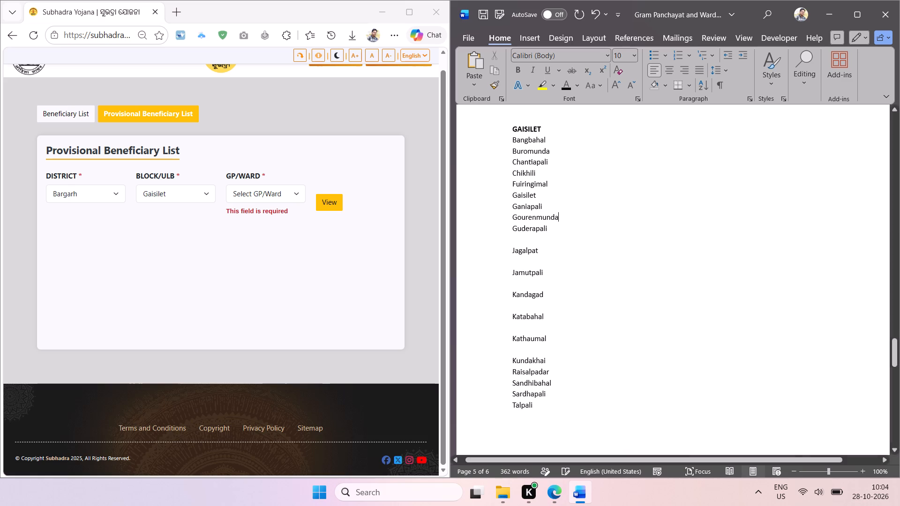
click(524, 236)
key(BackSpace)
click(522, 251)
key(BackSpace)
Remove the remaining blank lines between the entries from Jamutpali to Kundakhai.
click(522, 264)
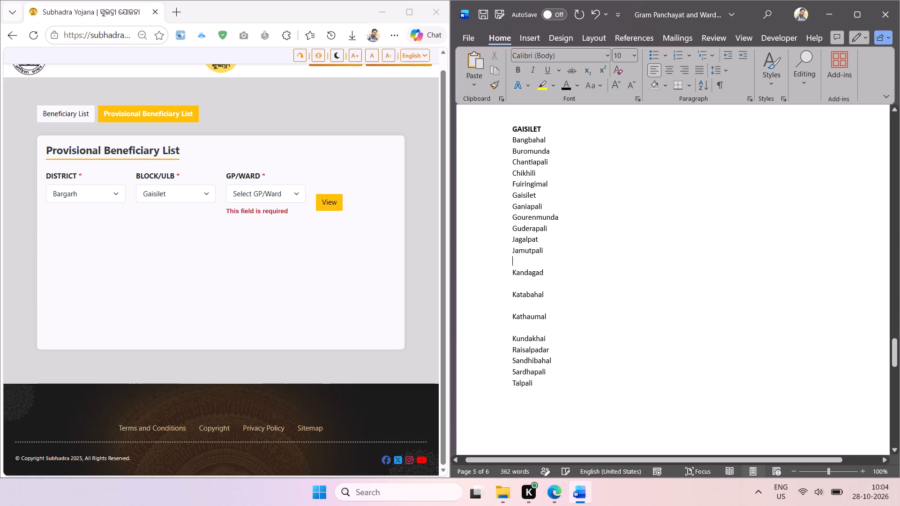
key(BackSpace)
click(521, 276)
key(BackSpace)
click(520, 289)
key(BackSpace)
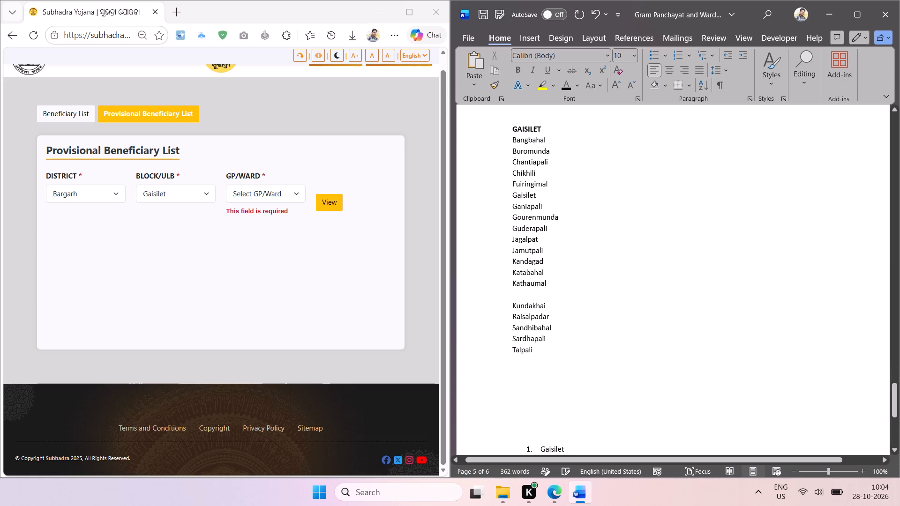
click(521, 296)
key(BackSpace)
Number the Gaisilet entries from Bangbahal to Talpali, decrease the list indent to align with the heading, and save the document.
drag(535, 335, 505, 142)
click(676, 58)
double_click(728, 55)
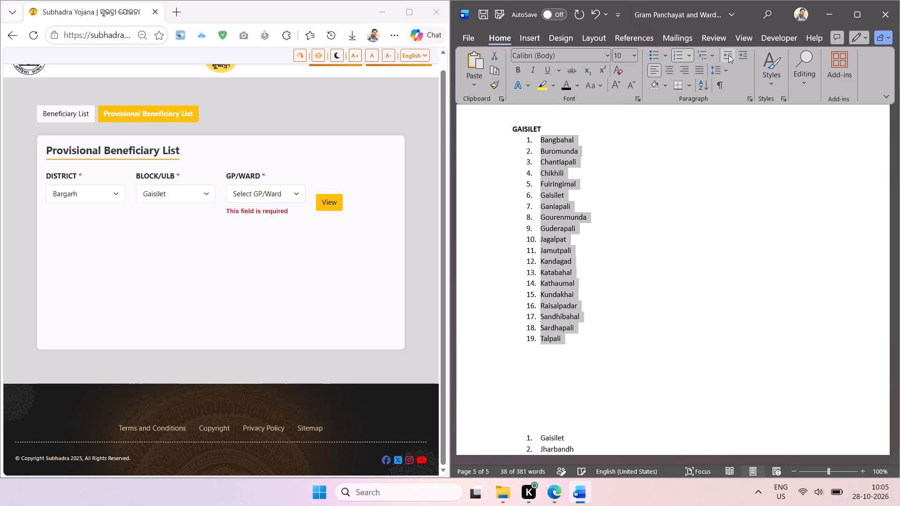
click(643, 188)
key(ctrl+s)
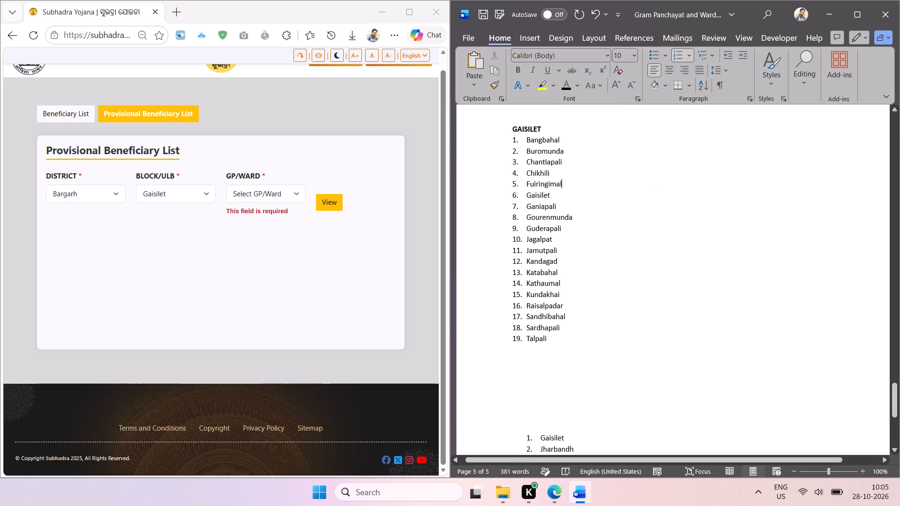
Copy the GAISILET heading below Talpali, adding blank lines so it stands apart from the entries above.
scroll(565, 275, down, 1)
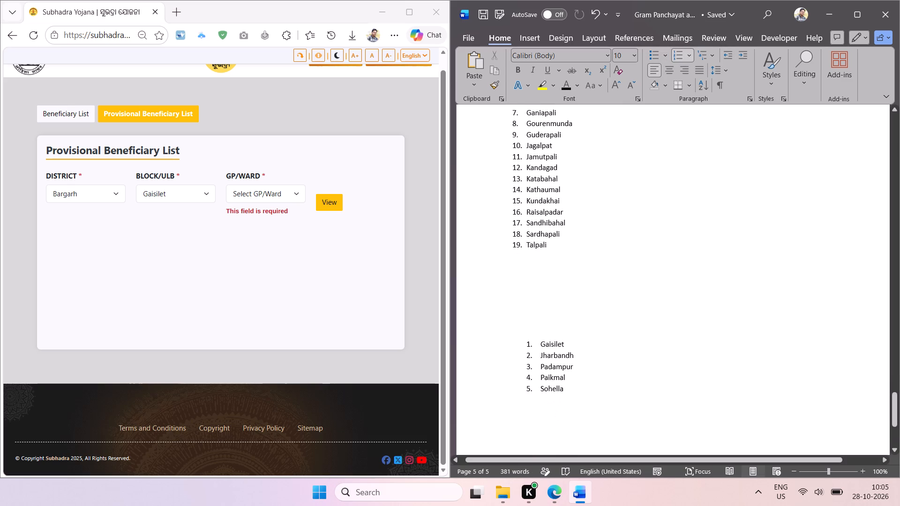
scroll(565, 275, down, 2)
scroll(554, 197, up, 2)
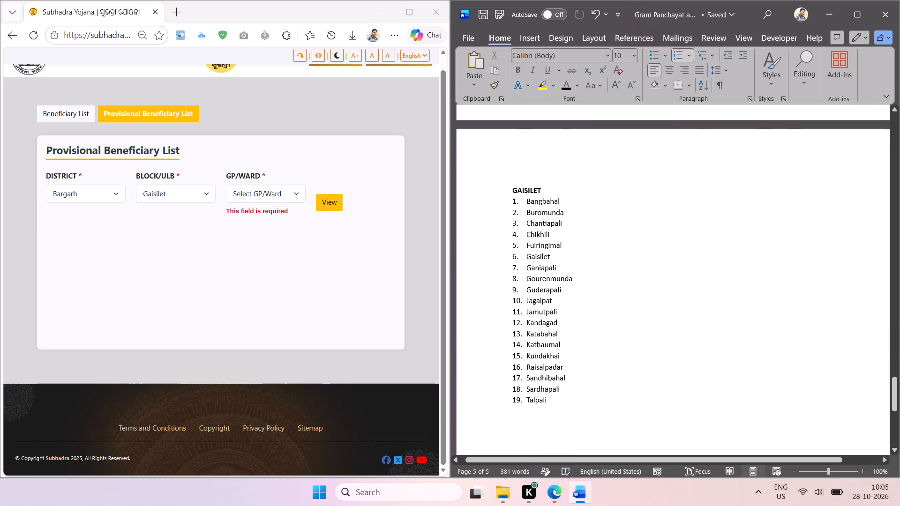
double_click(525, 191)
key(ctrl+c)
scroll(567, 326, down, 1)
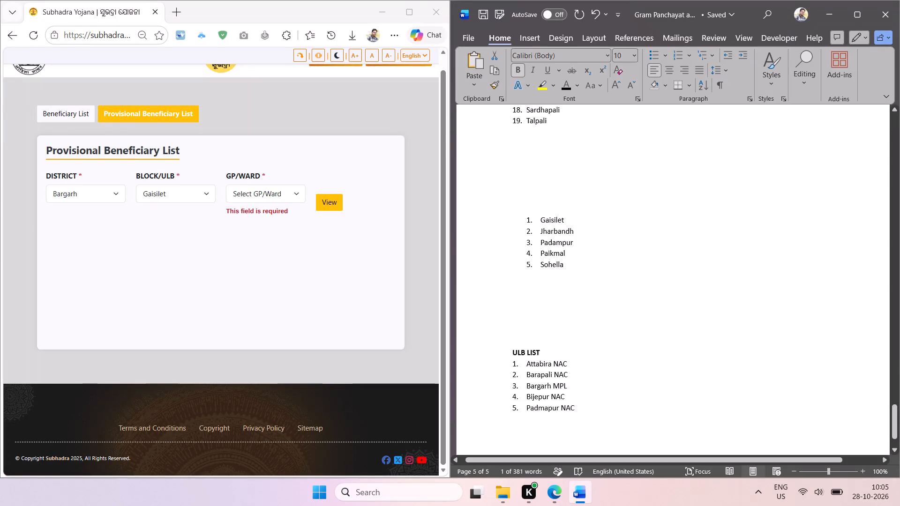
scroll(567, 326, down, 1)
click(558, 142)
key(Return)
key(Return)
key(Return)
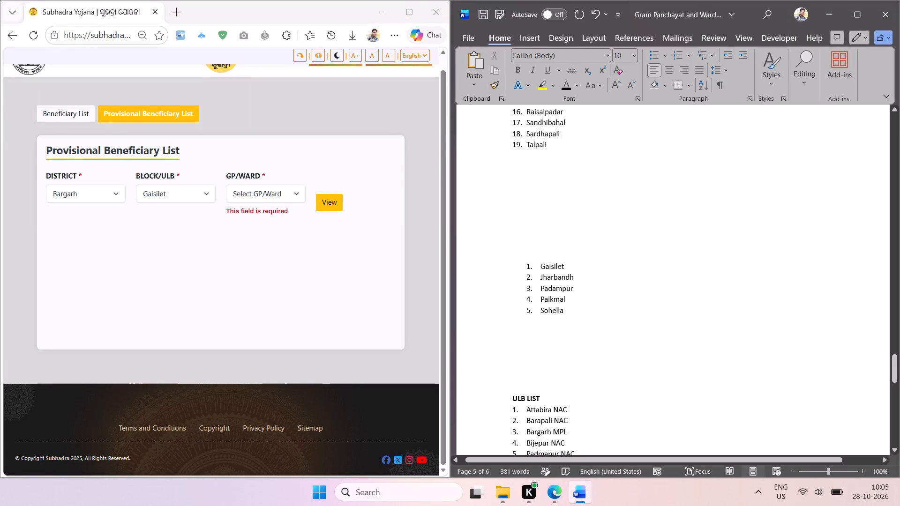
key(ctrl+v)
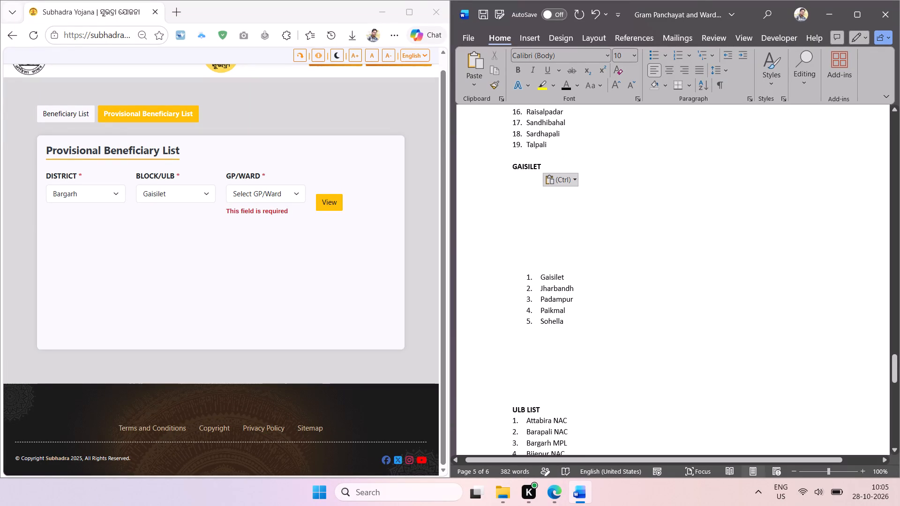
Delete Gaisilet from the list of remaining blocks.
double_click(554, 259)
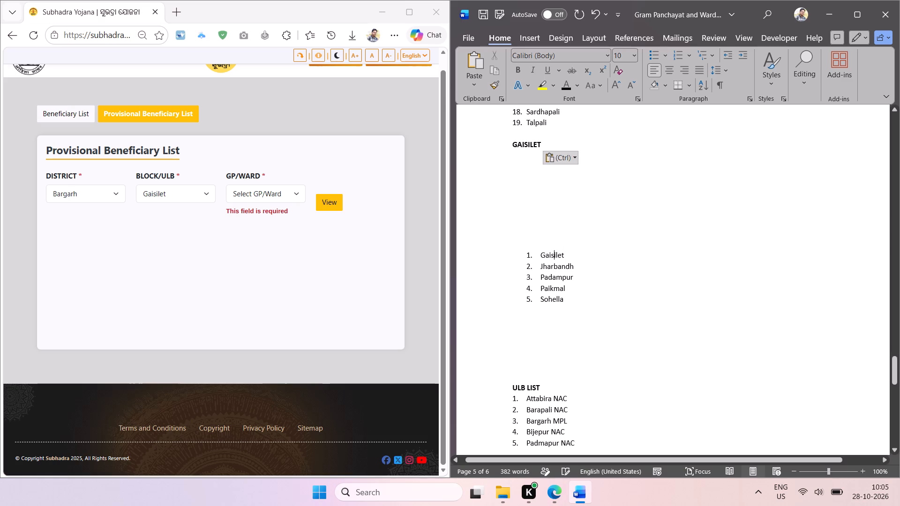
key(BackSpace)
Rename the copied heading below Talpali to JHARBANDH and save the document.
double_click(529, 145)
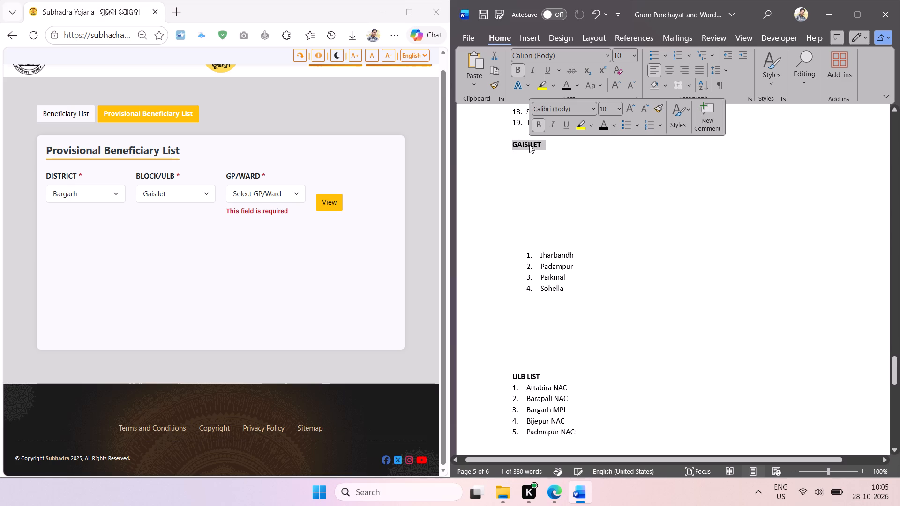
text(JHARBANH)
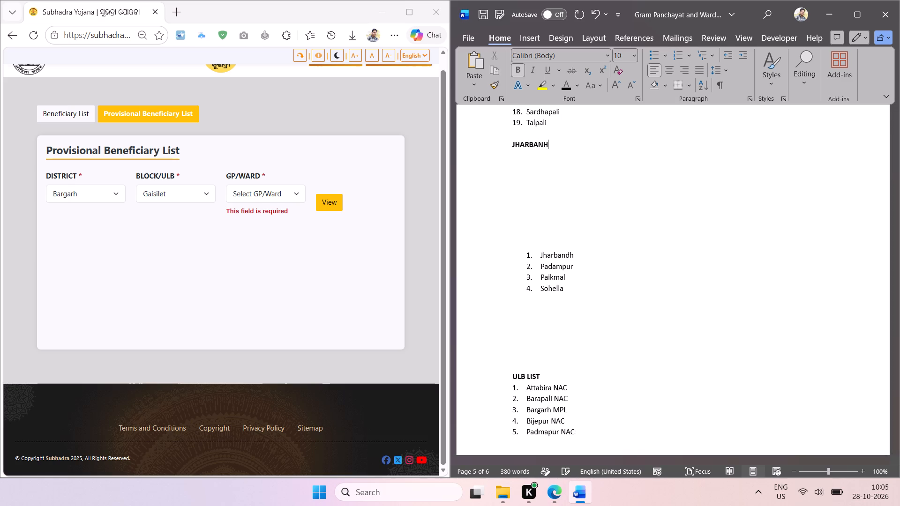
key(BackSpace)
key(BackSpace)
key(BackSpace)
key(BackSpace)
key(BackSpace)
key(BackSpace)
key(BackSpace)
key(BackSpace)
text(JHARBANDH)
key(ctrl+s)
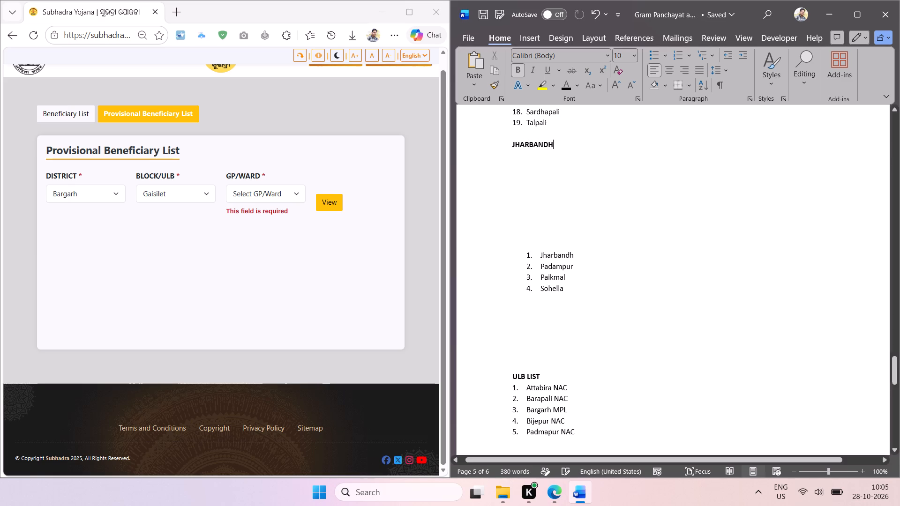
Switch to Edge, select the Jharbandh block, and capture its GP/Ward names from Amthi to Laudidarha as copied text.
click(187, 192)
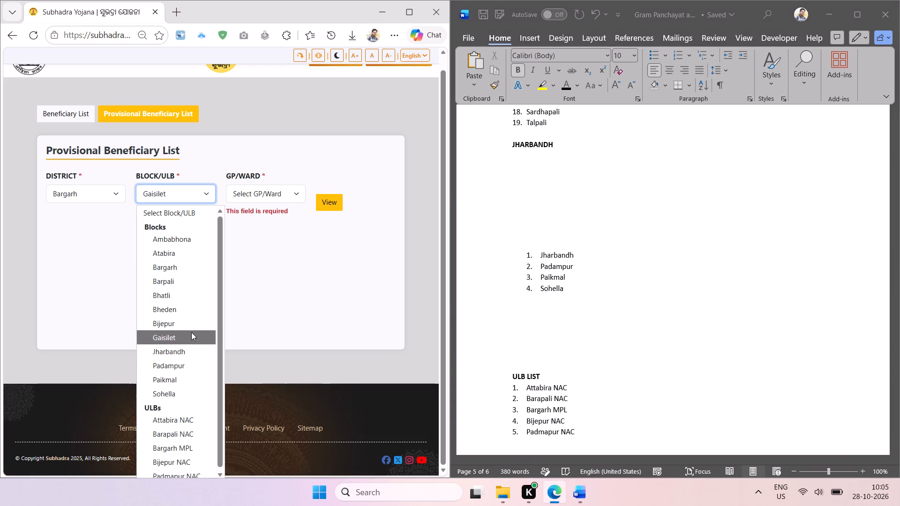
click(185, 354)
click(280, 195)
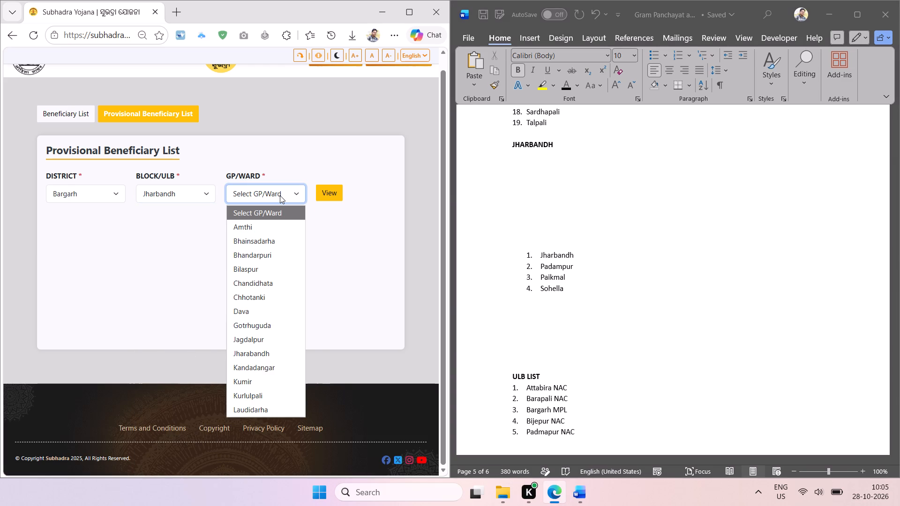
key(shift+super+t)
drag(228, 221, 319, 365)
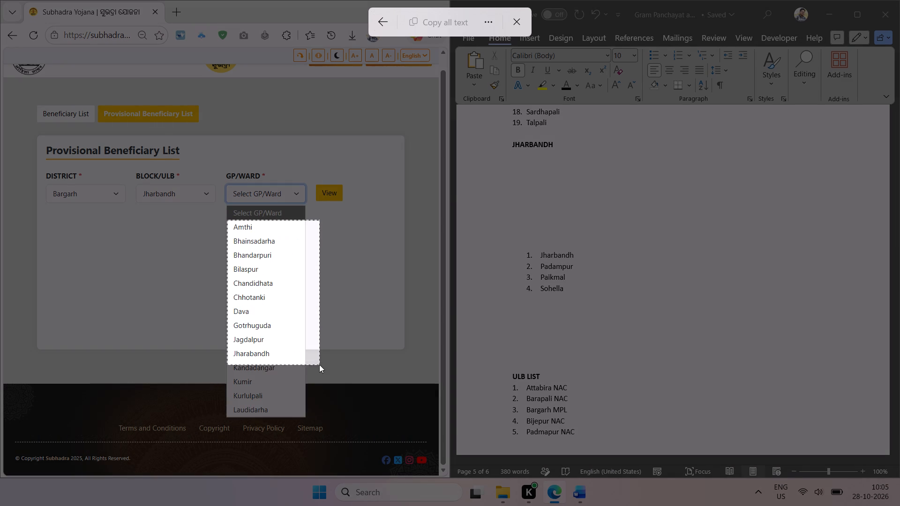
drag(319, 365, 299, 414)
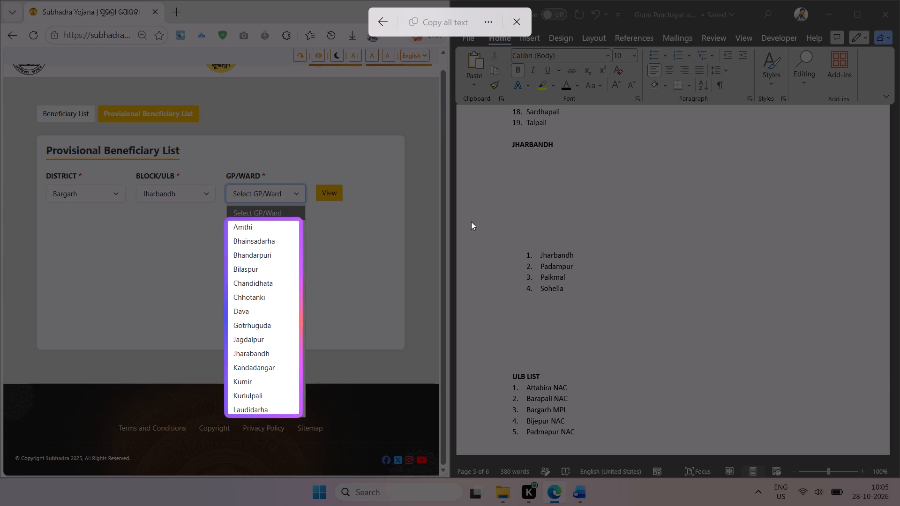
click(448, 19)
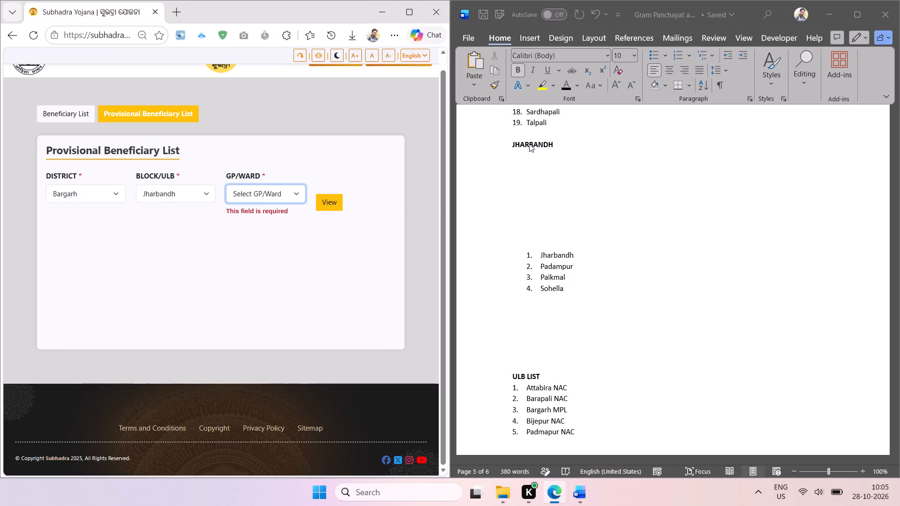
Switch to Word and paste the copied Jharbandh names below the JHARBANDH heading.
click(525, 155)
click(519, 164)
key(ctrl+v)
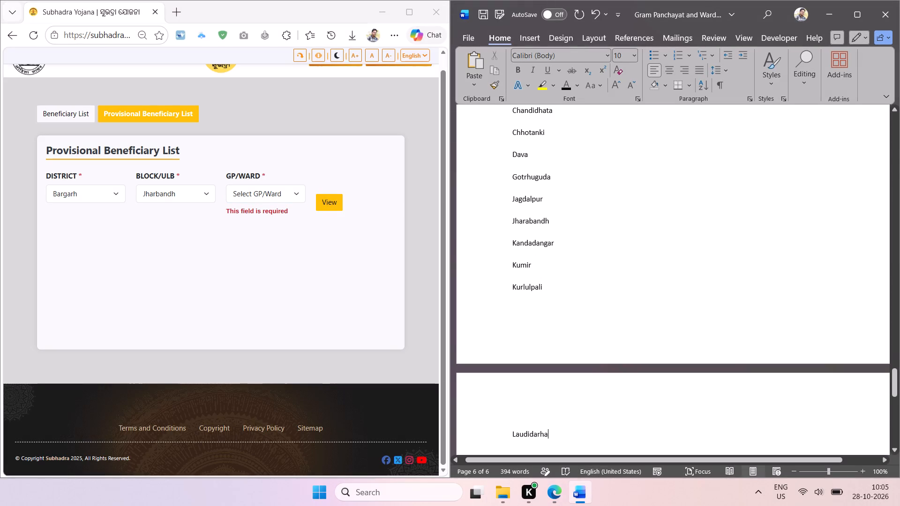
Remove the blank lines from the JHARBANDH heading down to Gotrhuguda so these entries follow one another directly.
scroll(535, 241, up, 2)
scroll(543, 250, down, 2)
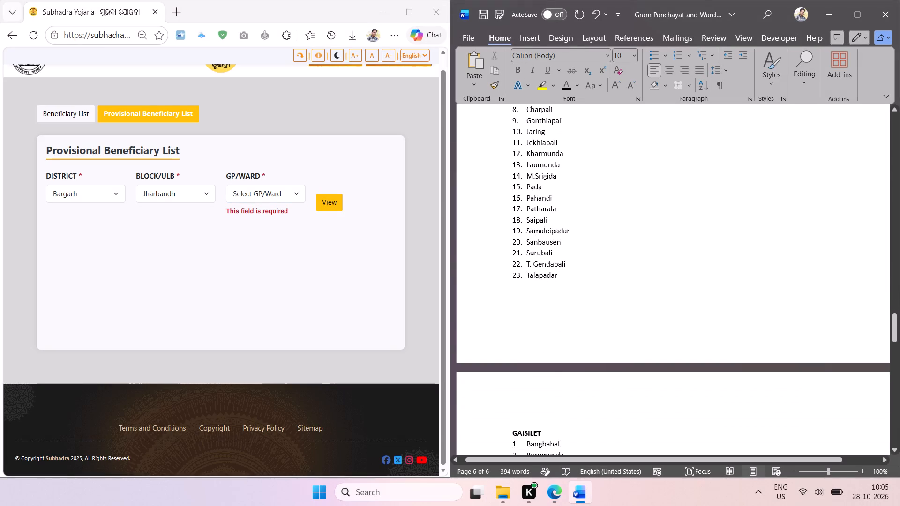
scroll(543, 250, down, 4)
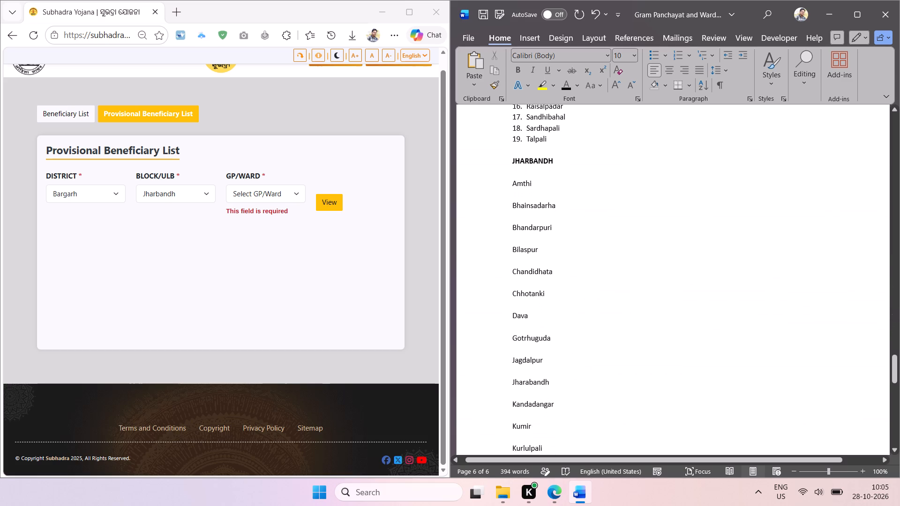
scroll(543, 250, down, 4)
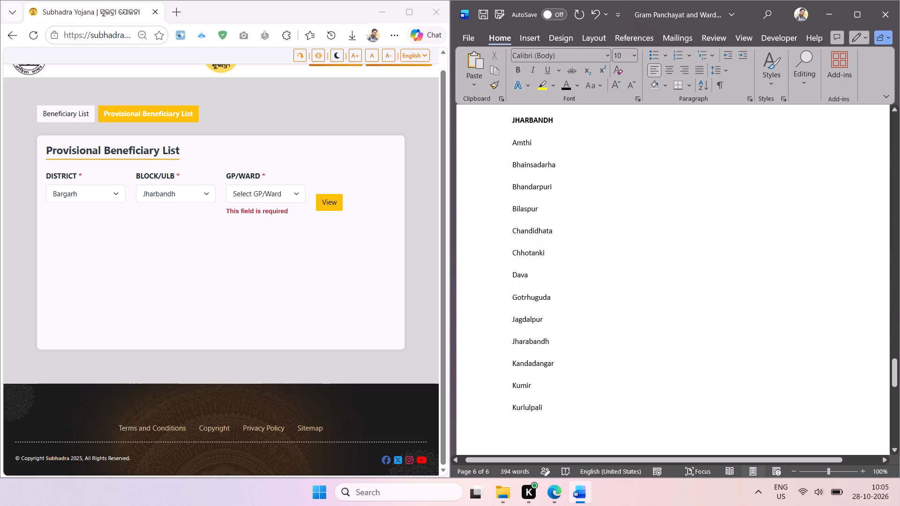
click(529, 135)
key(BackSpace)
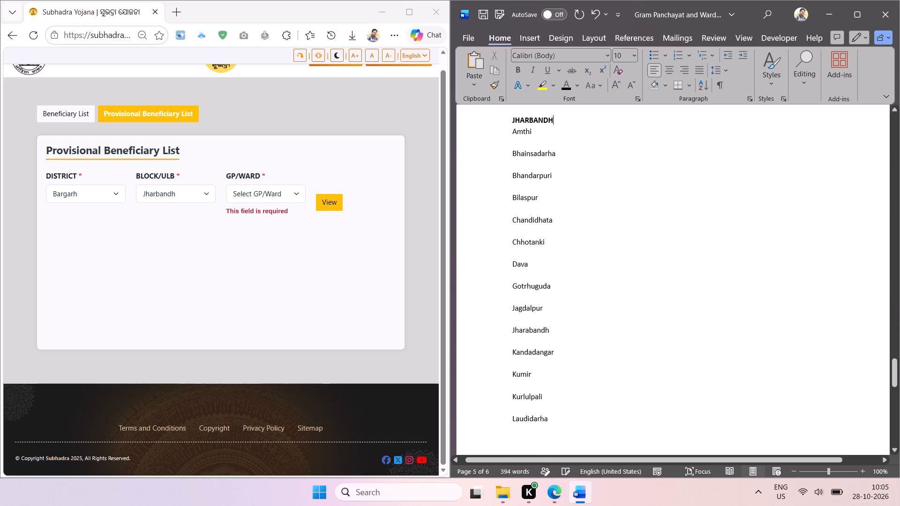
click(518, 273)
key(BackSpace)
click(521, 255)
key(BackSpace)
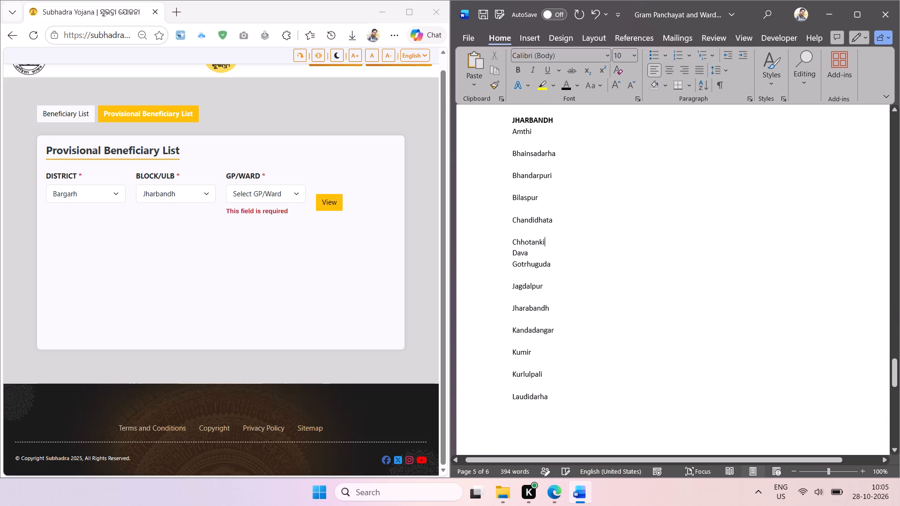
click(523, 231)
key(BackSpace)
click(524, 211)
key(BackSpace)
click(524, 189)
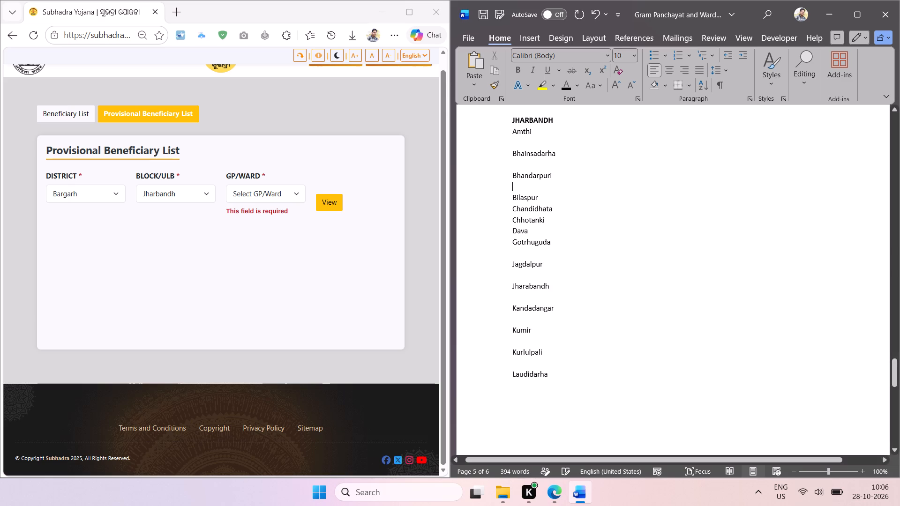
key(BackSpace)
click(525, 164)
key(BackSpace)
click(523, 137)
key(BackSpace)
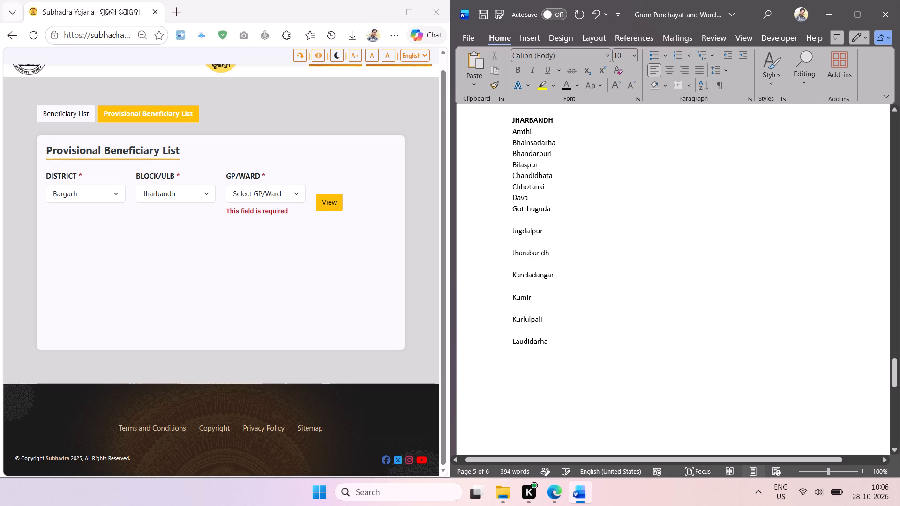
Remove the remaining blank lines between the Jharbandh entries from Gotrhuguda to Laudidarha.
click(518, 332)
key(BackSpace)
click(519, 309)
key(BackSpace)
click(524, 279)
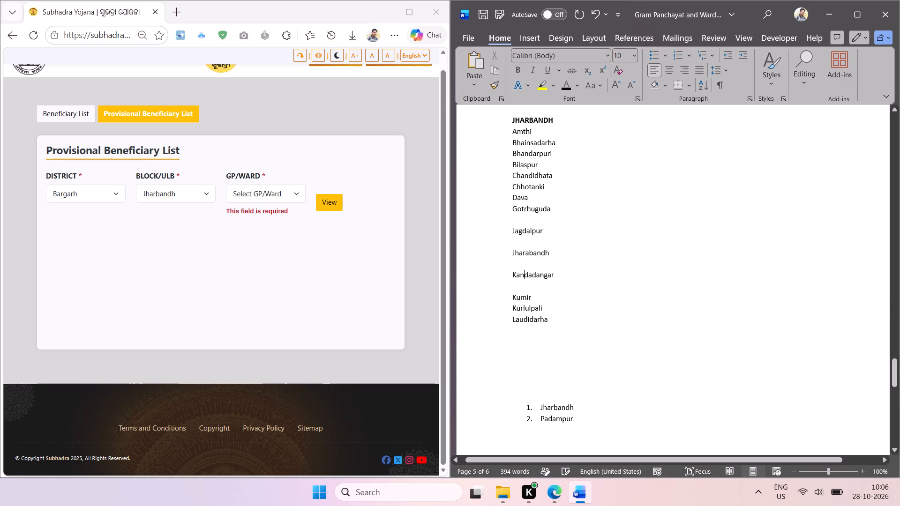
click(525, 283)
key(BackSpace)
click(527, 263)
key(BackSpace)
click(527, 242)
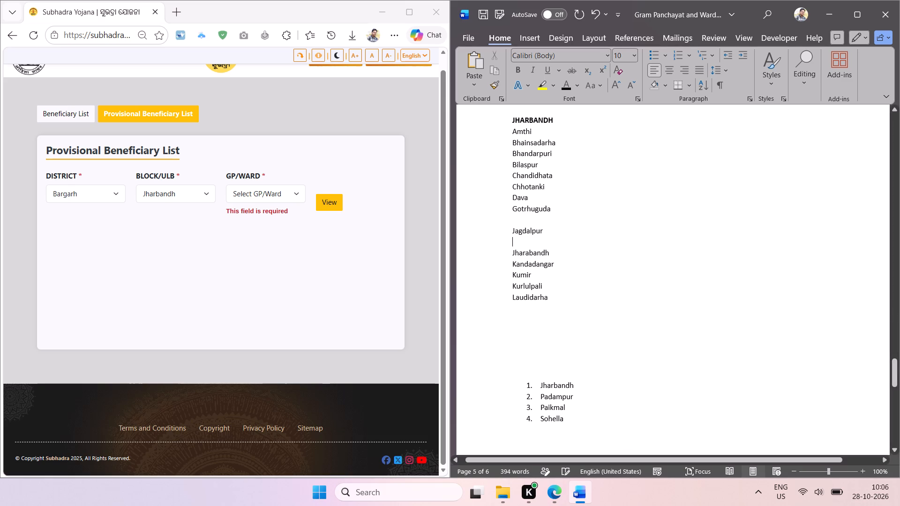
key(BackSpace)
click(521, 210)
click(523, 220)
key(BackSpace)
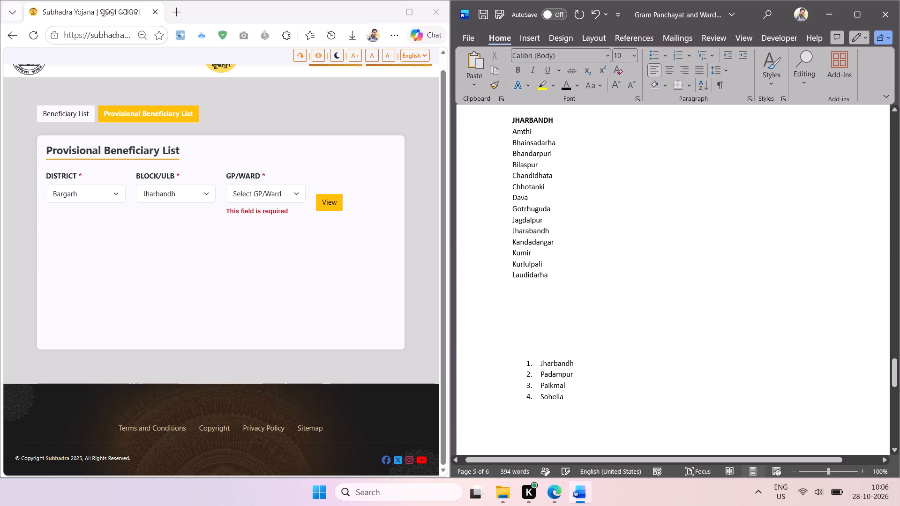
Number the Jharbandh entries from Amthi to Laudidarha, decrease the list indent to align with the heading, and save the document.
drag(547, 275, 509, 131)
click(651, 54)
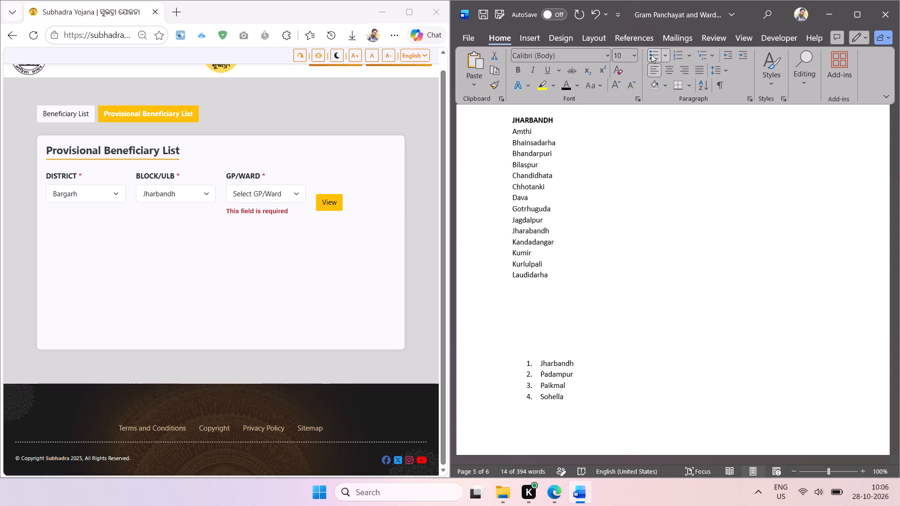
click(651, 54)
click(675, 56)
double_click(727, 58)
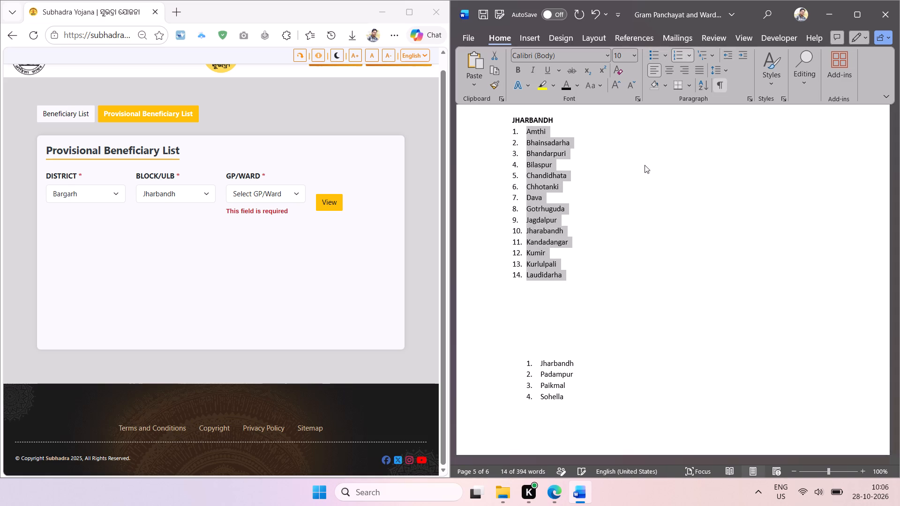
click(621, 178)
key(ctrl+s)
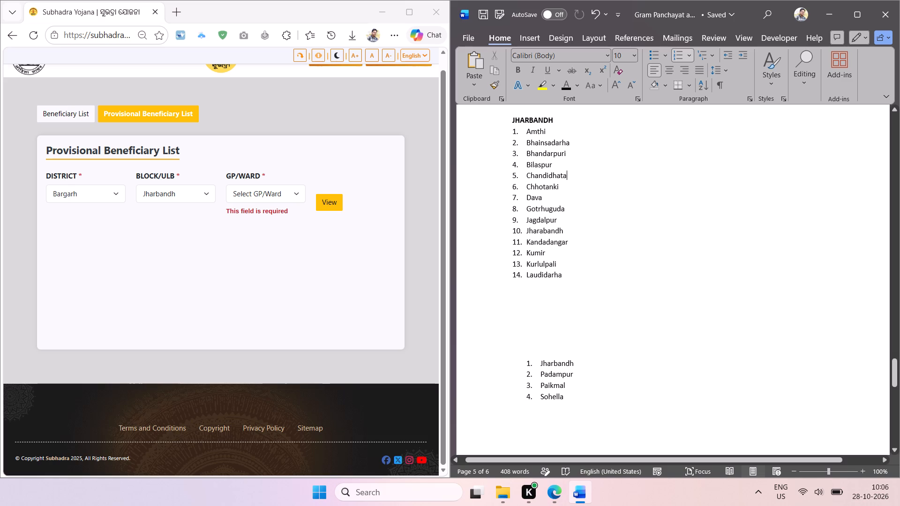
Delete Jharbandh from the list of remaining blocks.
double_click(561, 364)
key(BackSpace)
Insert a page break below the Jharbandh entries and paste a copy of the JHARBANDH heading on the new page above the remaining blocks.
double_click(539, 121)
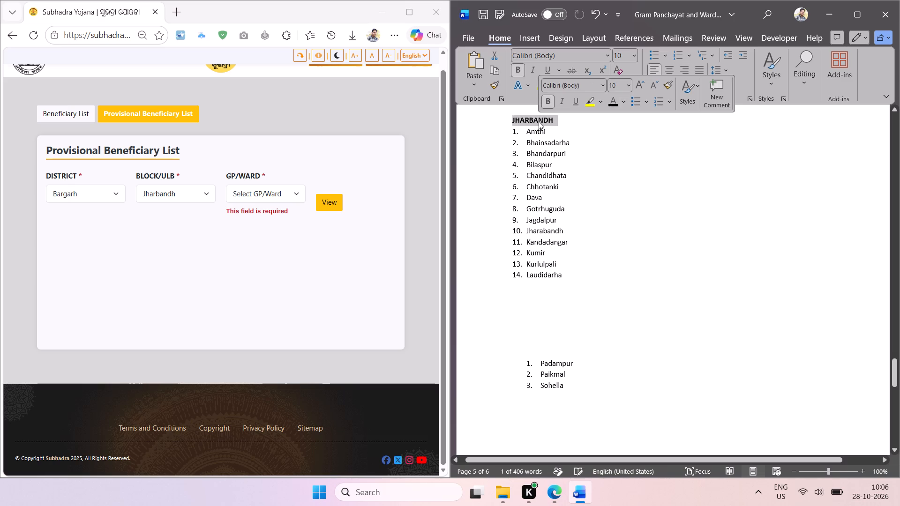
key(ctrl+c)
scroll(572, 367, down, 1)
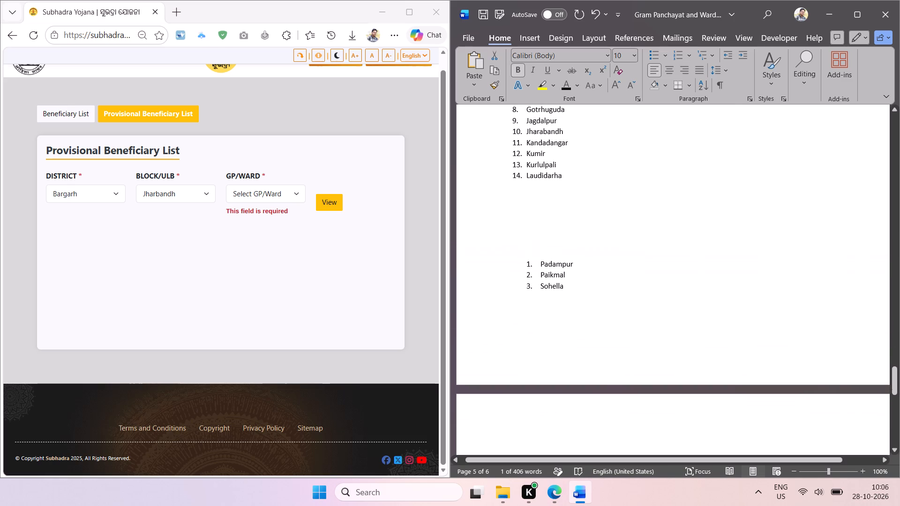
scroll(563, 277, down, 1)
click(530, 229)
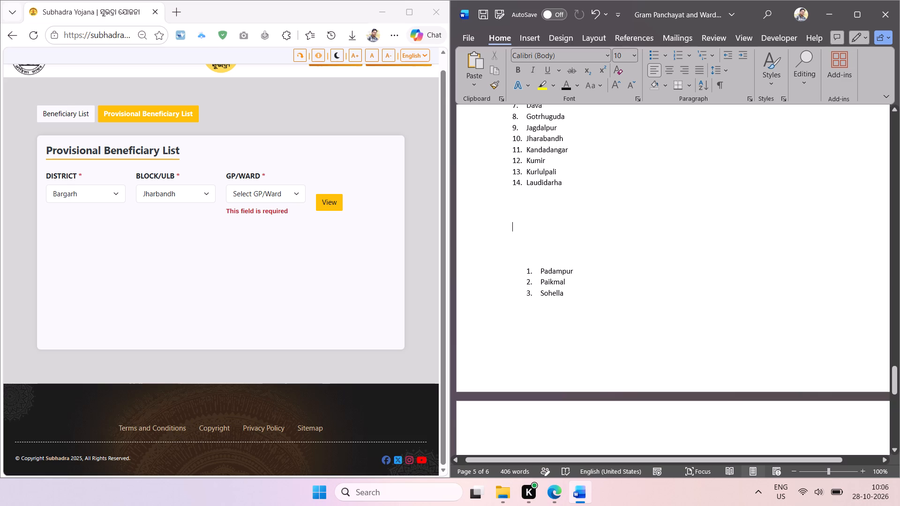
key(ctrl+Return)
scroll(535, 246, down, 1)
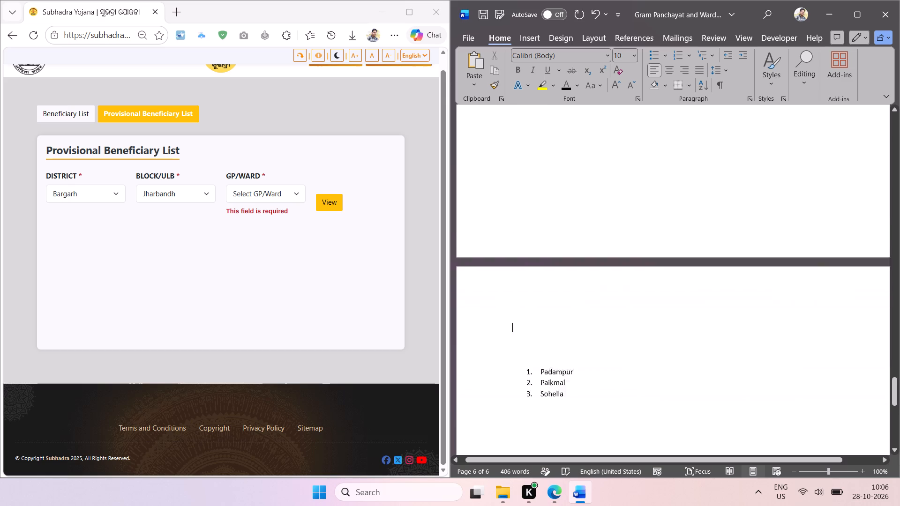
scroll(534, 251, down, 1)
click(527, 256)
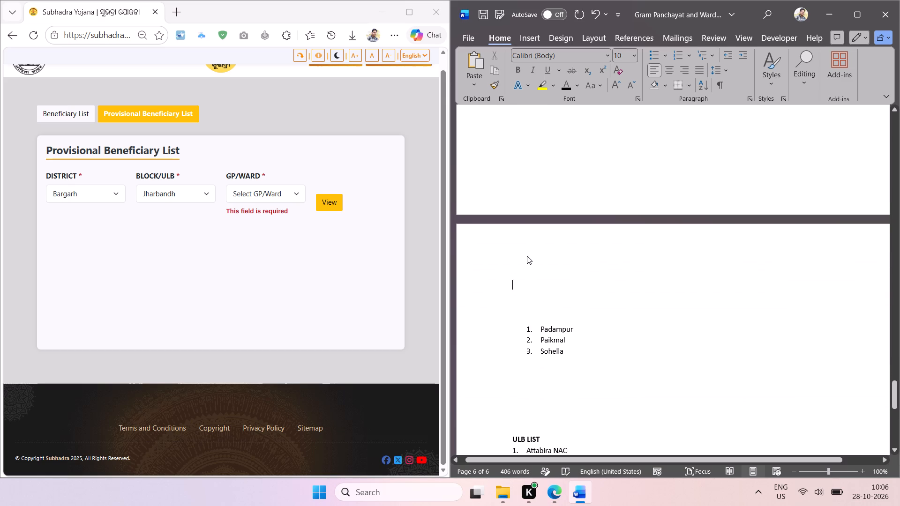
key(ctrl+v)
Rename the copied heading on the new page to PADAMPUR and save the document.
double_click(529, 289)
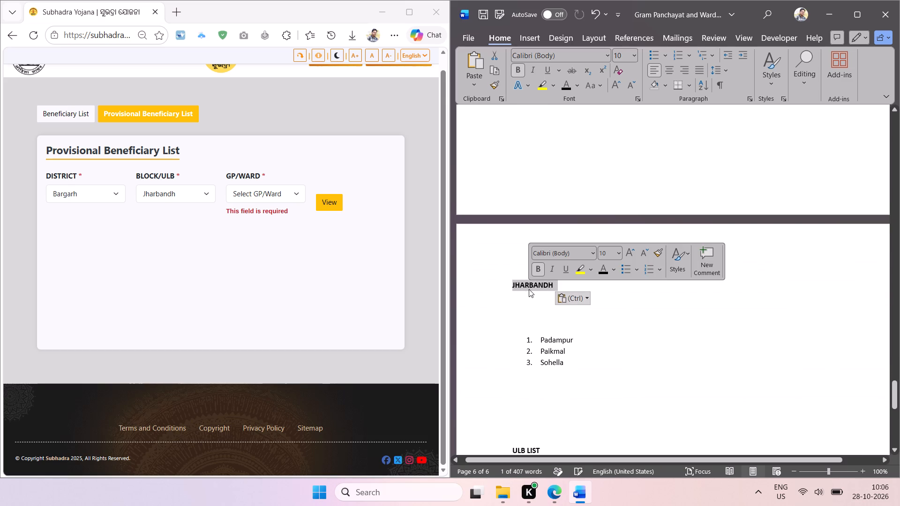
text(PADAMPUR)
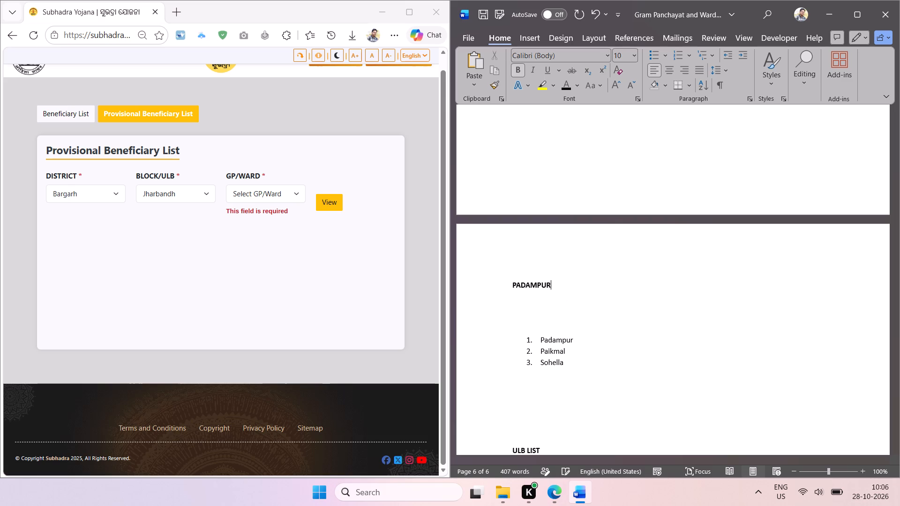
key(ctrl+s)
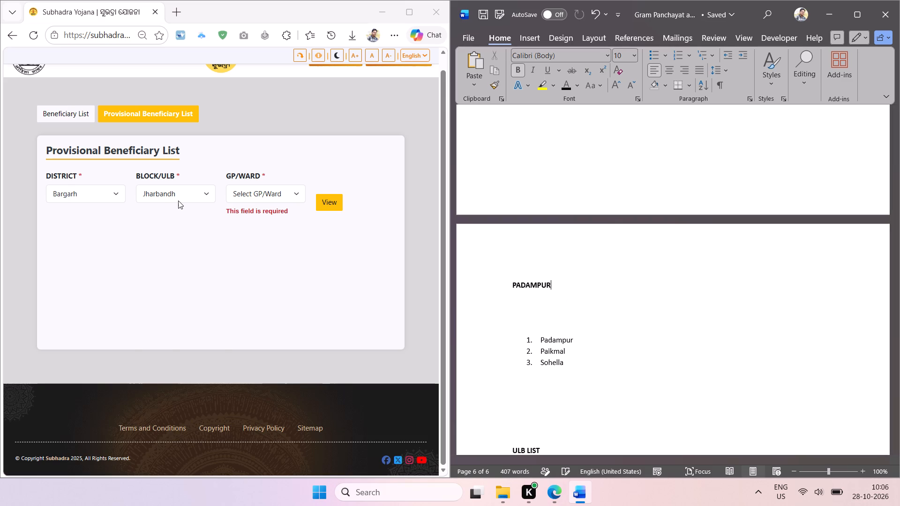
Switch to Edge and select Padampur as the block.
click(178, 201)
click(187, 367)
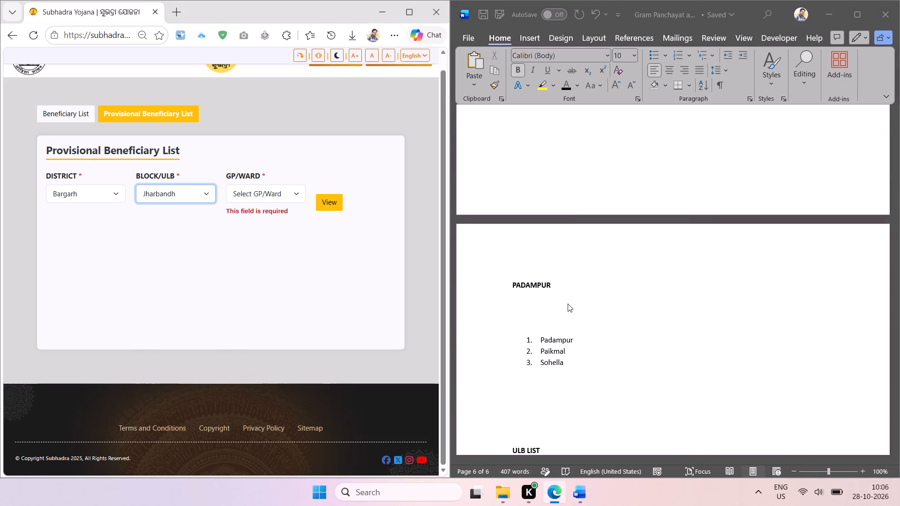
Switch to Word and add six blank lines between the PADAMPUR heading and the list of remaining blocks.
click(525, 323)
click(542, 324)
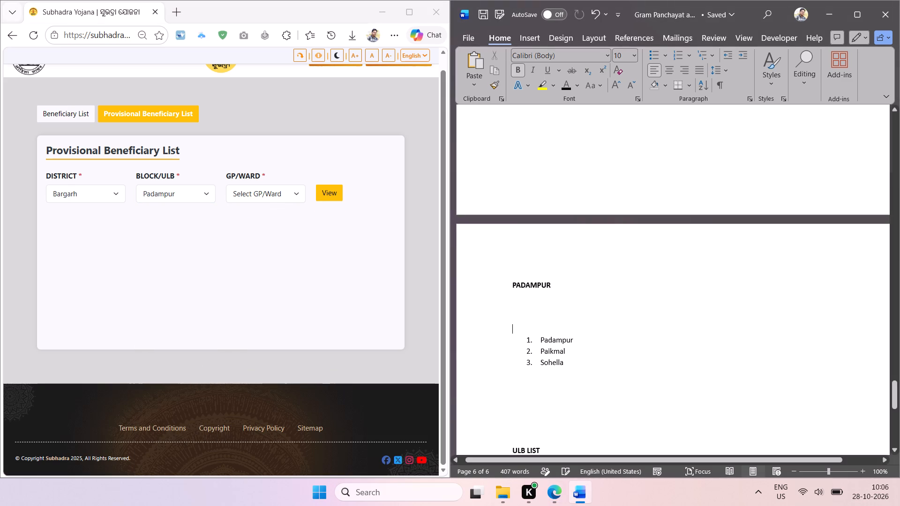
key(Return)
key(Return)
key(Return)
key(Return)
key(Return)
key(Return)
scroll(532, 315, down, 1)
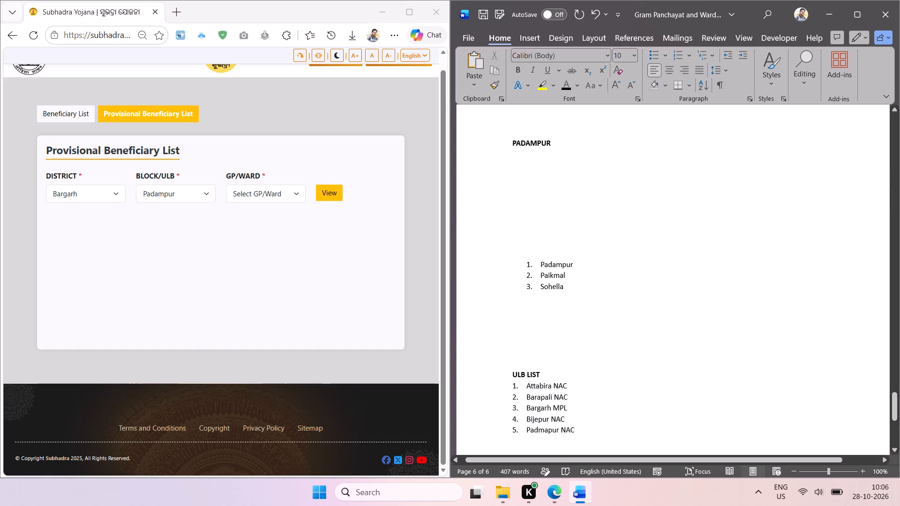
scroll(532, 314, down, 1)
Switch to Edge and copy the text of Padampur's GP/Ward options from Baarikel to Mahulpali with the screen text extractor.
click(276, 192)
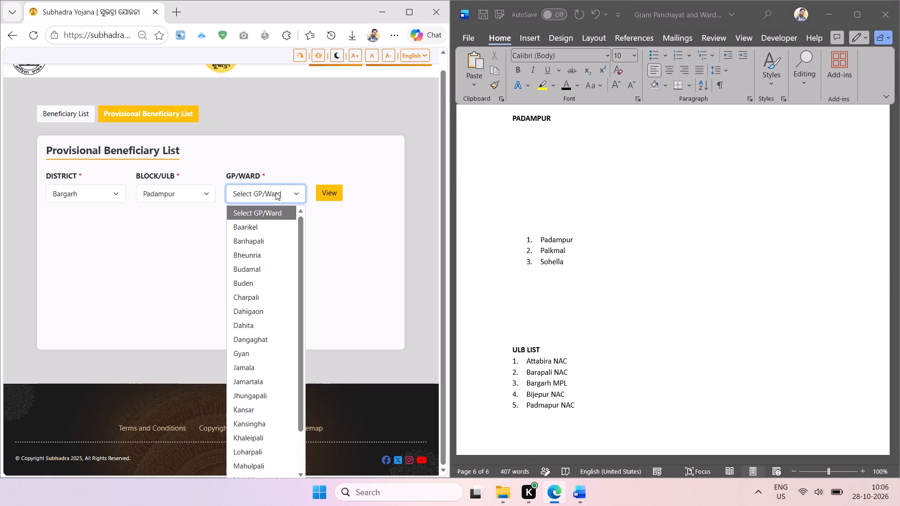
key(shift+super+t)
drag(229, 221, 229, 221)
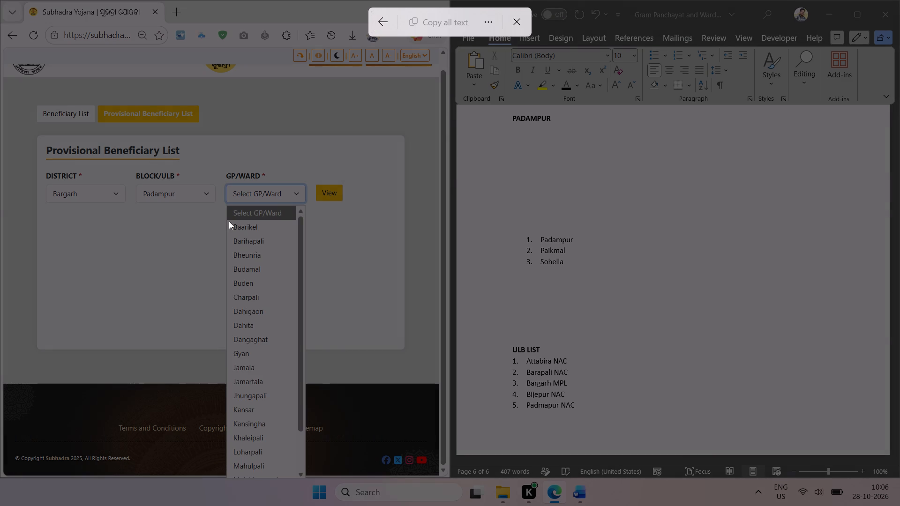
drag(229, 221, 293, 472)
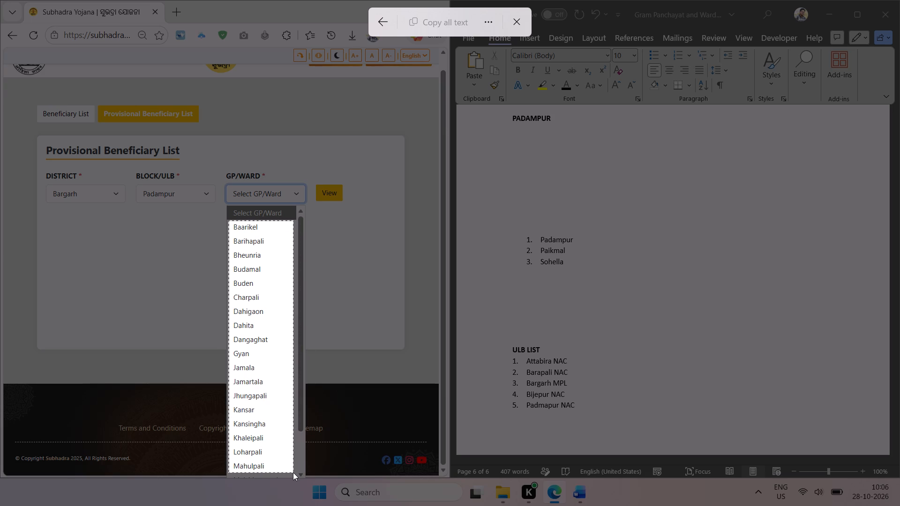
drag(293, 472, 293, 473)
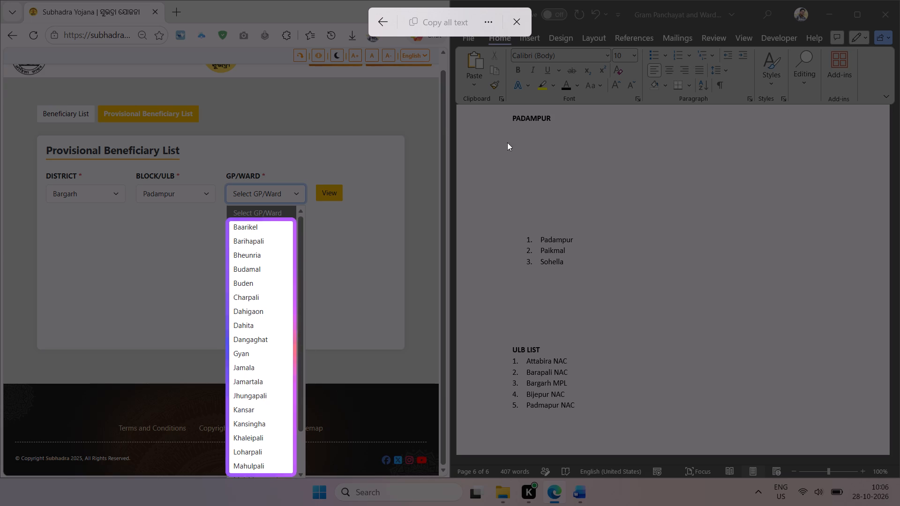
click(453, 20)
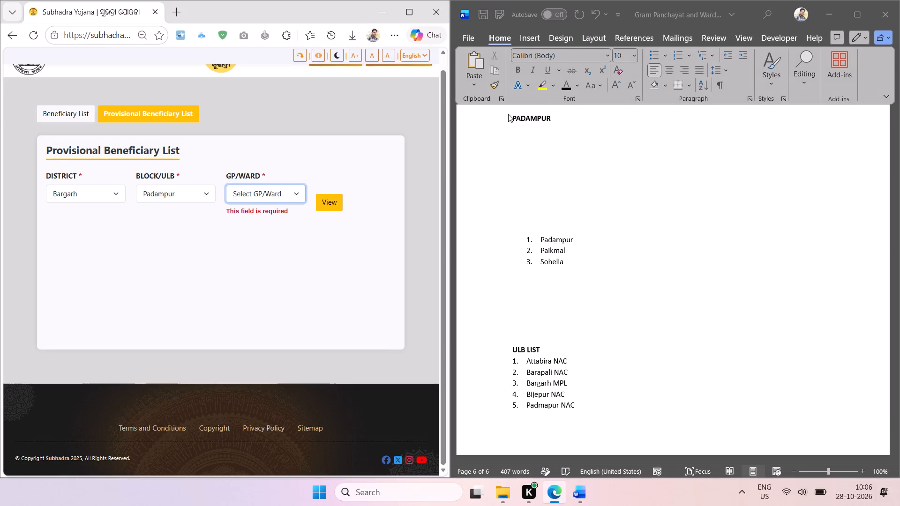
Switch to Word, paste the copied names directly below the PADAMPUR heading, and add two new lines after Mahulpali.
click(513, 138)
click(519, 128)
key(ctrl+v)
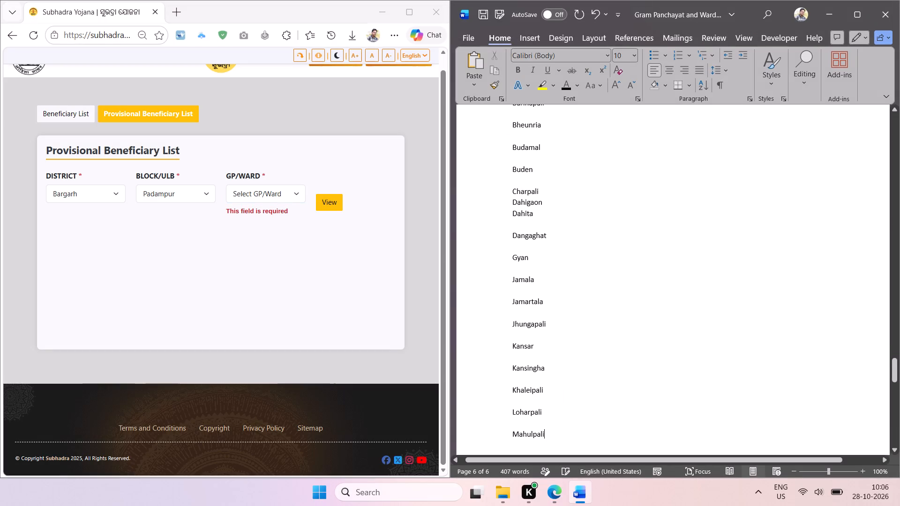
scroll(563, 335, down, 1)
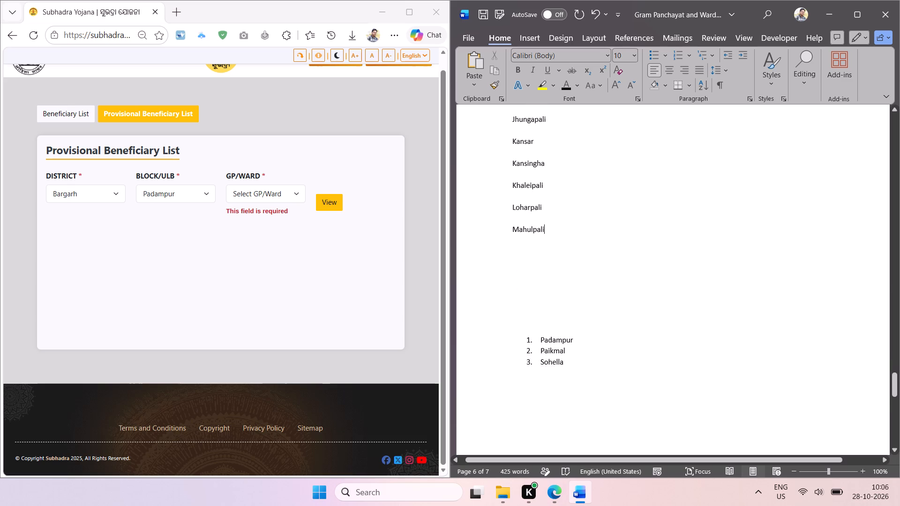
scroll(563, 335, down, 2)
key(Return)
key(Return)
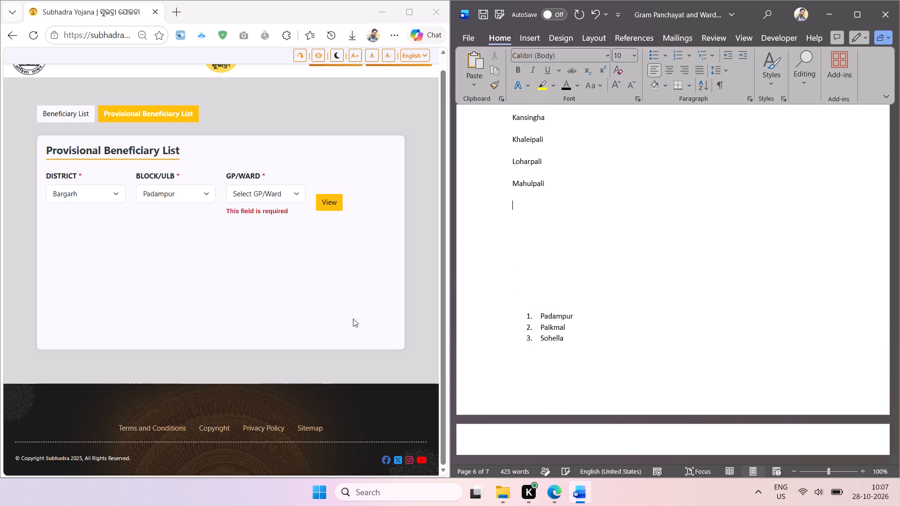
Switch to Edge and copy the text of the last GP/Ward options, Mahulpali to Sargibahal, with the screen text extractor.
click(293, 189)
scroll(298, 307, down, 2)
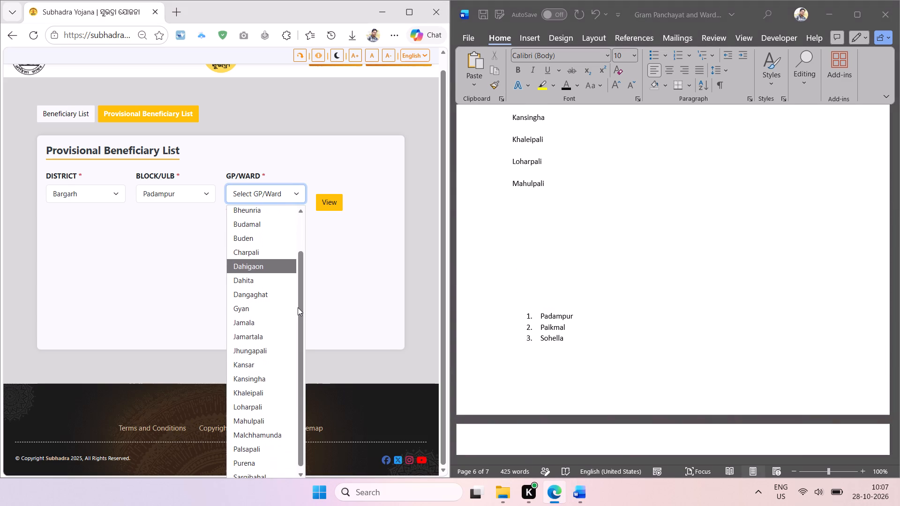
scroll(298, 307, down, 2)
key(shift+super+t)
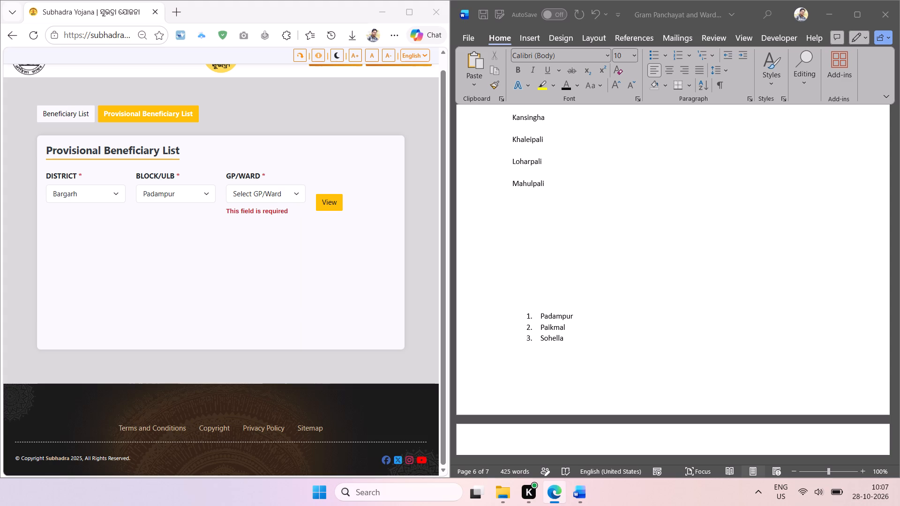
drag(229, 410, 302, 484)
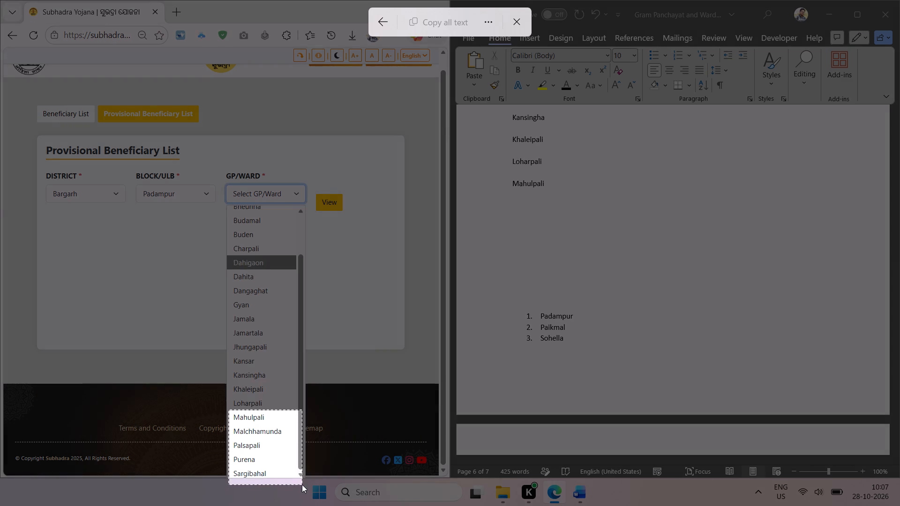
drag(302, 484, 293, 482)
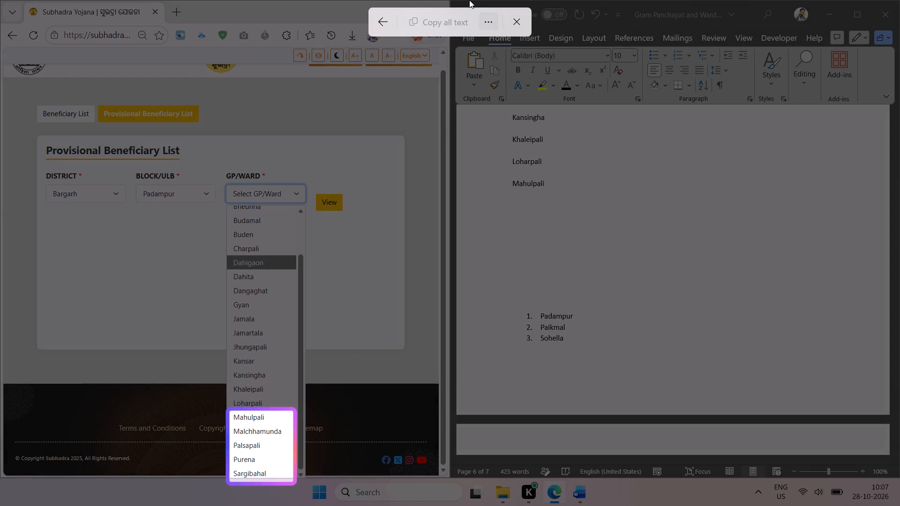
click(431, 21)
Switch to Word, paste the remaining names below Mahulpali, and delete the duplicate Mahulpali entry.
click(519, 206)
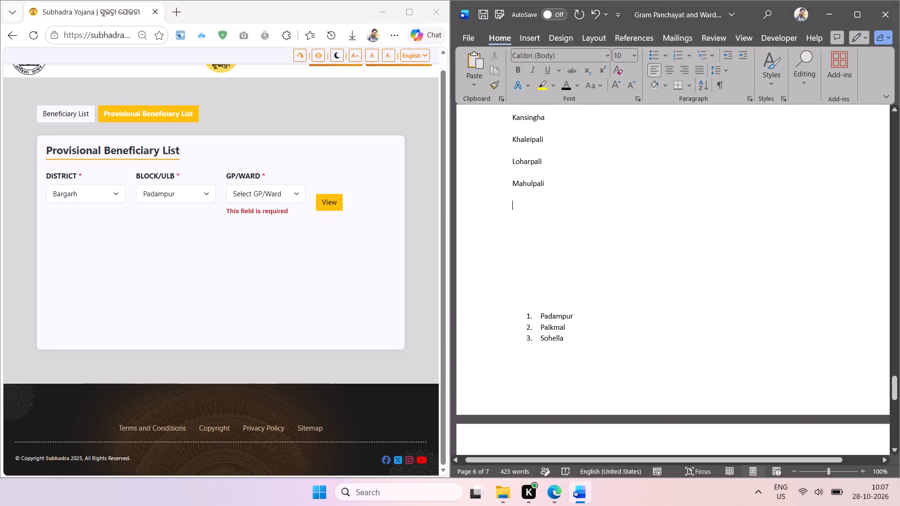
key(ctrl+v)
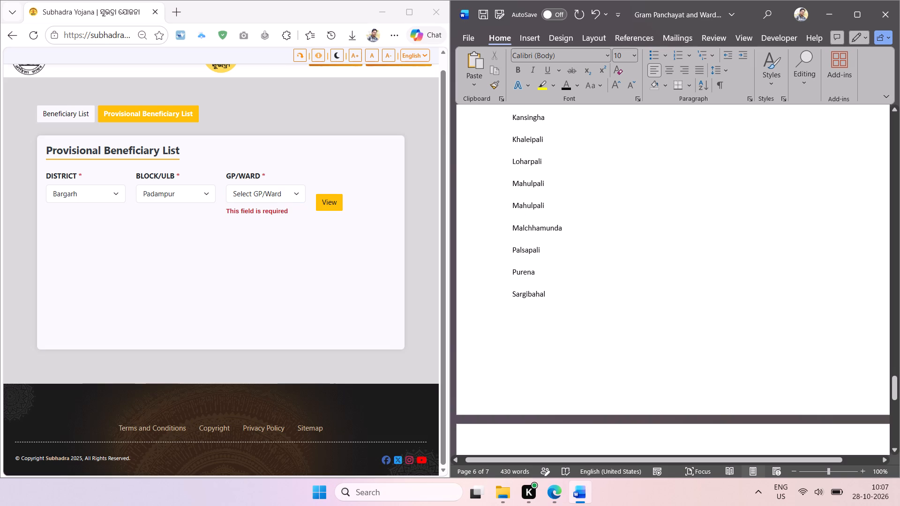
double_click(532, 201)
key(BackSpace)
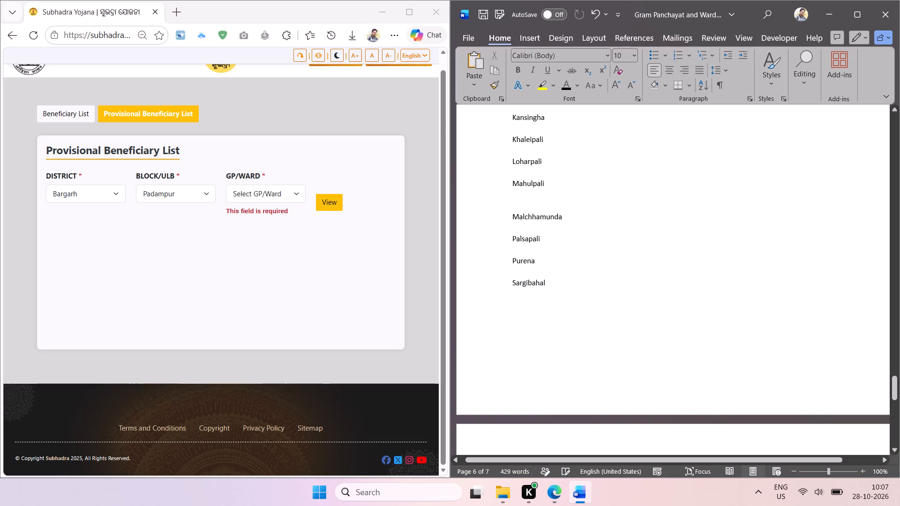
Remove the blank lines between the names from Baarikel to Dangaghat under the PADAMPUR heading.
scroll(532, 201, up, 5)
scroll(541, 212, down, 1)
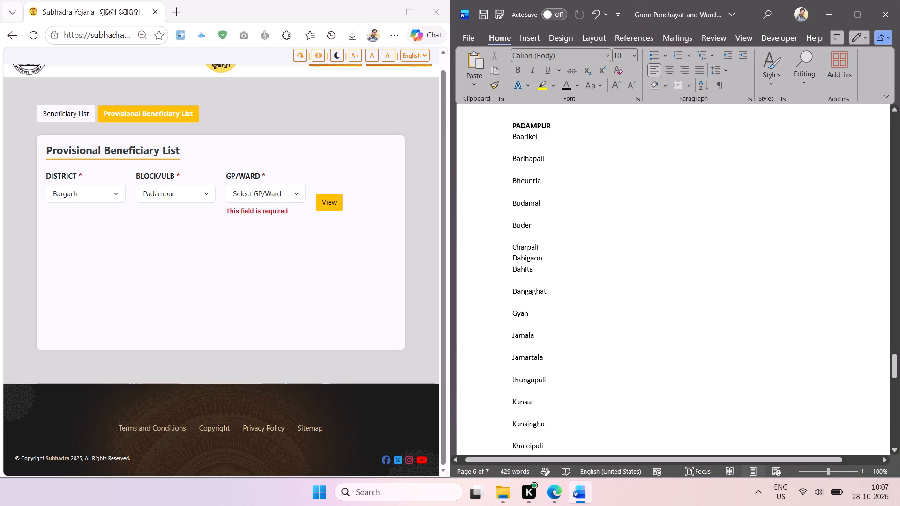
click(518, 147)
key(BackSpace)
click(530, 160)
key(BackSpace)
click(523, 172)
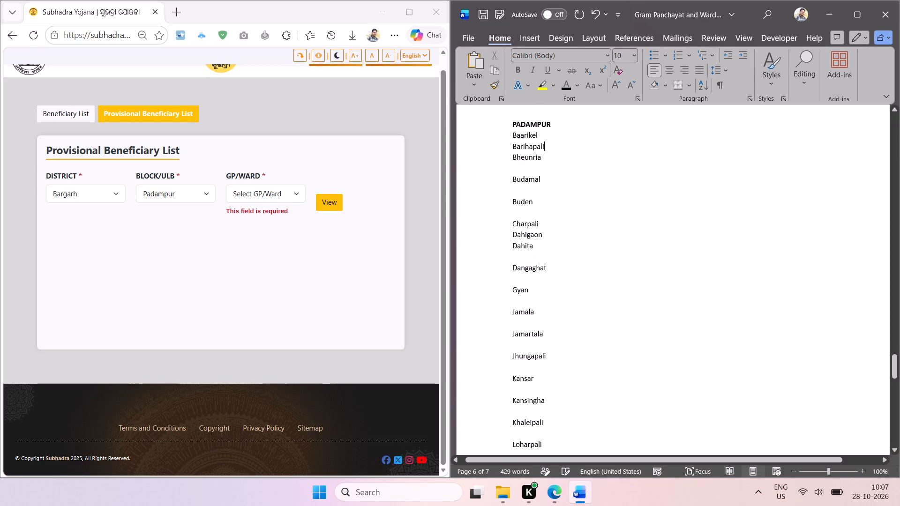
key(BackSpace)
click(523, 179)
key(BackSpace)
click(516, 193)
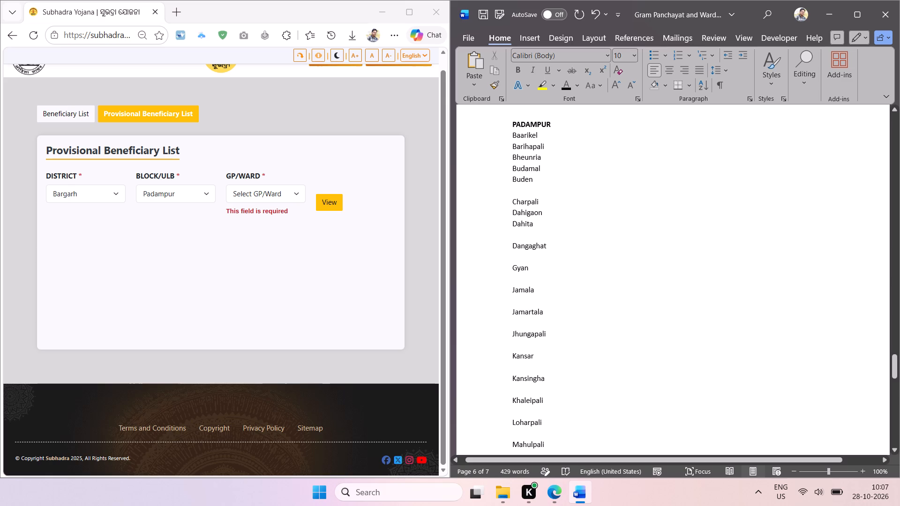
key(BackSpace)
click(521, 225)
key(BackSpace)
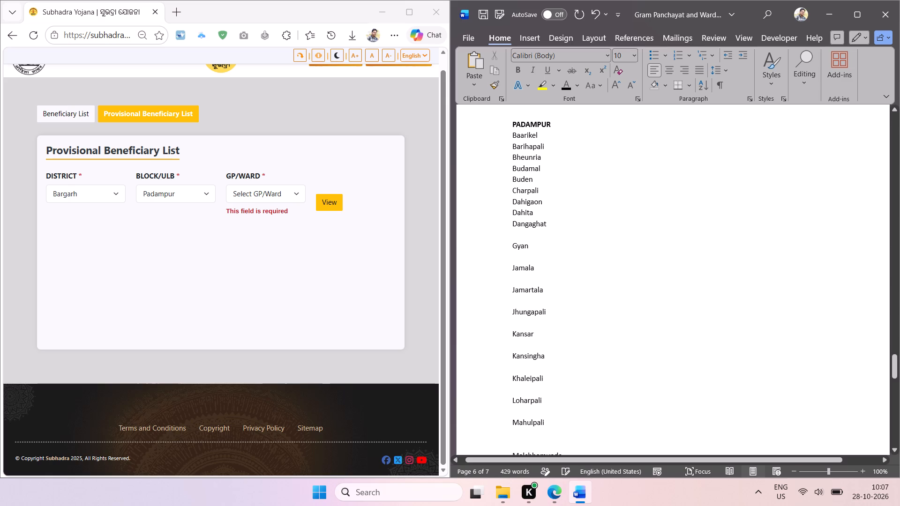
Remove the blank lines between the names from Dangaghat to Khaleipali.
click(519, 235)
key(BackSpace)
click(519, 247)
key(BackSpace)
click(521, 258)
key(BackSpace)
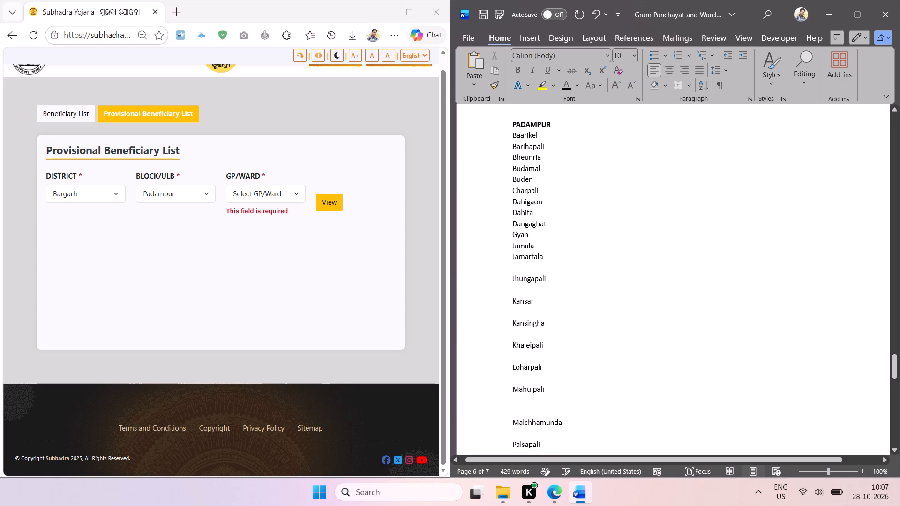
click(521, 269)
key(BackSpace)
click(517, 283)
key(BackSpace)
click(521, 290)
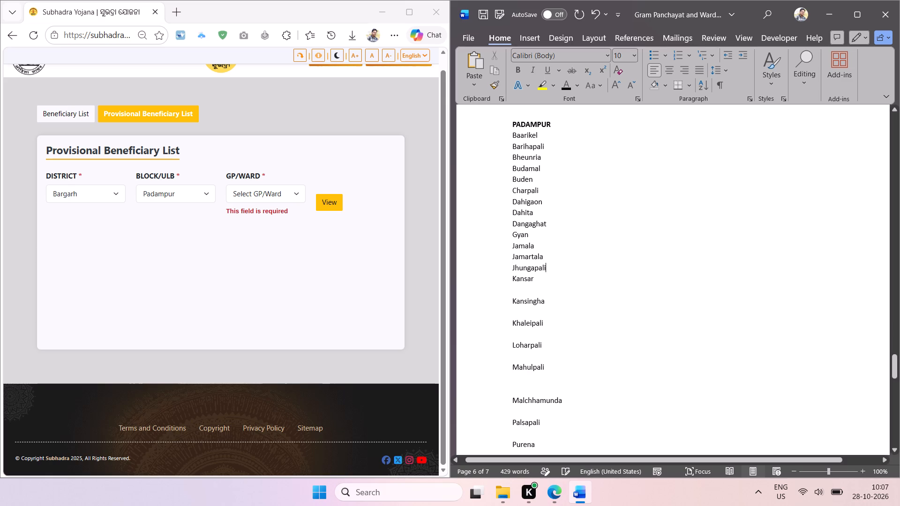
key(BackSpace)
click(522, 301)
key(BackSpace)
Remove the blank lines between the names from Khaleipali to Sargibahal.
click(519, 313)
key(BackSpace)
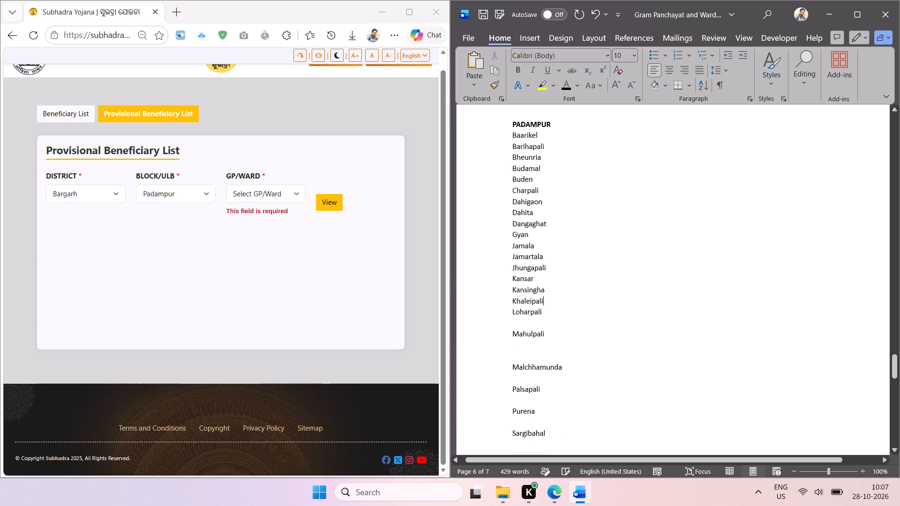
click(522, 327)
key(BackSpace)
click(522, 343)
key(BackSpace)
key(BackSpace)
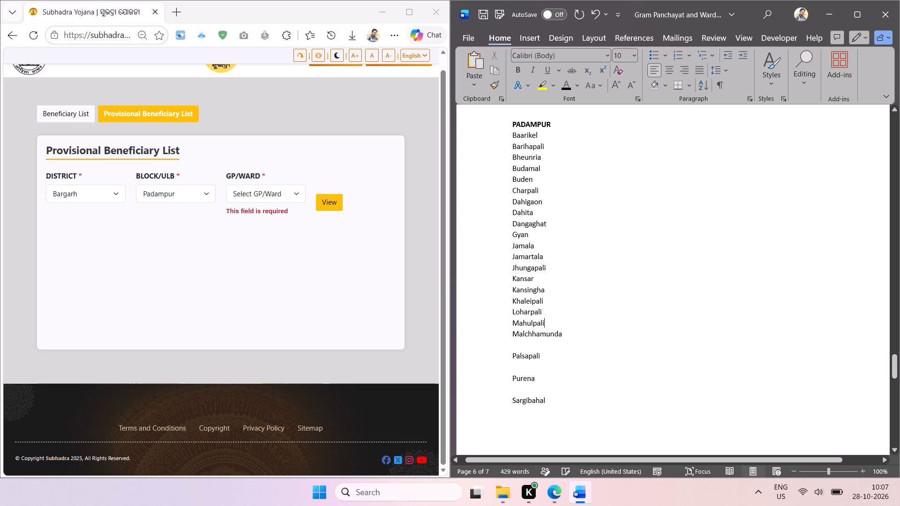
click(520, 347)
key(BackSpace)
click(521, 354)
key(BackSpace)
click(522, 364)
key(BackSpace)
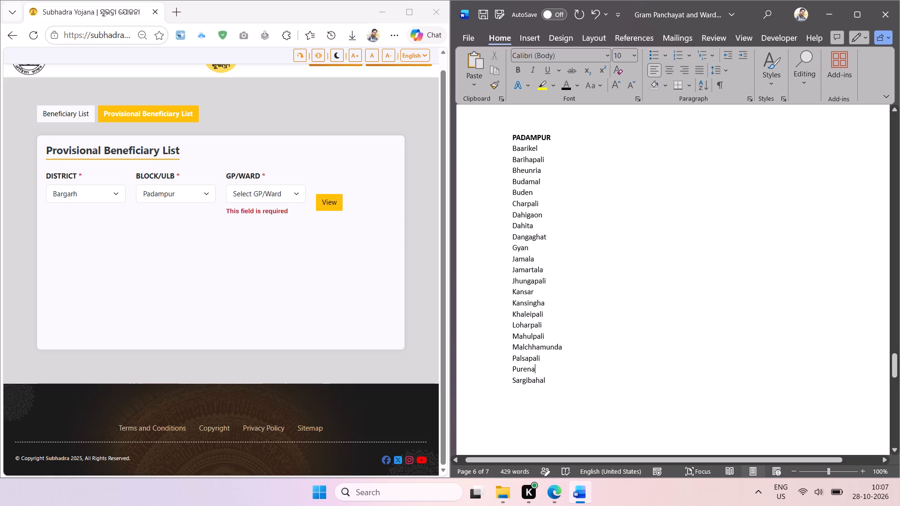
Number the PADAMPUR names from Baarikel to Sargibahal, reduce the list indent to the heading's margin, and save the document.
drag(546, 384, 487, 150)
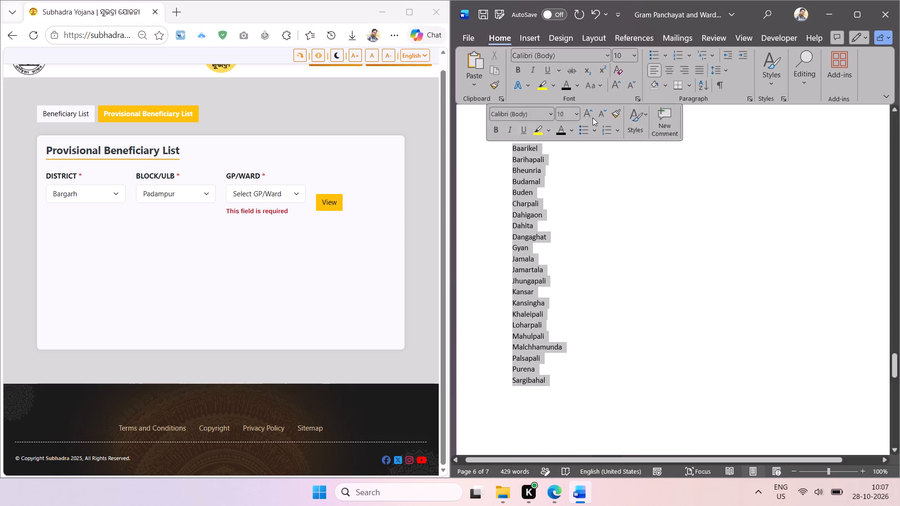
click(678, 51)
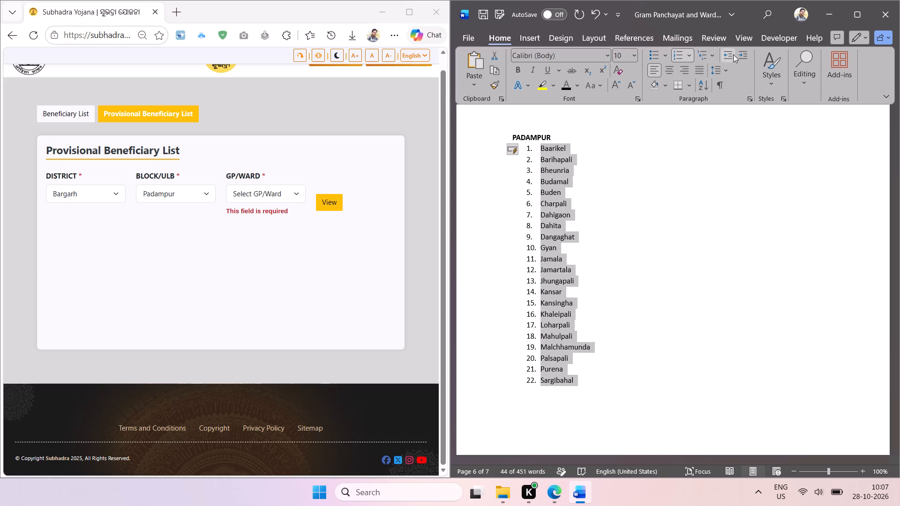
double_click(728, 54)
click(594, 189)
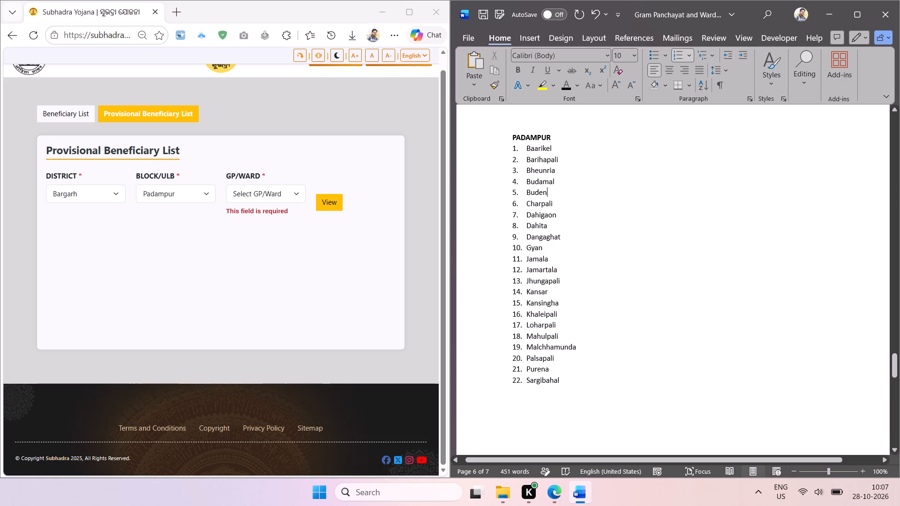
key(ctrl+s)
key(ctrl+s)
Paste a copy of the PADAMPUR heading below the Sargibahal entry, leaving one blank line between them.
scroll(555, 234, down, 1)
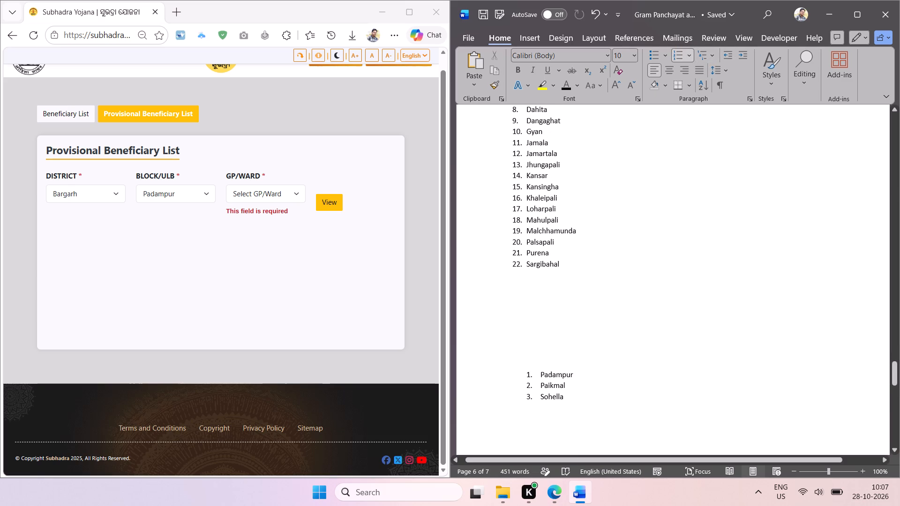
scroll(555, 234, down, 1)
double_click(532, 164)
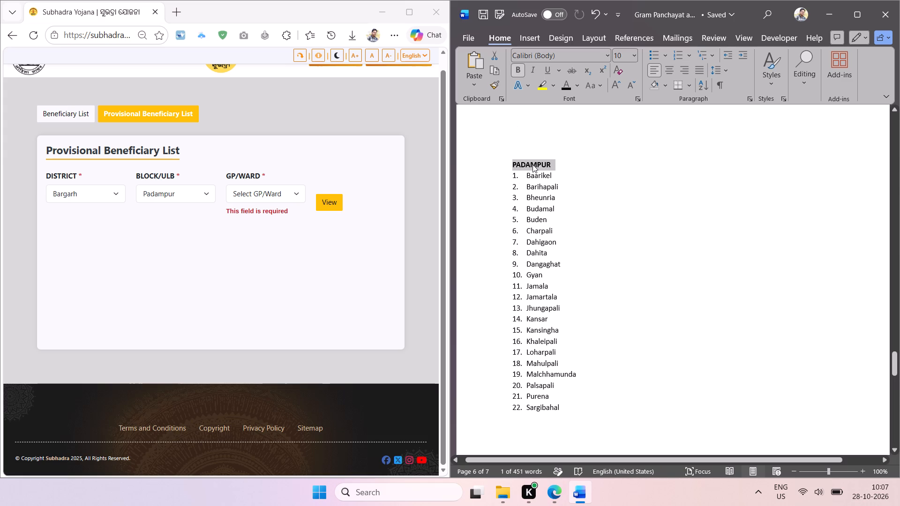
key(ctrl+c)
click(555, 311)
scroll(556, 312, down, 1)
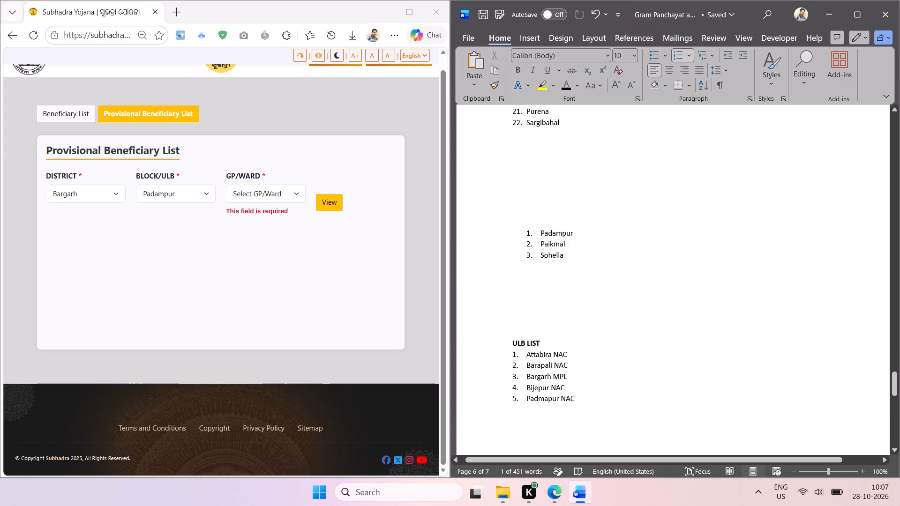
scroll(568, 192, down, 1)
click(567, 145)
key(Return)
key(Return)
key(Return)
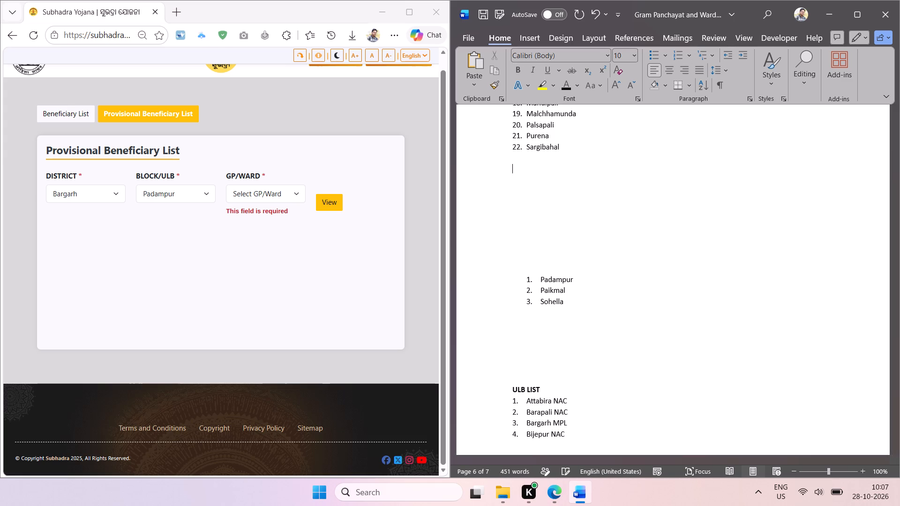
key(ctrl+v)
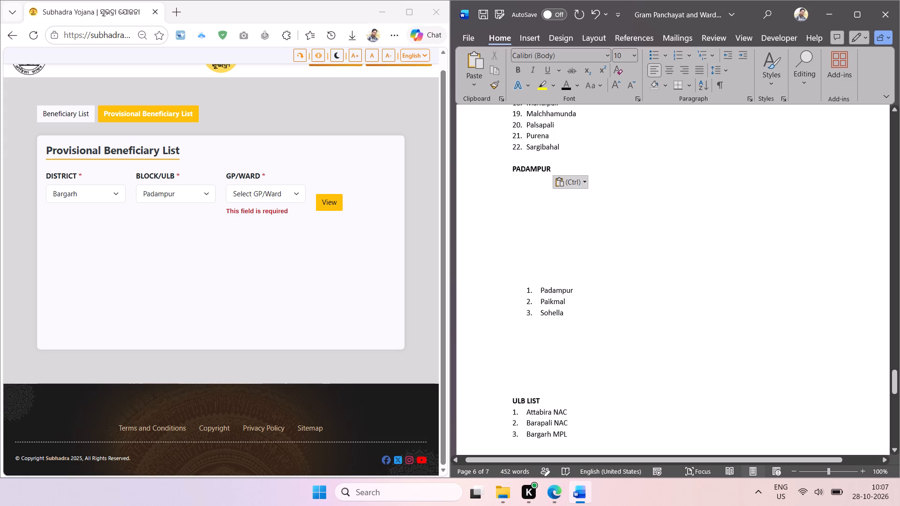
Delete the Padampur entry from the list of remaining blocks above ULB LIST in the Word document.
double_click(558, 287)
key(BackSpace)
Change the duplicated PADAMPUR heading below Sargibahal to PAIKMAL and save the document.
double_click(543, 163)
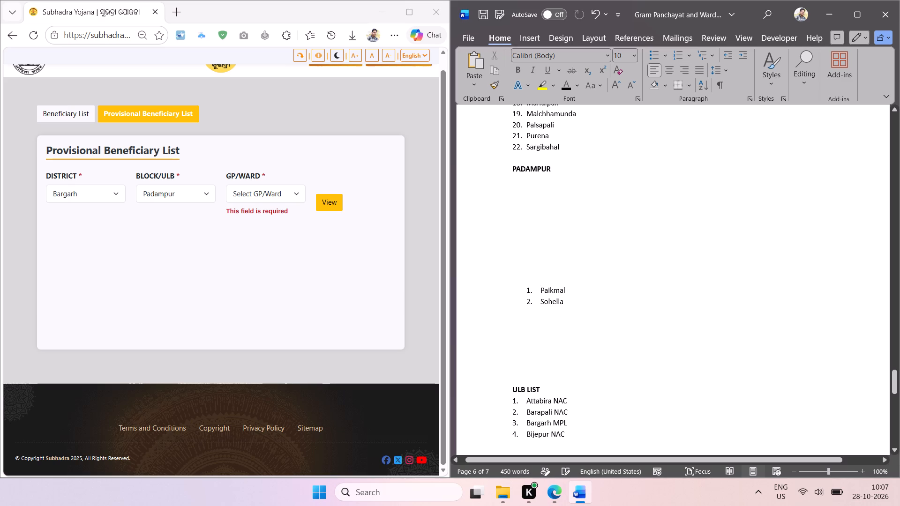
double_click(541, 171)
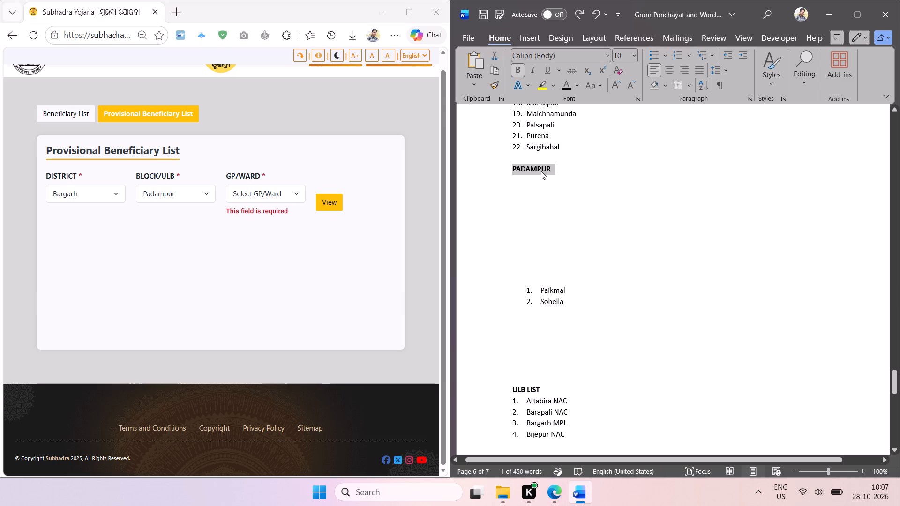
text(PAIKMAL)
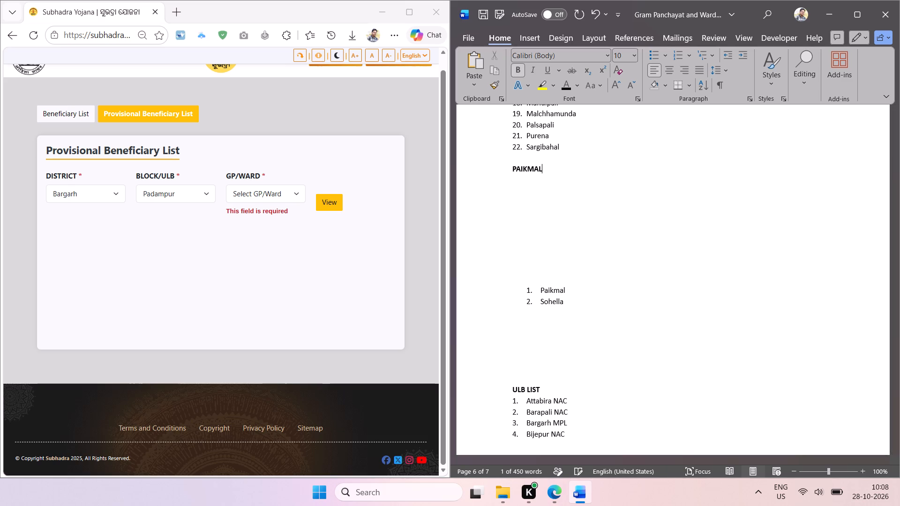
key(ctrl+s)
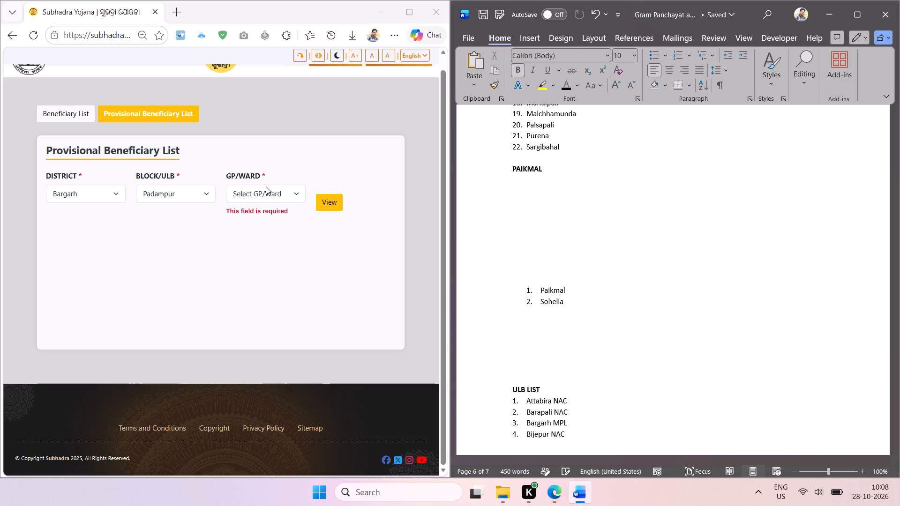
Switch to the Subhadra Yojana form in Edge and set the block to Paikmal.
click(196, 193)
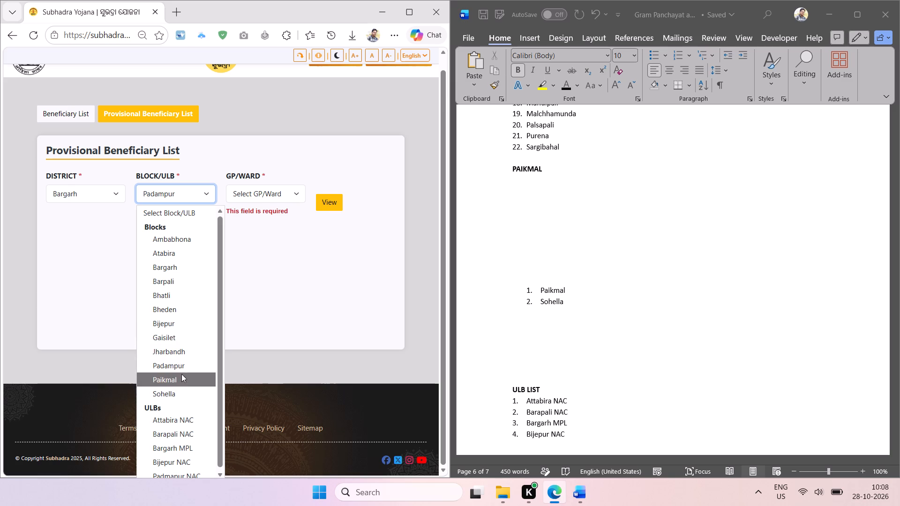
click(180, 378)
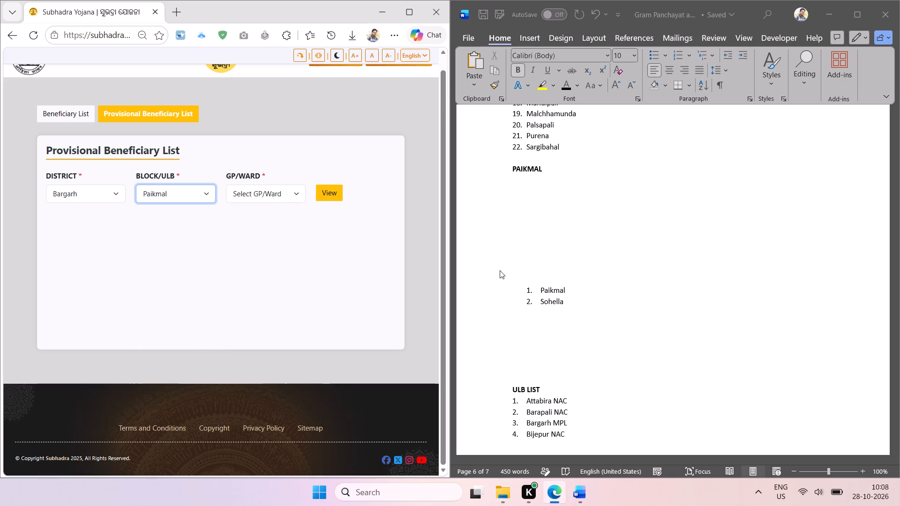
Extract the Paikmal GP names from Badikata to Mithapalli as text and paste them under the PAIKMAL heading in Word.
scroll(537, 219, down, 1)
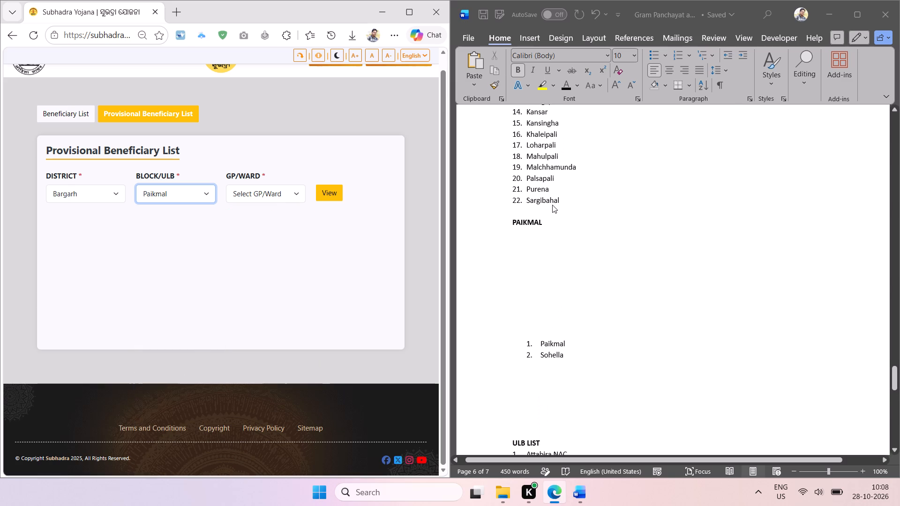
scroll(552, 205, down, 1)
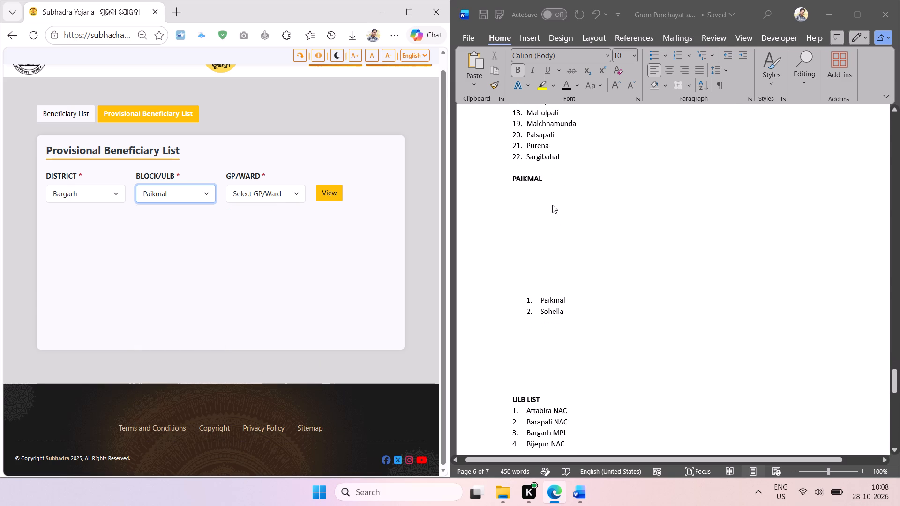
scroll(552, 205, down, 1)
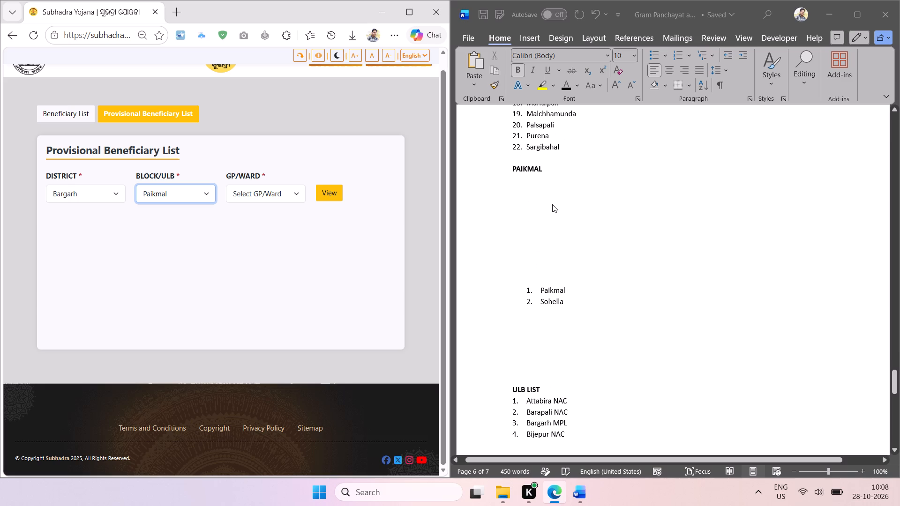
click(270, 193)
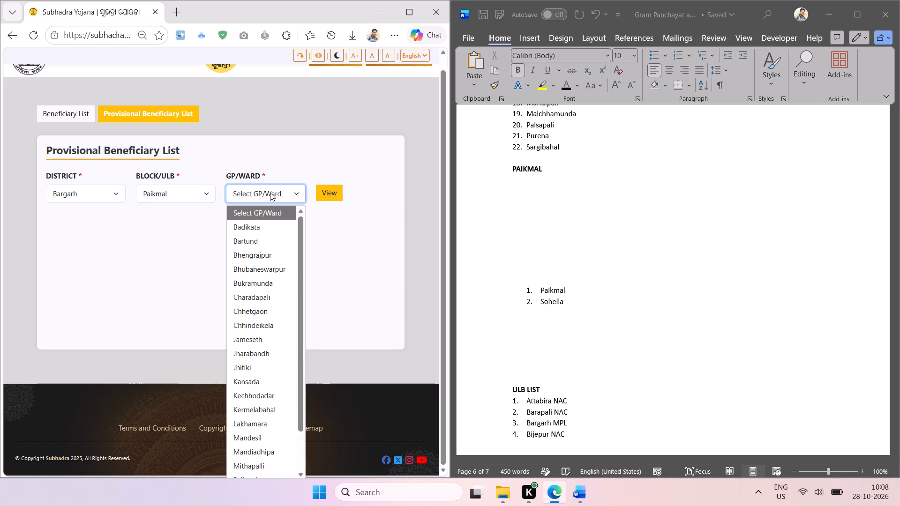
key(shift+super+t)
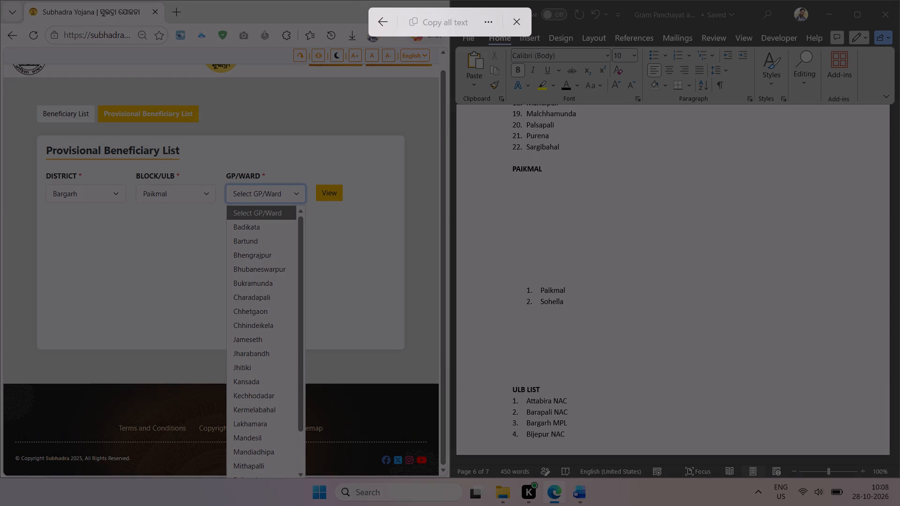
drag(230, 221, 293, 473)
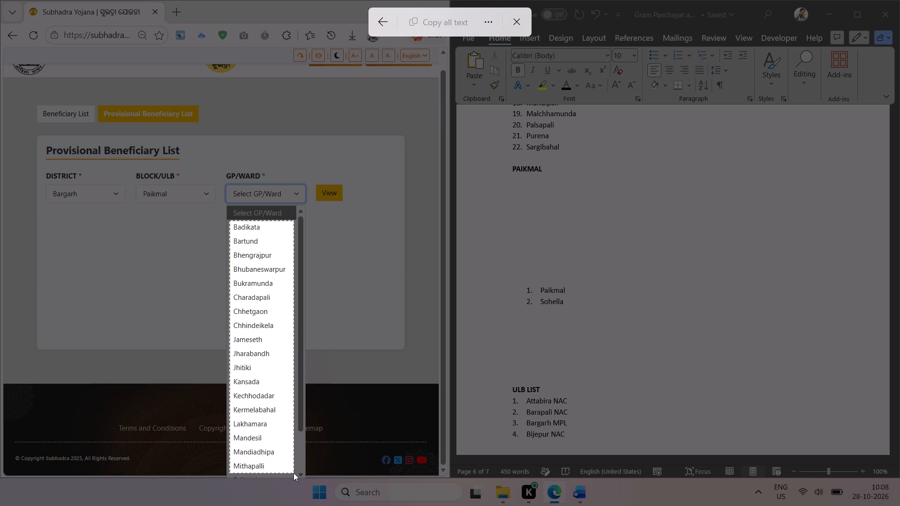
drag(293, 473, 294, 473)
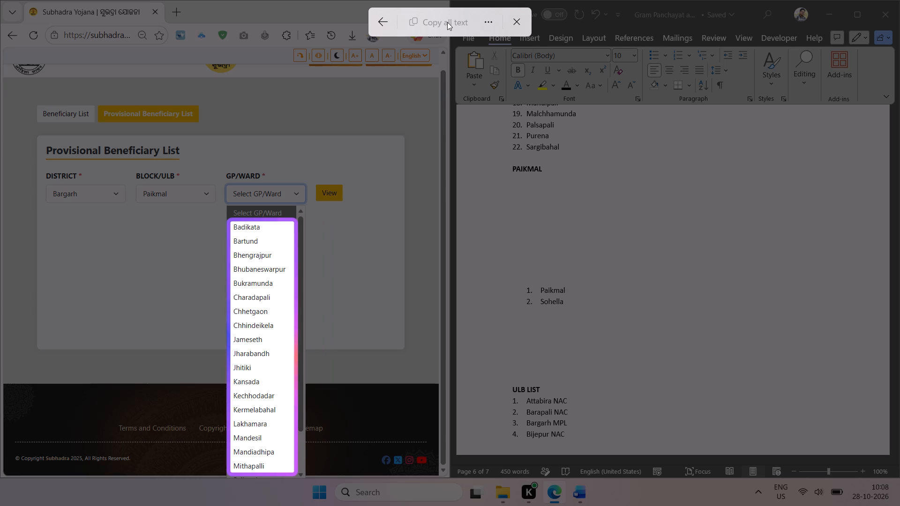
click(447, 22)
click(528, 192)
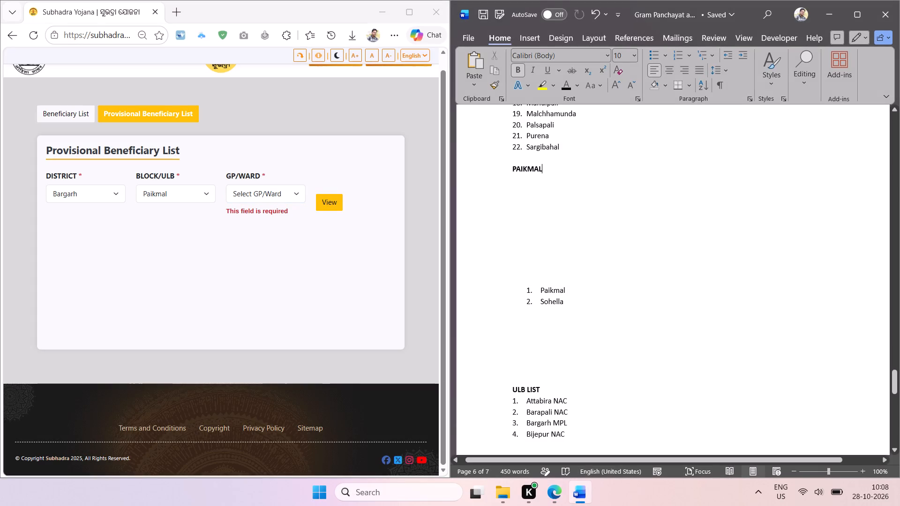
click(522, 179)
key(ctrl+v)
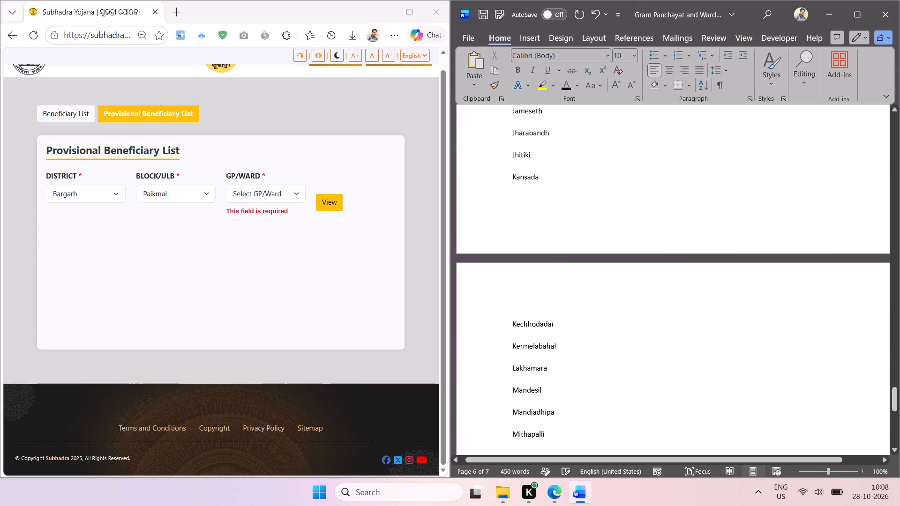
Extract the remaining Paikmal GP names, from Mithapalli to Tameri, as text and paste them after the first batch in Word.
scroll(574, 423, down, 2)
key(Return)
key(Return)
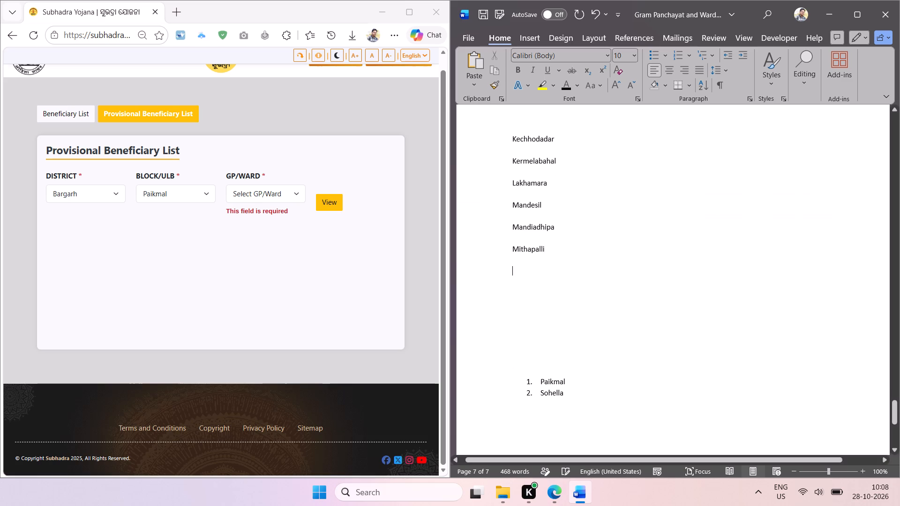
scroll(285, 251, down, 1)
click(292, 188)
scroll(297, 355, down, 4)
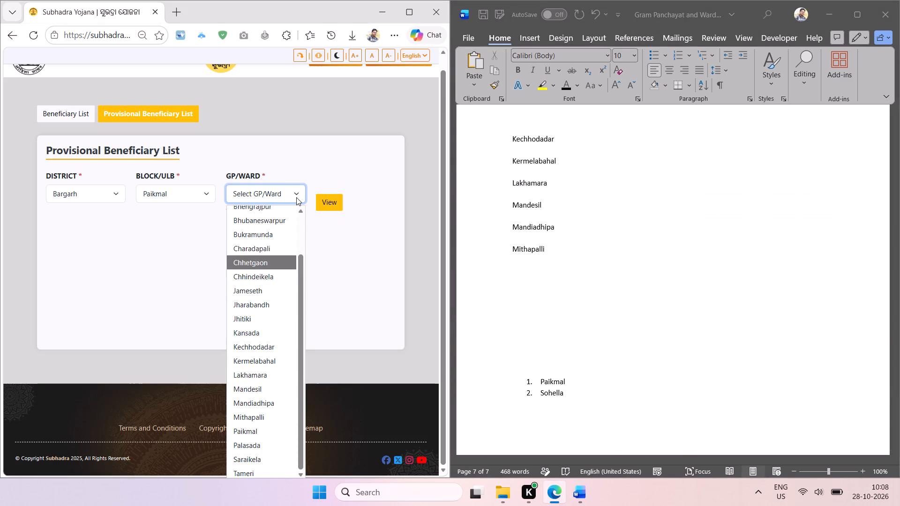
key(shift+super+t)
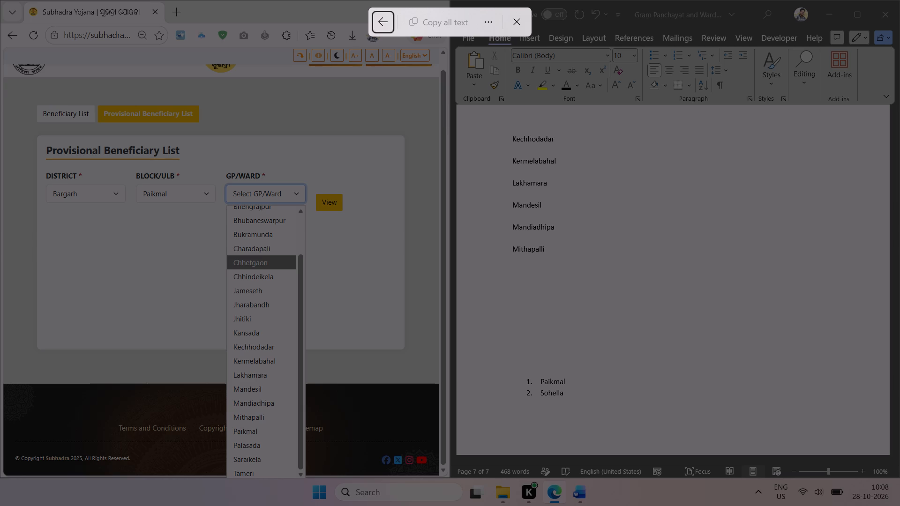
drag(229, 408, 282, 477)
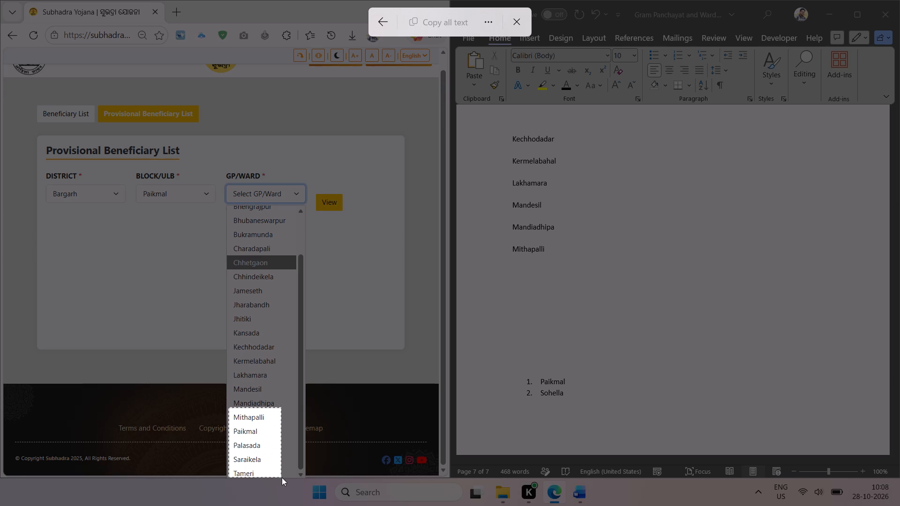
drag(282, 477, 286, 478)
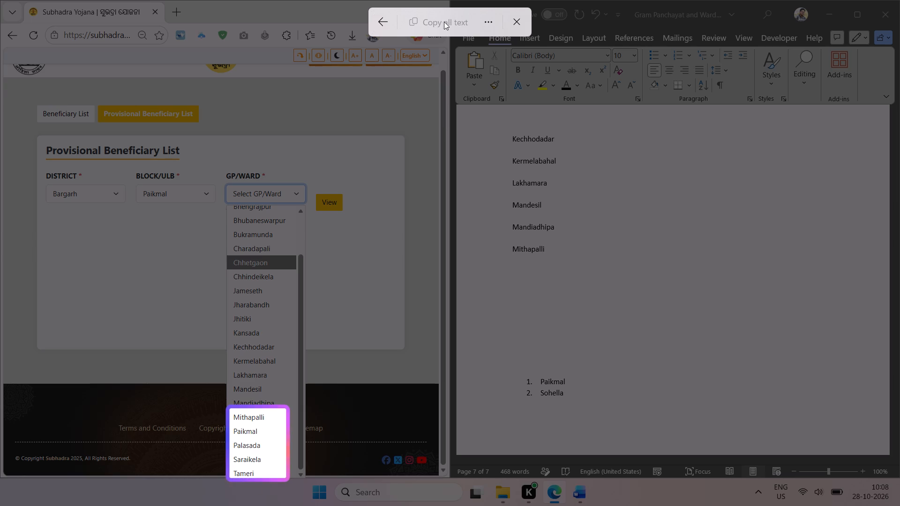
click(435, 23)
click(520, 268)
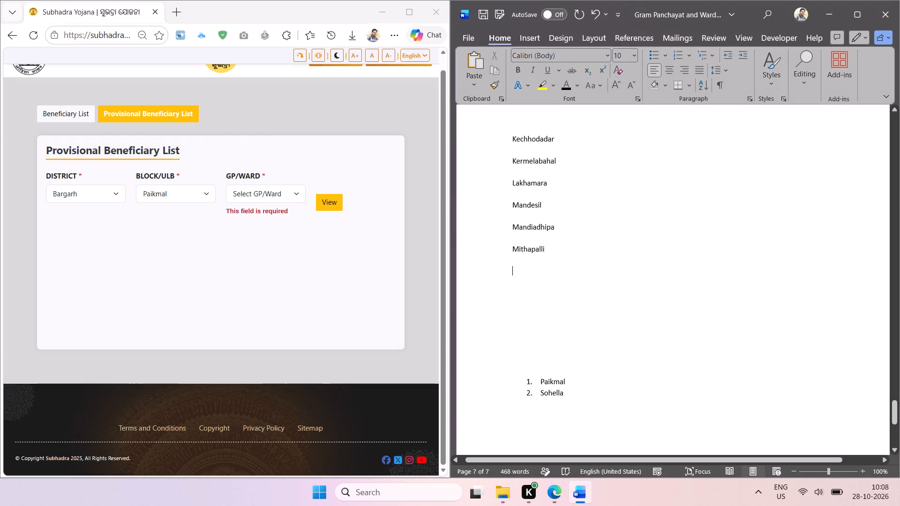
key(ctrl+v)
Delete the first of the two Mithapalli entries.
double_click(529, 249)
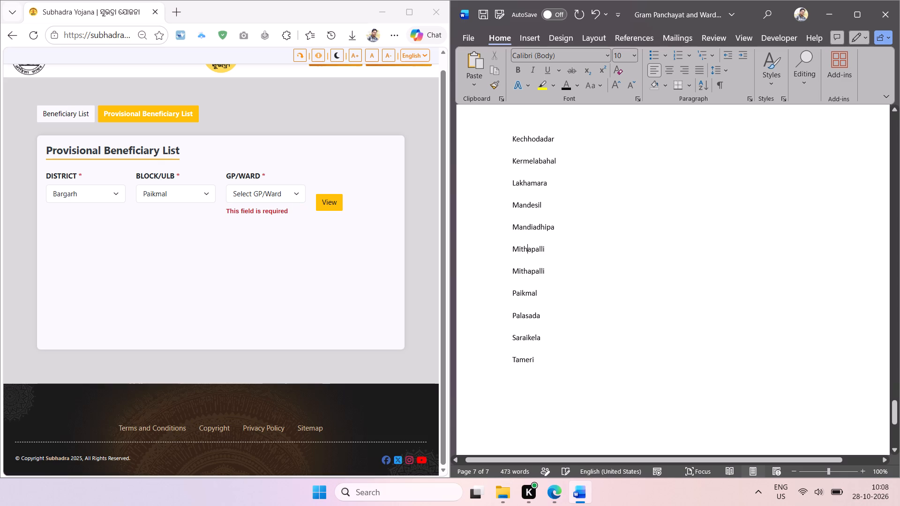
key(BackSpace)
Remove the blank lines between the names from Badikata to Chhetgaon.
scroll(553, 256, up, 5)
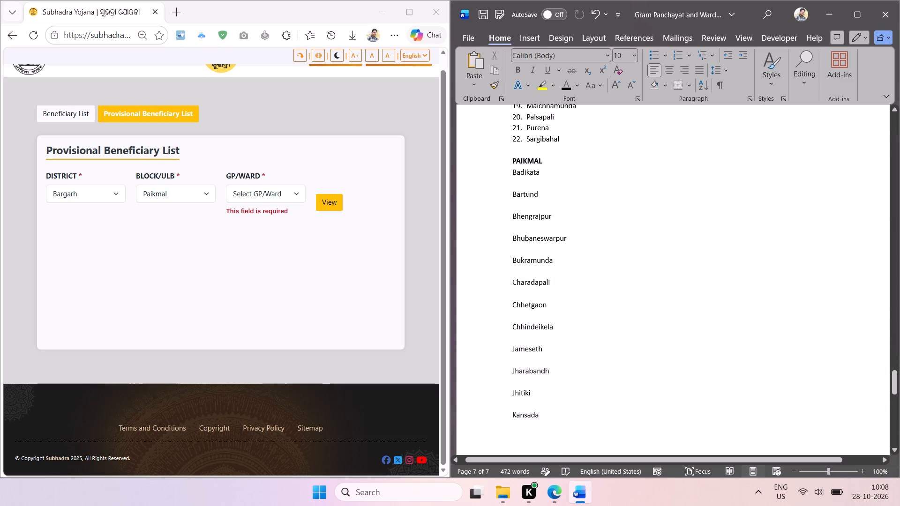
click(567, 268)
click(520, 188)
key(BackSpace)
click(528, 198)
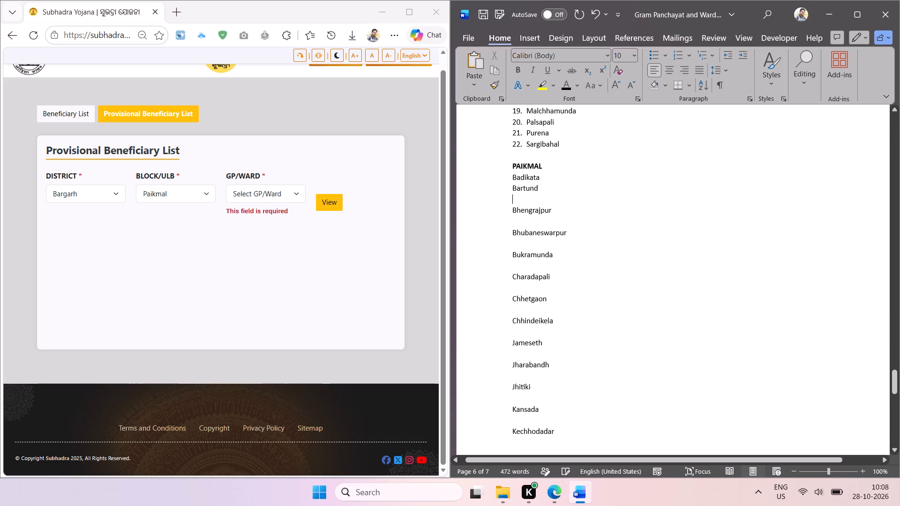
key(BackSpace)
click(526, 209)
key(BackSpace)
click(530, 223)
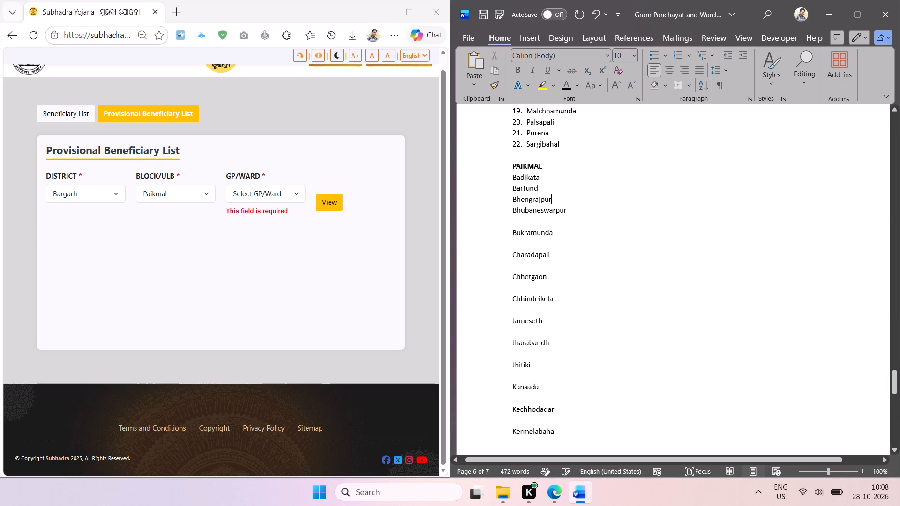
key(BackSpace)
click(530, 234)
key(BackSpace)
click(532, 242)
key(BackSpace)
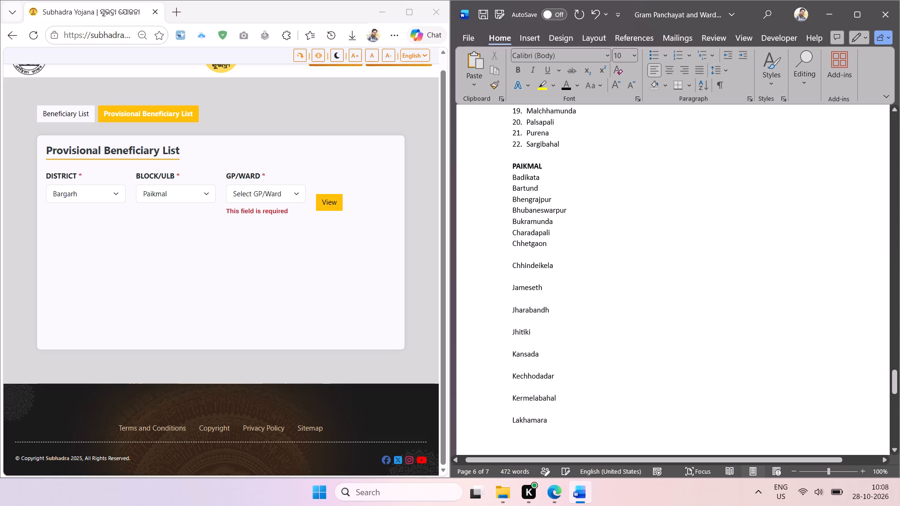
Remove the blank lines between the names from Chhetgaon to Kansada.
click(527, 257)
key(BackSpace)
click(529, 266)
key(BackSpace)
click(526, 276)
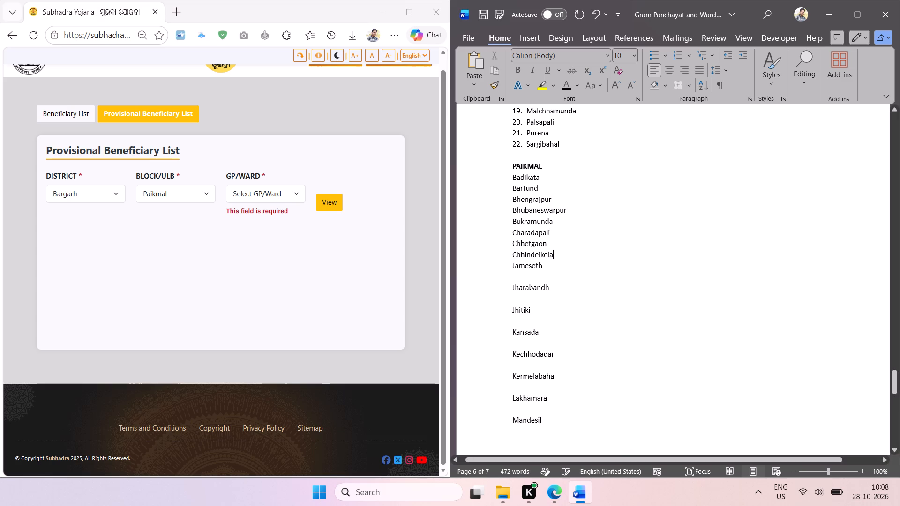
key(BackSpace)
click(525, 285)
key(BackSpace)
click(524, 298)
key(BackSpace)
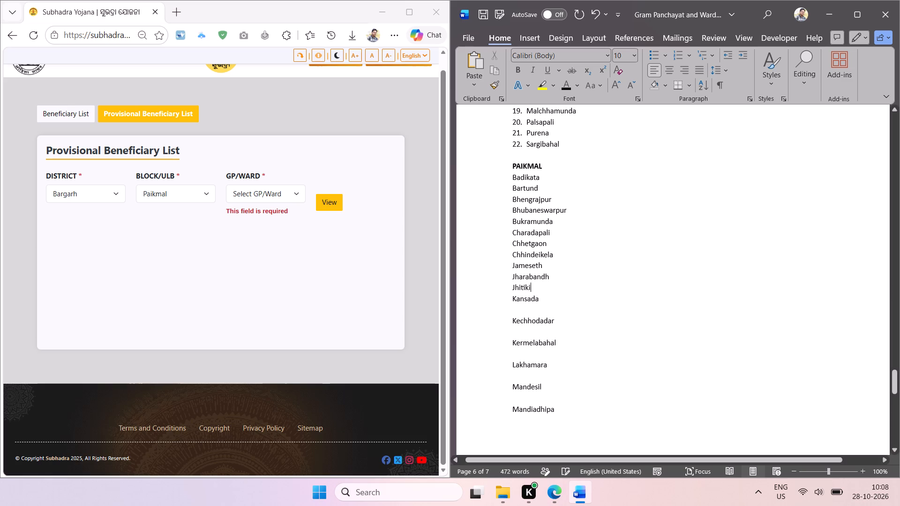
Remove the blank lines between the names from Kansada to Mandiadhipa.
click(522, 308)
key(BackSpace)
click(525, 324)
key(BackSpace)
click(525, 332)
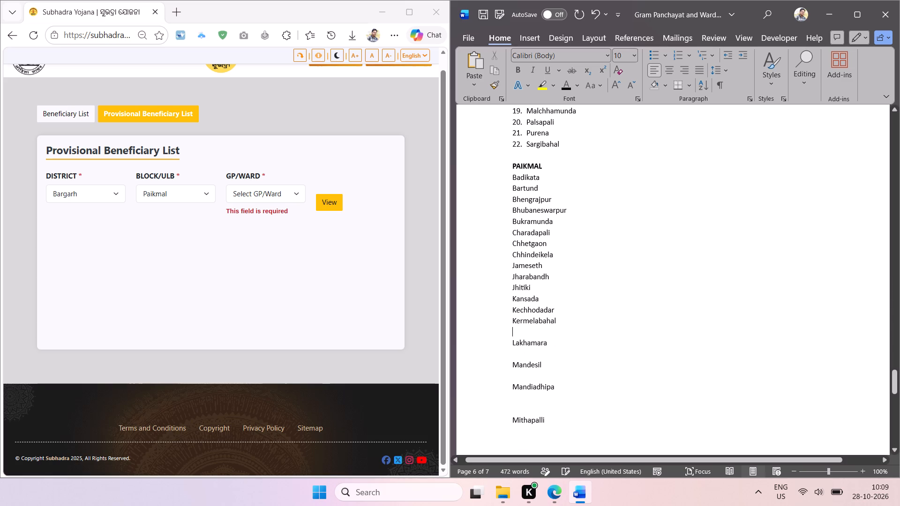
key(BackSpace)
click(525, 340)
key(BackSpace)
click(523, 350)
key(BackSpace)
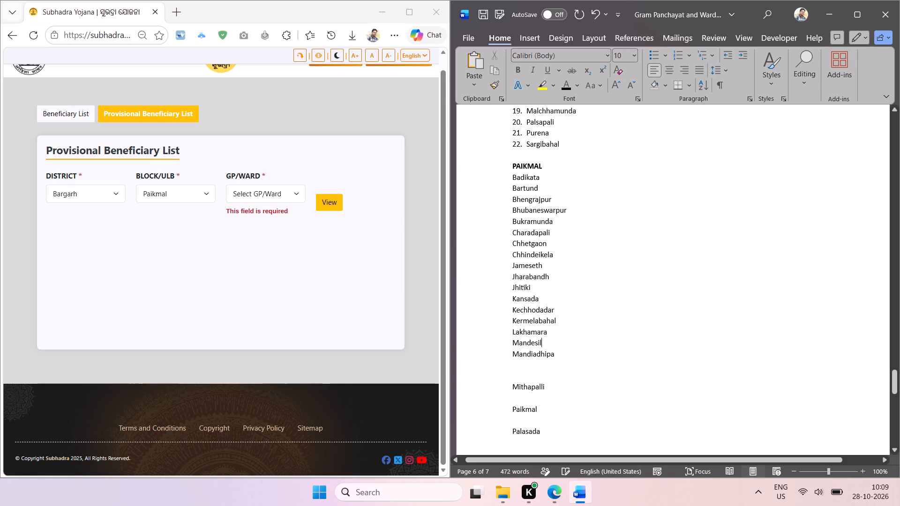
Remove the blank lines between the names from Mandiadhipa to Tameri.
click(525, 367)
key(BackSpace)
click(525, 367)
key(BackSpace)
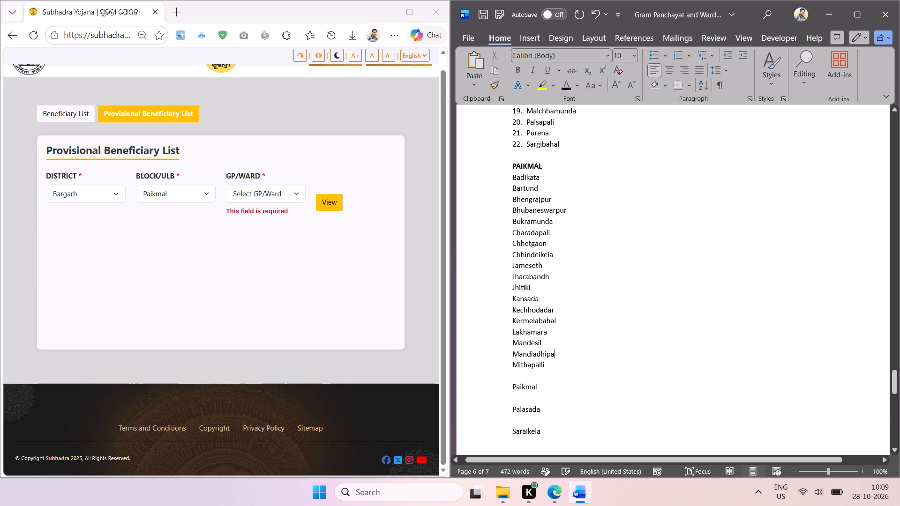
click(525, 373)
key(BackSpace)
click(526, 385)
key(BackSpace)
click(522, 400)
key(BackSpace)
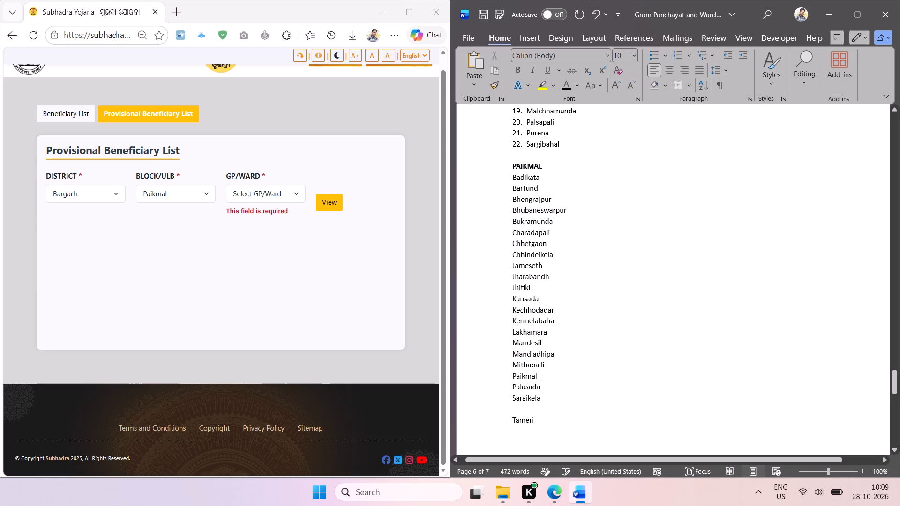
click(521, 407)
key(BackSpace)
Number the PAIKMAL names from Badikata to Tameri, reduce the list indent to the heading's margin, and save the document.
scroll(565, 261, down, 1)
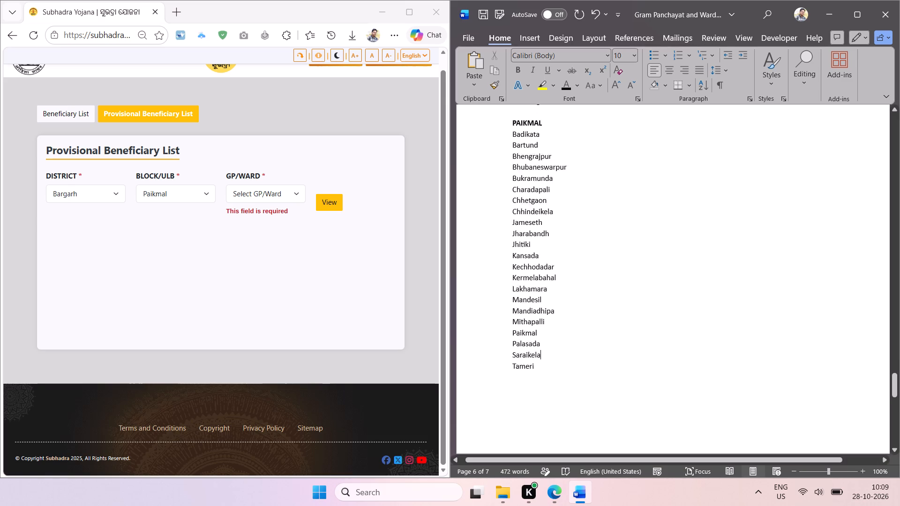
drag(535, 357, 501, 126)
click(677, 61)
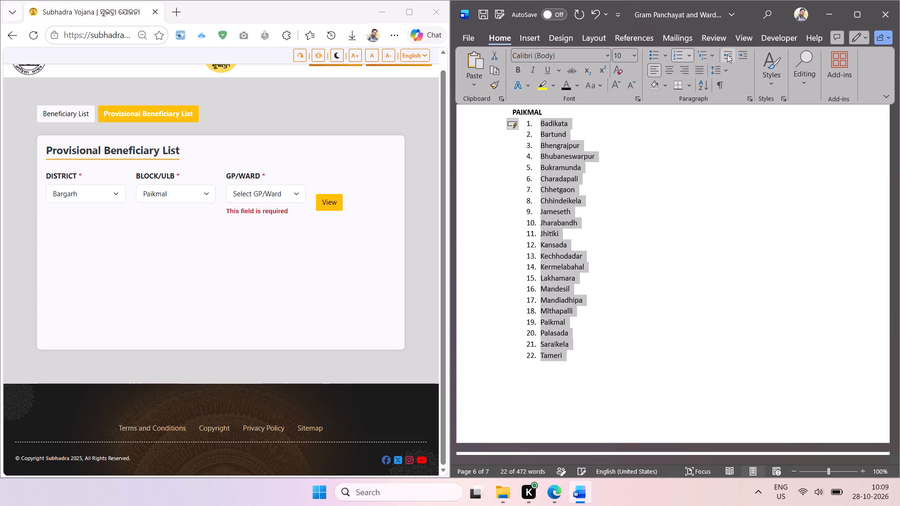
double_click(727, 54)
click(643, 178)
key(ctrl+s)
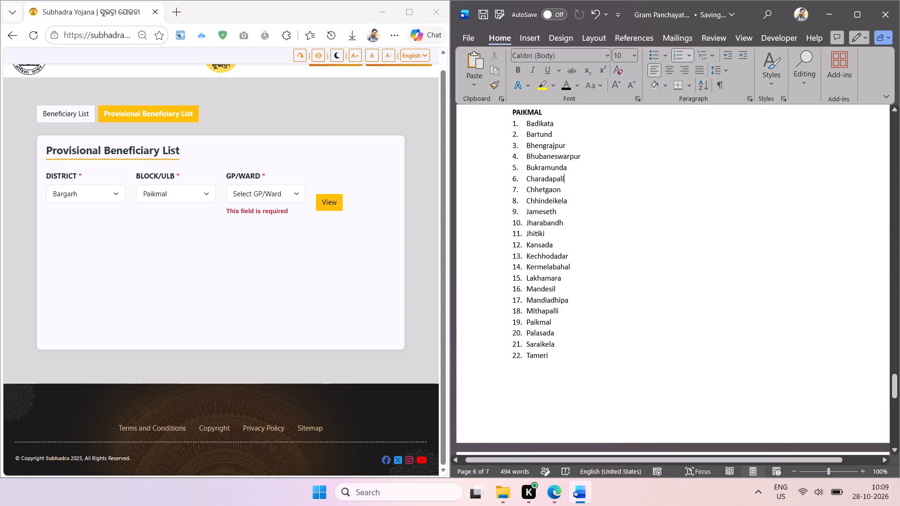
Copy the bold PAIKMAL heading to the blank top line of the following page.
double_click(524, 113)
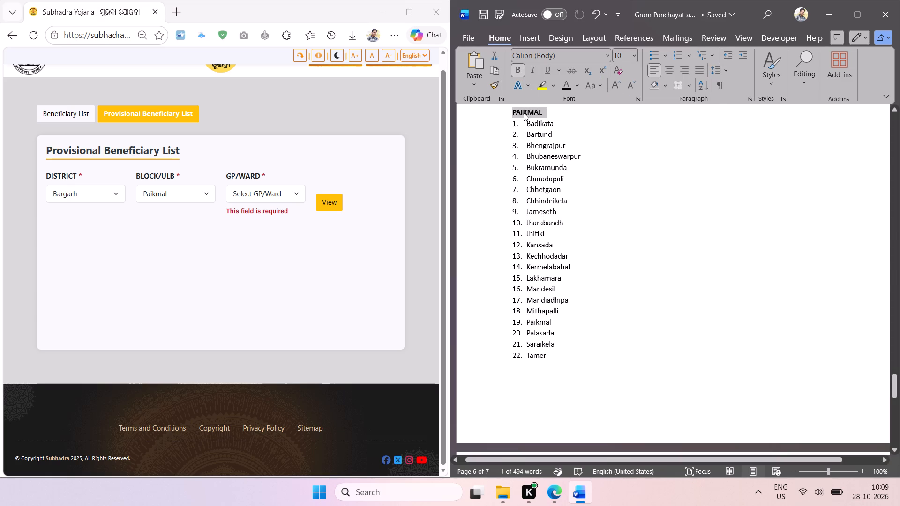
key(ctrl+c)
scroll(601, 324, down, 1)
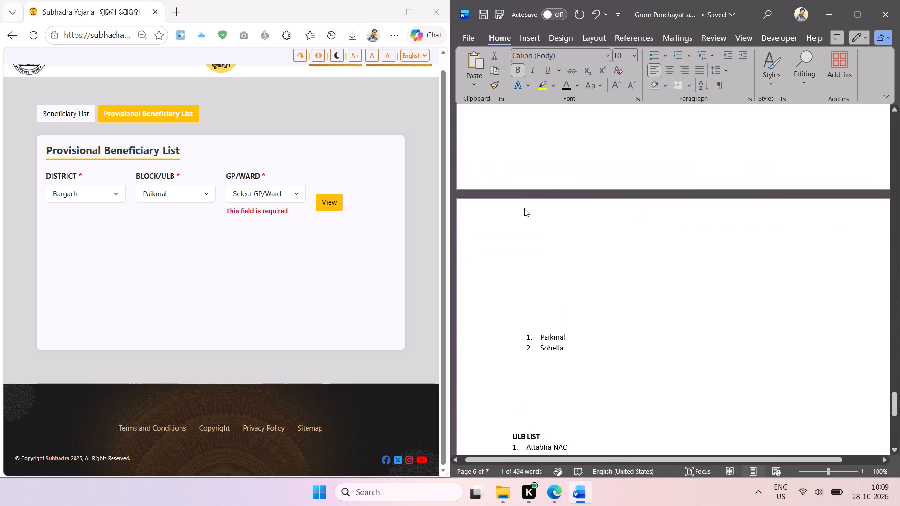
scroll(524, 208, down, 1)
click(521, 226)
key(ctrl+v)
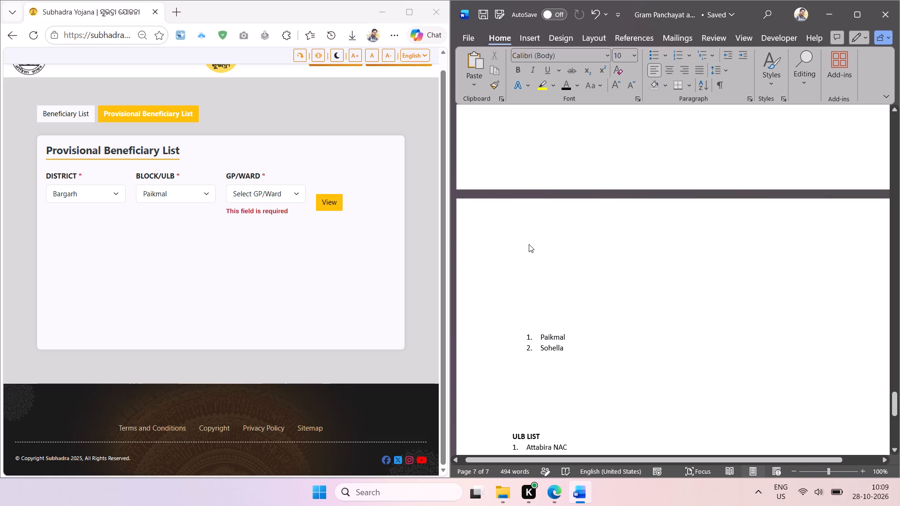
Delete the Paikmal entry from the numbered list of remaining blocks above ULB LIST.
double_click(555, 347)
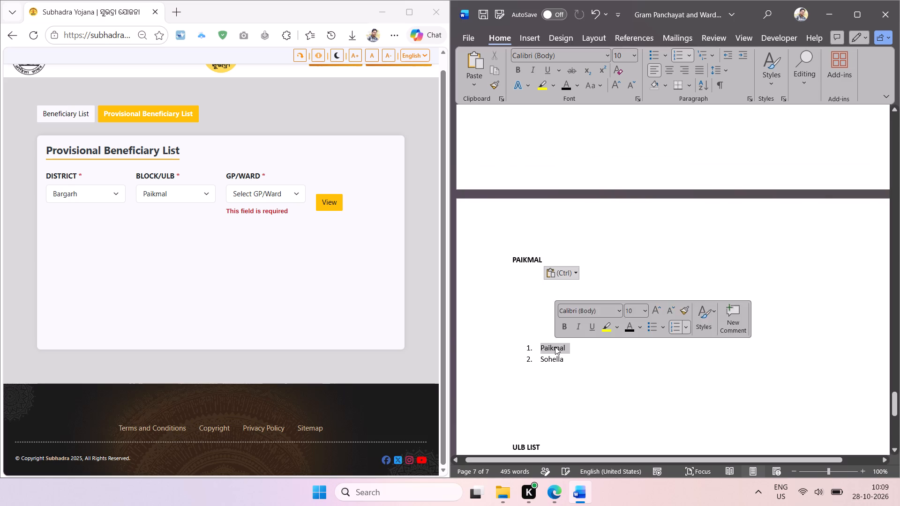
key(BackSpace)
Change the copied heading to SOHELLA, add two new lines below it, and save the document.
double_click(526, 255)
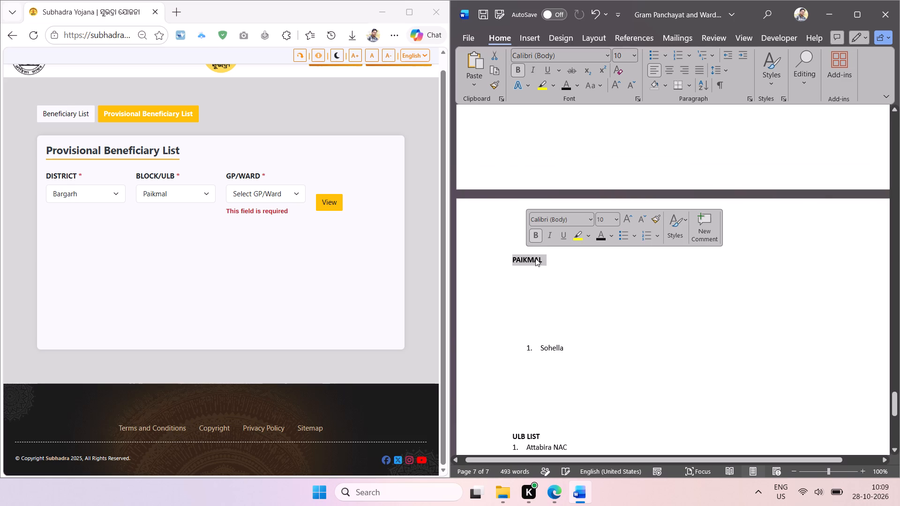
text(SO)
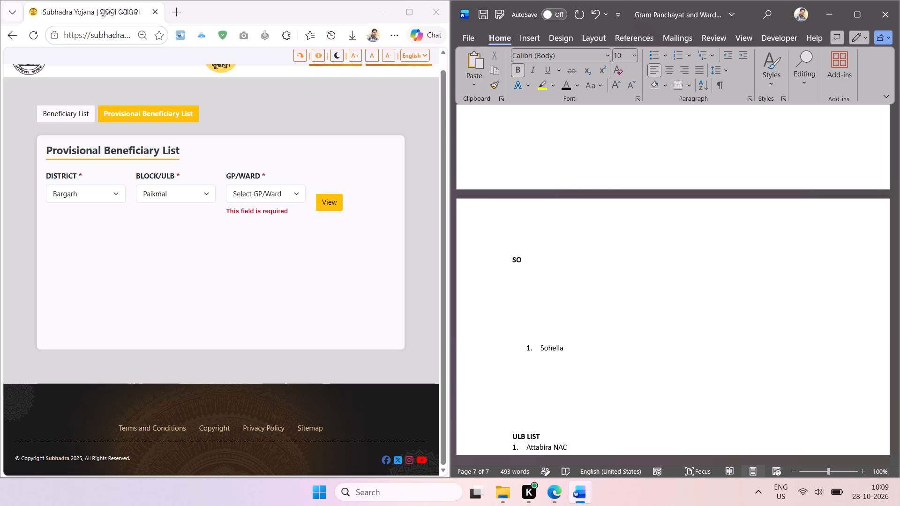
text(HELLA)
key(Return)
key(Return)
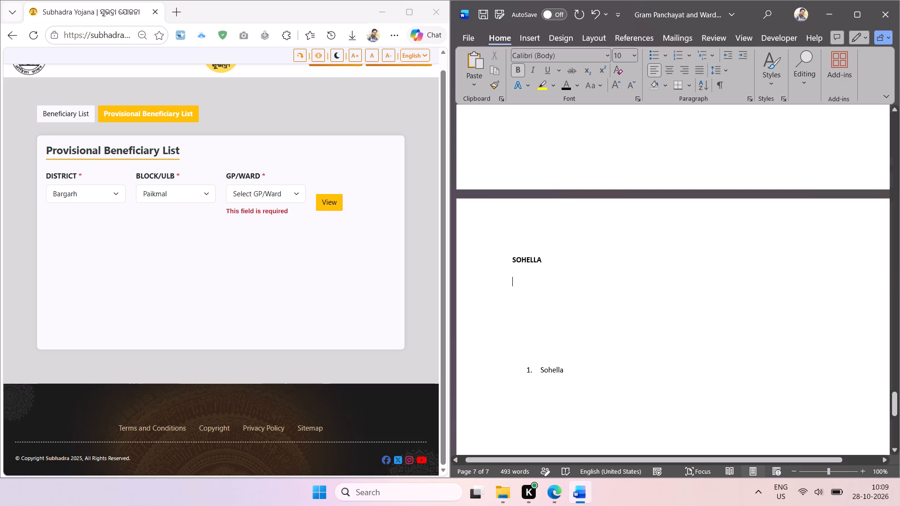
key(ctrl+s)
Set the form's block to Sohella and extract the GP/Ward names from Bausenmura to Panimera as text from the screen.
click(195, 199)
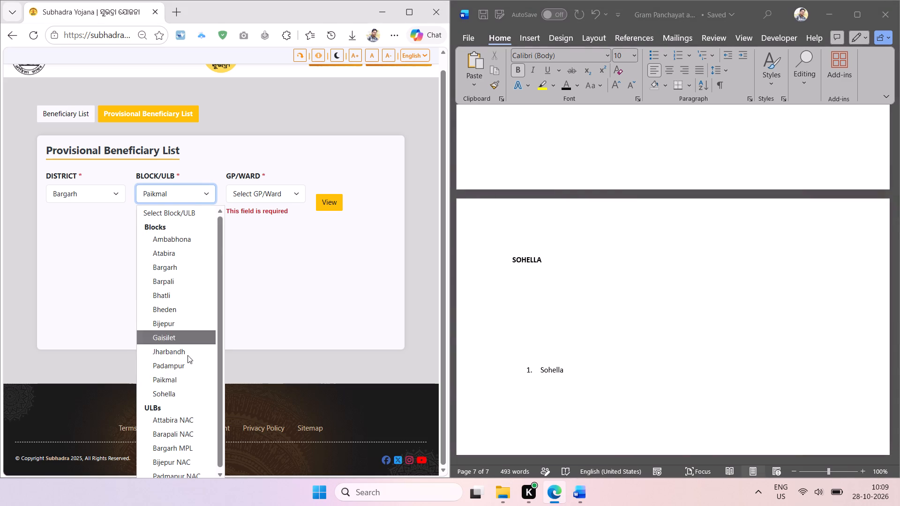
click(181, 389)
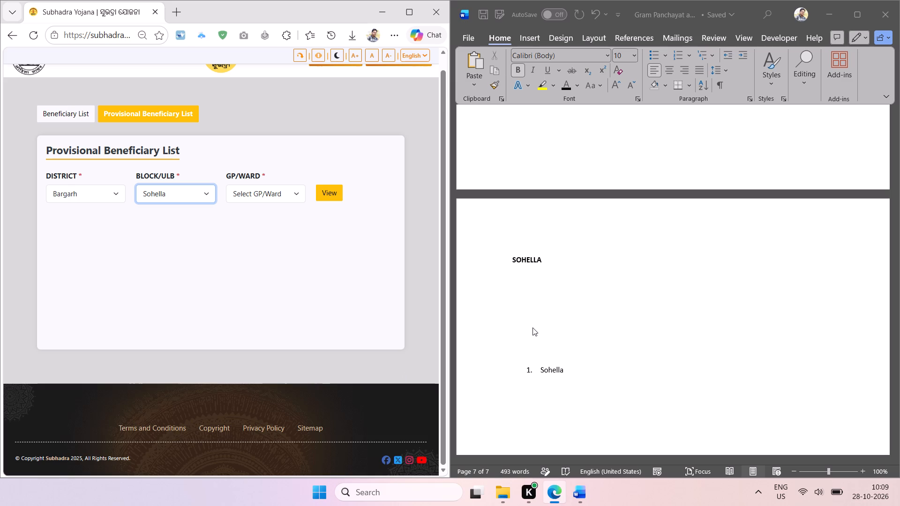
scroll(534, 327, down, 1)
click(286, 196)
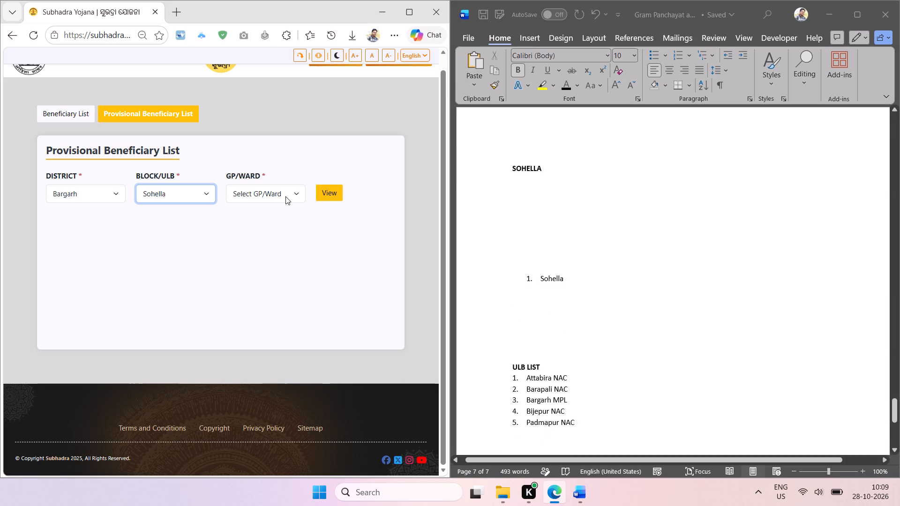
key(shift+super+t)
drag(228, 222, 342, 469)
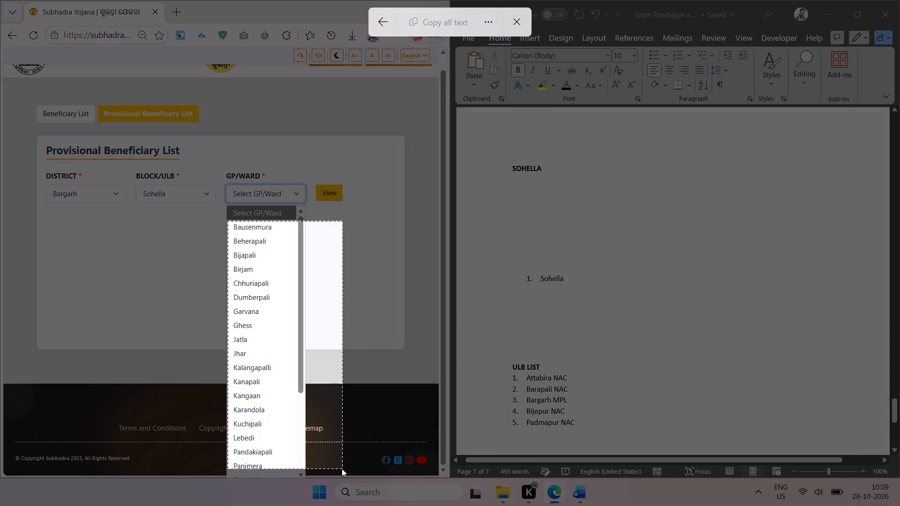
drag(342, 469, 296, 473)
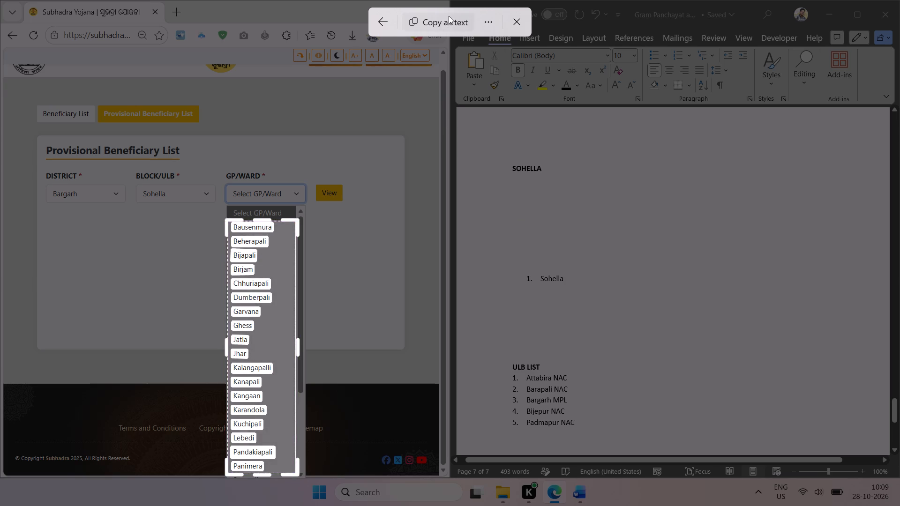
click(449, 16)
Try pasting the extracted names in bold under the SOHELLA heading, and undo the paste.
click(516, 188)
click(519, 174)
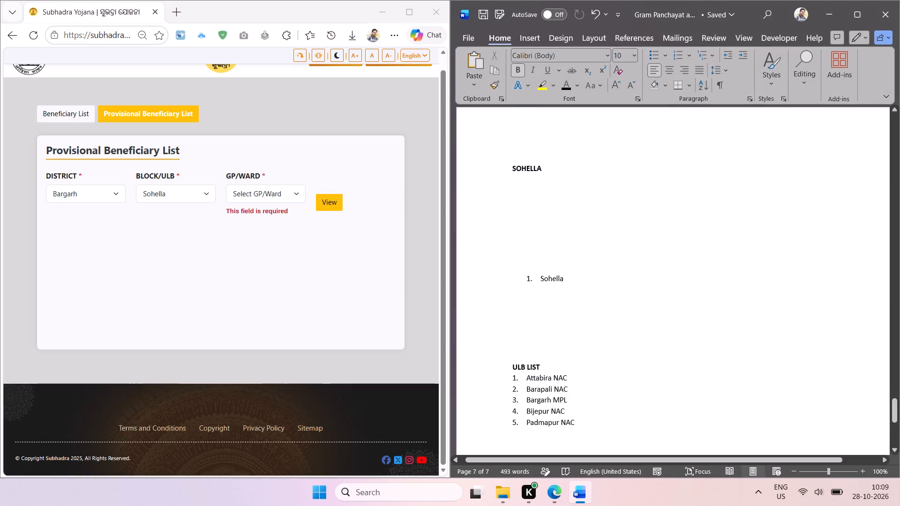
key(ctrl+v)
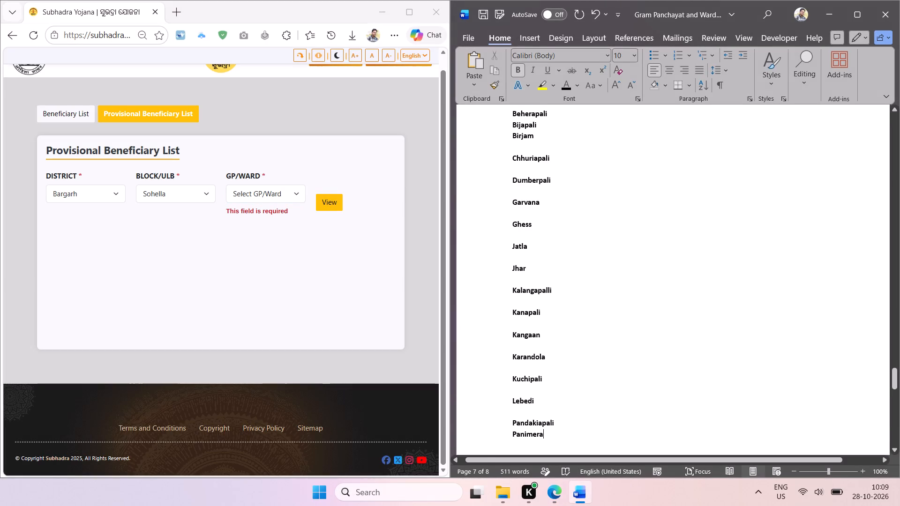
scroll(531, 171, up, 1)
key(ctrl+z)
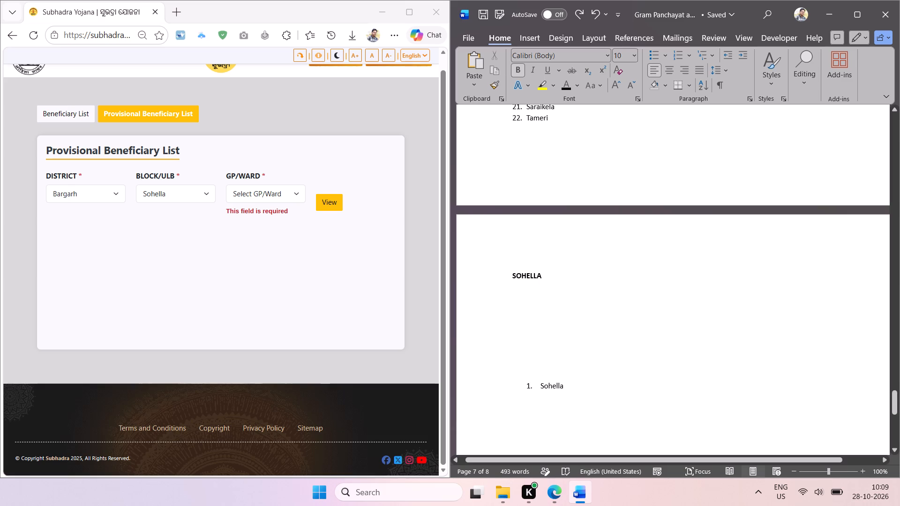
Remove bold from the blank lines under SOHELLA and paste the names from Bausenmura to Panimera there.
drag(513, 288, 542, 373)
click(515, 68)
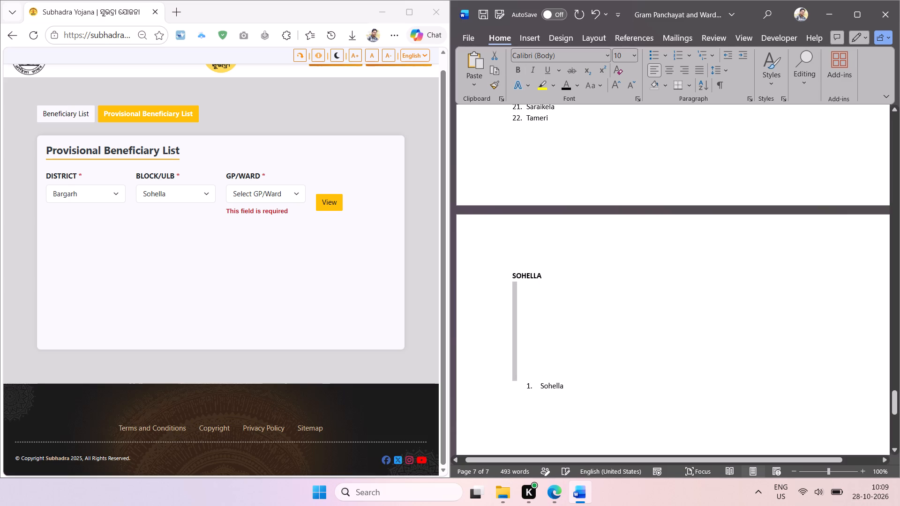
click(514, 279)
click(515, 290)
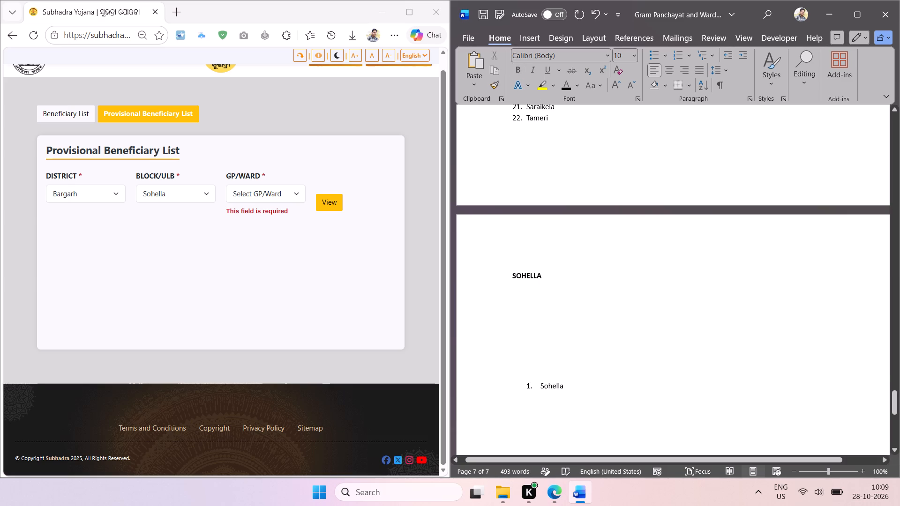
key(ctrl+v)
Extract the rest of Sohella's GP/Ward names, from Panimera to Tungibandhali, as text from the screen.
scroll(578, 267, down, 2)
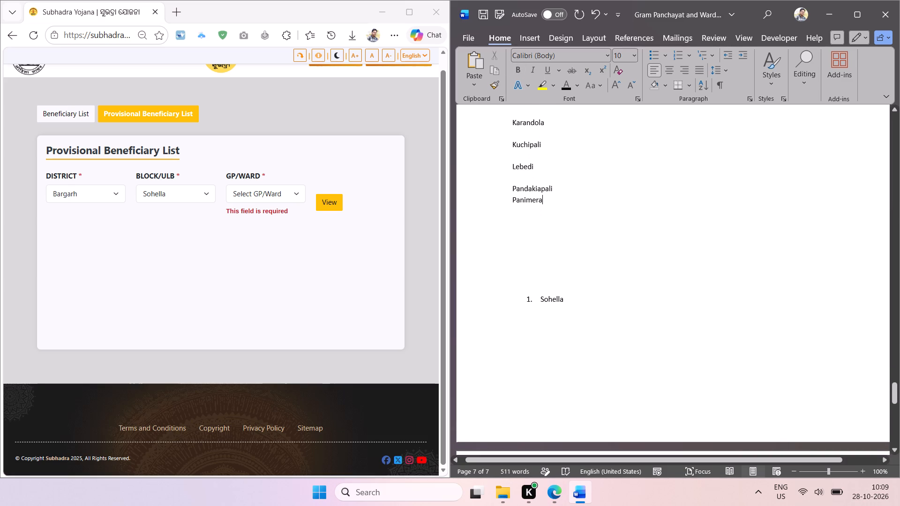
scroll(578, 267, down, 1)
scroll(307, 212, down, 1)
click(299, 195)
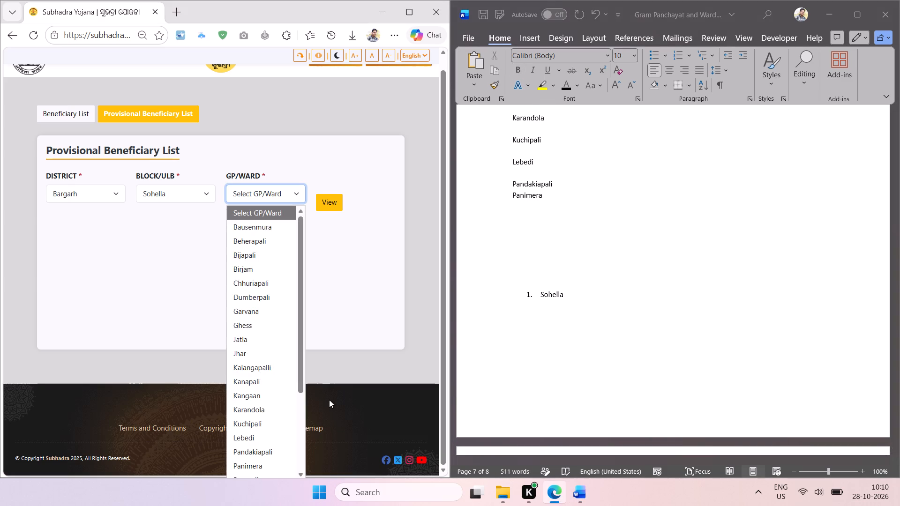
scroll(326, 400, down, 2)
click(294, 195)
drag(302, 295, 314, 454)
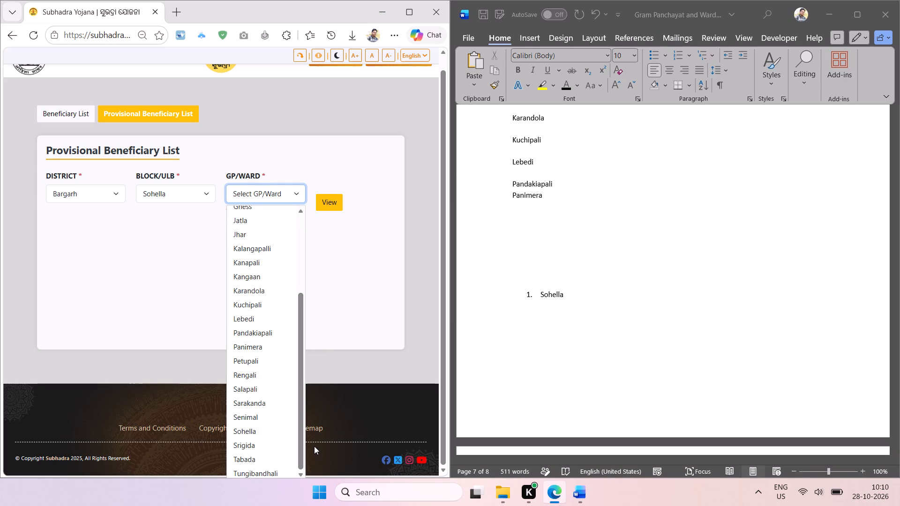
key(shift+super+t)
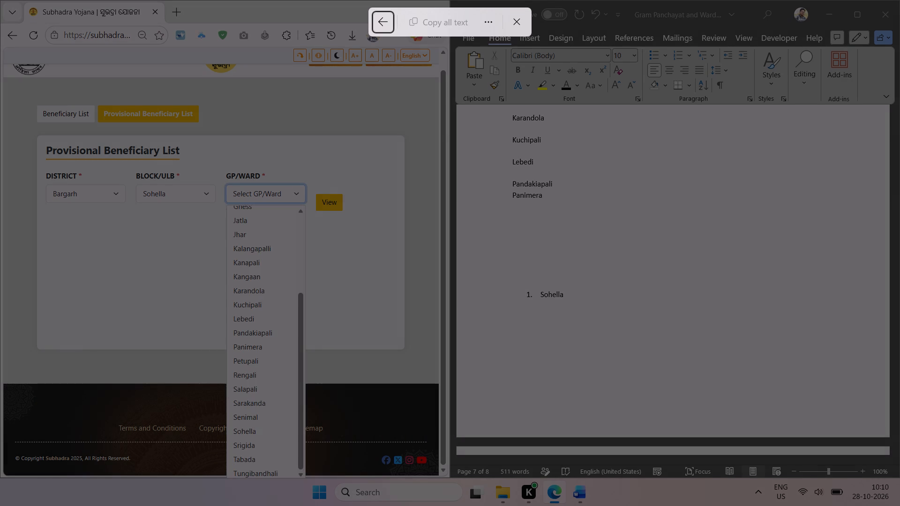
drag(229, 338, 291, 481)
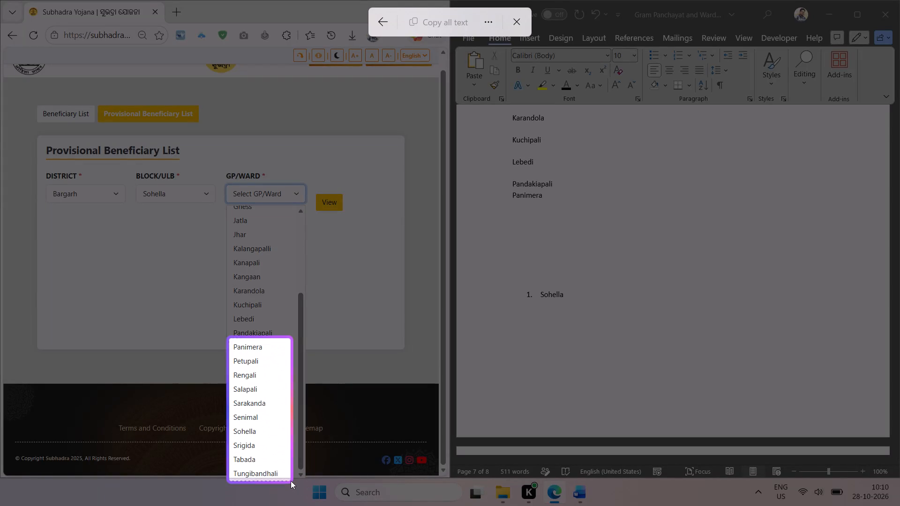
click(443, 18)
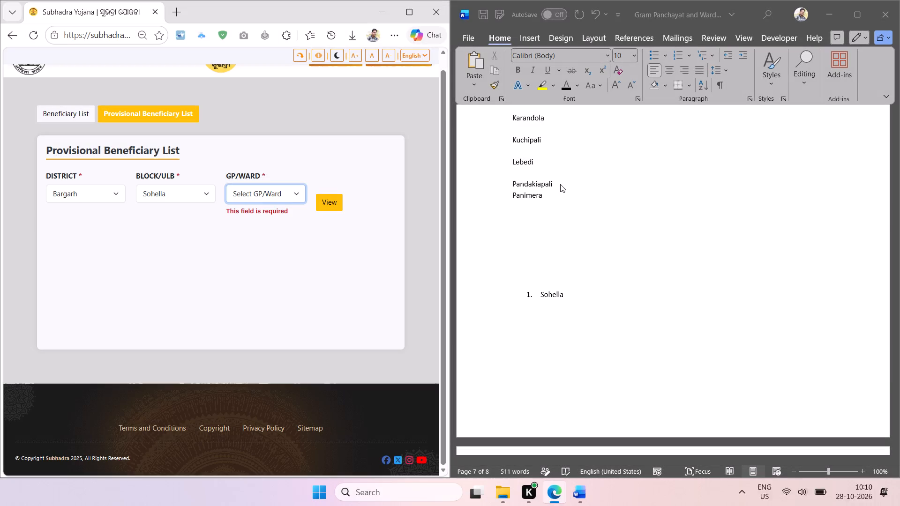
Paste the names from Panimera to Tungibandhali at the end of the SOHELLA list and delete the duplicate Panimera.
click(526, 198)
click(520, 207)
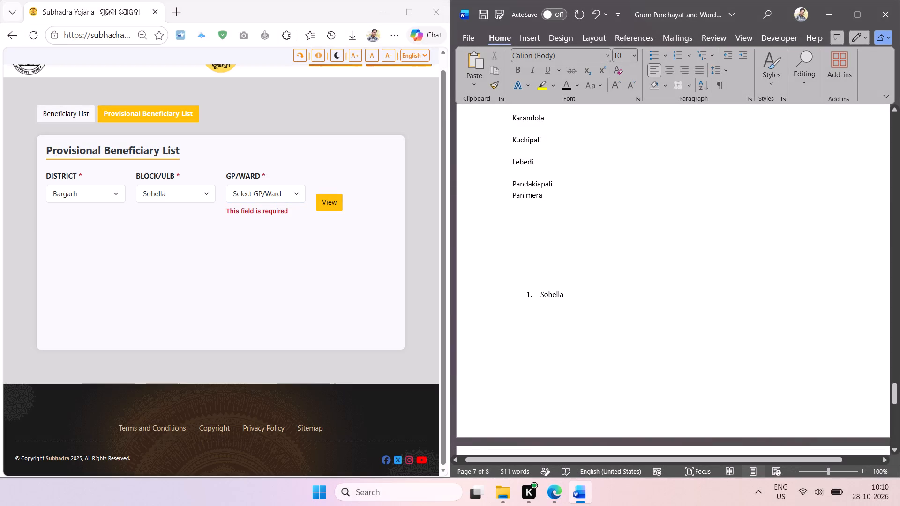
key(ctrl+v)
double_click(530, 122)
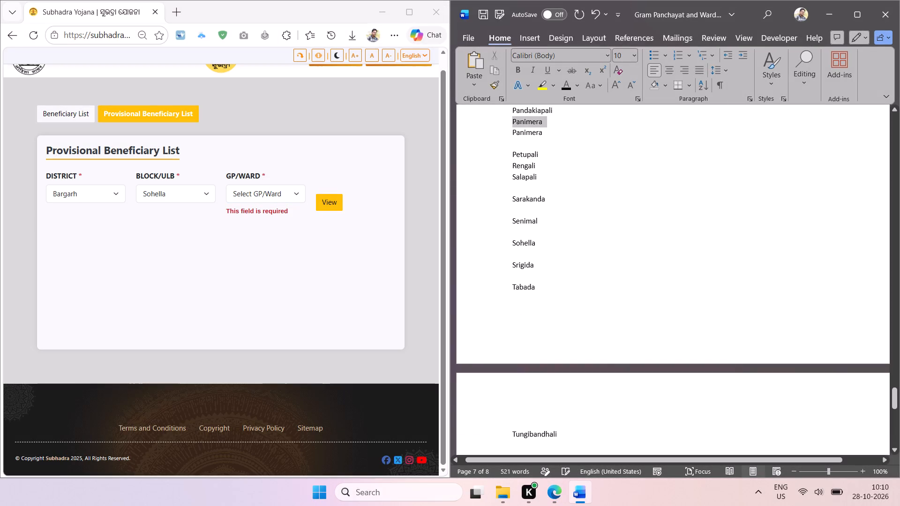
key(BackSpace)
Remove the blank lines between the SOHELLA names from Bausenmura to Garvana.
scroll(578, 173, up, 1)
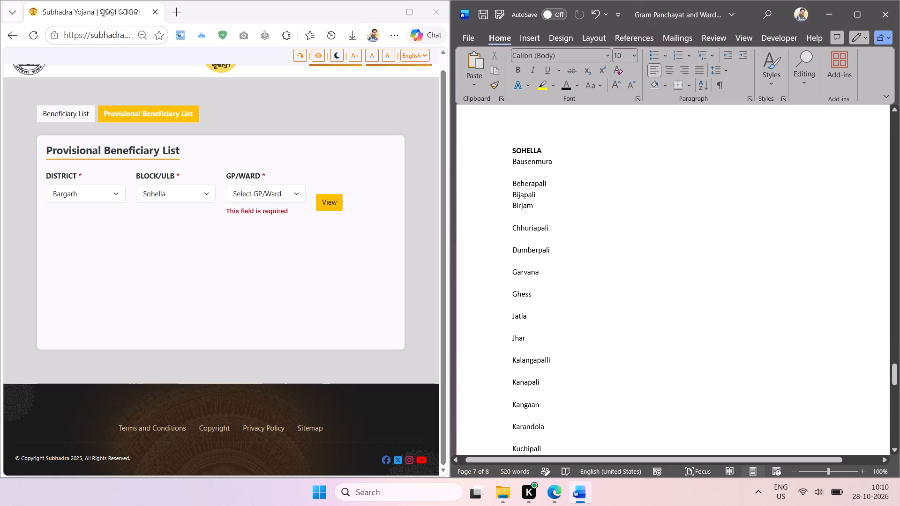
scroll(540, 213, up, 1)
click(525, 166)
key(BackSpace)
click(522, 204)
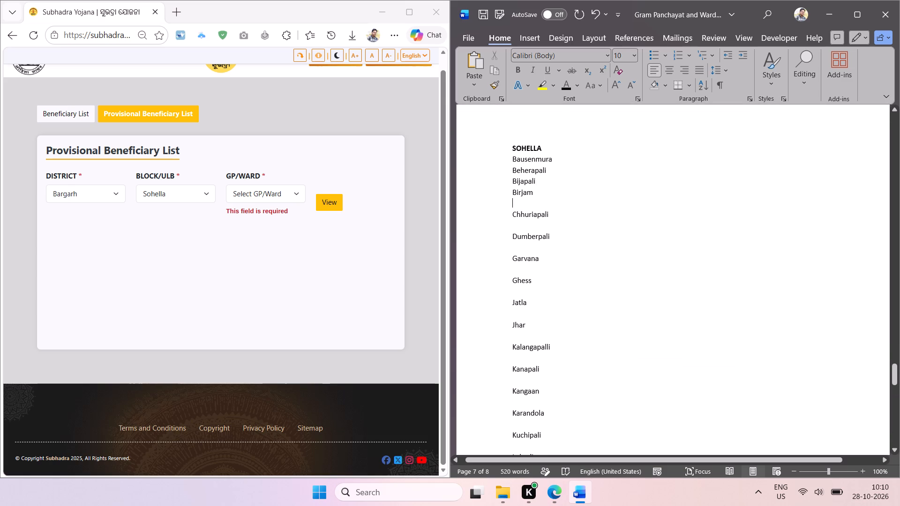
key(BackSpace)
click(524, 218)
key(BackSpace)
click(523, 231)
key(BackSpace)
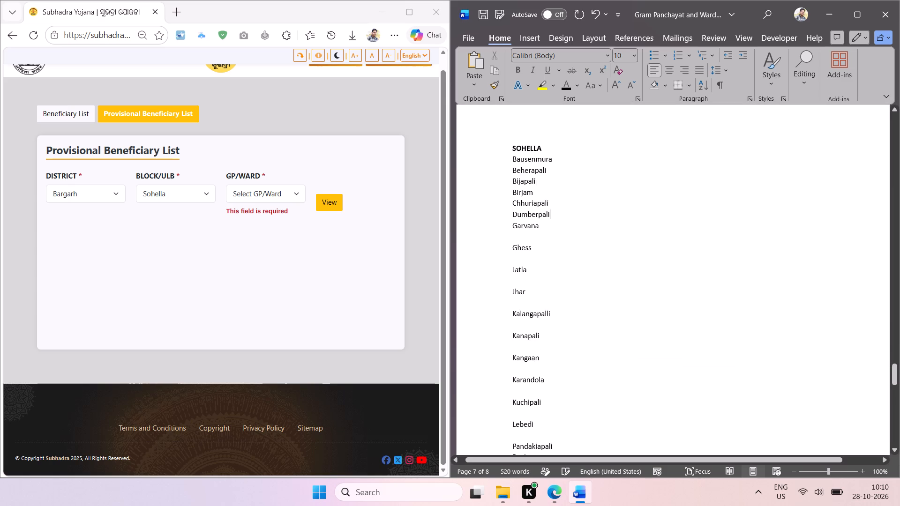
Remove the blank lines between the names from Garvana to Kalangapalli.
click(520, 302)
key(BackSpace)
click(520, 284)
key(BackSpace)
click(522, 266)
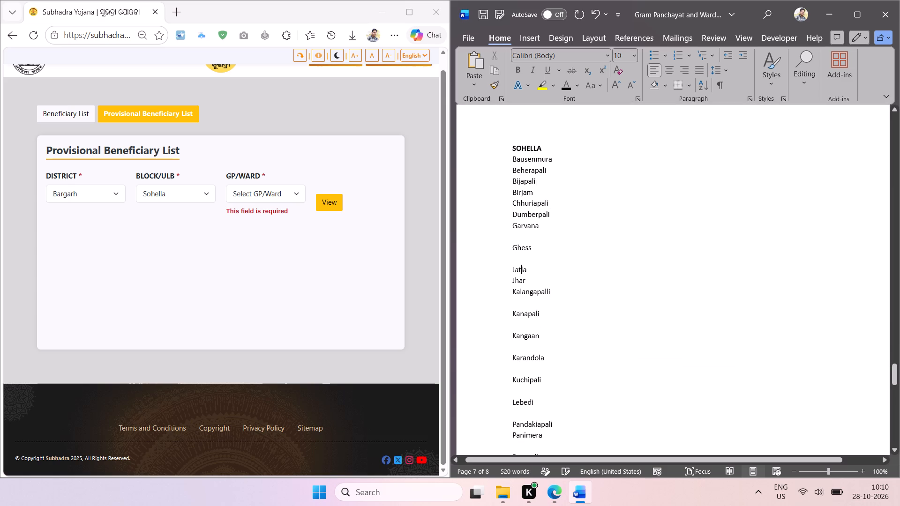
click(522, 257)
key(BackSpace)
click(526, 239)
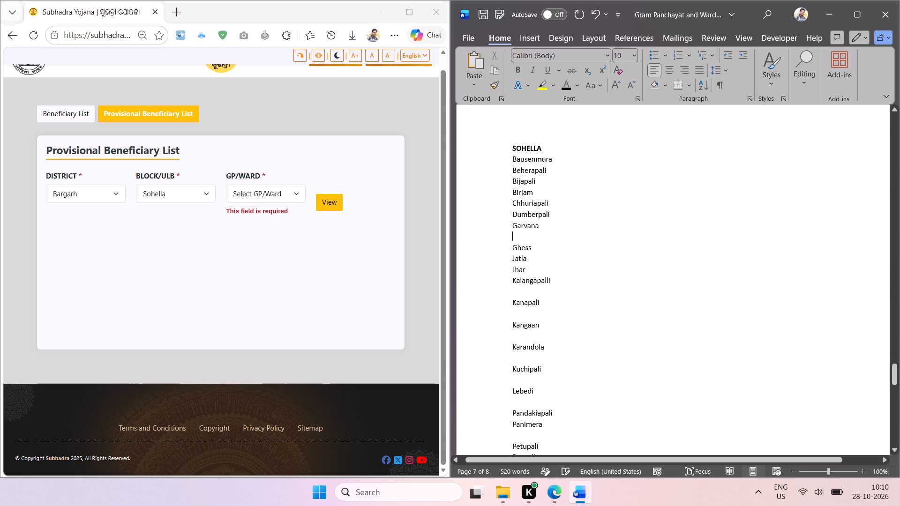
key(BackSpace)
Remove the blank lines between the names from Kalangapalli to Kuchipali.
click(520, 278)
key(BackSpace)
click(522, 290)
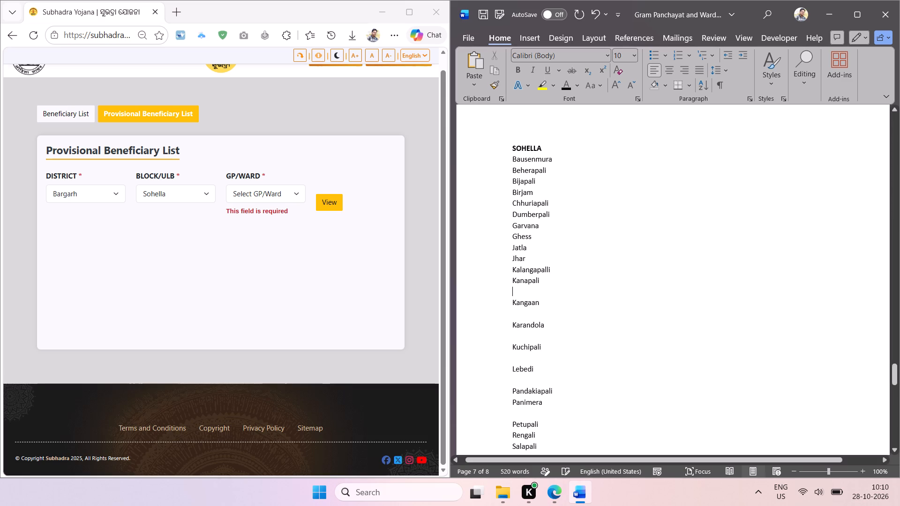
key(BackSpace)
click(527, 302)
key(BackSpace)
click(529, 314)
key(BackSpace)
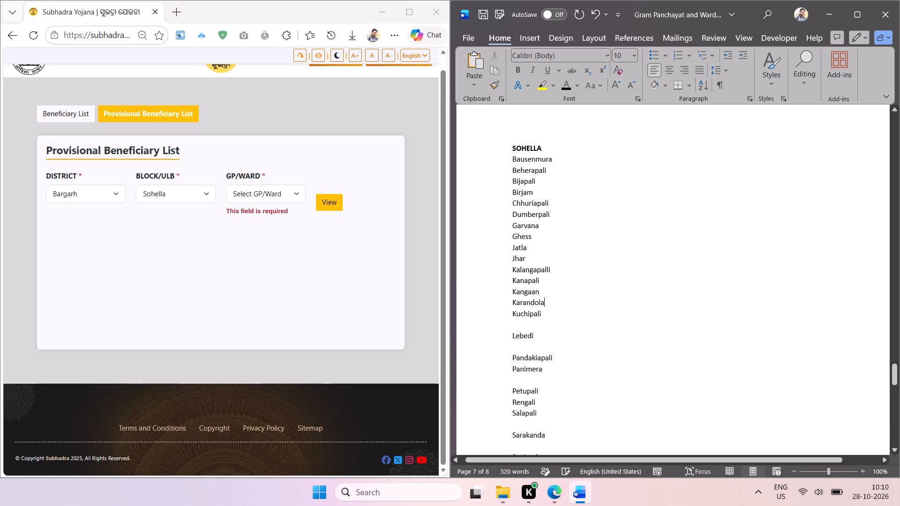
Remove the blank lines between the SOHELLA names from Kuchipali to Senimal.
click(524, 325)
key(BackSpace)
click(527, 339)
key(BackSpace)
click(523, 362)
key(BackSpace)
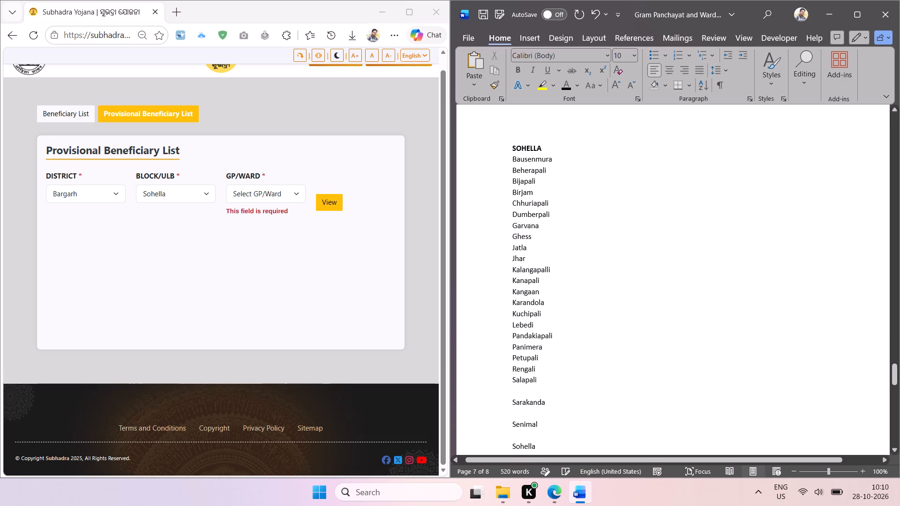
click(523, 389)
key(BackSpace)
click(523, 404)
key(BackSpace)
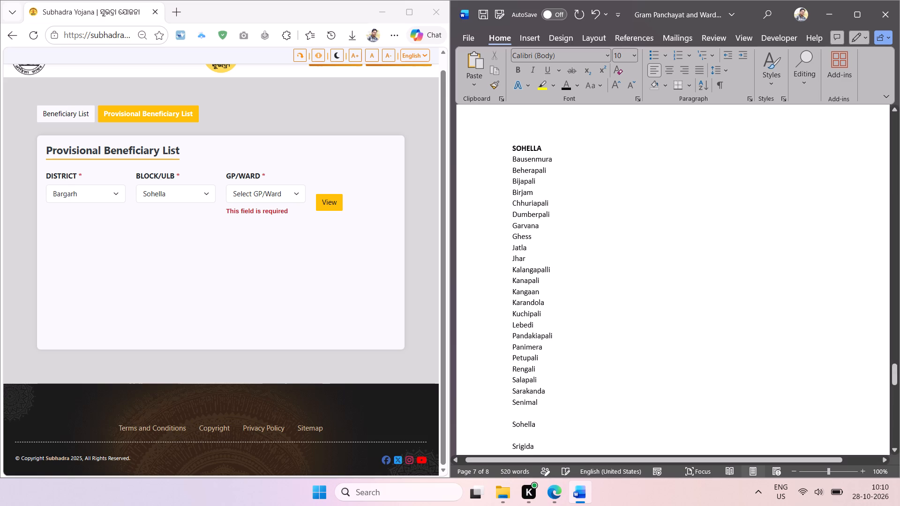
Remove the blank lines between the SOHELLA names from Senimal to Tungibandhali.
click(521, 417)
key(BackSpace)
click(519, 423)
key(BackSpace)
click(517, 438)
key(BackSpace)
scroll(567, 392, down, 2)
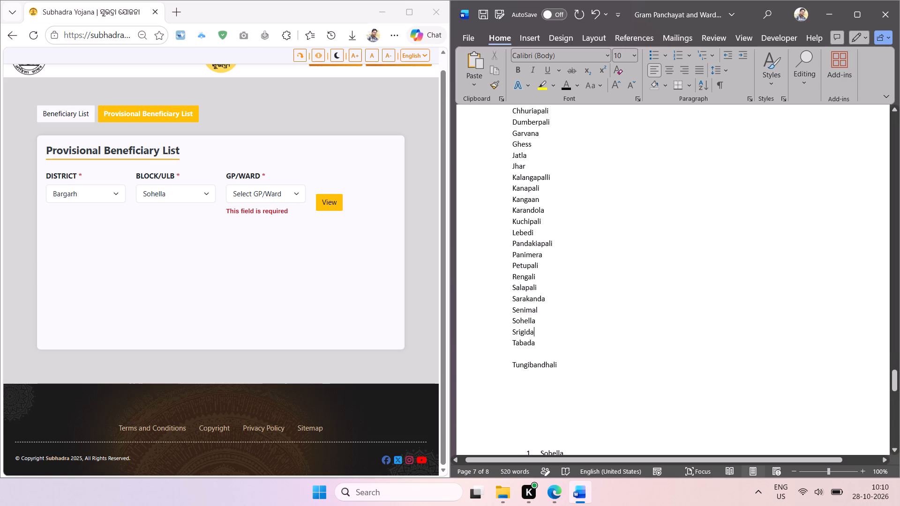
click(524, 353)
key(BackSpace)
Number the SOHELLA names from Bausenmura to Tungibandhali, align the numbers with the heading's left edge, and save the document.
scroll(569, 348, up, 1)
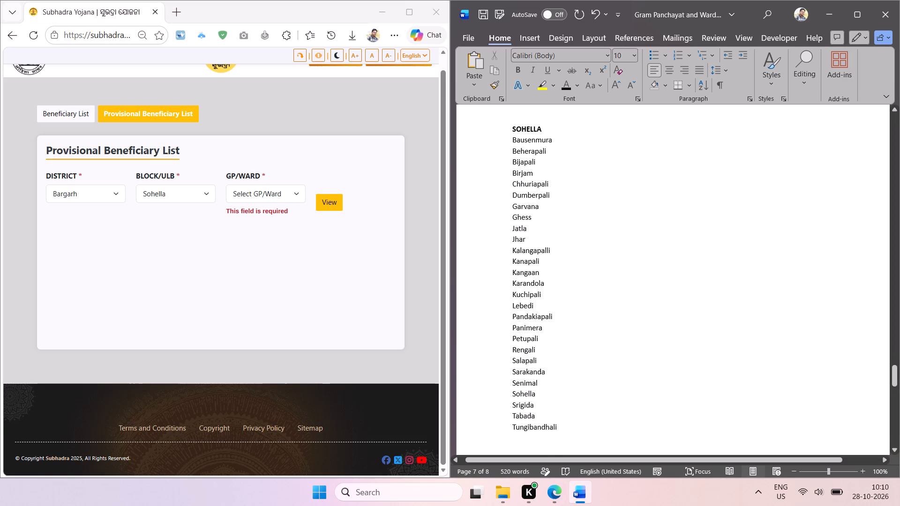
scroll(558, 351, up, 1)
drag(558, 426, 507, 149)
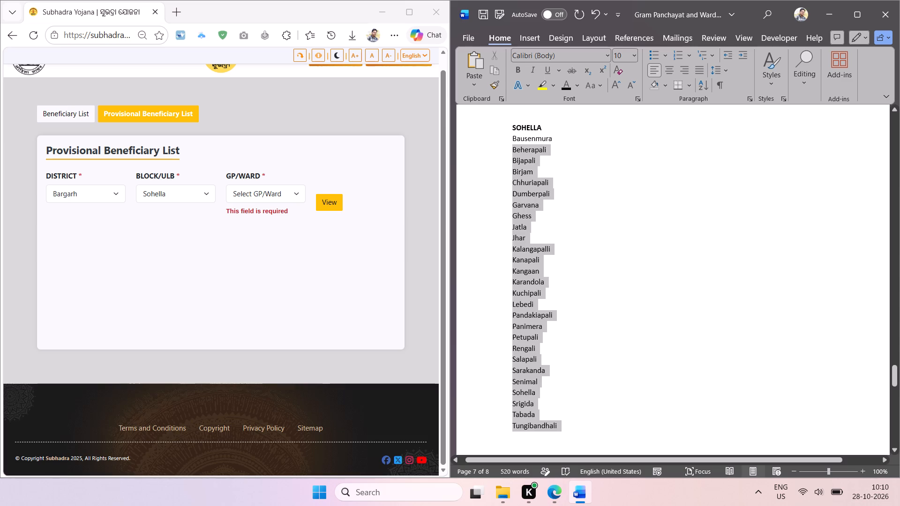
drag(507, 149, 508, 143)
click(677, 54)
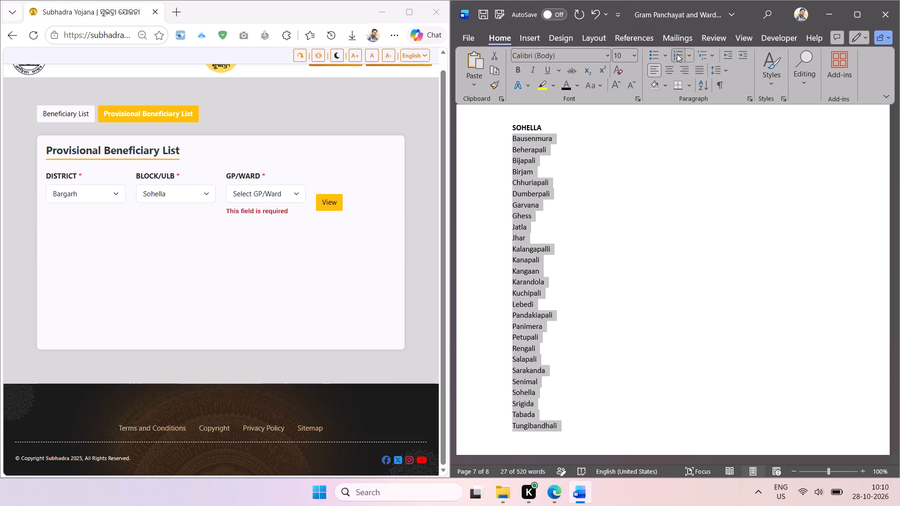
double_click(728, 56)
click(639, 176)
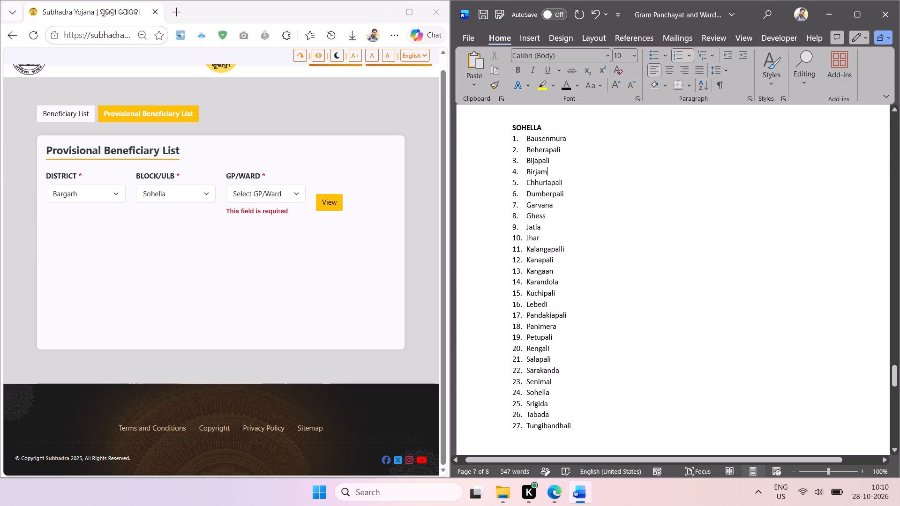
key(ctrl+s)
Delete the leftover single-item Sohella list above ULB LIST, leave several blank lines in its place, and save the document.
scroll(585, 296, down, 1)
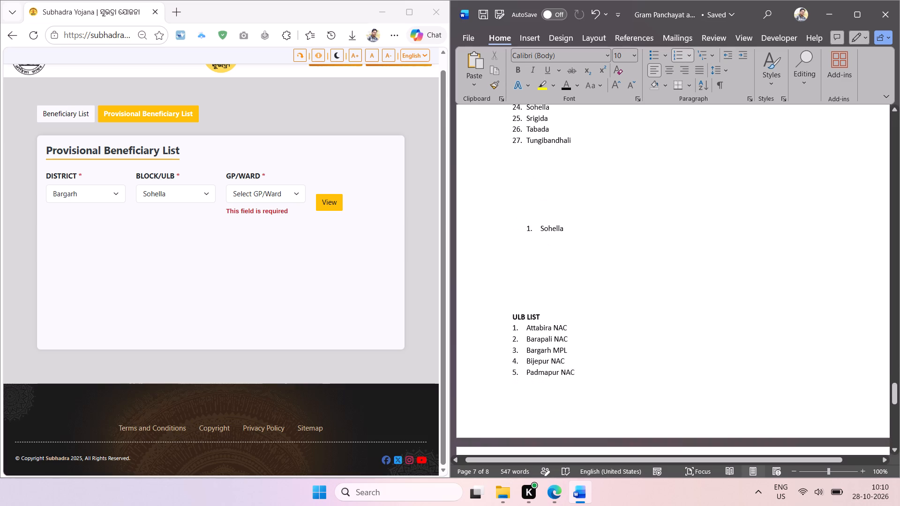
scroll(585, 266, down, 1)
drag(514, 191, 607, 322)
key(BackSpace)
key(Return)
key(Return)
key(Return)
key(Return)
key(Return)
key(Return)
click(559, 227)
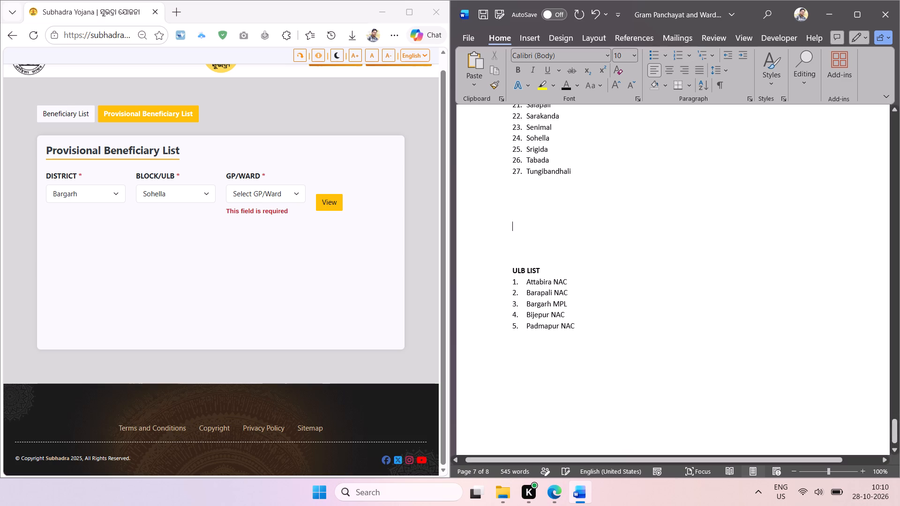
key(ctrl+s)
key(ctrl+s)
key(ctrl+s)
key(ctrl+s)
key(ctrl+s)
In the browser form, examine the ward numbers offered for Attabira NAC and Barapali NAC in Bargarh district.
click(170, 194)
click(170, 195)
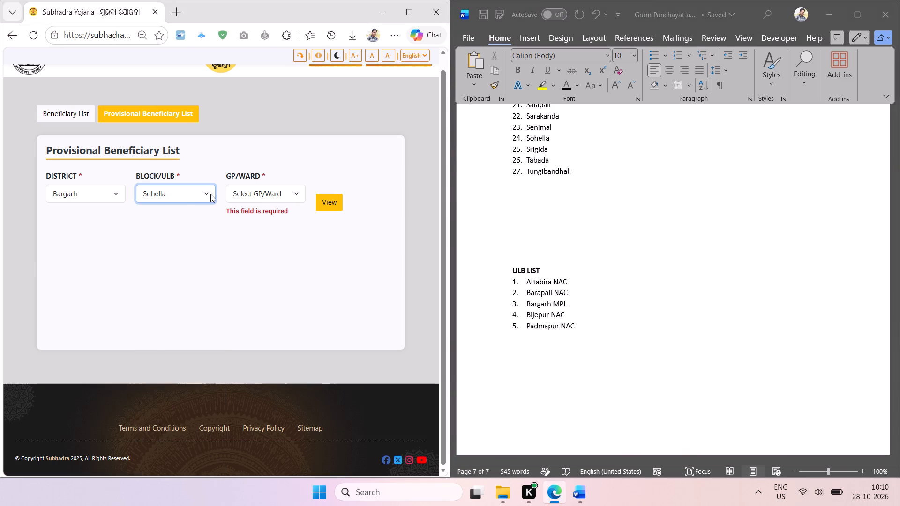
click(194, 198)
scroll(231, 385, down, 1)
click(195, 197)
click(180, 420)
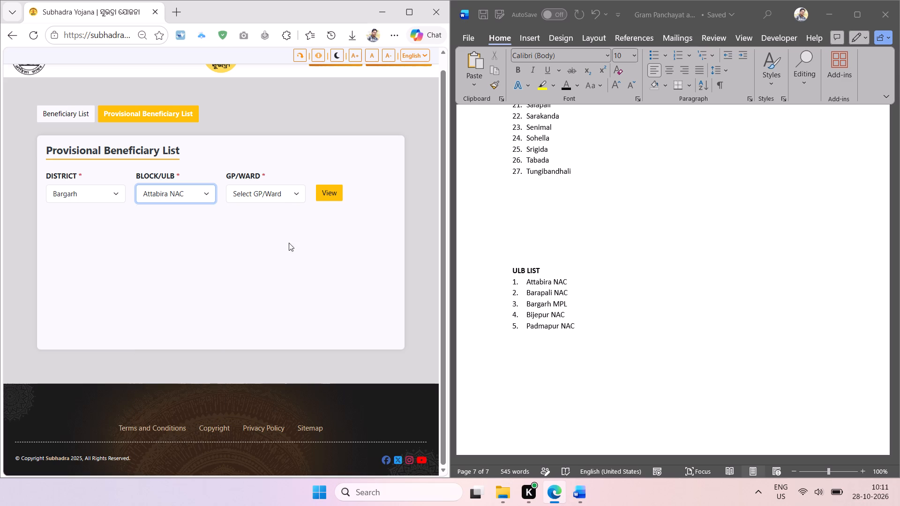
click(287, 201)
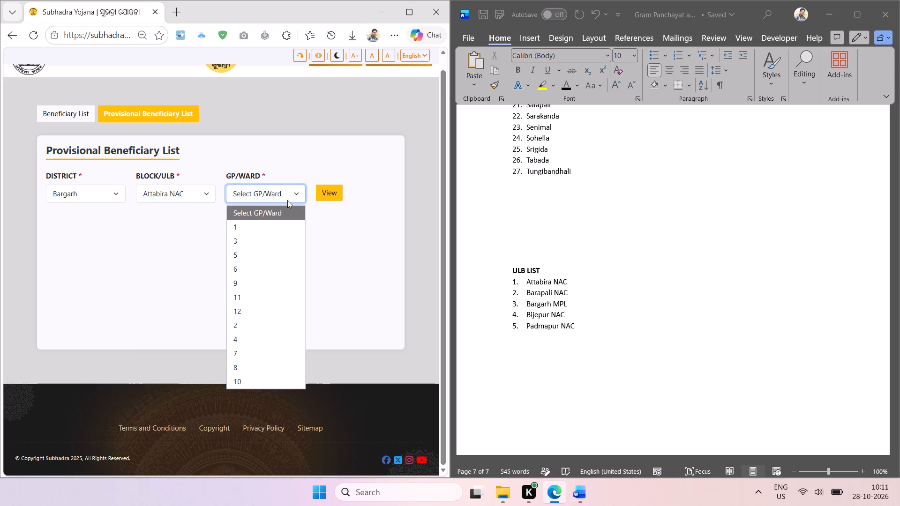
click(272, 230)
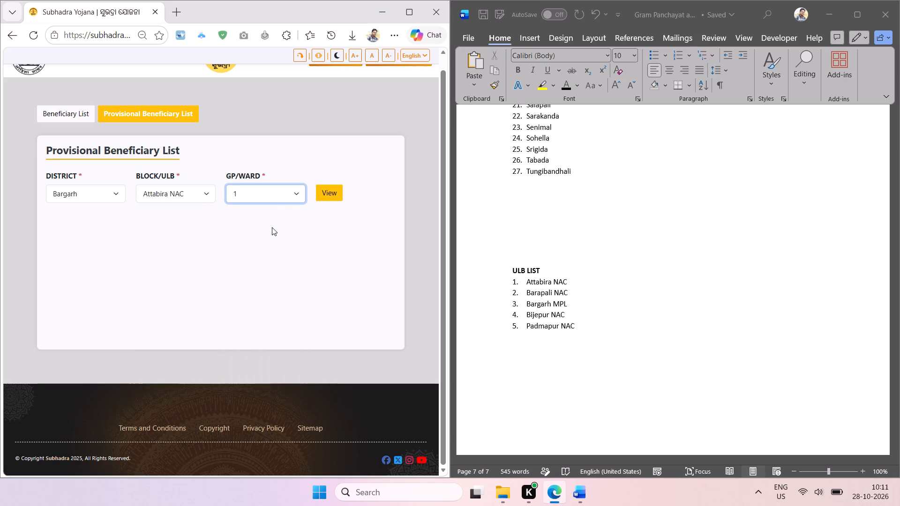
click(274, 196)
click(271, 200)
click(198, 191)
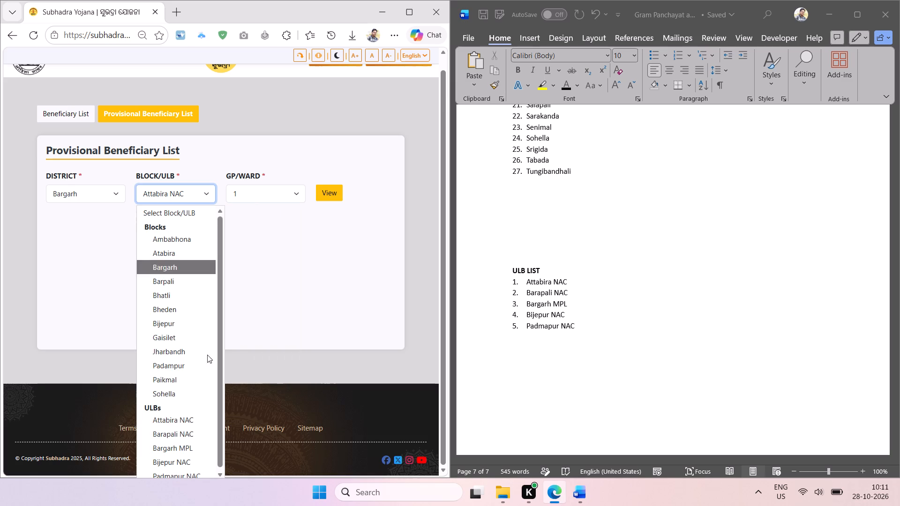
click(191, 432)
click(263, 189)
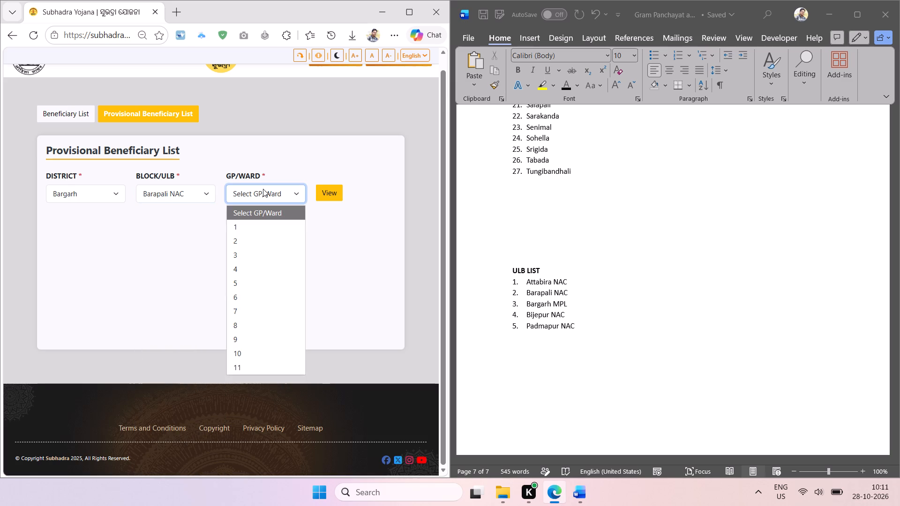
click(263, 189)
Examine the ward numbers offered for Bijepur NAC and Padmapur NAC, and set the block/ULB back to Attabira NAC.
click(183, 191)
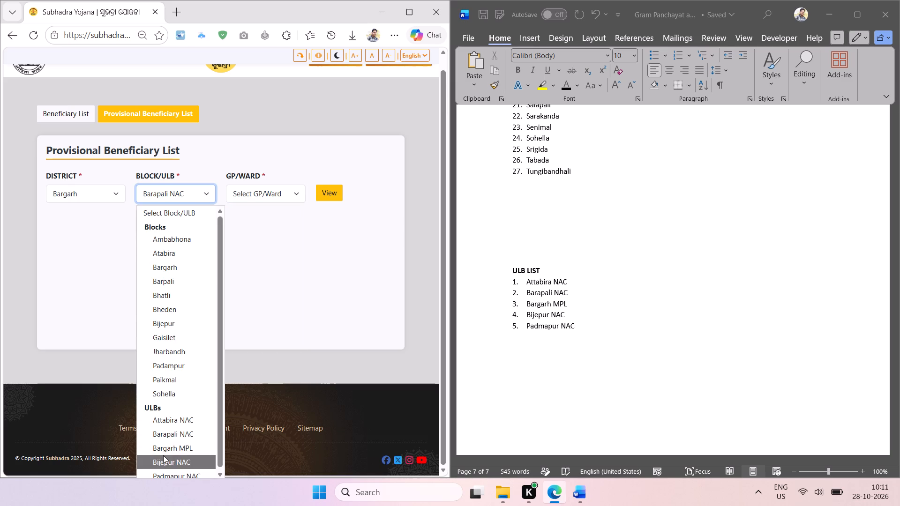
click(163, 455)
click(254, 202)
scroll(263, 305, down, 1)
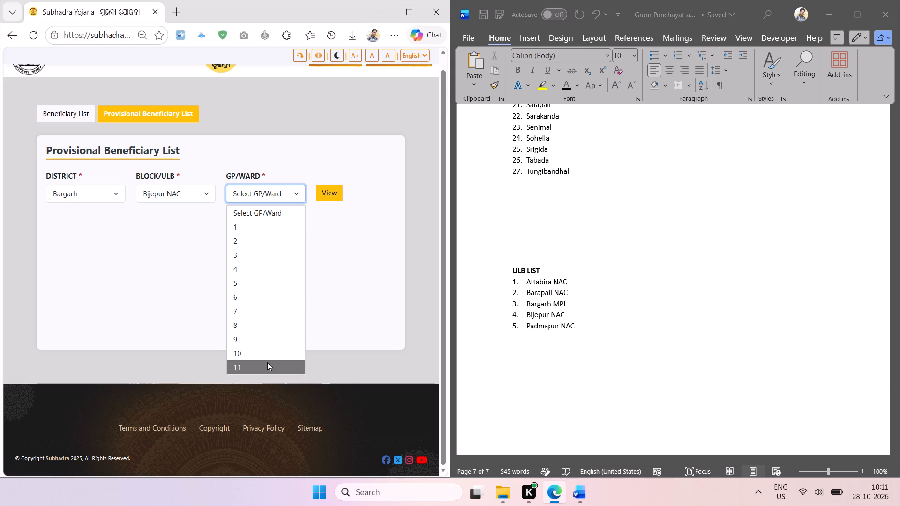
scroll(267, 362, down, 1)
click(190, 190)
scroll(191, 399, down, 1)
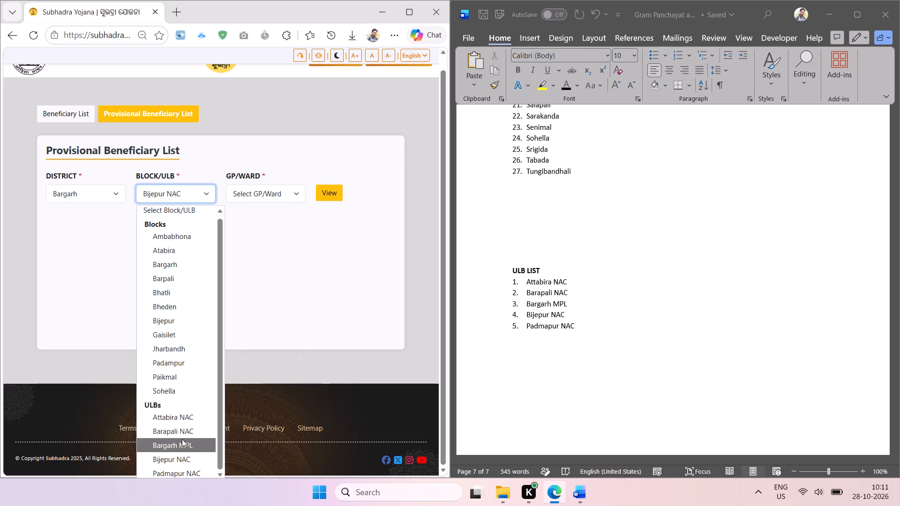
scroll(182, 439, down, 1)
click(184, 469)
click(289, 186)
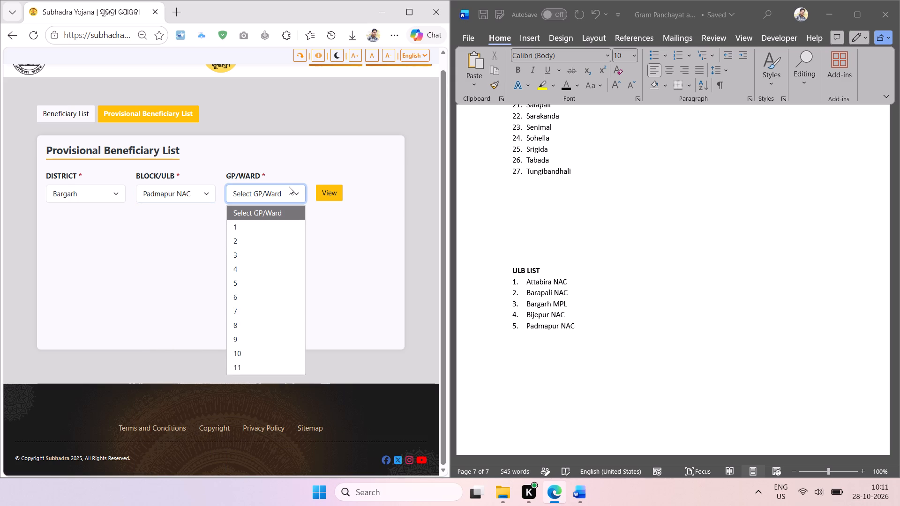
click(289, 186)
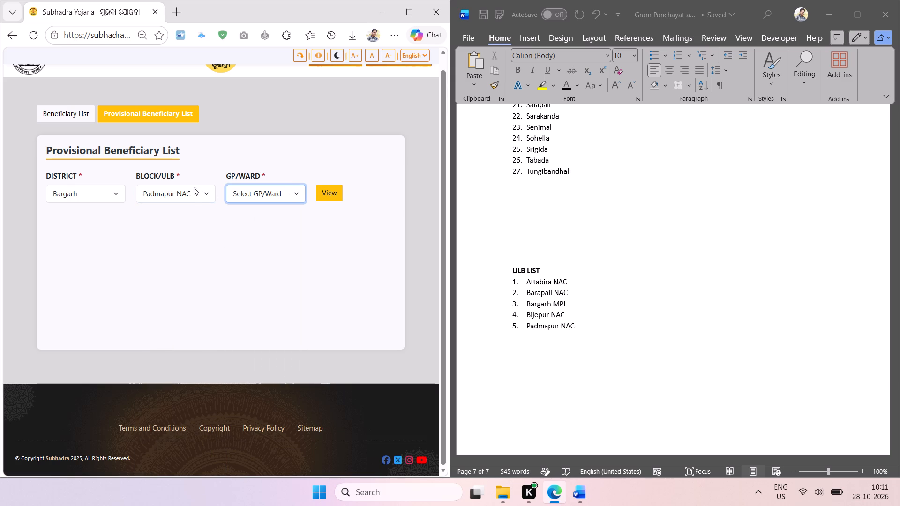
click(194, 187)
click(184, 424)
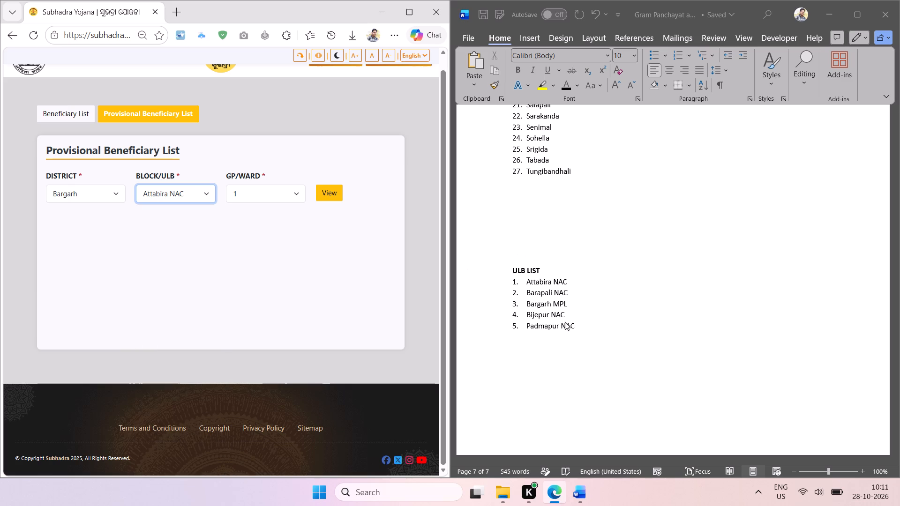
Look back through the Word document's numbered lists up to the title on the first page.
scroll(564, 229, up, 14)
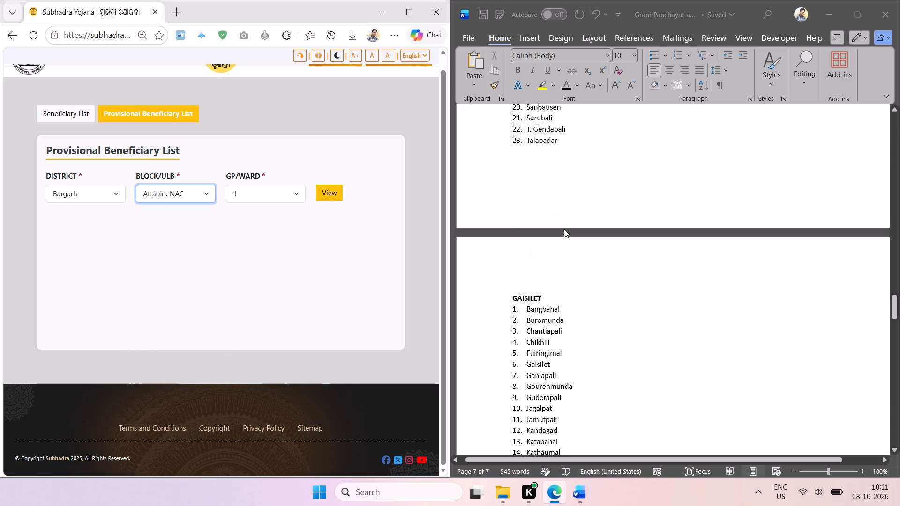
scroll(564, 229, up, 15)
scroll(564, 229, up, 8)
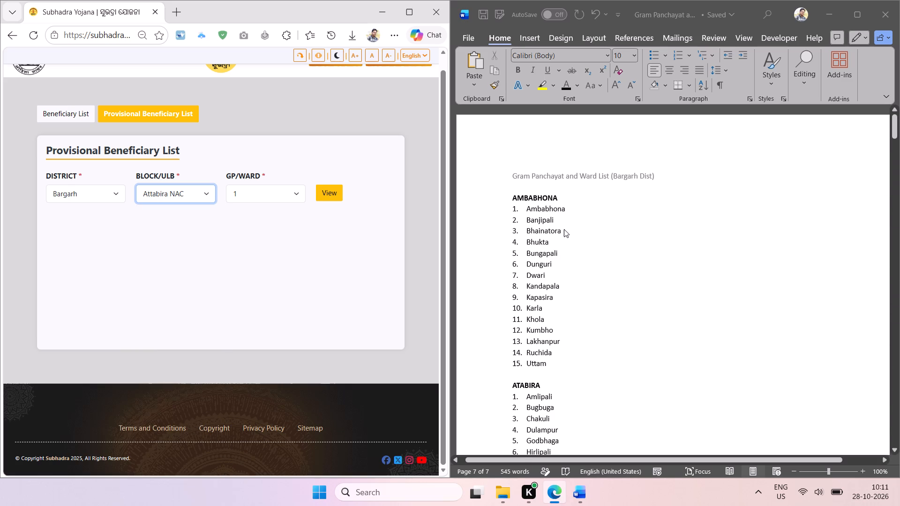
scroll(564, 229, up, 13)
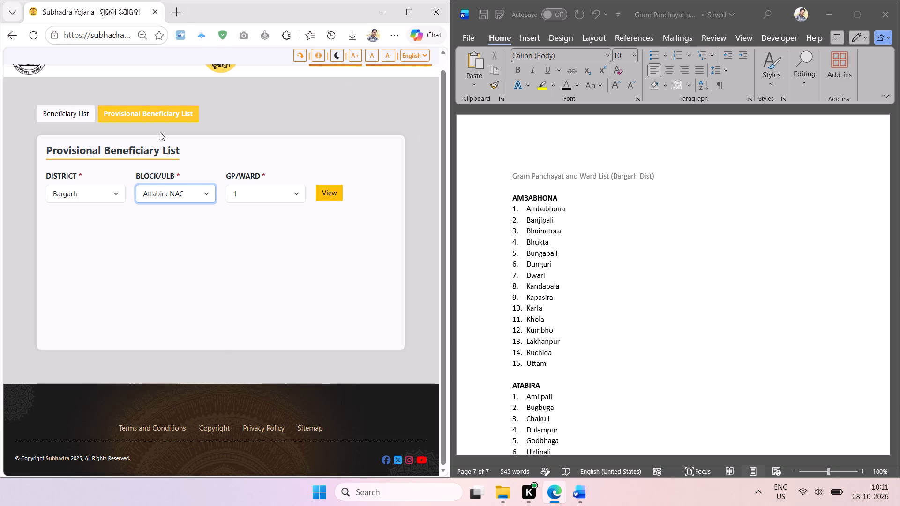
View the provisional beneficiary list entries for Bargarh district, Padmapur NAC, ward 1.
click(167, 194)
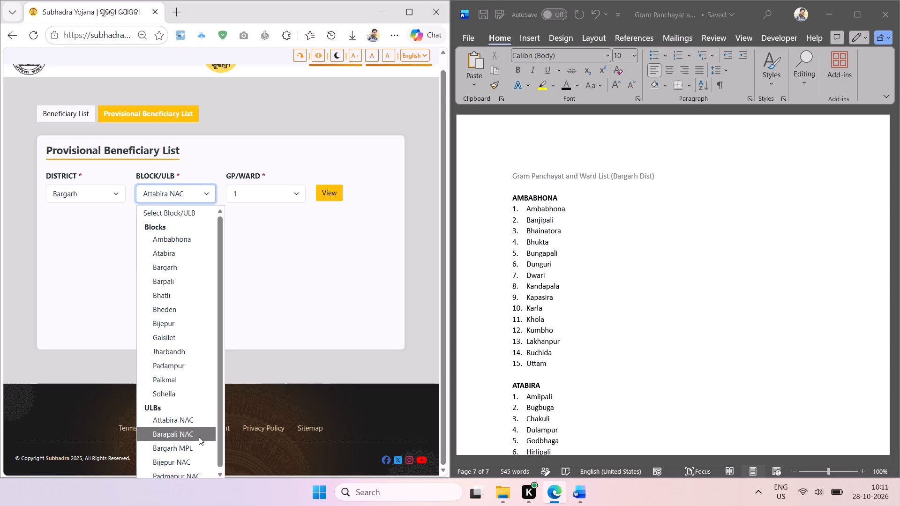
click(189, 467)
click(292, 201)
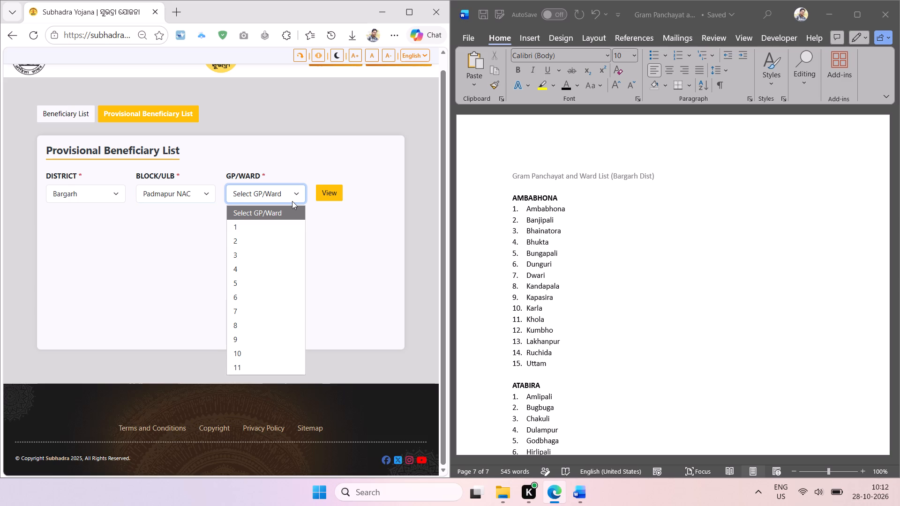
click(278, 227)
click(343, 194)
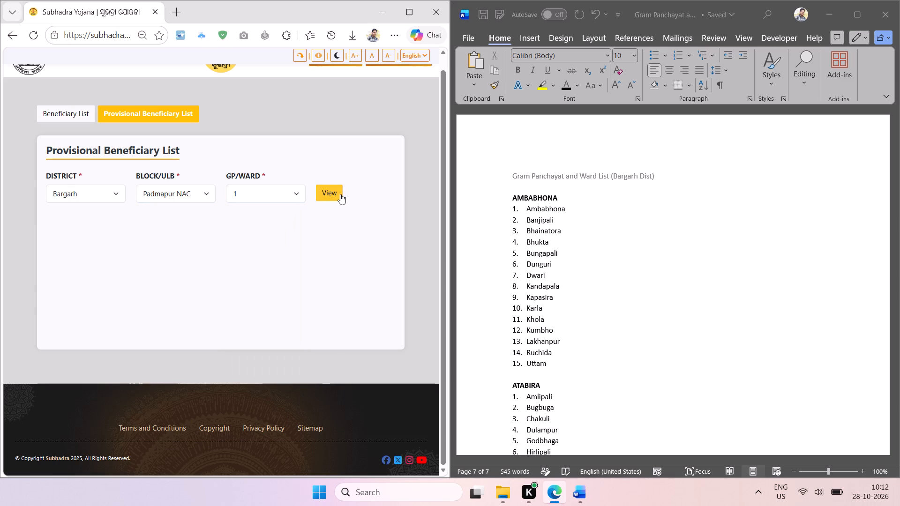
click(333, 193)
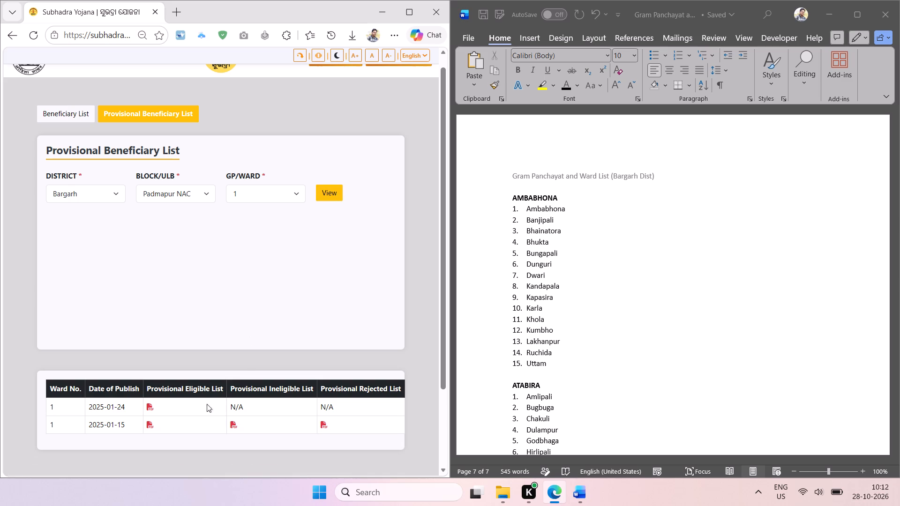
Download the provisional eligible list PDF published 2025-01-24 for ward 1 and open it.
click(149, 408)
scroll(236, 319, down, 1)
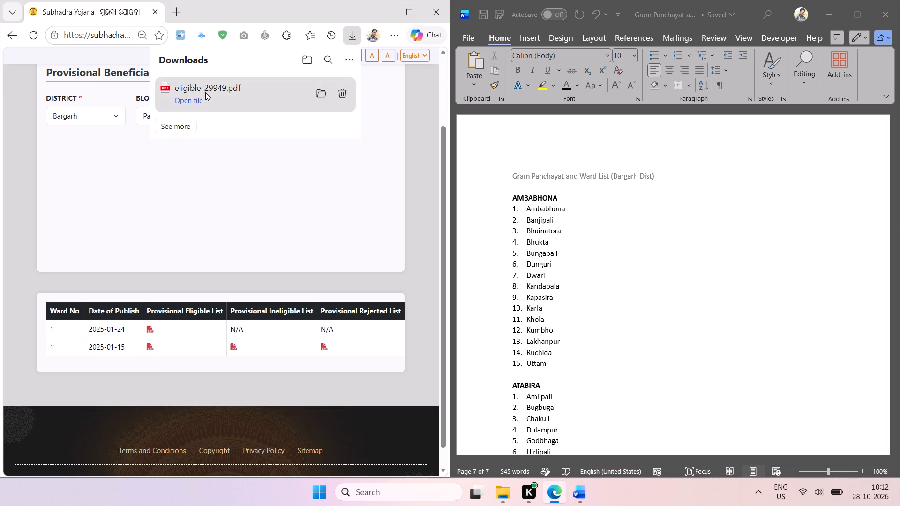
click(204, 89)
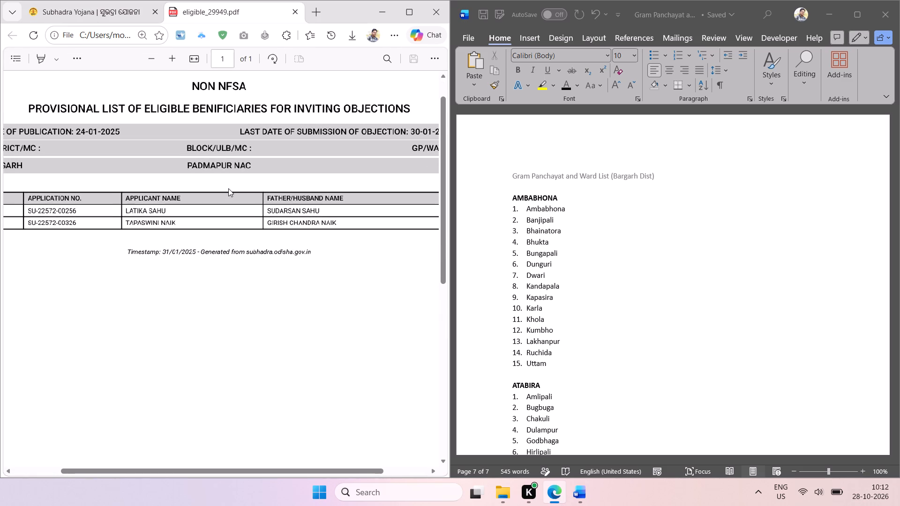
Examine the full width of the ward 1 provisional eligible list PDF, including its header and applicant columns, and close it.
scroll(228, 188, left, 1)
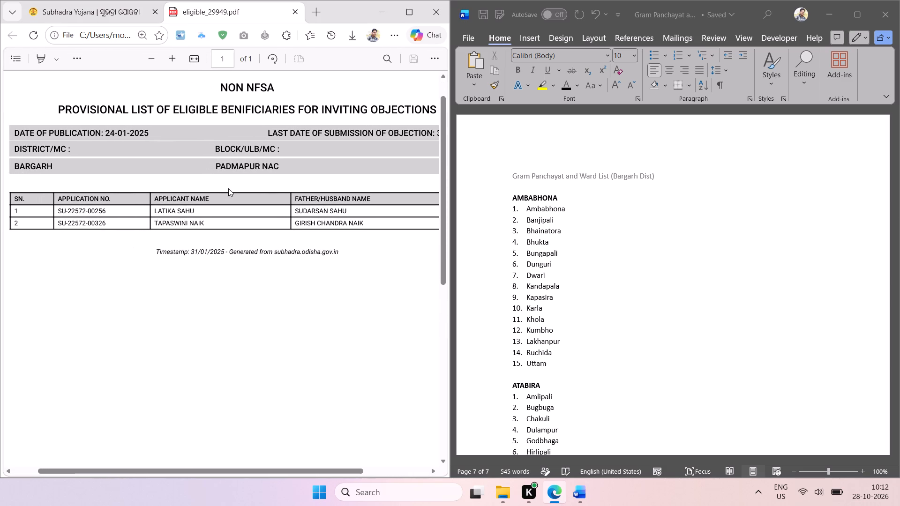
scroll(228, 188, left, 1)
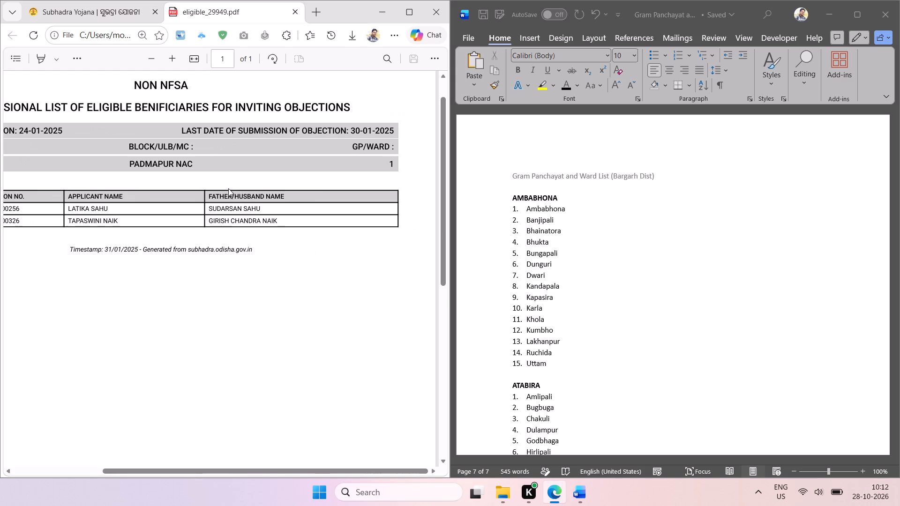
scroll(228, 188, left, 1)
click(297, 8)
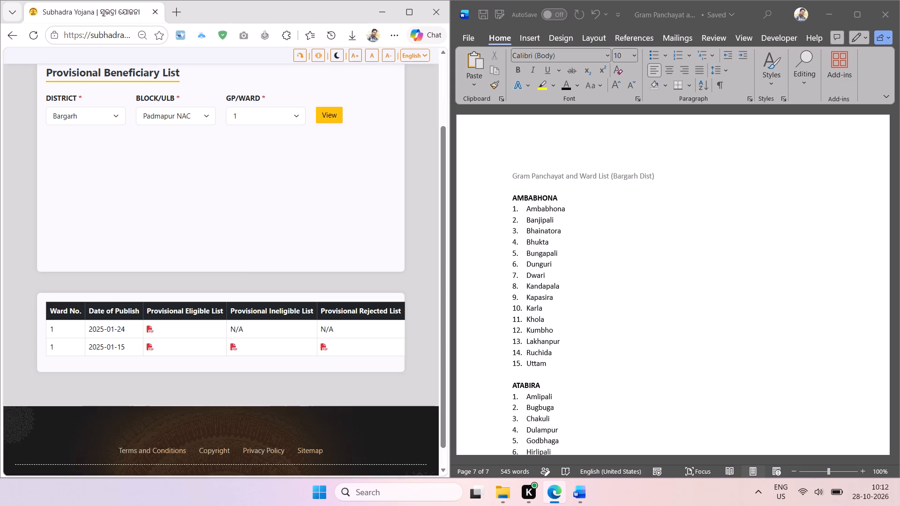
Download and open the provisional eligible list PDF published 2025-01-15 for Padmapur NAC, ward 7.
click(258, 119)
click(250, 234)
click(341, 196)
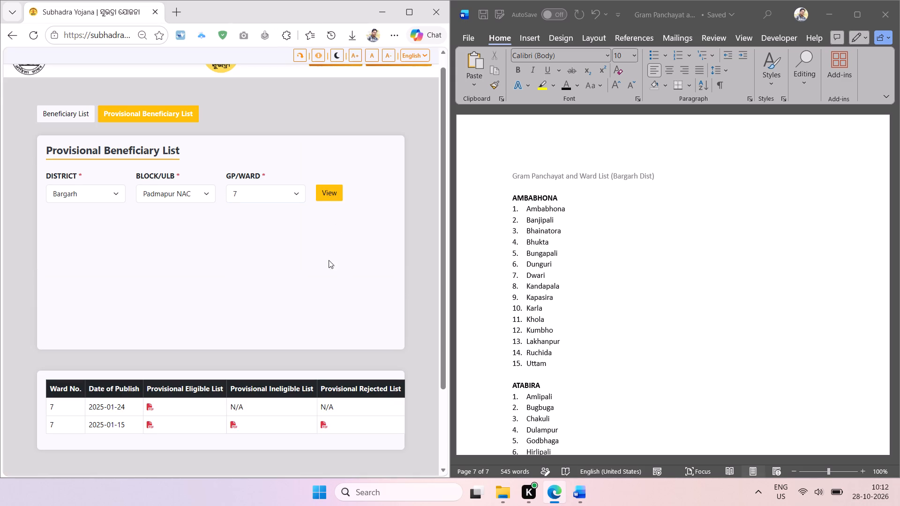
scroll(245, 349, down, 1)
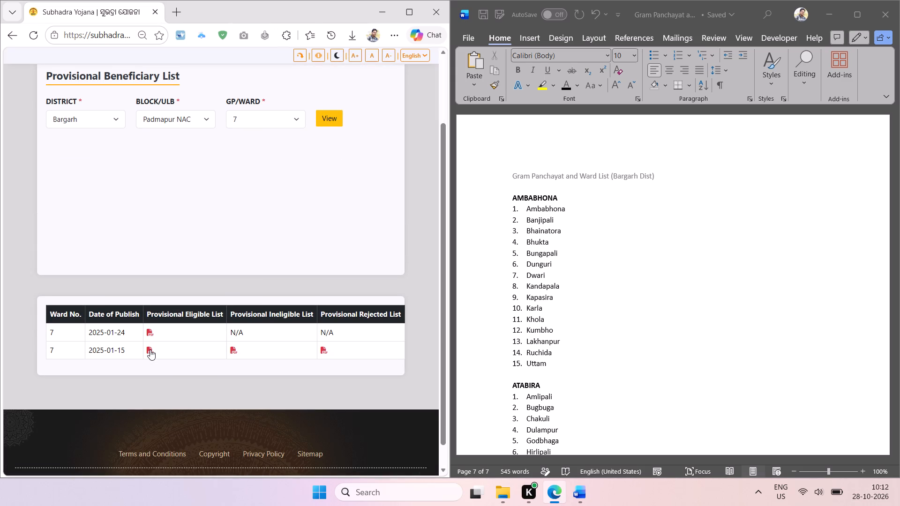
click(150, 350)
click(221, 96)
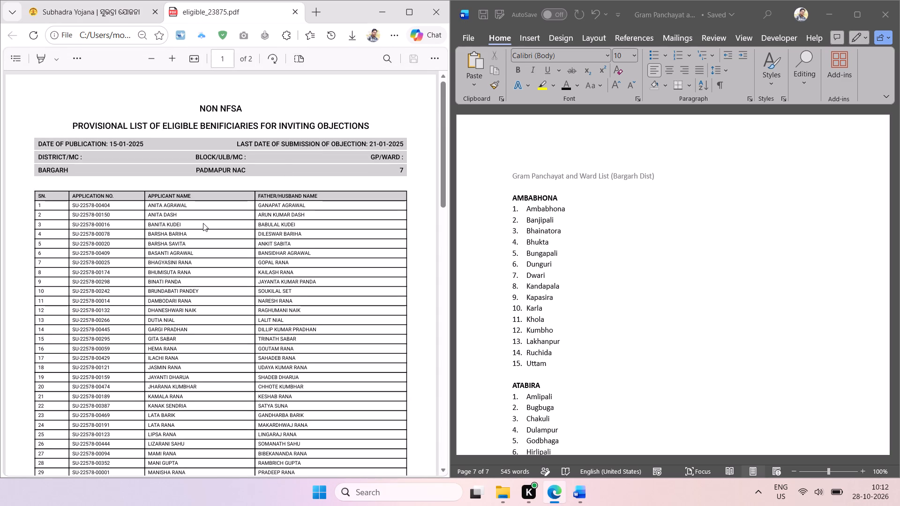
Read through both pages of the ward 7 eligible beneficiary PDF, return to its beginning and close it.
scroll(203, 223, right, 2)
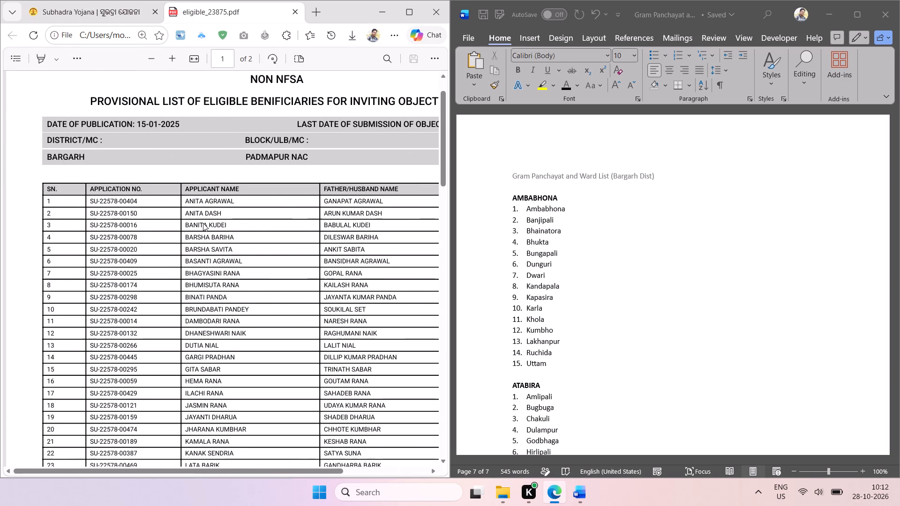
scroll(203, 223, down, 15)
scroll(203, 223, up, 4)
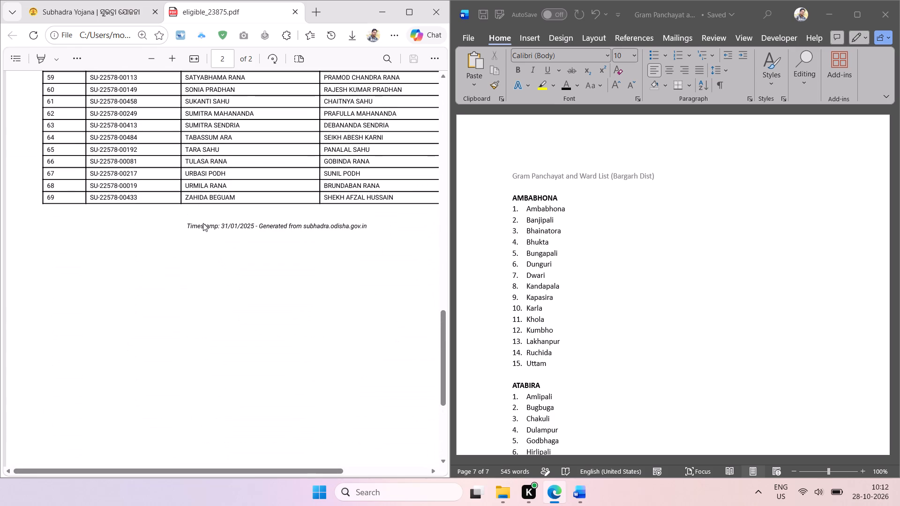
scroll(203, 223, up, 4)
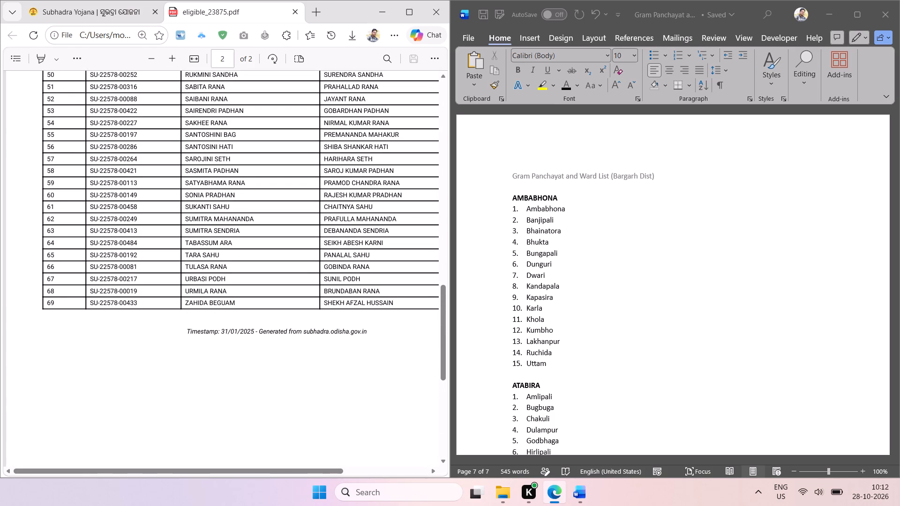
scroll(208, 216, up, 8)
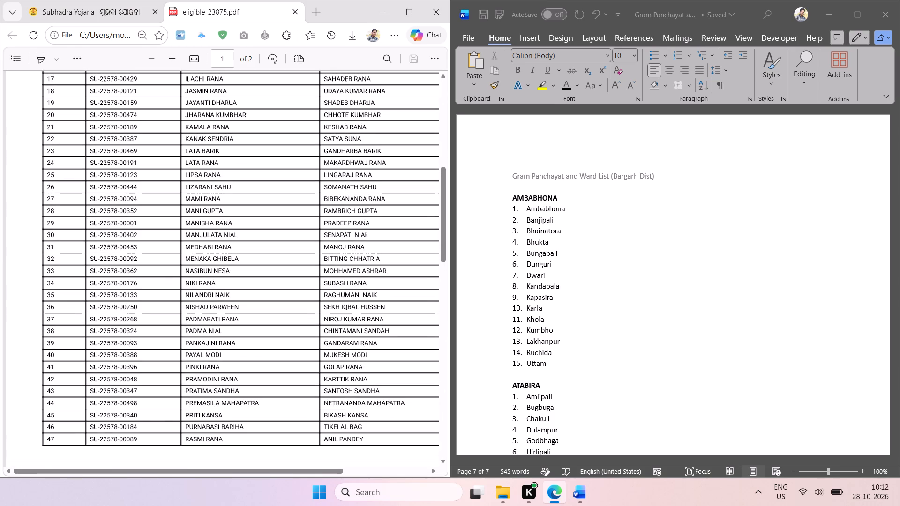
click(199, 306)
scroll(255, 213, up, 1)
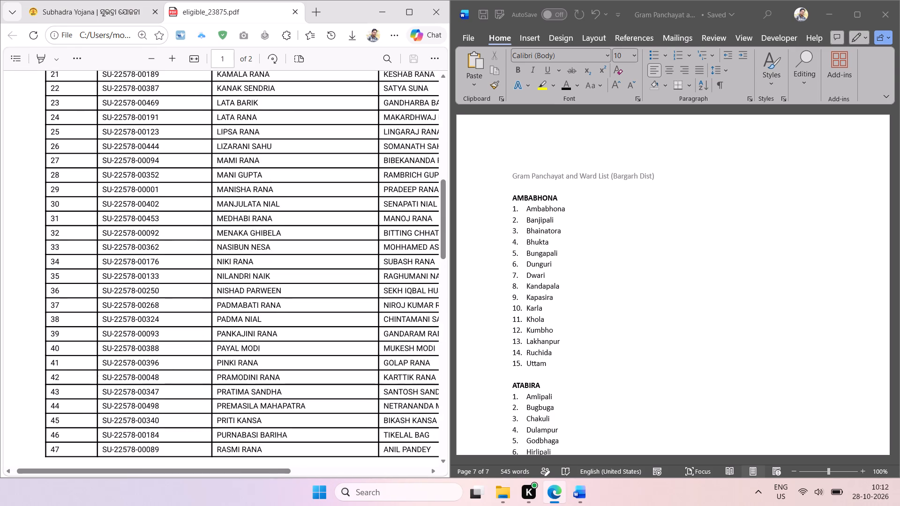
scroll(260, 233, up, 3)
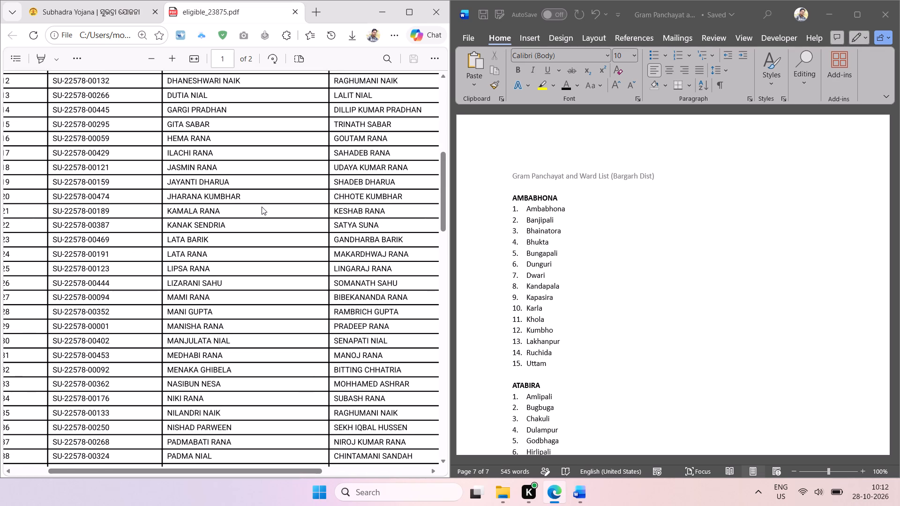
scroll(262, 207, up, 6)
scroll(291, 5, up, 1)
click(292, 12)
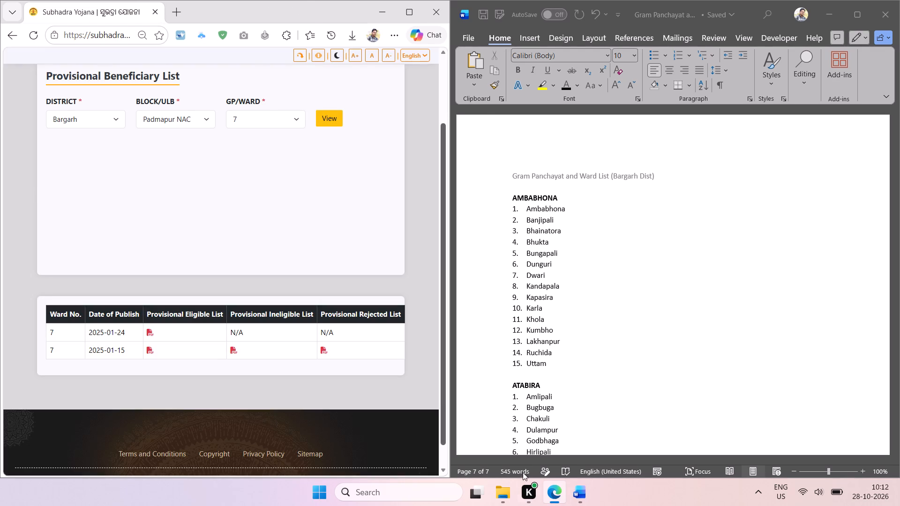
Permanently delete all files in the Downloads folder using File Explorer, and close that folder.
click(504, 502)
click(157, 12)
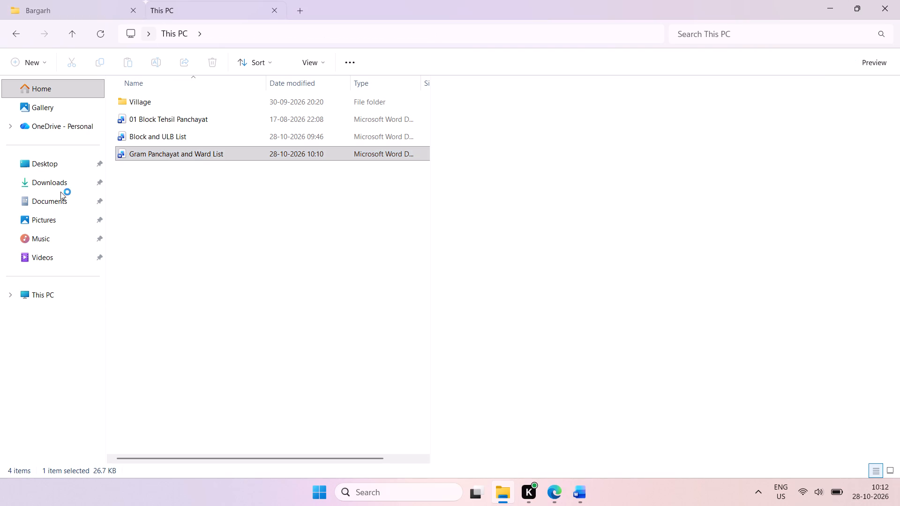
click(60, 188)
click(196, 149)
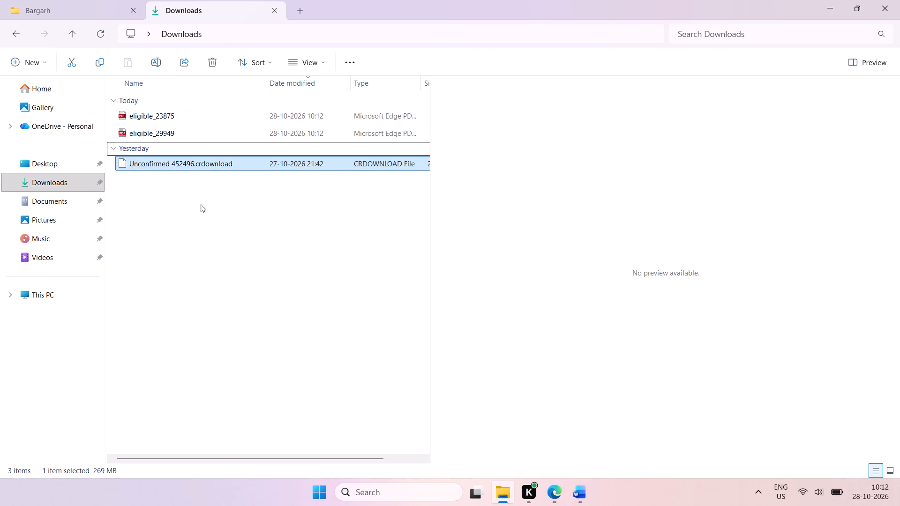
click(201, 204)
key(ctrl+a)
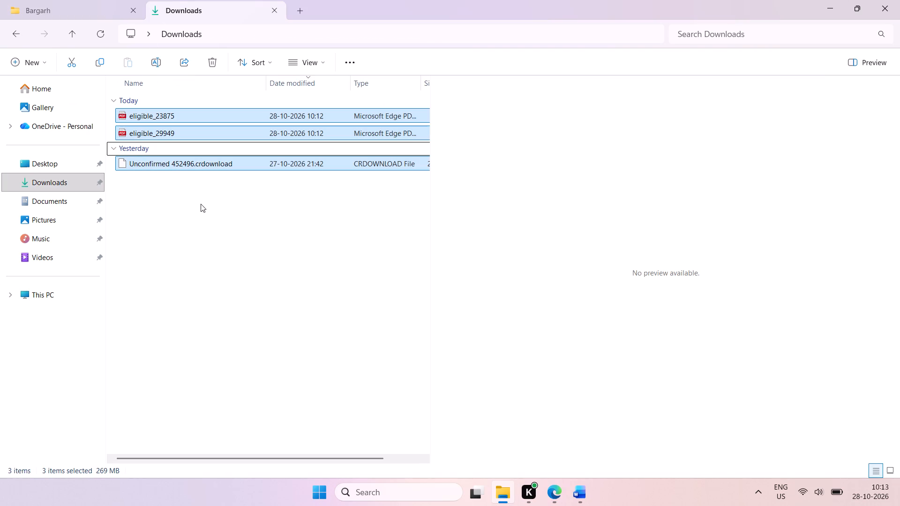
key(shift+Delete)
key(Return)
key(ctrl+w)
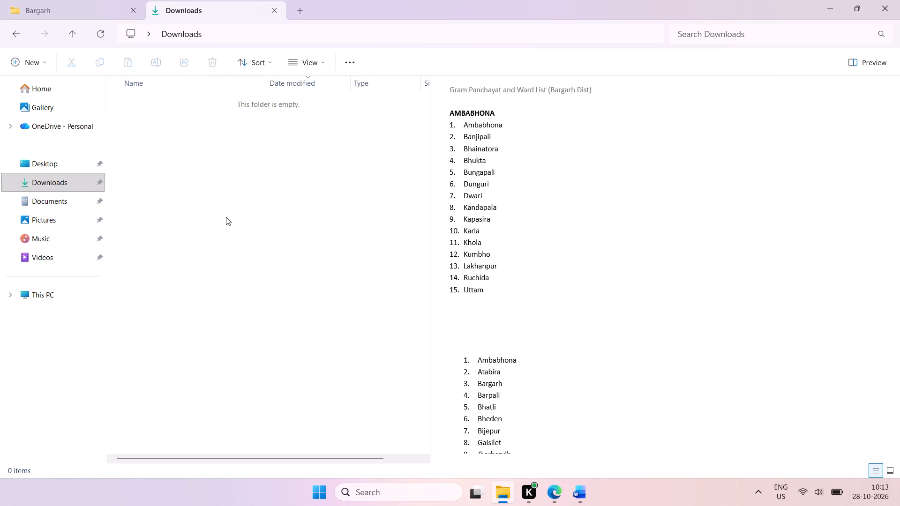
Switch to the Word document, shorten its title to "Gram Panchayat (Bargarh Dist)" and save.
click(549, 493)
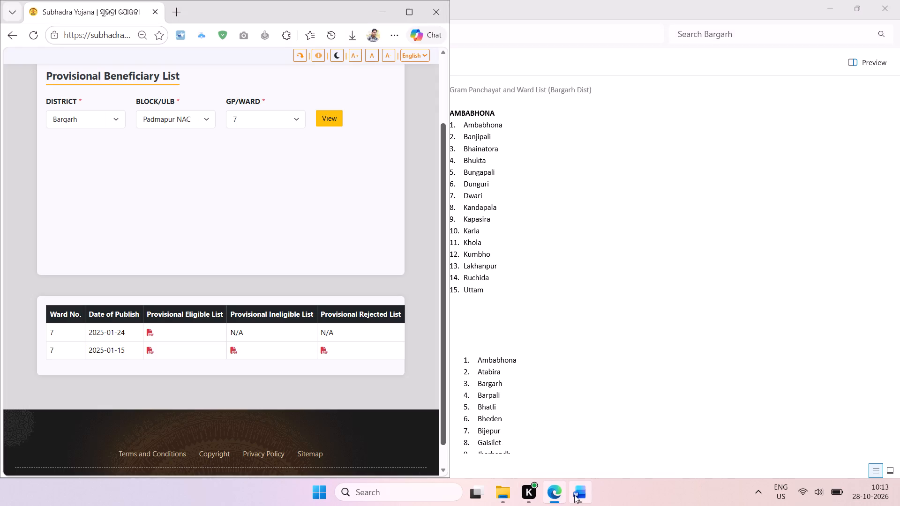
click(574, 495)
click(627, 258)
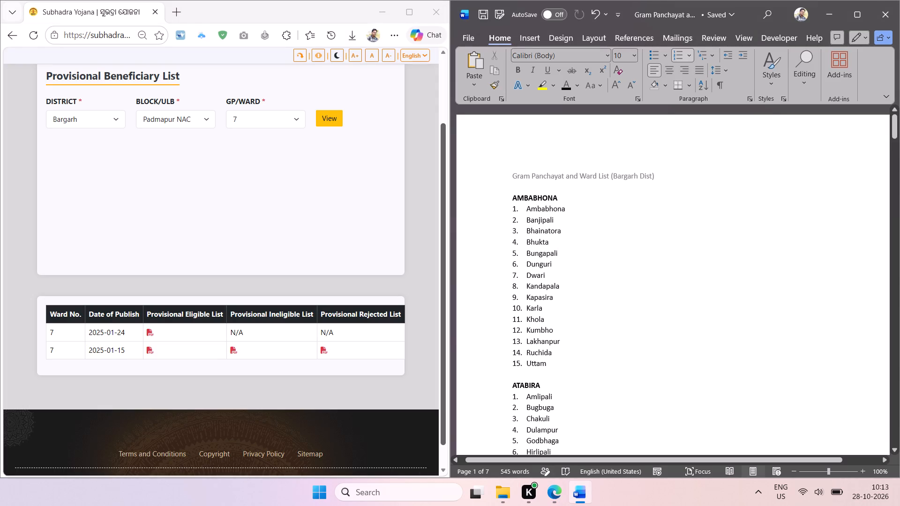
drag(610, 175, 604, 178)
drag(604, 178, 565, 177)
key(BackSpace)
click(597, 239)
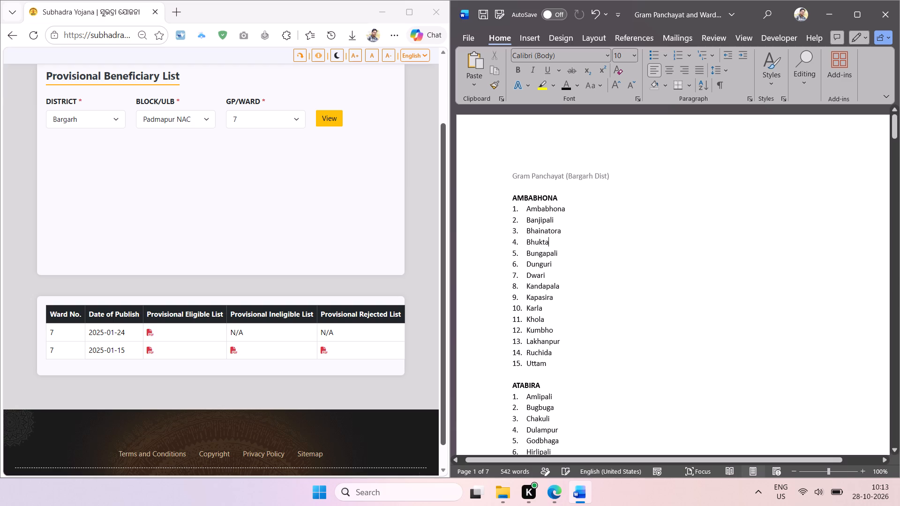
key(ctrl+s)
Delete the ULB LIST section and the blank lines around it after the Sohella list, save the document and close it.
scroll(581, 231, down, 6)
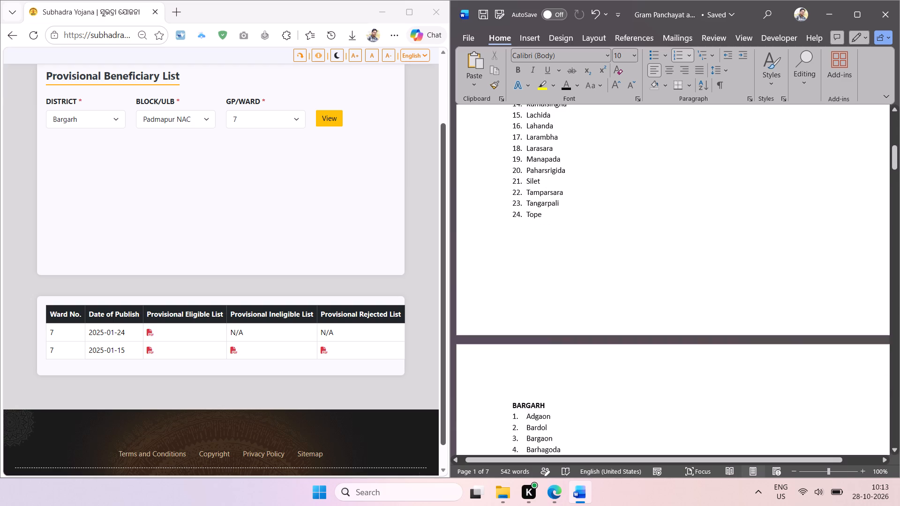
scroll(580, 253, down, 10)
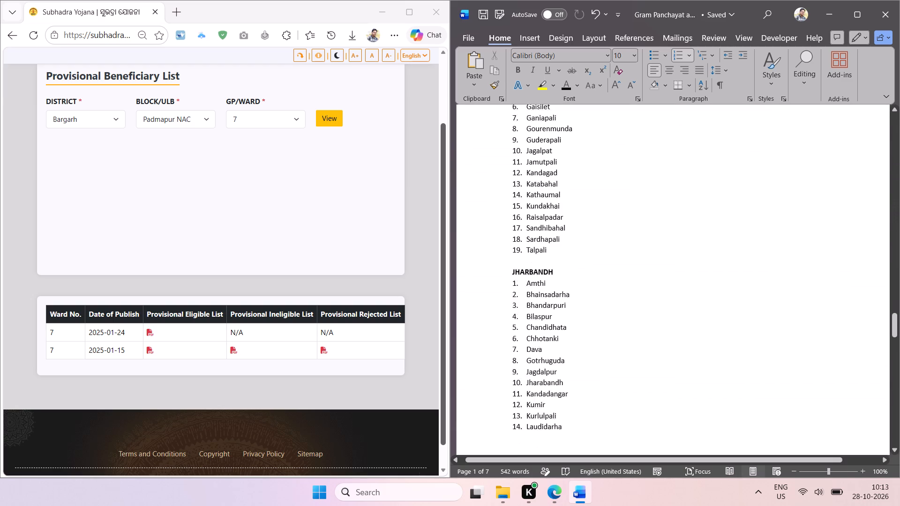
scroll(579, 252, down, 9)
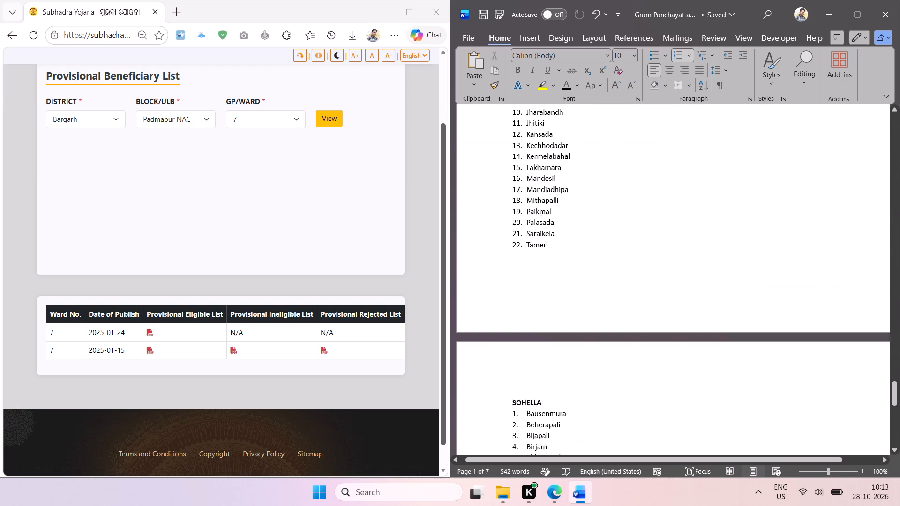
scroll(572, 244, down, 8)
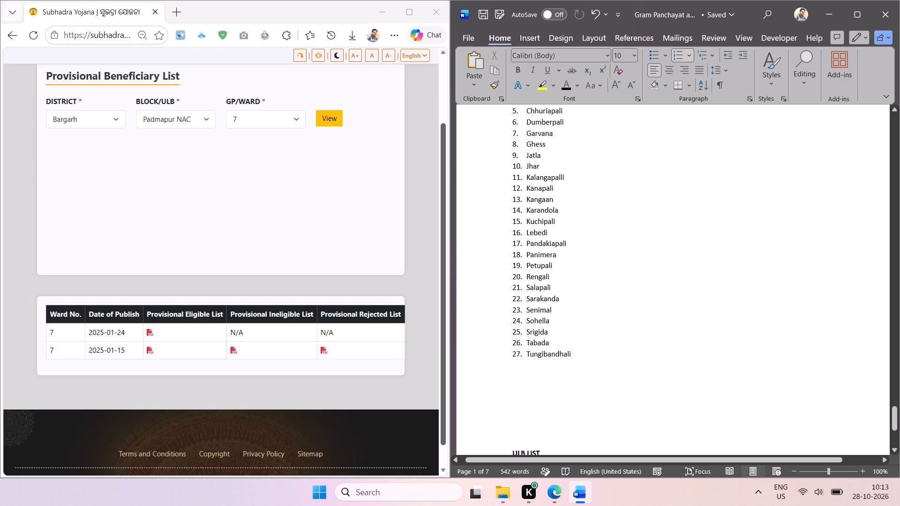
drag(509, 172, 728, 505)
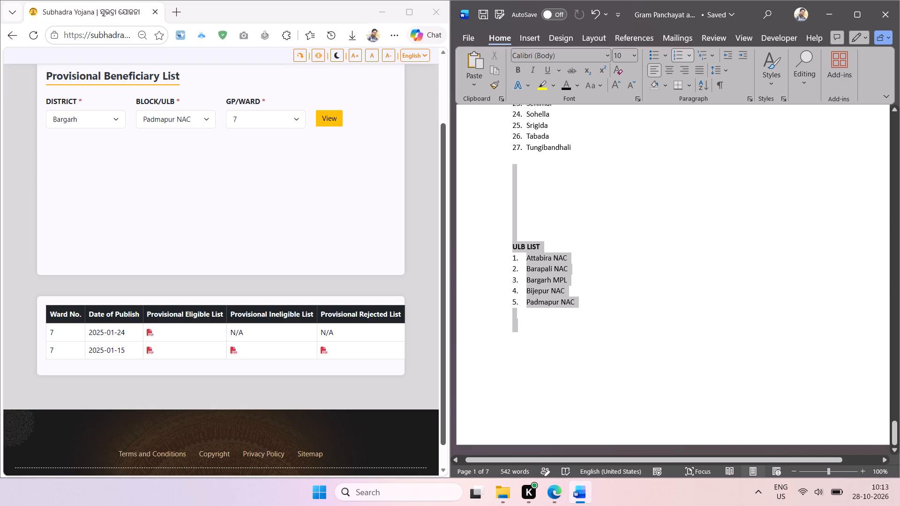
drag(728, 505, 728, 504)
key(BackSpace)
key(BackSpace)
key(BackSpace)
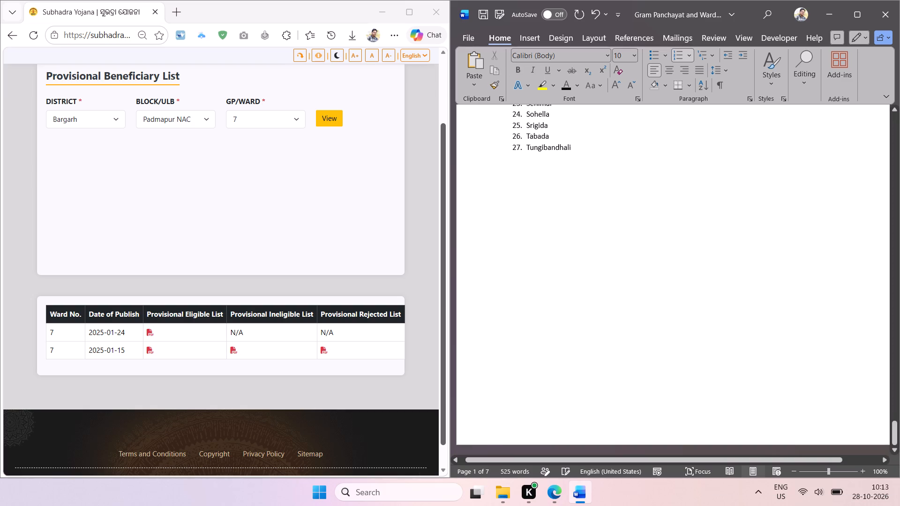
key(ctrl+s)
click(887, 12)
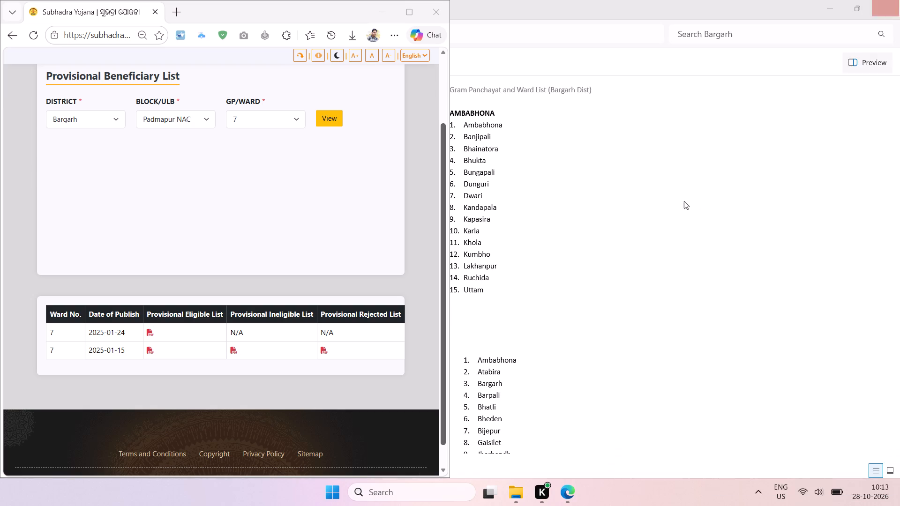
Rename the "Gram Panchayat and Ward List" file in the Bargarh folder as "Gram Panchayat".
click(499, 5)
click(220, 229)
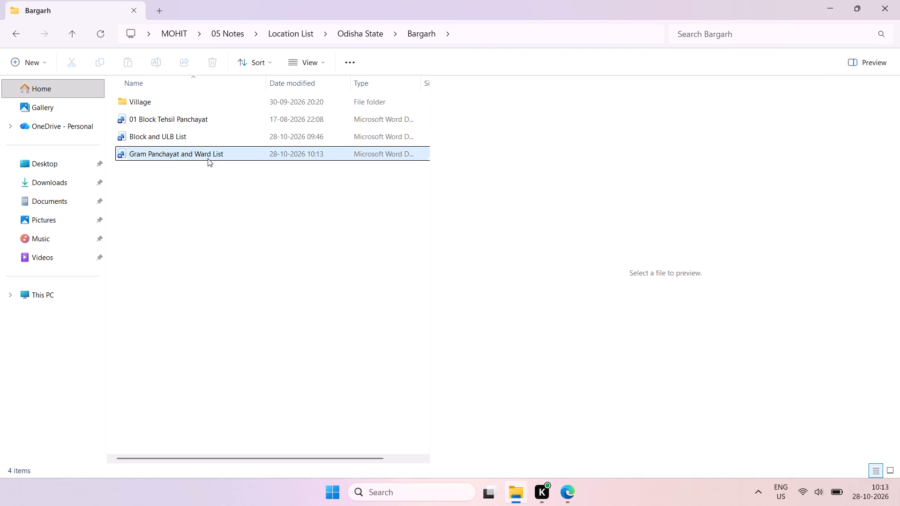
click(207, 153)
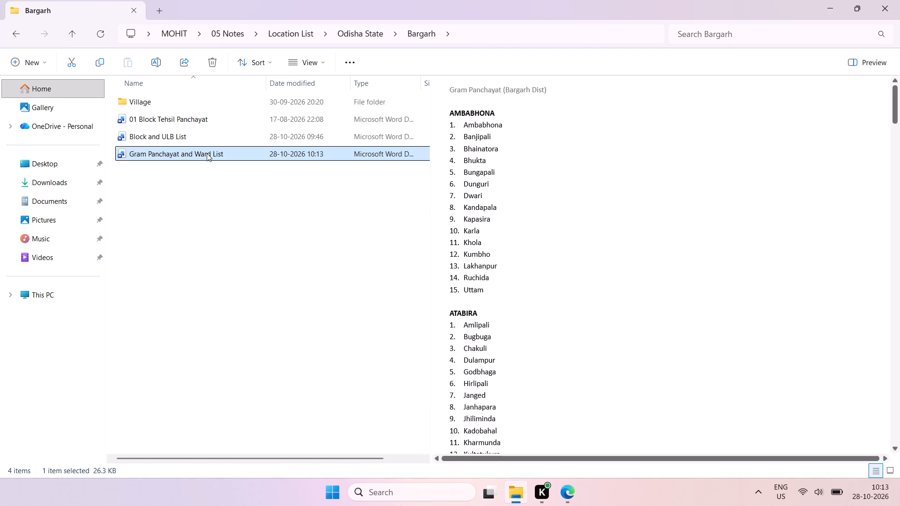
key(F2)
drag(183, 153, 439, 164)
key(BackSpace)
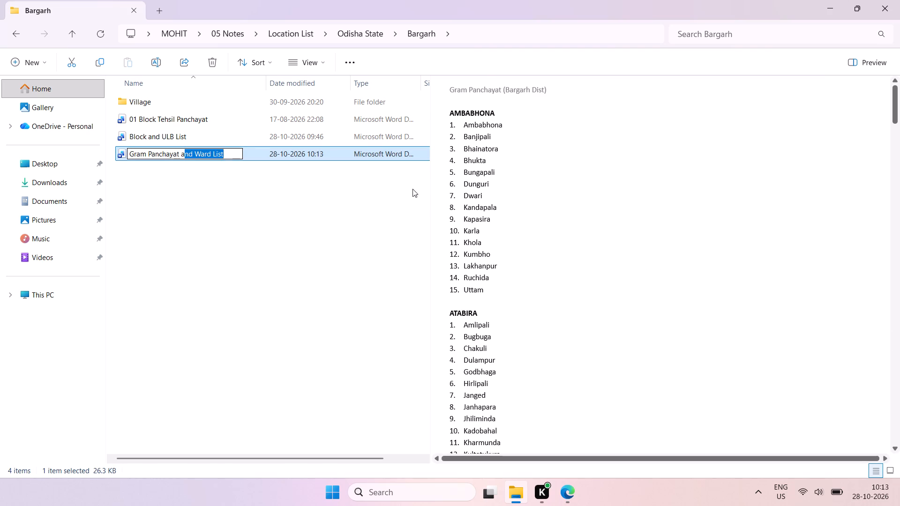
key(BackSpace)
key(BackSpace)
click(272, 231)
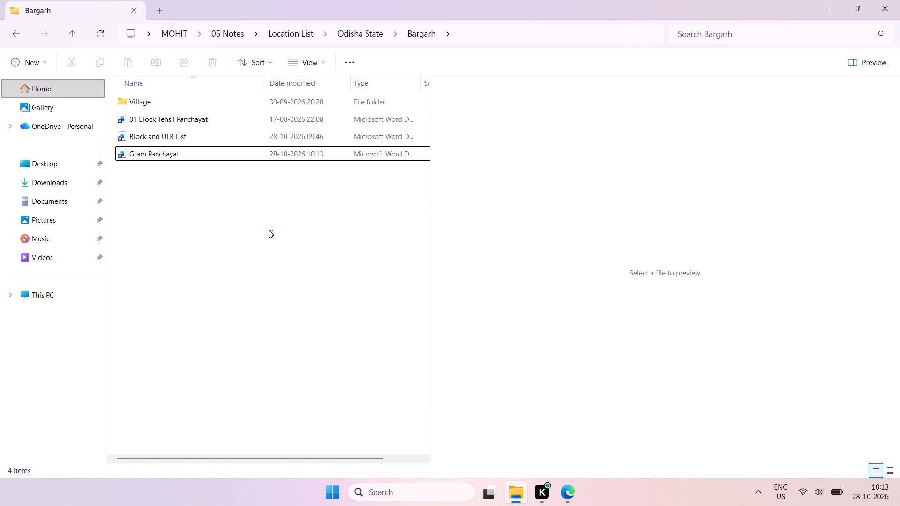
click(269, 230)
click(269, 230)
Preview the "Block and ULB List" document in the Bargarh folder.
click(198, 139)
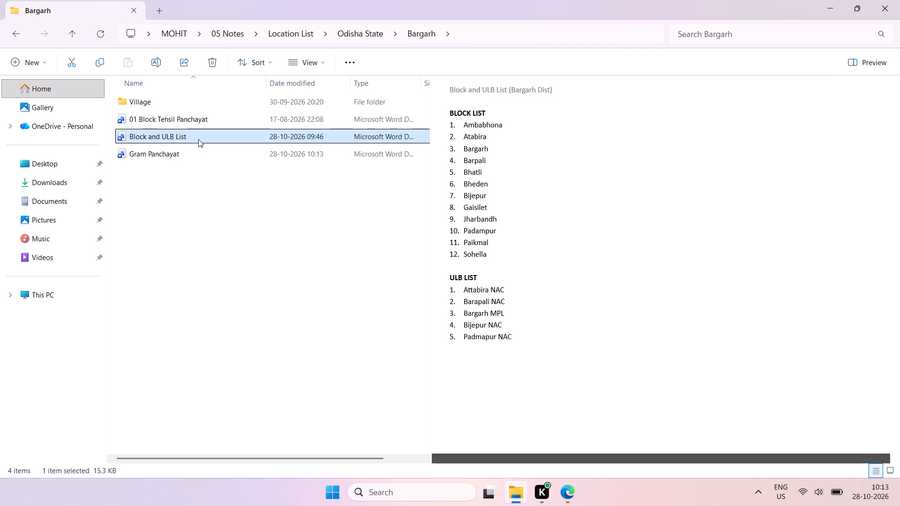
Rename the "Block and ULB List" file in the Bargarh folder as "Block and ULB".
key(F2)
double_click(178, 135)
key(BackSpace)
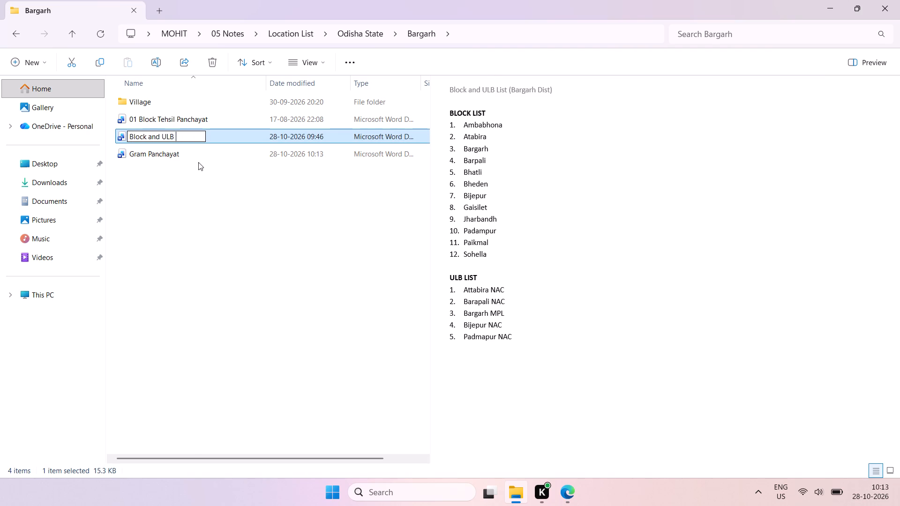
key(BackSpace)
click(214, 272)
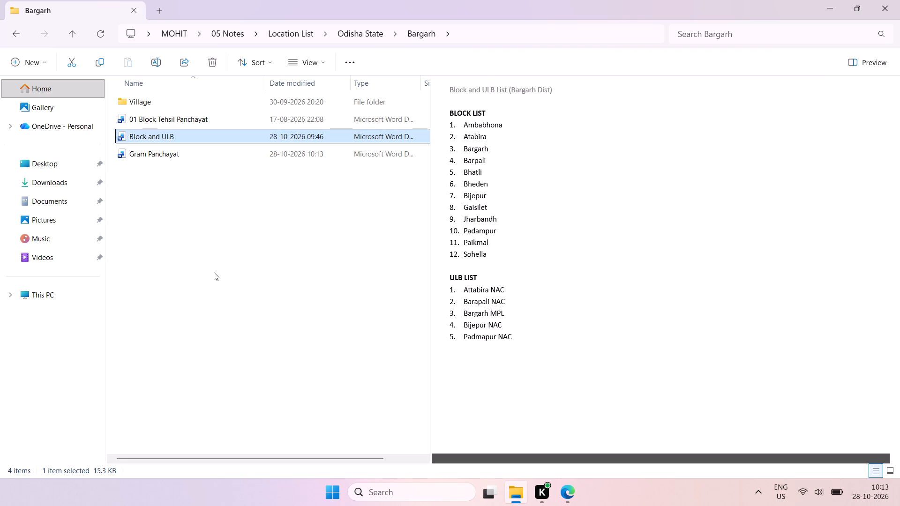
double_click(214, 272)
click(214, 272)
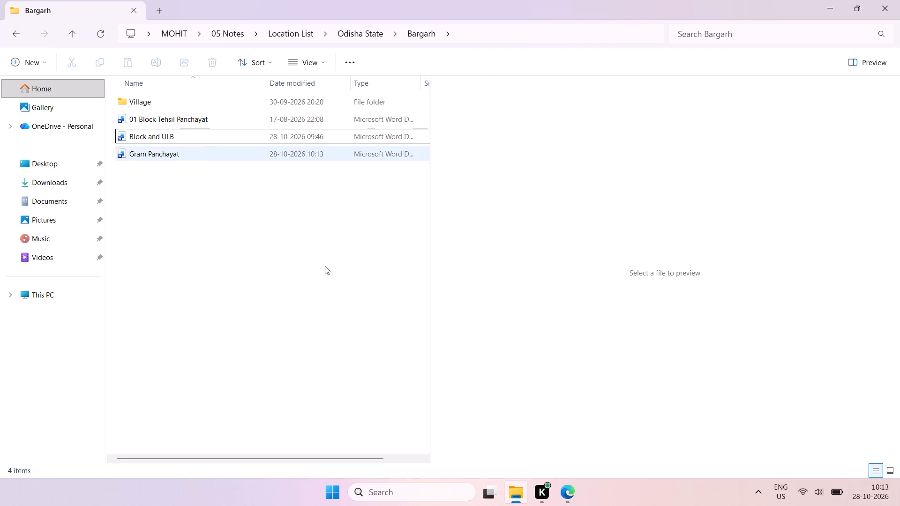
Preview the three Word documents in the Bargarh folder and look through its Village subfolder and the parent Odisha State folder.
click(182, 123)
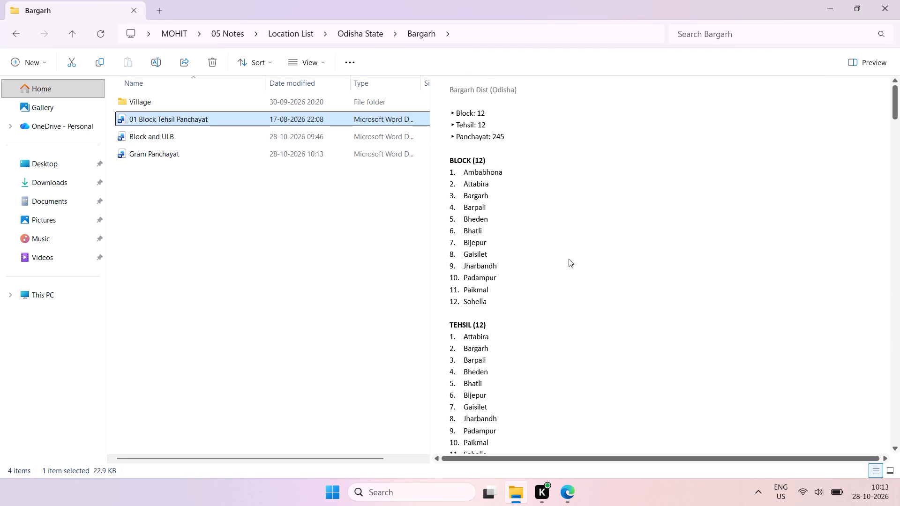
scroll(557, 250, down, 1)
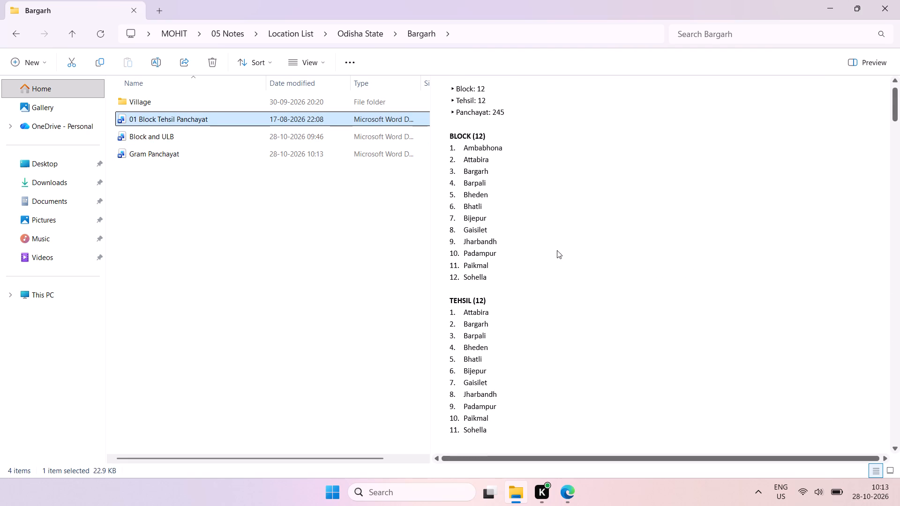
scroll(557, 250, down, 1)
click(194, 133)
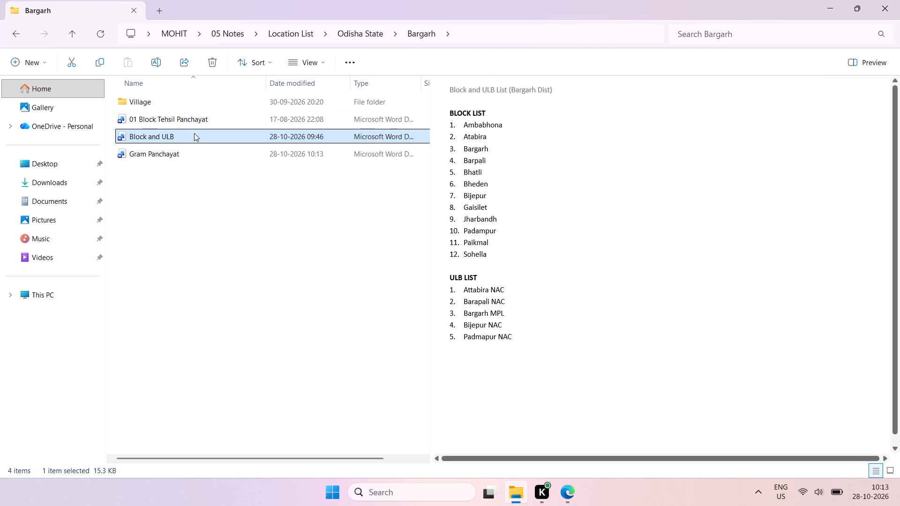
scroll(194, 133, up, 1)
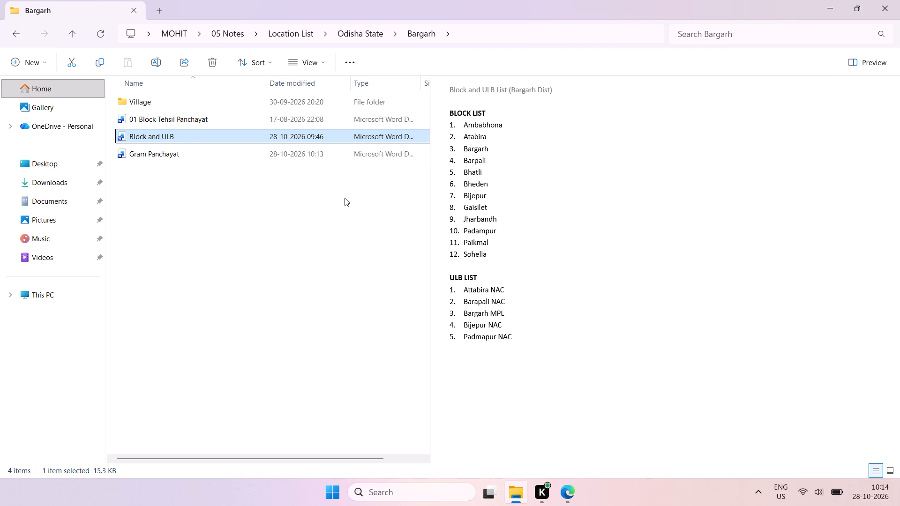
click(188, 156)
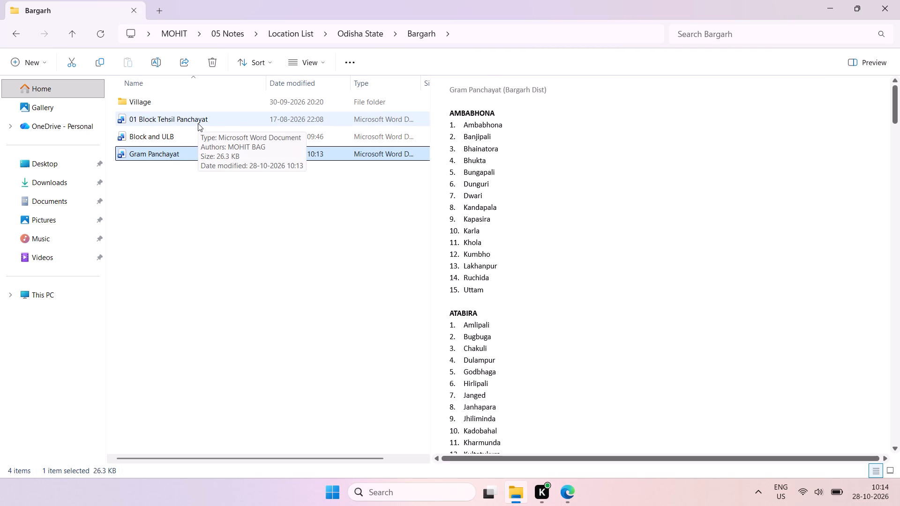
double_click(189, 101)
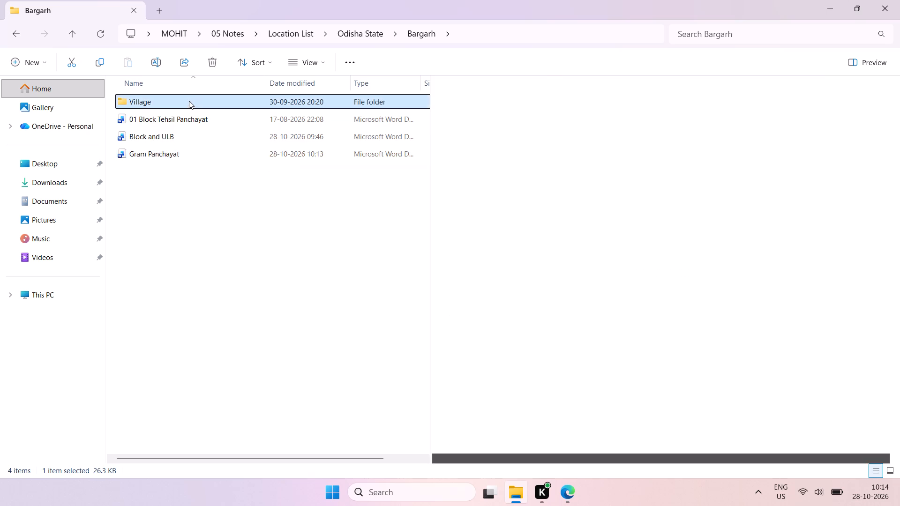
click(173, 119)
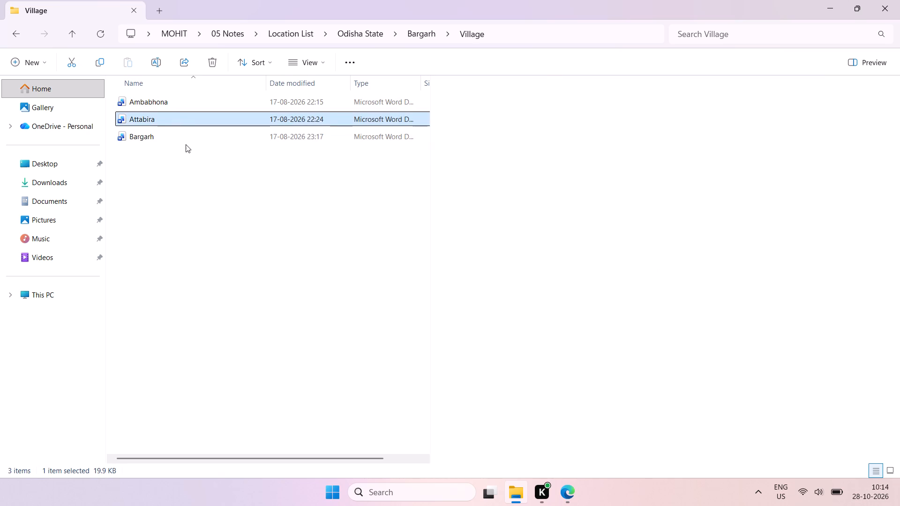
key(BackSpace)
key(BackSpace)
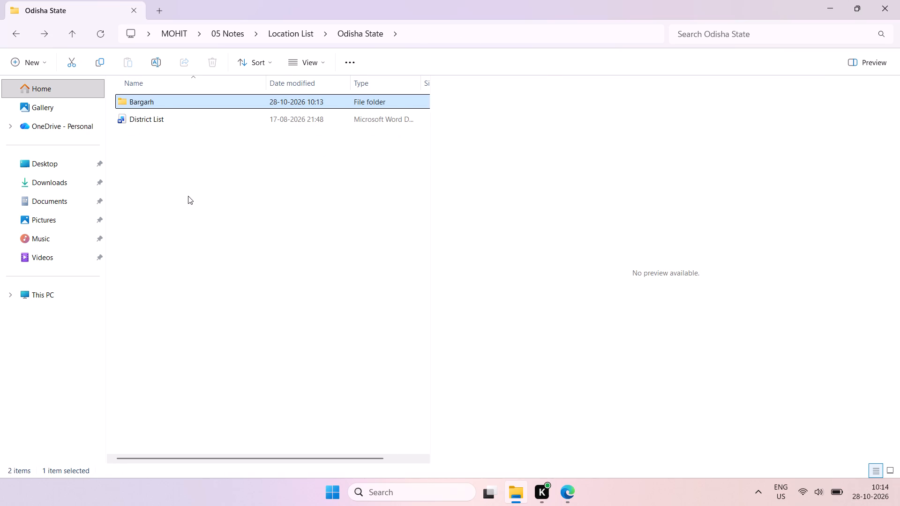
click(164, 125)
click(169, 101)
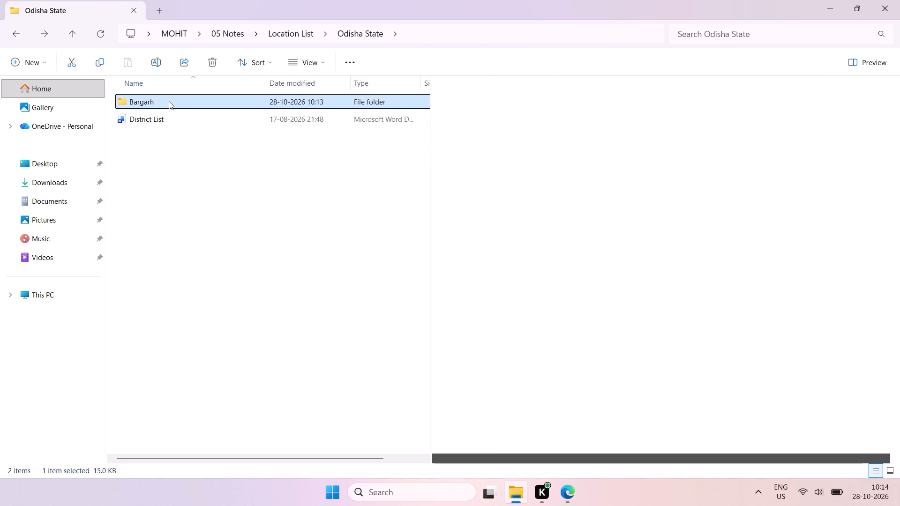
double_click(169, 101)
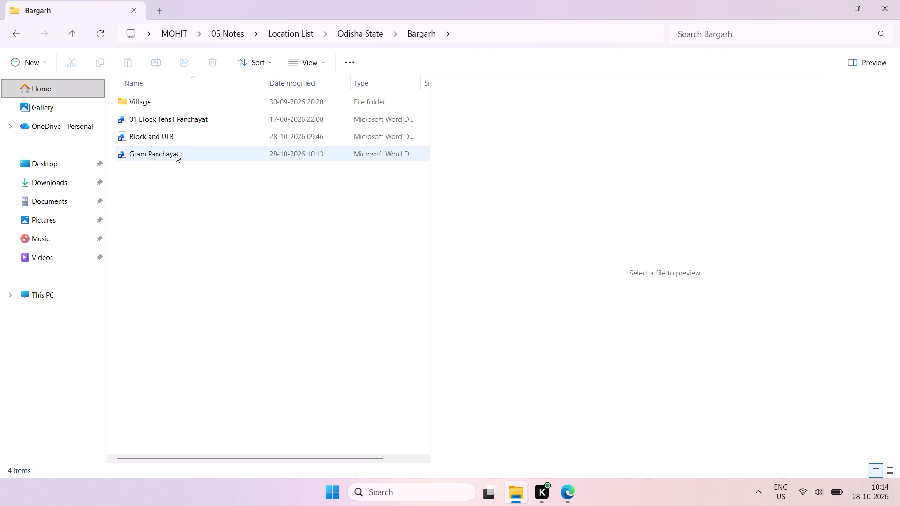
Review the block, tehsil and panchayat lists in "01 Block Tehsil Panchayat" and preview the Ambabhona, Attabira and Bargarh documents in the Village folder.
click(191, 122)
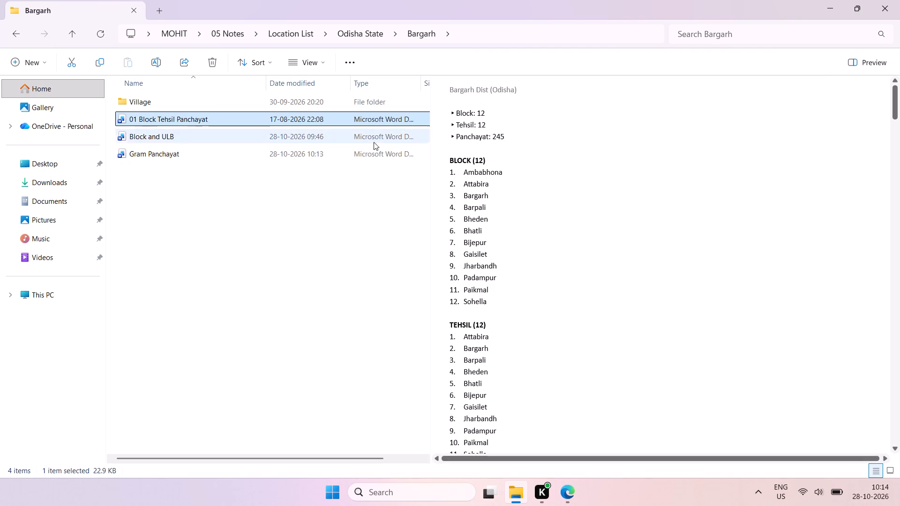
scroll(553, 183, down, 6)
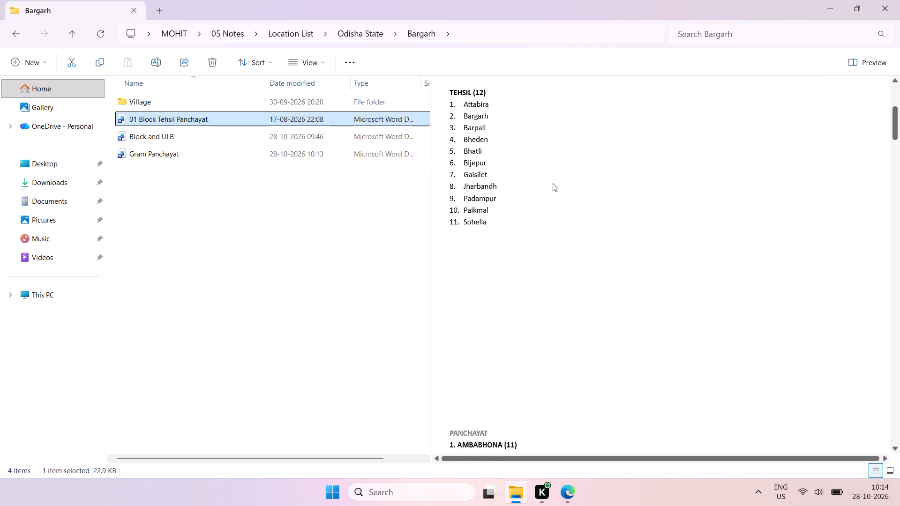
scroll(553, 183, down, 12)
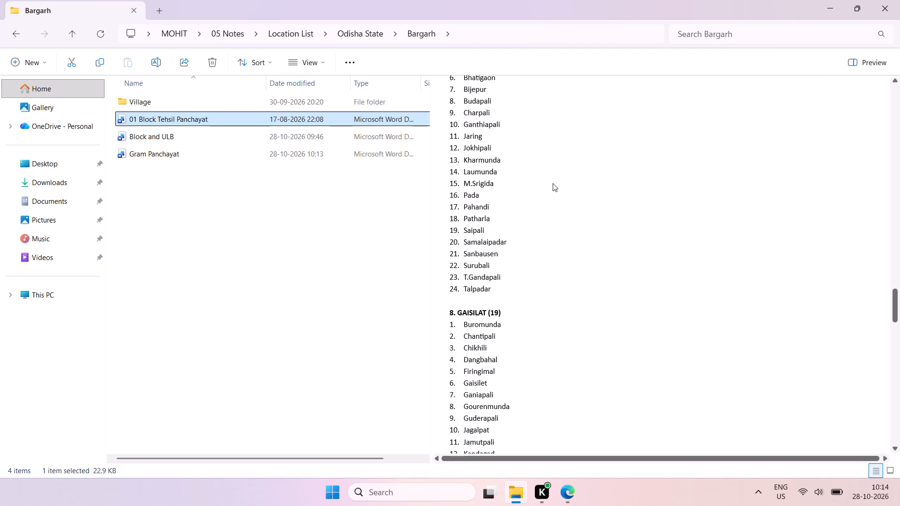
scroll(553, 183, down, 10)
scroll(553, 183, down, 11)
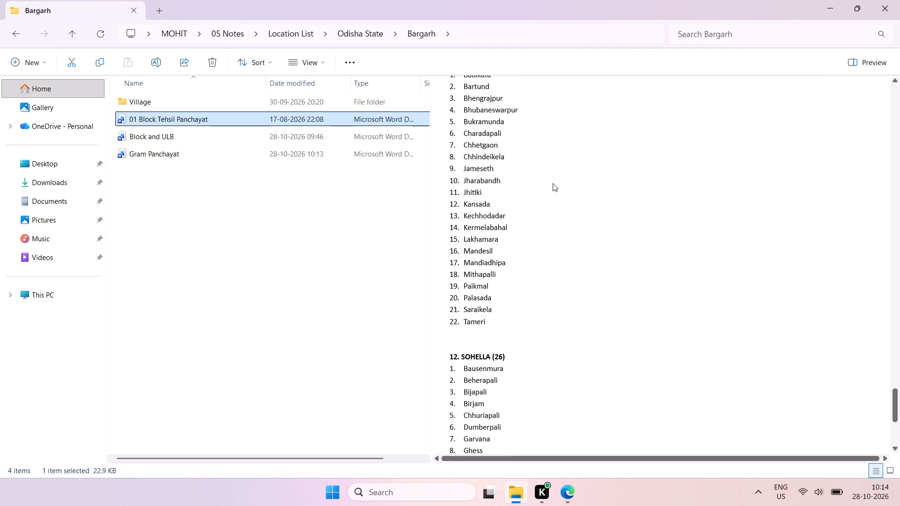
scroll(329, 218, up, 4)
double_click(163, 97)
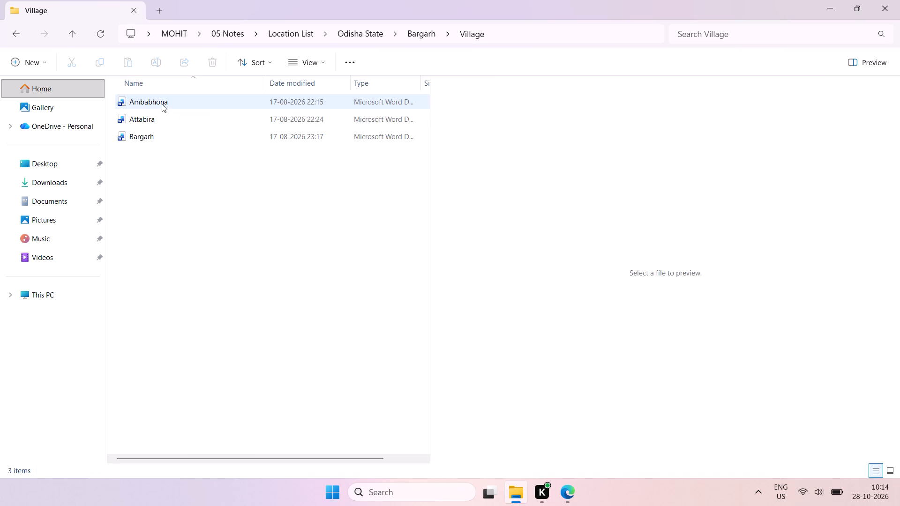
click(162, 104)
click(153, 123)
click(153, 139)
key(BackSpace)
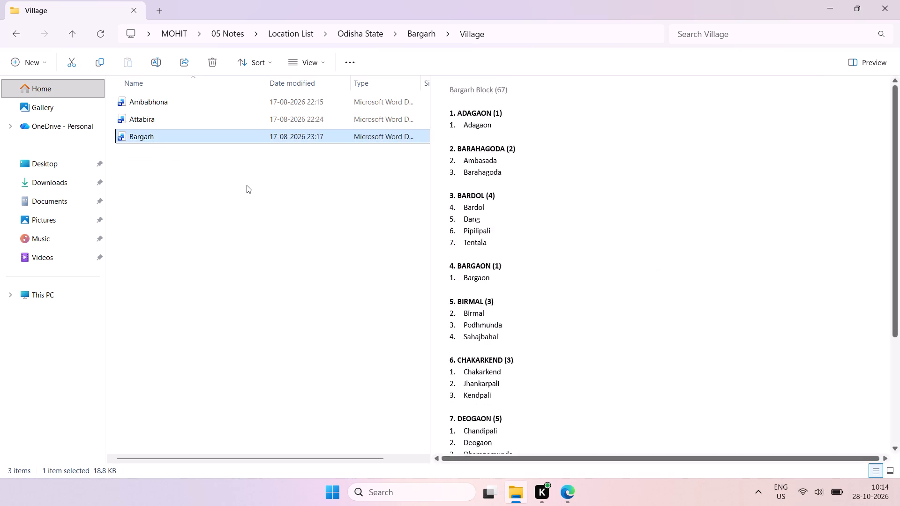
Permanently delete the Village folder and the "01 Block Tehsil Panchayat" document from the Bargarh folder.
click(176, 213)
click(171, 106)
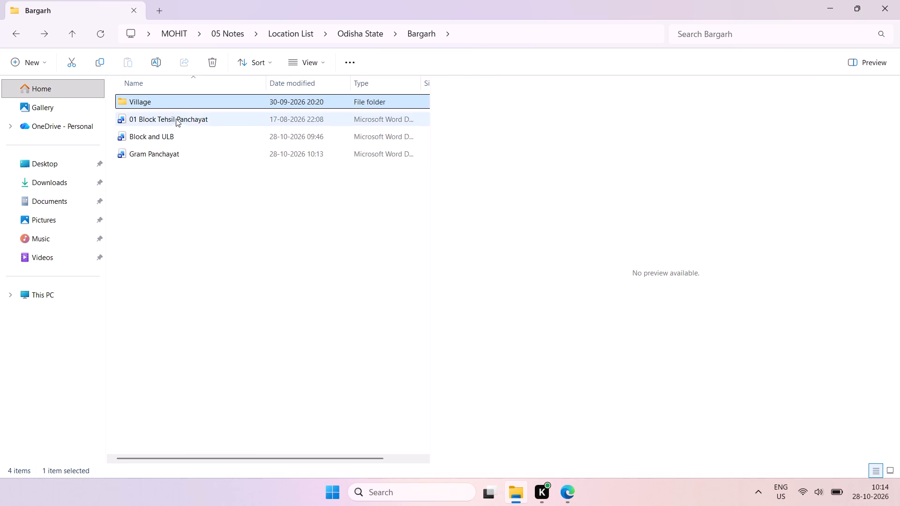
shift+click(177, 123)
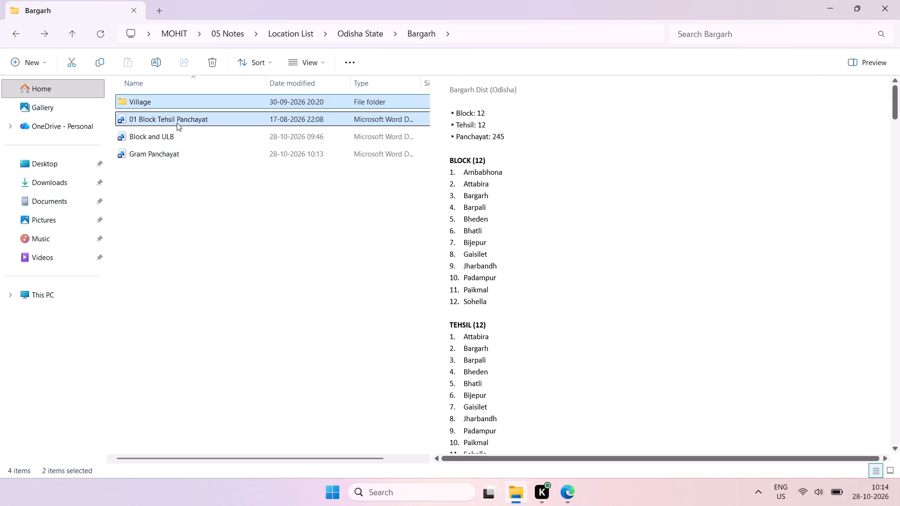
key(shift+Delete)
key(Return)
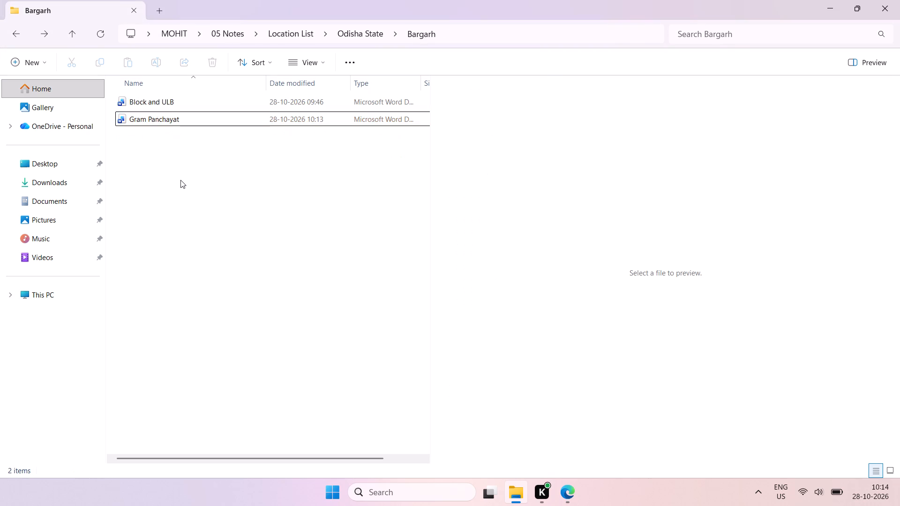
Check the Odisha State folder, return to the Bargarh folder and preview the "Block and ULB" and "Gram Panchayat" documents.
click(180, 180)
key(BackSpace)
click(188, 210)
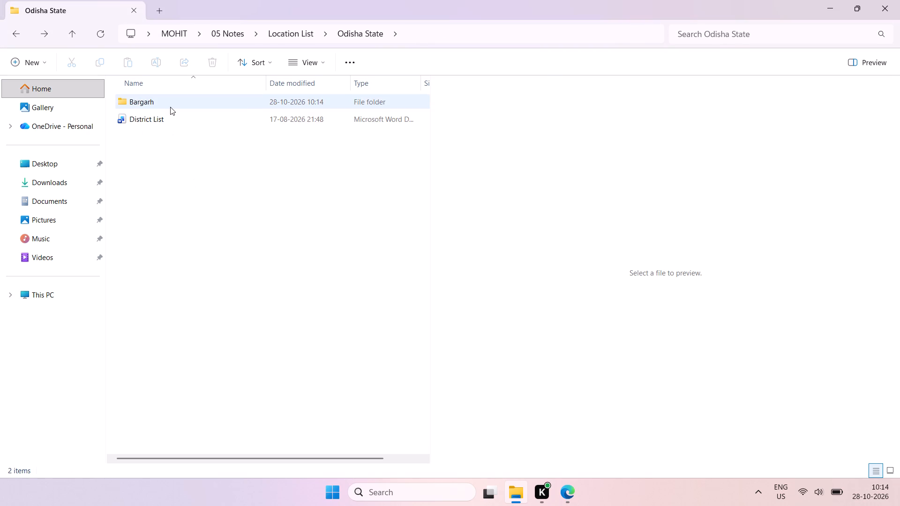
double_click(170, 105)
click(177, 157)
click(180, 104)
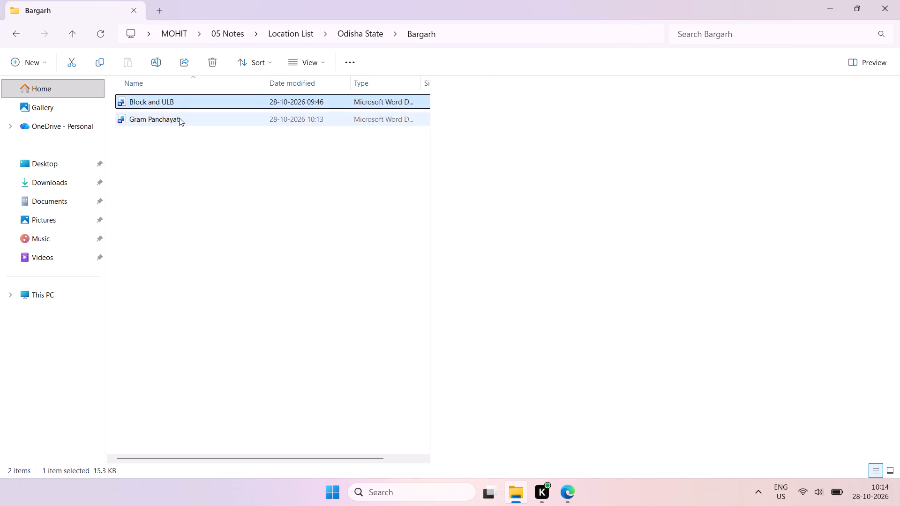
click(179, 119)
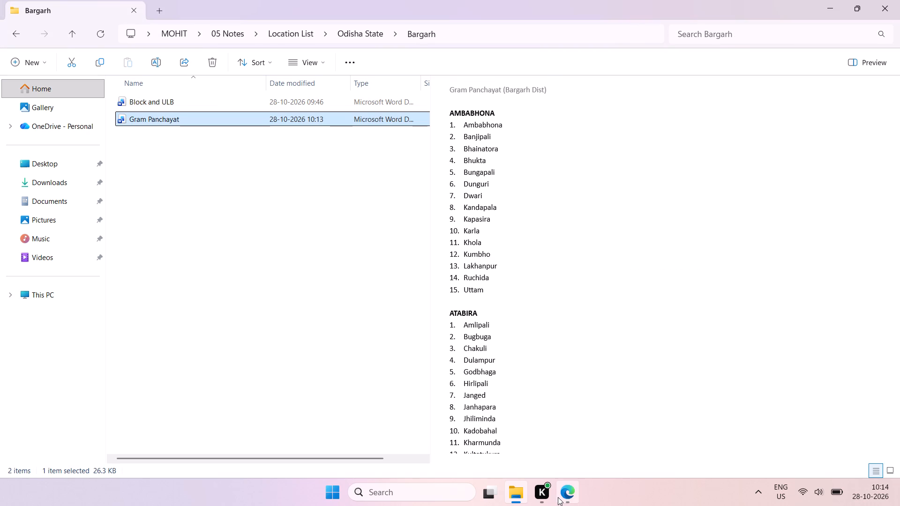
Switch to the Subhadra Yojana page in Edge and show the provisional beneficiary lists for Bargarh district, Ambabhona block, Ambabhona GP.
click(558, 497)
click(208, 184)
scroll(199, 167, up, 1)
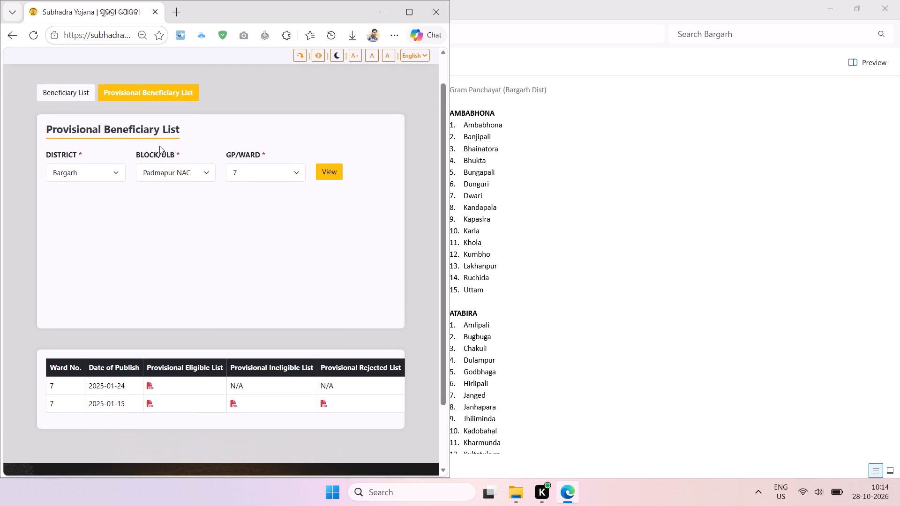
click(85, 171)
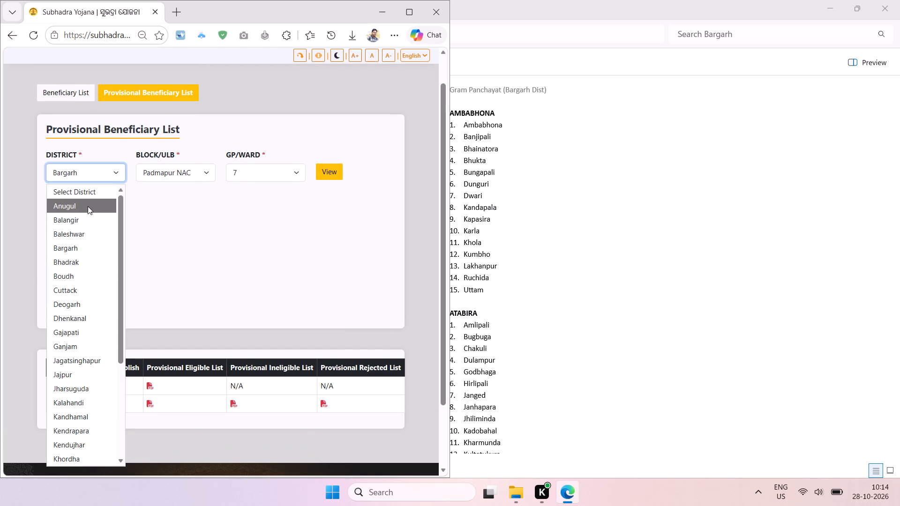
click(82, 253)
click(202, 249)
click(196, 171)
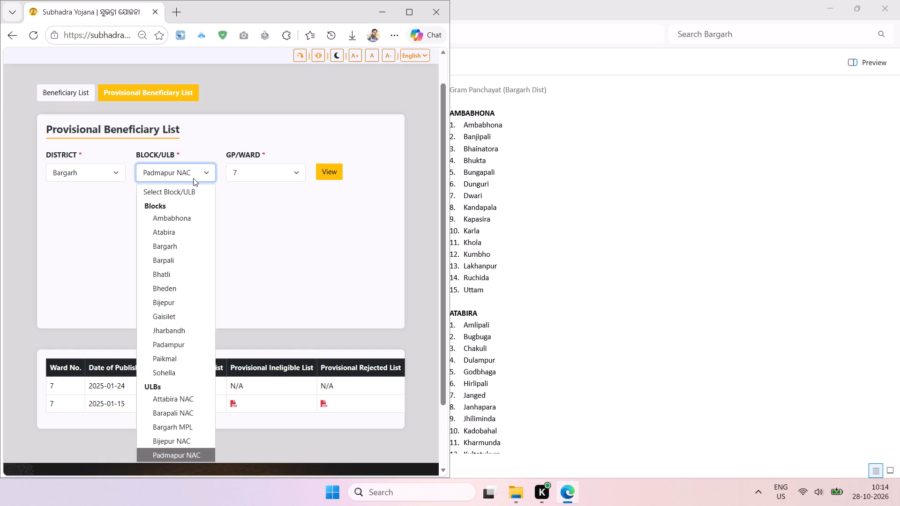
scroll(193, 178, up, 1)
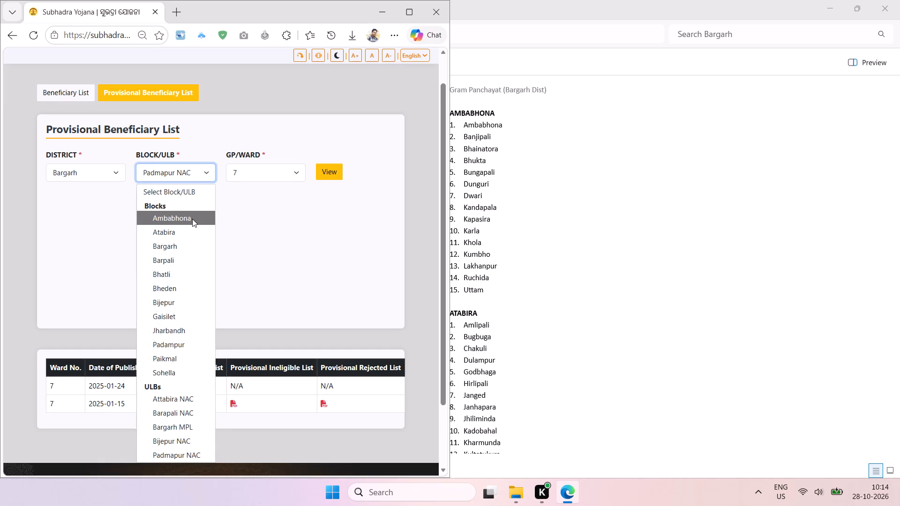
scroll(192, 219, up, 1)
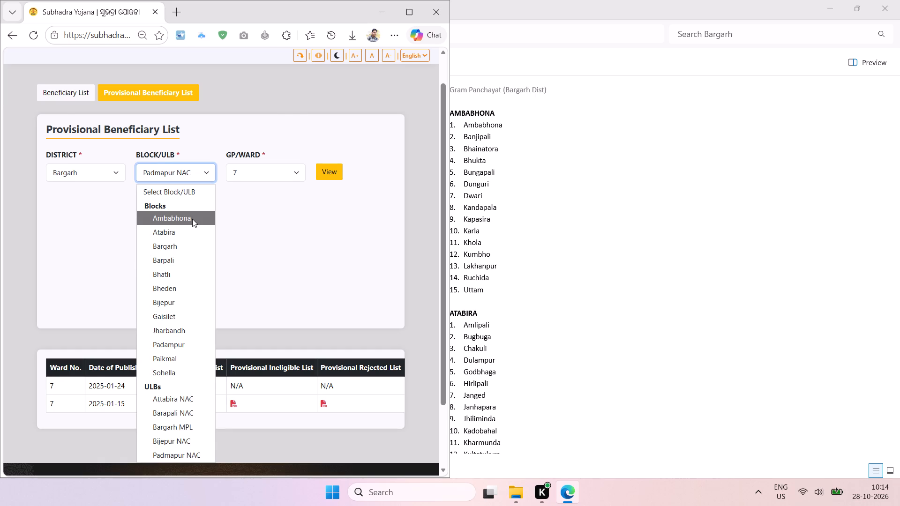
click(192, 219)
click(260, 192)
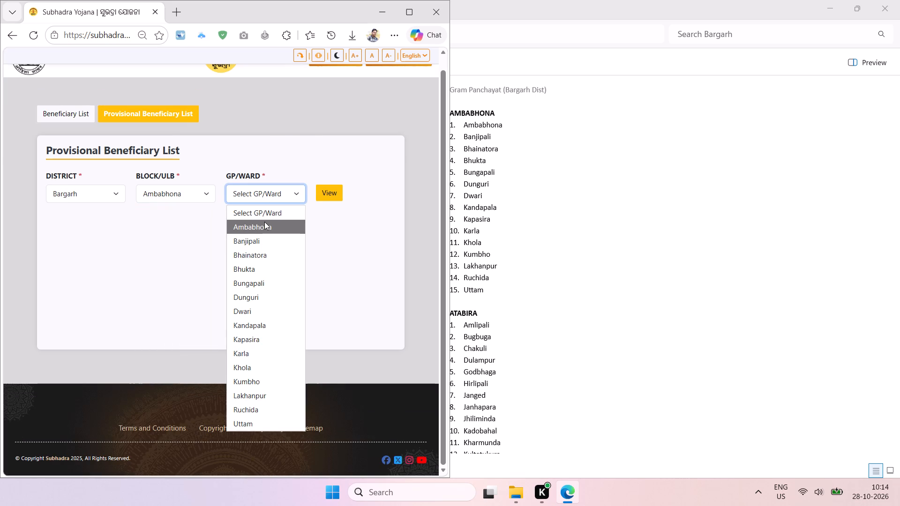
click(264, 223)
click(327, 197)
scroll(292, 279, down, 1)
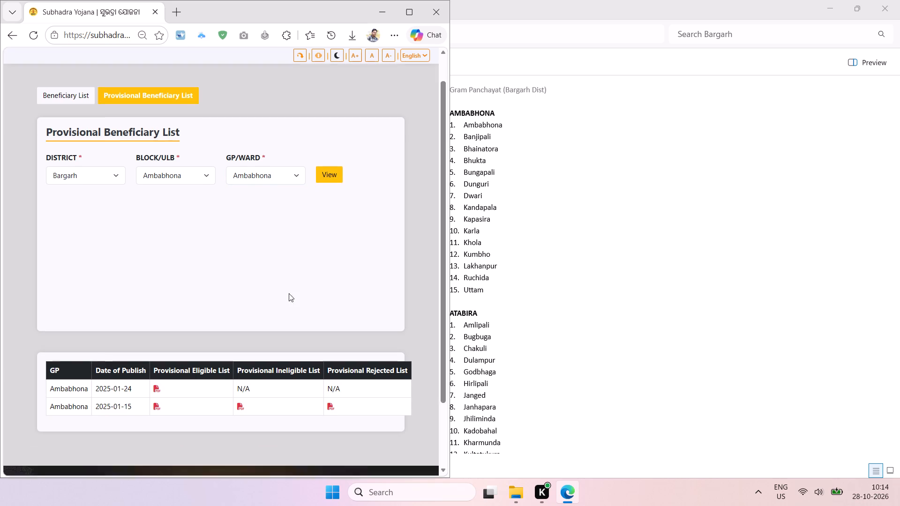
scroll(289, 293, down, 1)
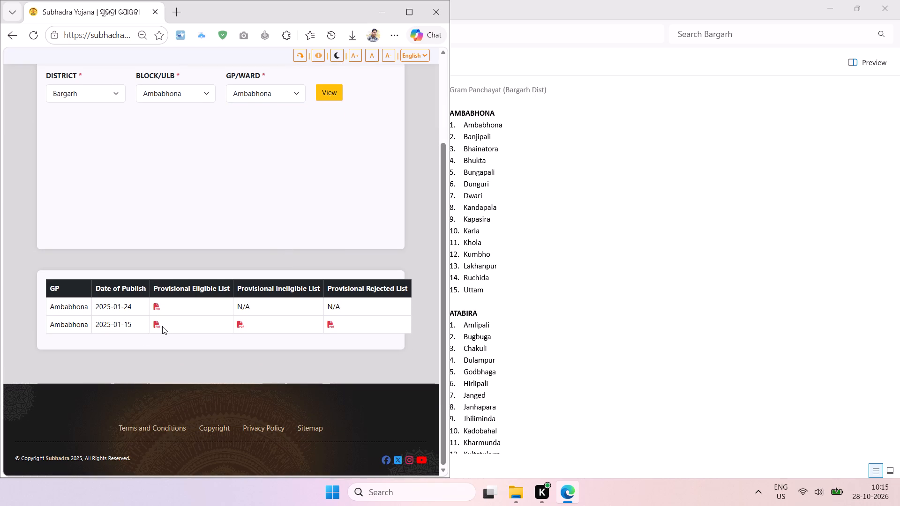
Download the Provisional Eligible List PDF published 2025-01-15 for Ambabhona and open the topmost downloaded file.
click(156, 327)
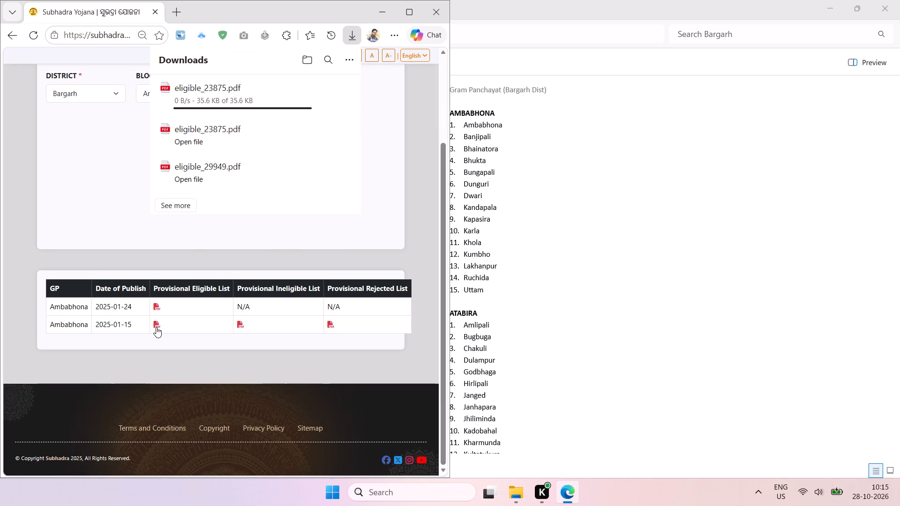
click(203, 89)
scroll(253, 250, down, 1)
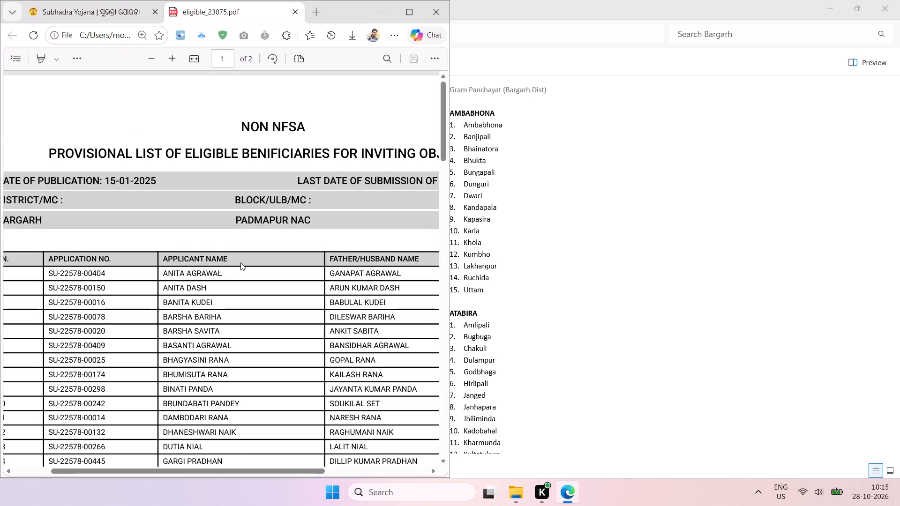
Review both pages of the opened eligible beneficiaries PDF, checking its location header and applicant rows, and close it.
scroll(240, 262, down, 1)
scroll(203, 269, right, 1)
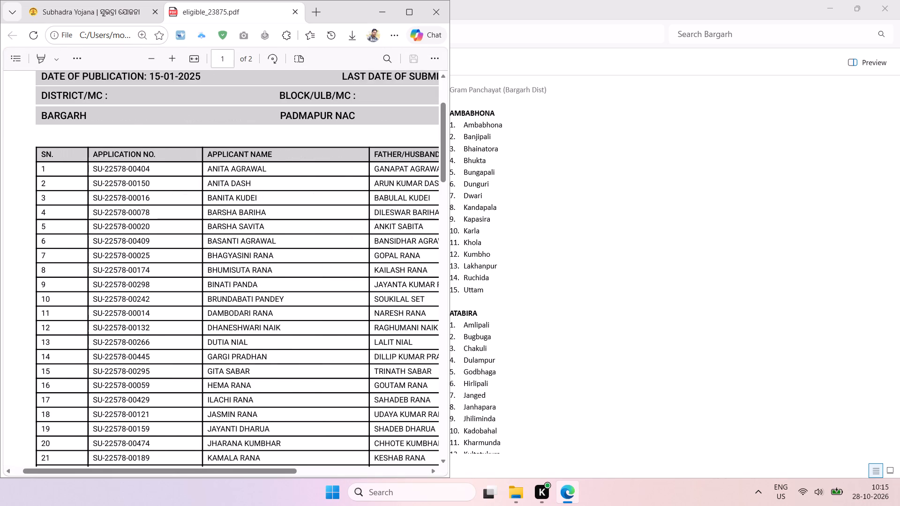
scroll(203, 269, down, 7)
scroll(207, 268, left, 6)
scroll(207, 268, down, 9)
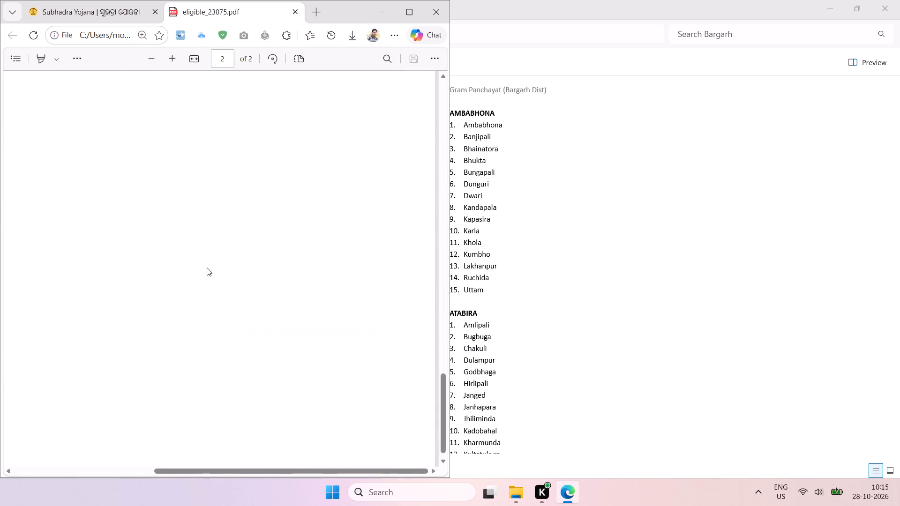
scroll(207, 268, up, 13)
scroll(202, 256, left, 1)
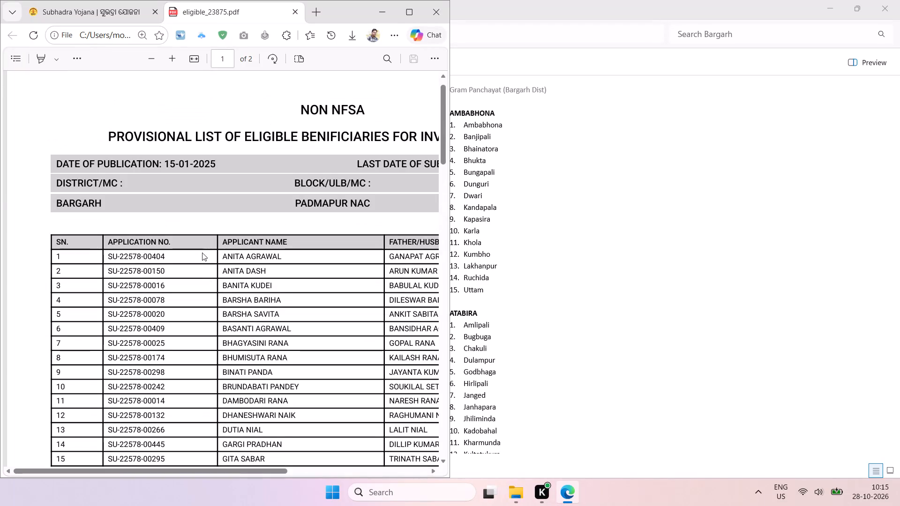
scroll(202, 253, left, 3)
scroll(303, 252, down, 12)
scroll(303, 252, down, 12)
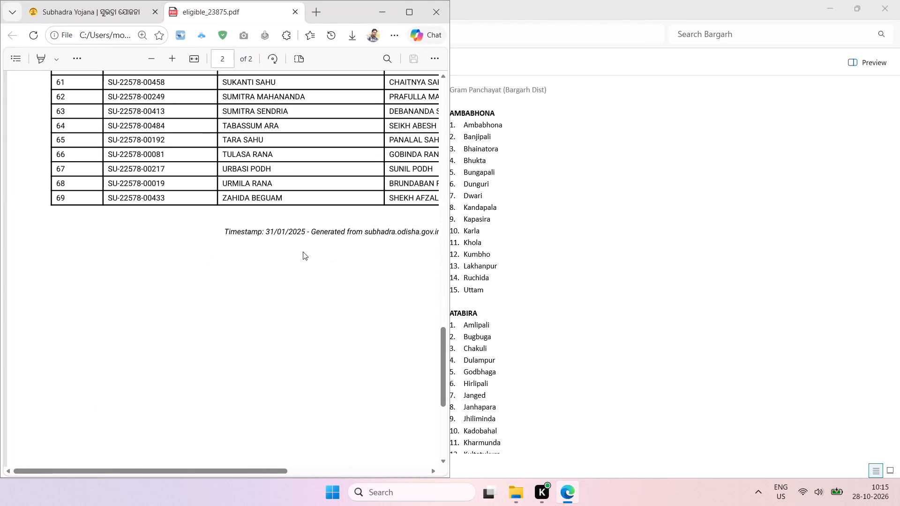
scroll(303, 252, up, 5)
click(299, 10)
Download the Provisional Rejected List PDF published 2025-01-15 for Ambabhona, open it, review its reasons and rejected applications, and close it.
click(330, 324)
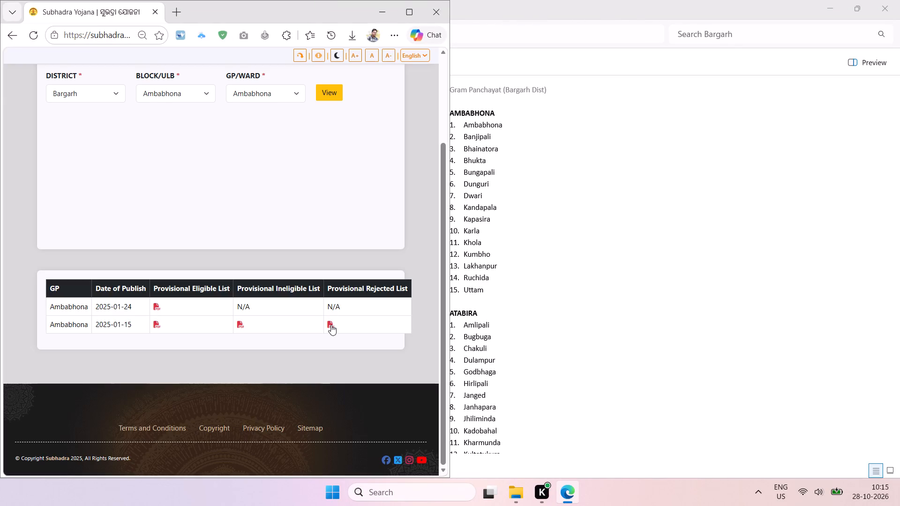
scroll(329, 303, down, 3)
scroll(292, 149, up, 2)
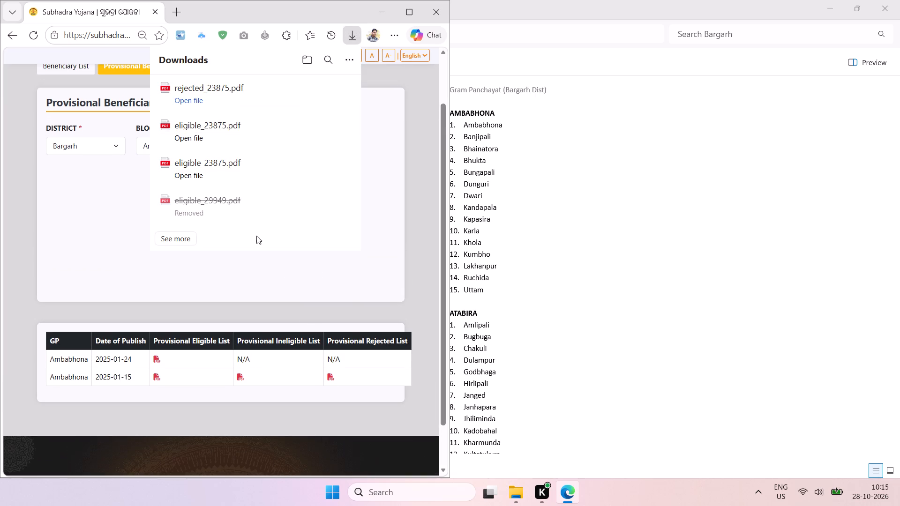
click(234, 89)
scroll(298, 179, down, 1)
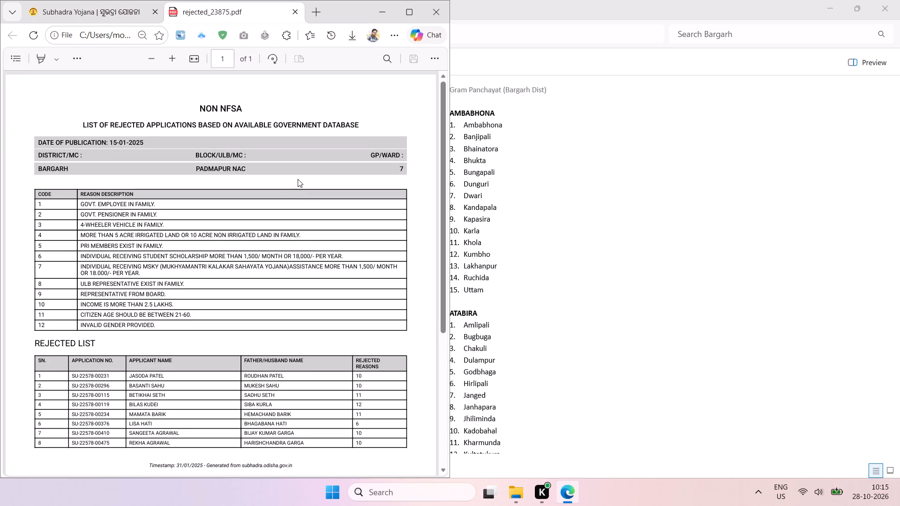
scroll(298, 179, down, 7)
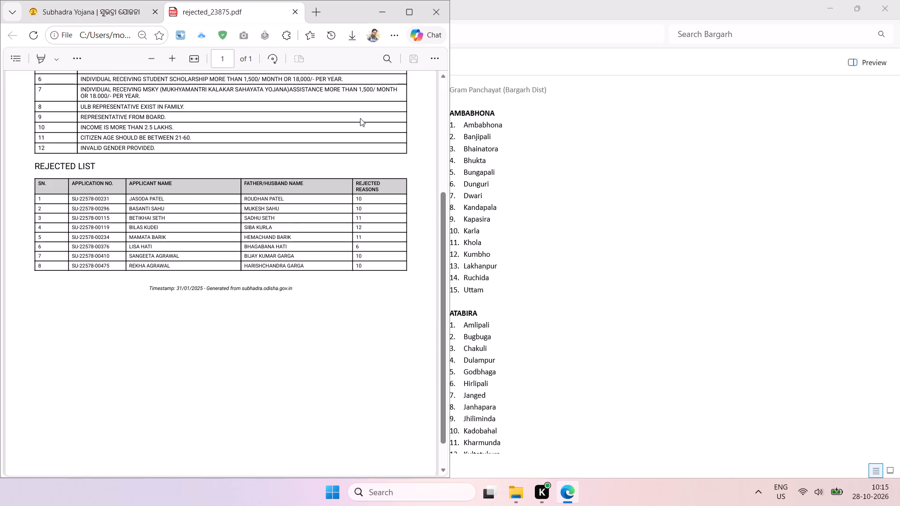
click(294, 13)
Switch the Subhadra Yojana page from the Provisional Beneficiary List to the Beneficiary List form.
scroll(429, 275, up, 2)
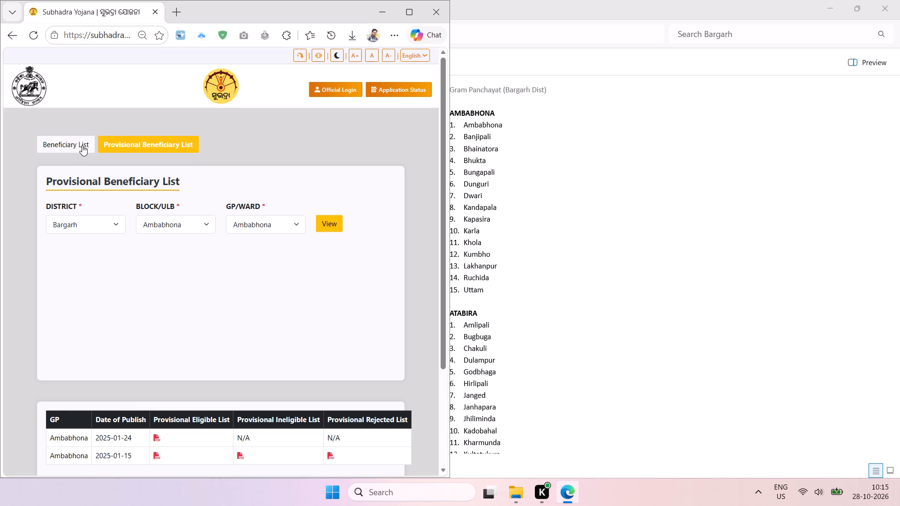
click(152, 143)
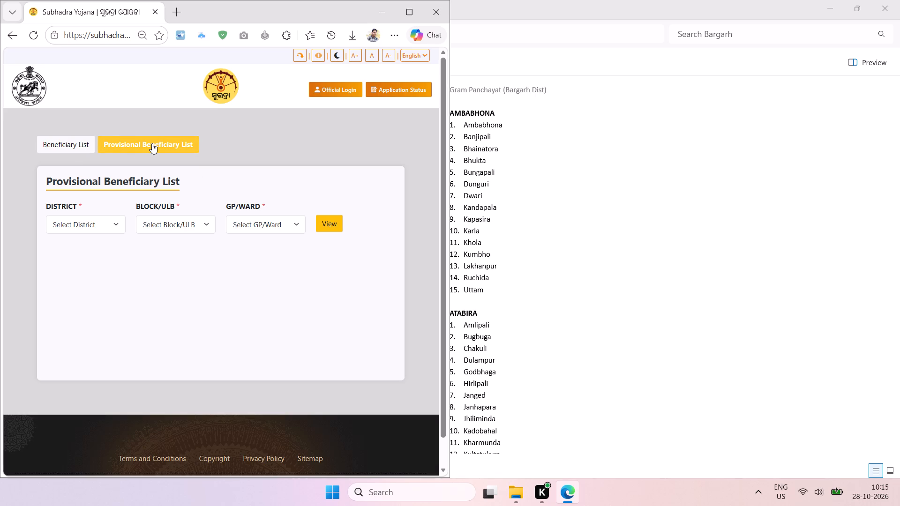
click(79, 147)
click(280, 151)
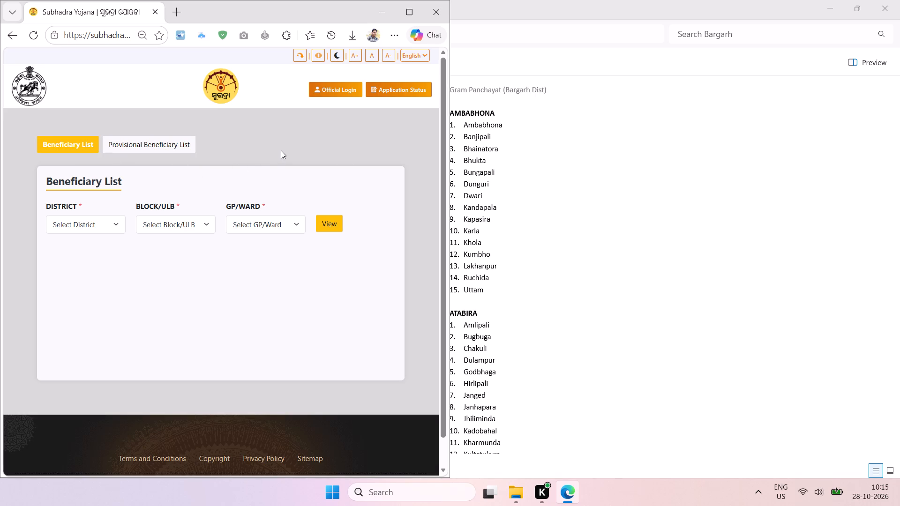
Switch to File Explorer, go up to the Odisha State folder and preview the "District List" document.
click(567, 178)
click(190, 186)
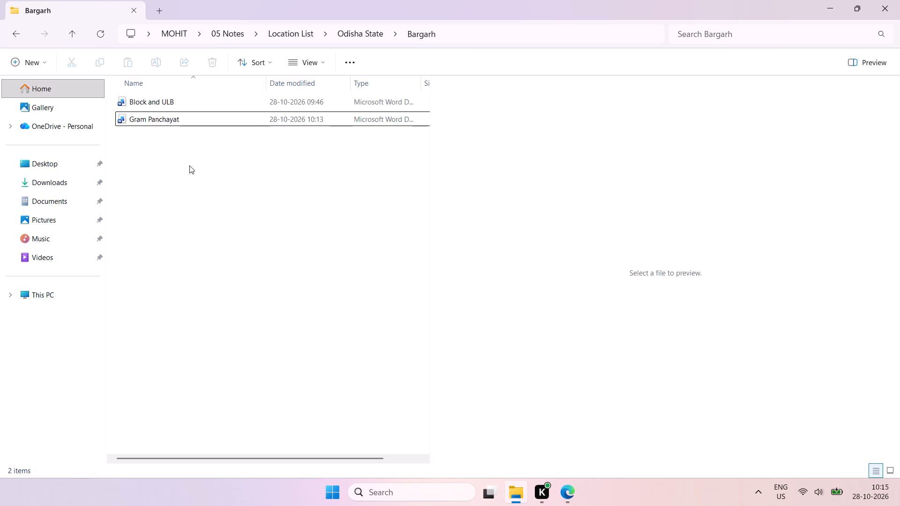
key(BackSpace)
click(181, 169)
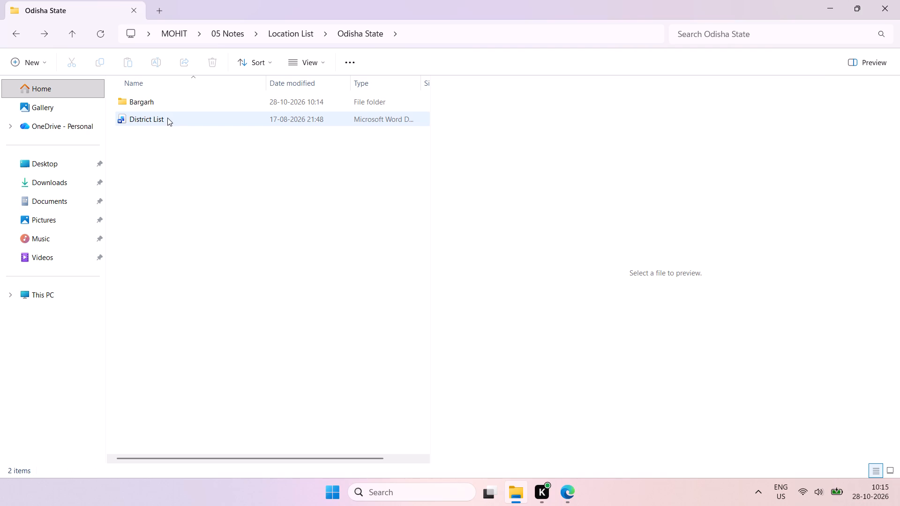
click(167, 118)
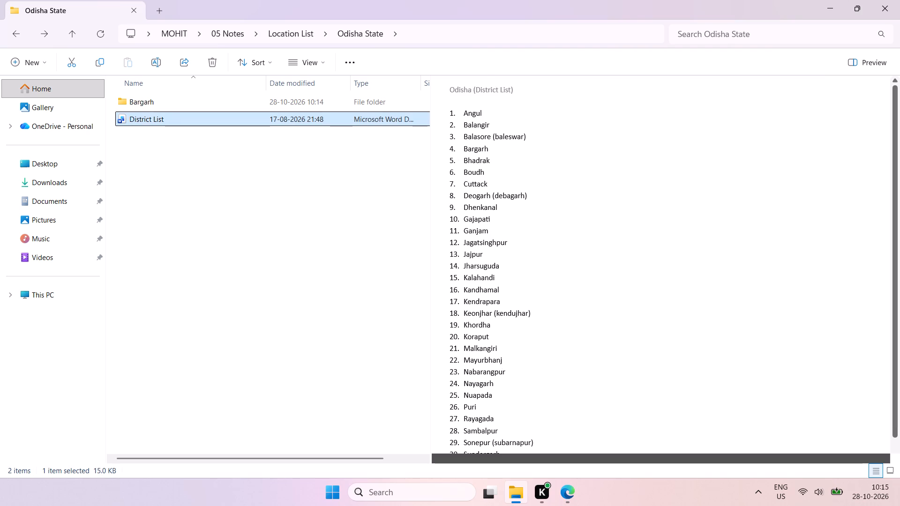
double_click(474, 111)
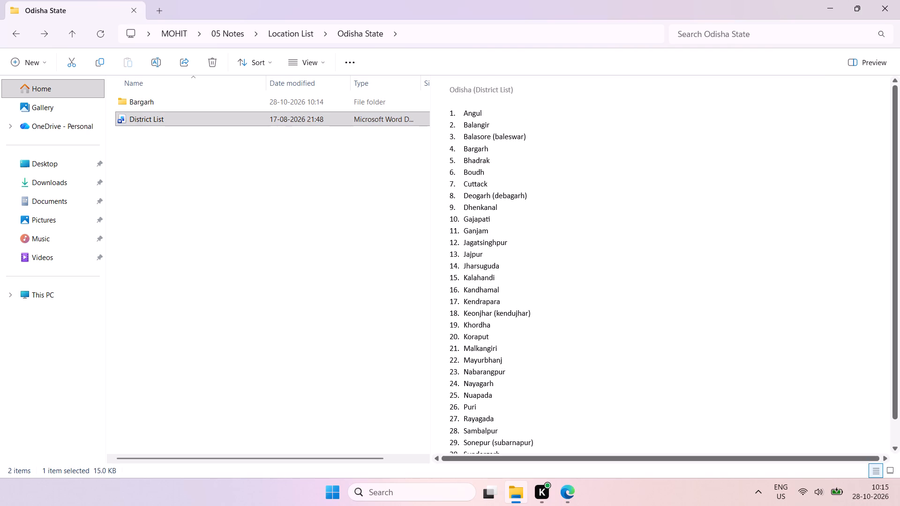
click(195, 175)
Duplicate the Bargarh folder within the Odisha State folder.
click(183, 104)
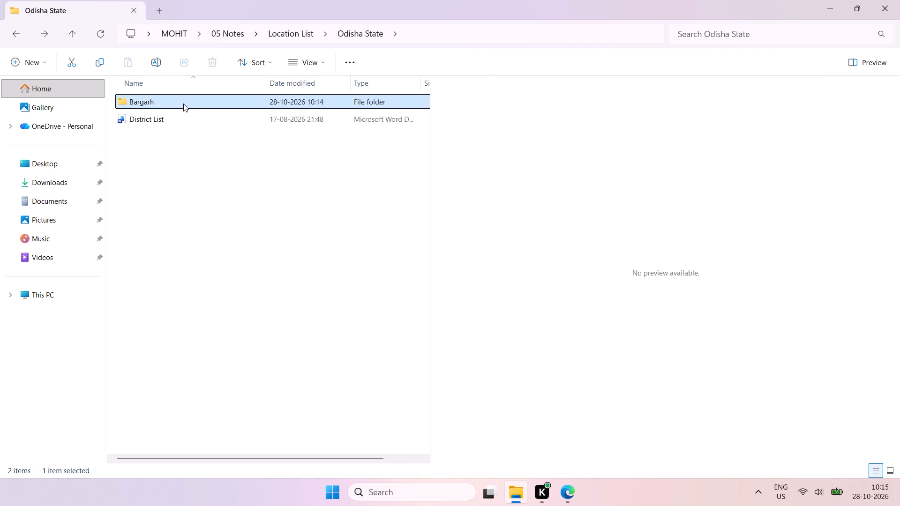
key(ctrl+c)
key(ctrl+v)
click(183, 196)
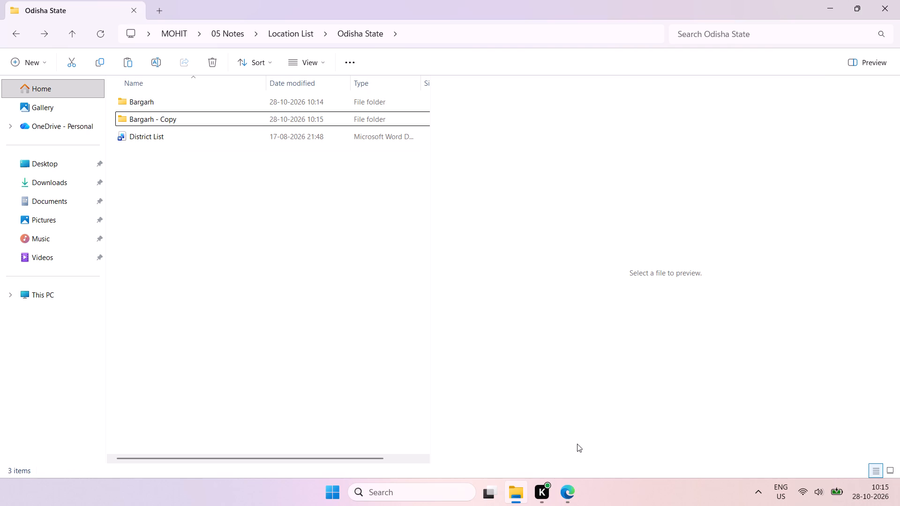
In Edge, set the Beneficiary List district to Anugul and return to the Odisha State folder.
click(569, 490)
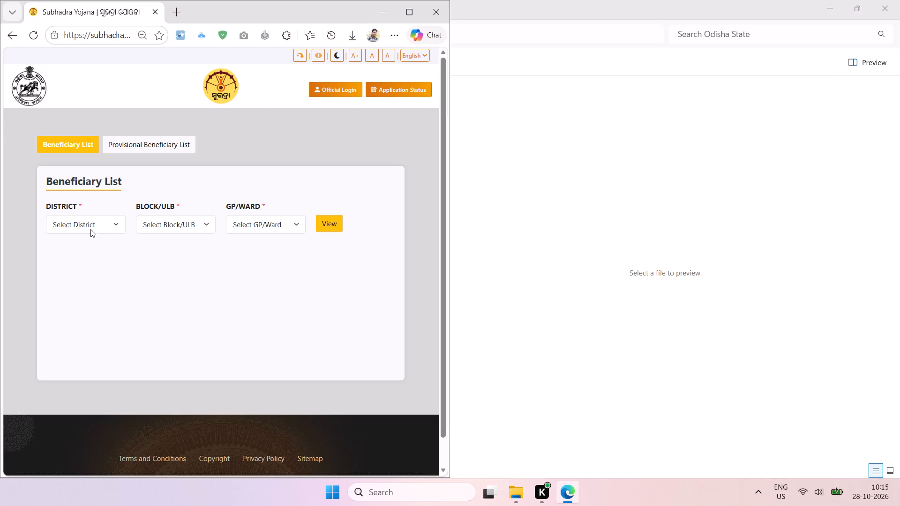
click(90, 229)
click(82, 255)
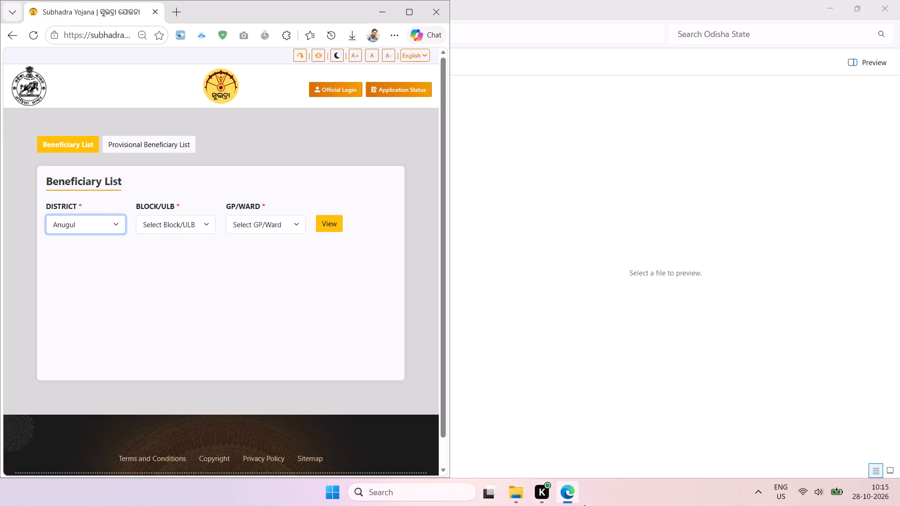
click(569, 497)
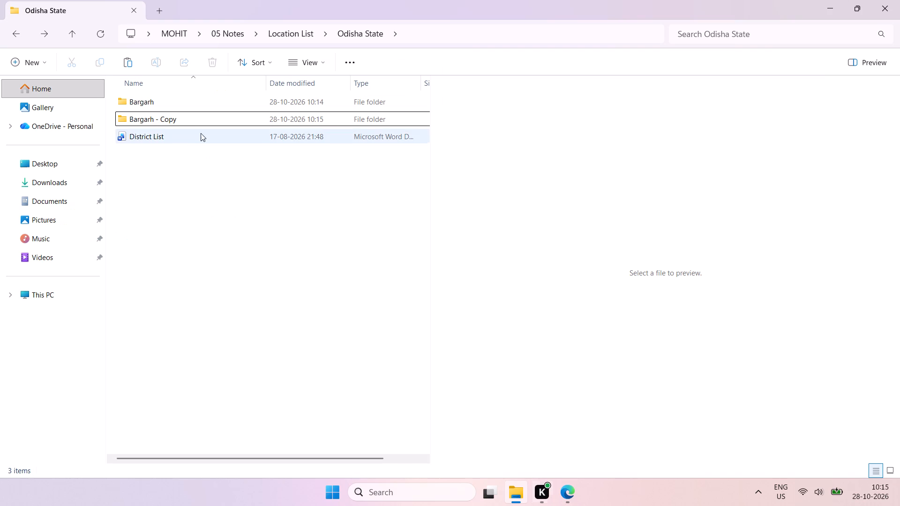
Rename the copied Bargarh folder as Angul.
click(185, 118)
key(F2)
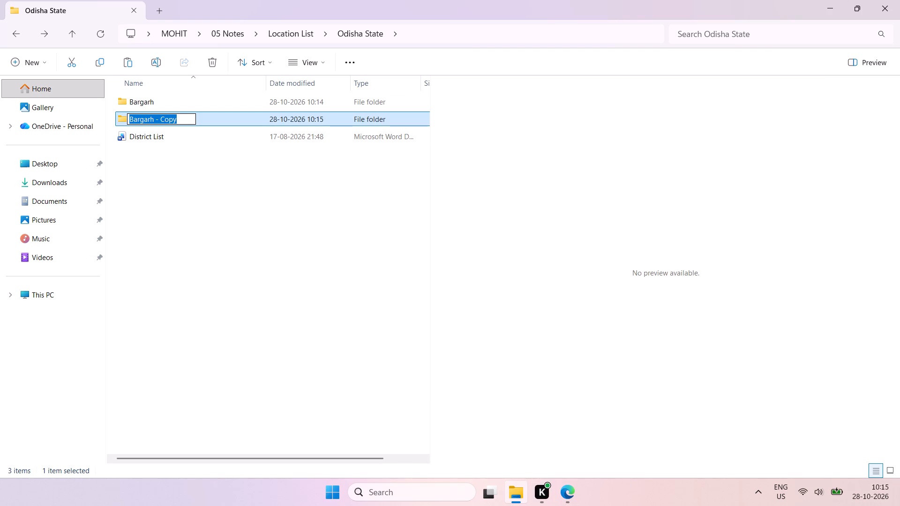
text(Angul)
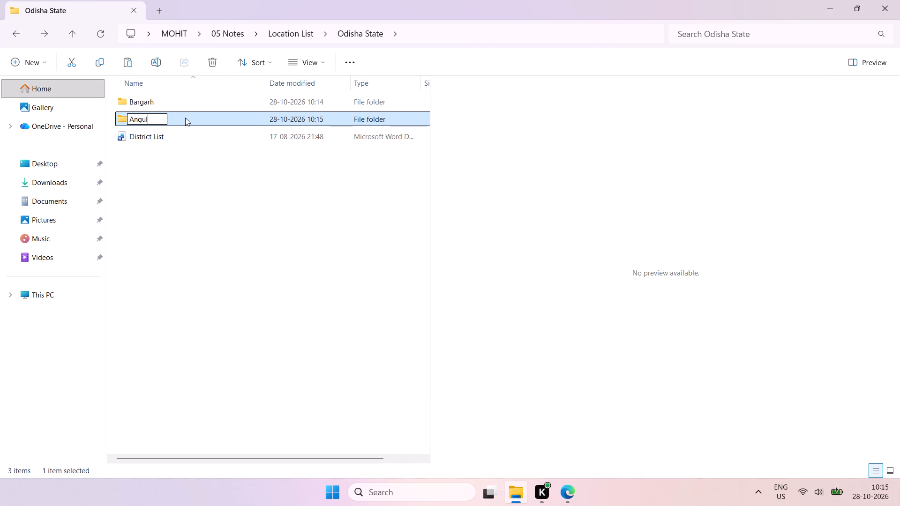
key(Return)
click(192, 257)
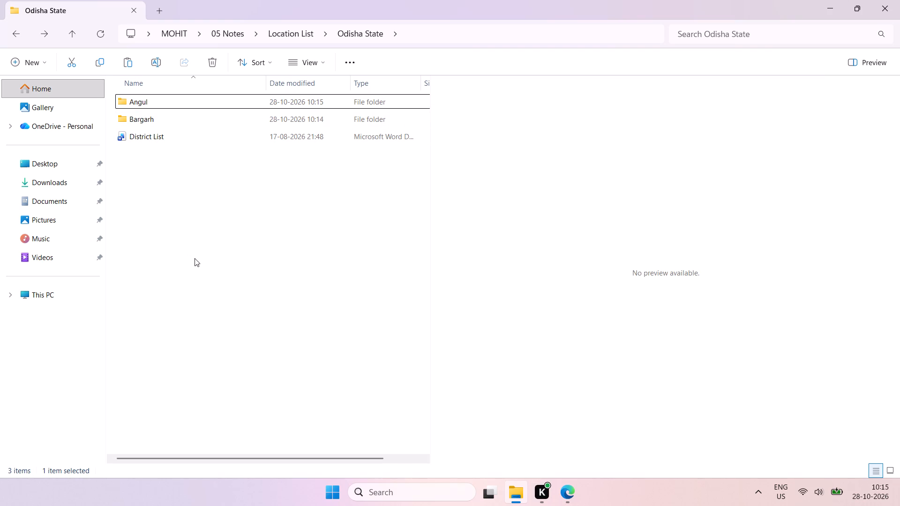
Open the "Block and ULB" document from the Angul folder in Word and arrange it side by side with the Subhadra Yojana page.
click(177, 221)
click(180, 103)
double_click(226, 103)
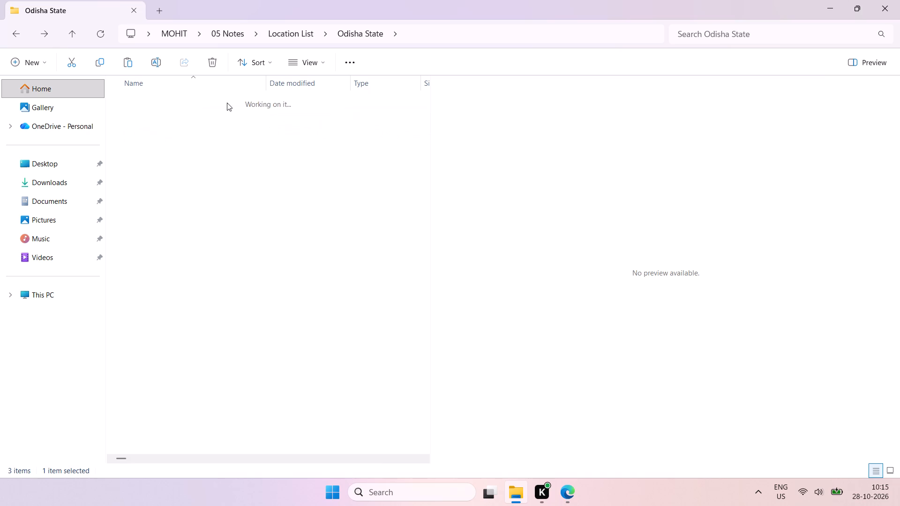
click(229, 103)
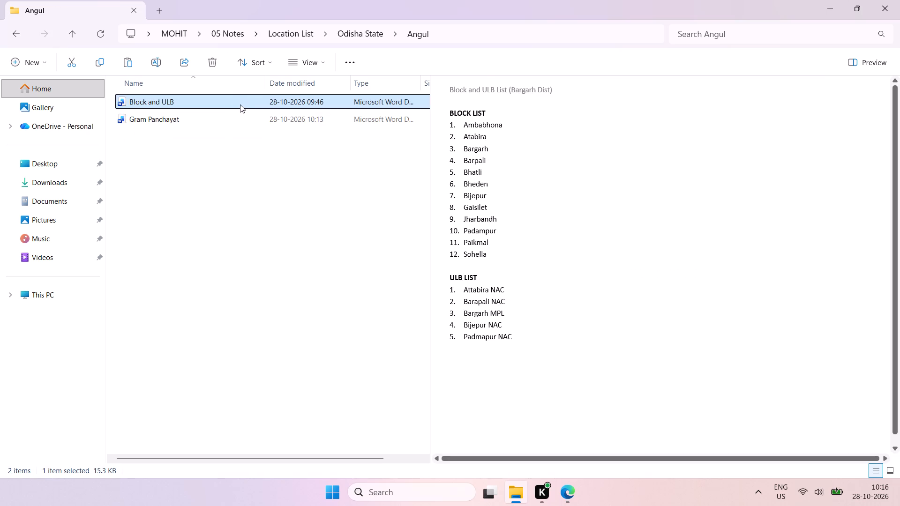
double_click(240, 104)
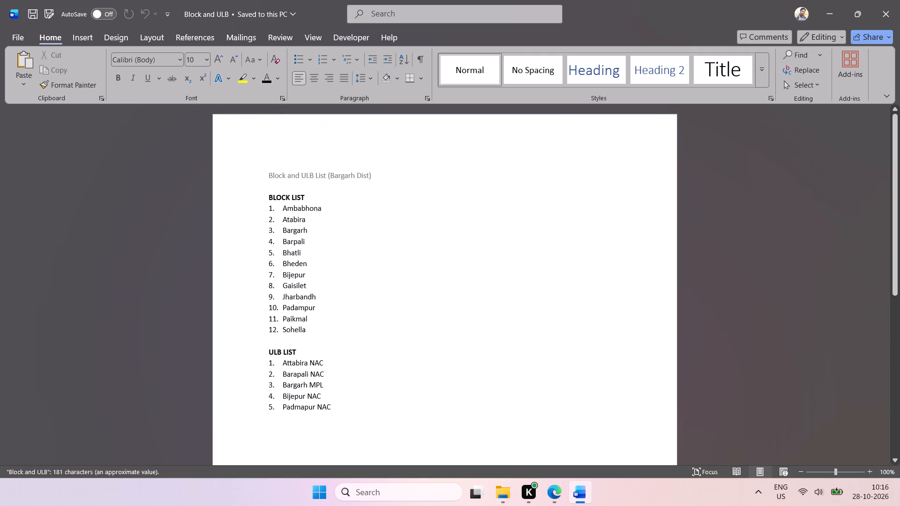
click(817, 85)
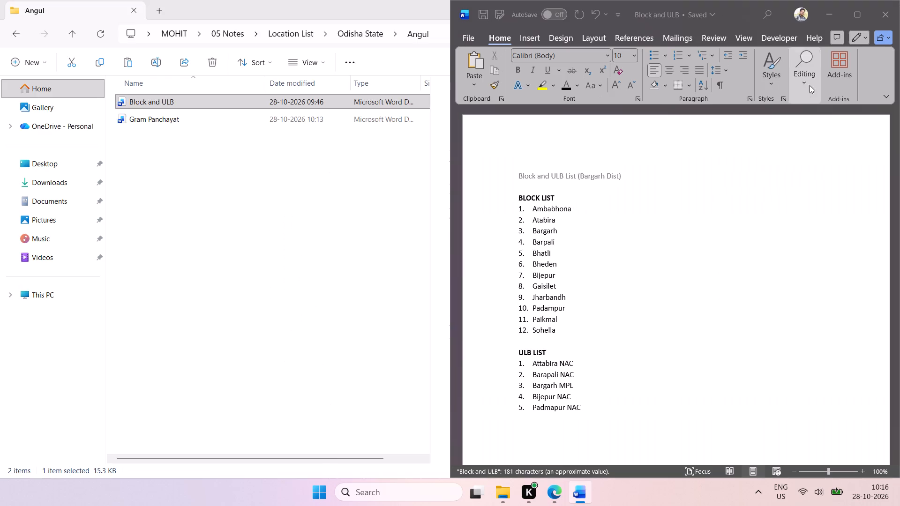
click(262, 312)
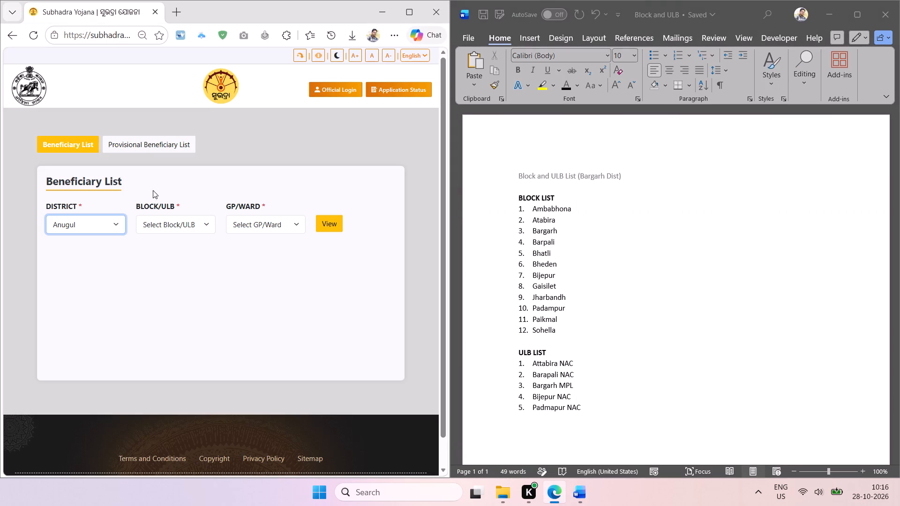
Change the district name in the document's title line to Angul and save the document.
click(598, 178)
double_click(596, 176)
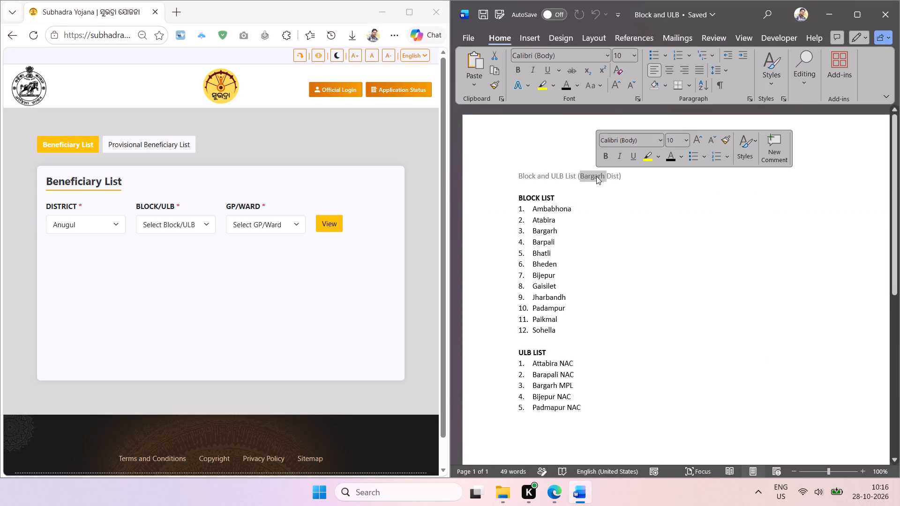
text(Angul)
key(ctrl+s)
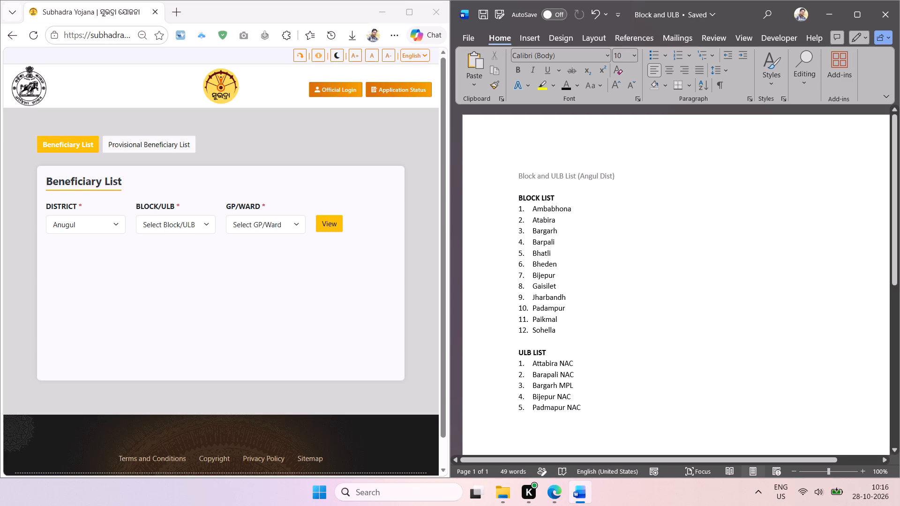
click(619, 186)
Copy the Anugul district block names, Anugul through Talcher, from the website's Block/ULB options using screen text extraction.
click(193, 230)
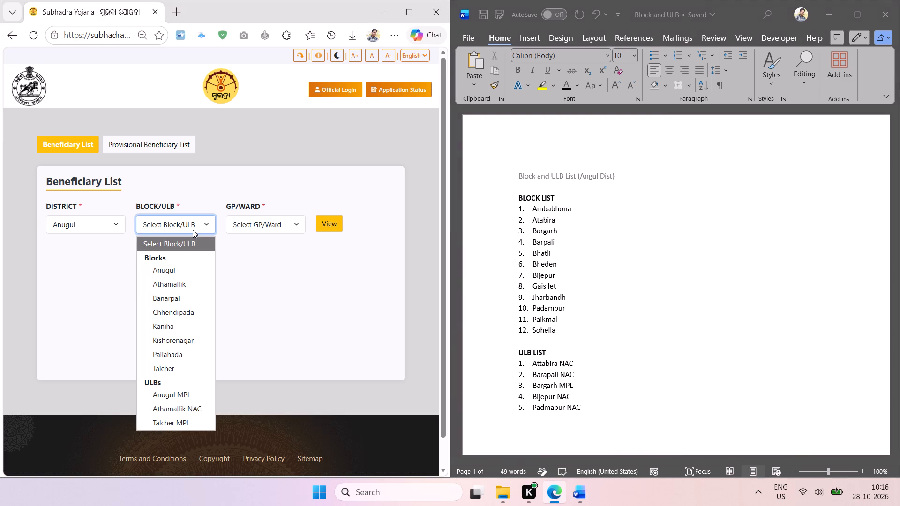
key(shift+super+t)
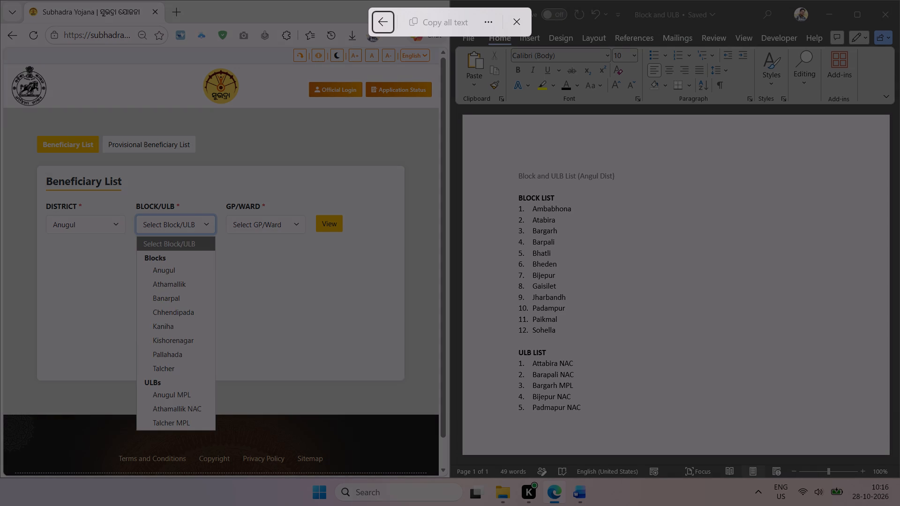
drag(142, 261, 208, 375)
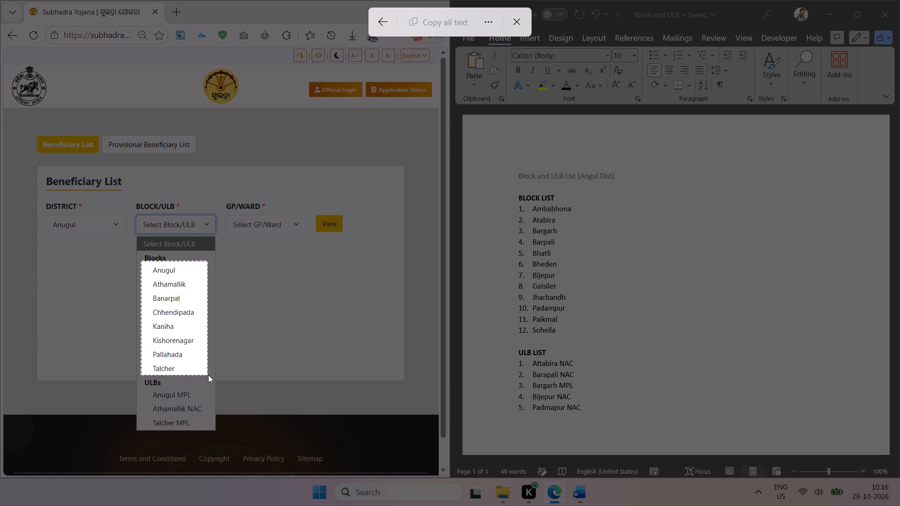
drag(208, 375, 209, 374)
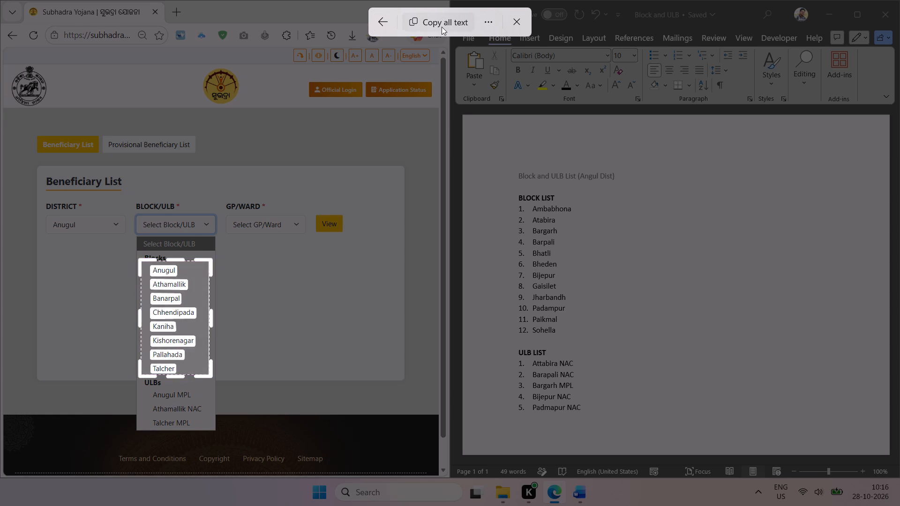
click(442, 26)
Replace the old Bargarh block names under BLOCK LIST with the copied Anugul block names, leaving spare blank lines before ULB LIST.
click(582, 223)
drag(556, 331, 517, 216)
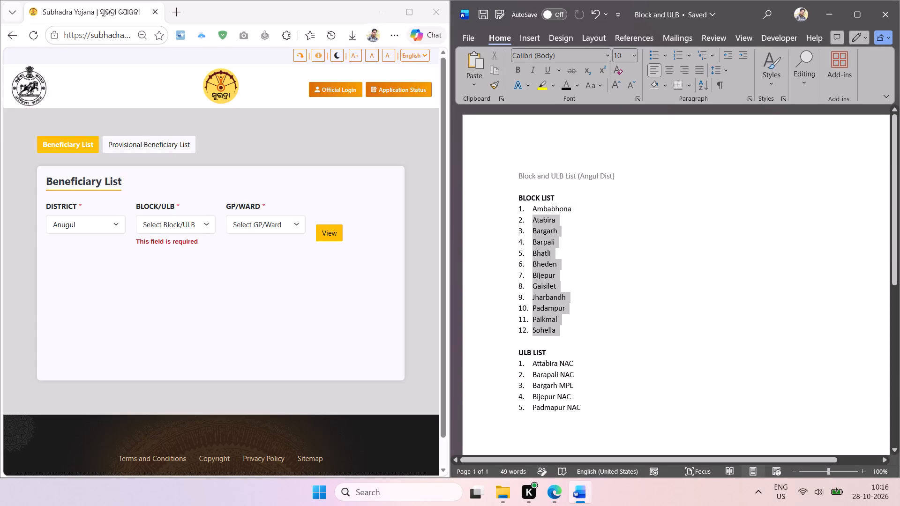
drag(517, 216, 513, 209)
key(BackSpace)
key(Return)
key(Return)
key(Return)
key(Return)
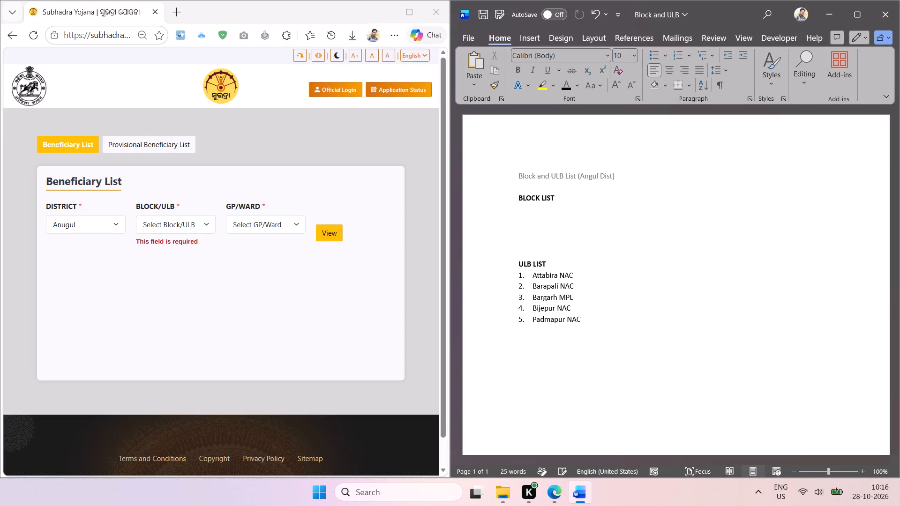
key(Return)
click(524, 217)
key(ctrl+v)
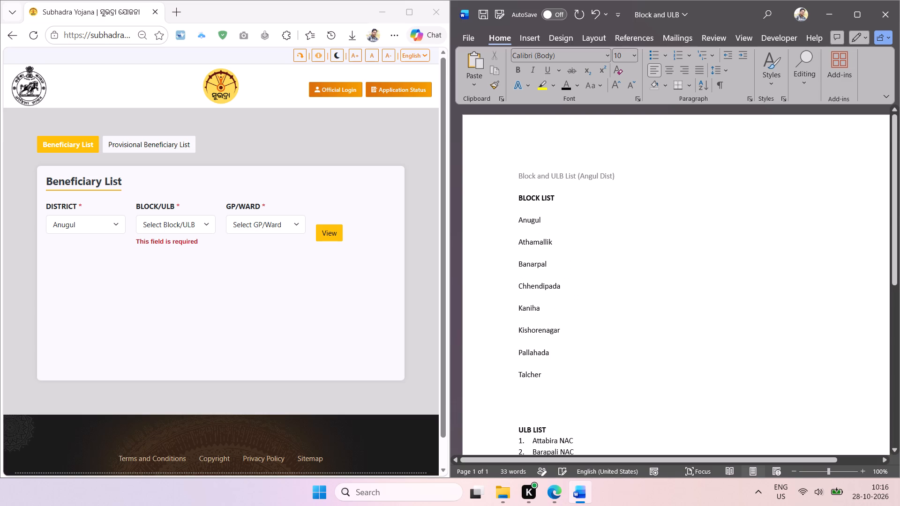
Remove the blank lines between the pasted block names, Anugul through Talcher, and the one below the BLOCK LIST heading.
click(524, 233)
key(BackSpace)
click(531, 242)
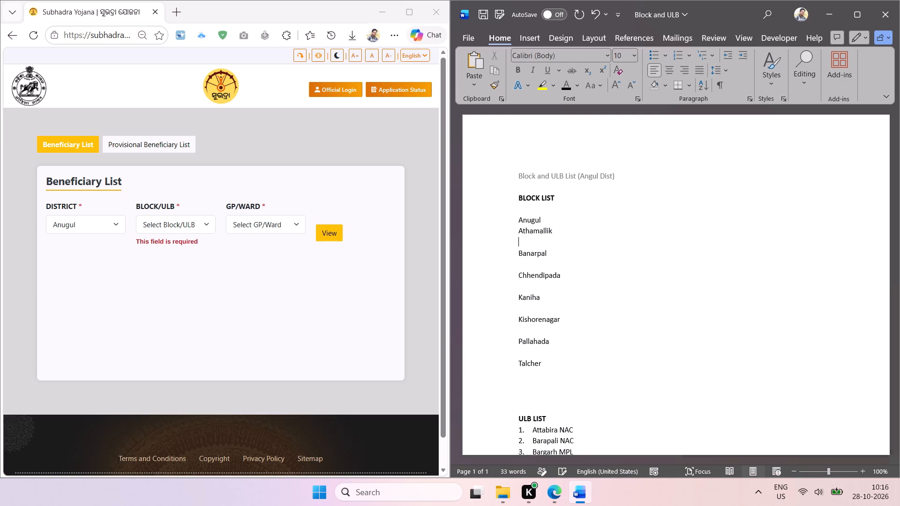
key(BackSpace)
click(528, 252)
key(BackSpace)
click(527, 263)
key(BackSpace)
click(528, 276)
key(BackSpace)
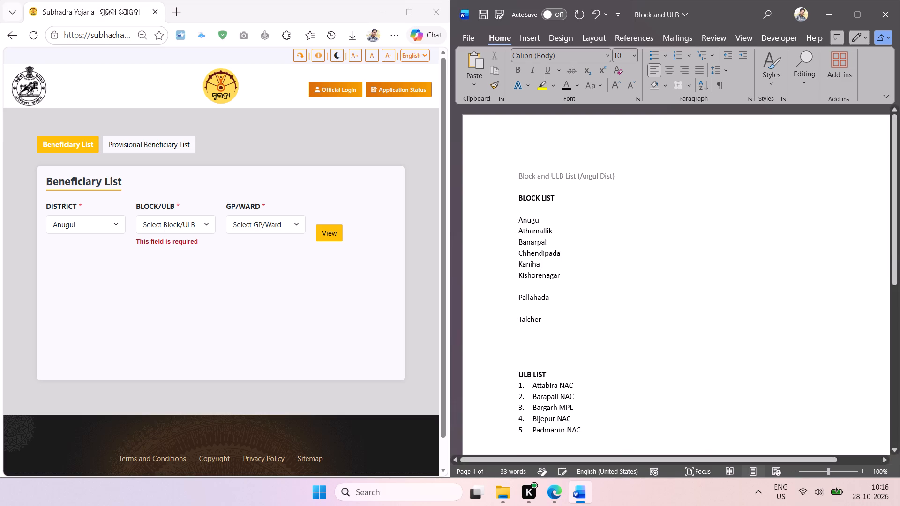
click(526, 287)
key(BackSpace)
click(525, 296)
key(BackSpace)
click(535, 214)
key(BackSpace)
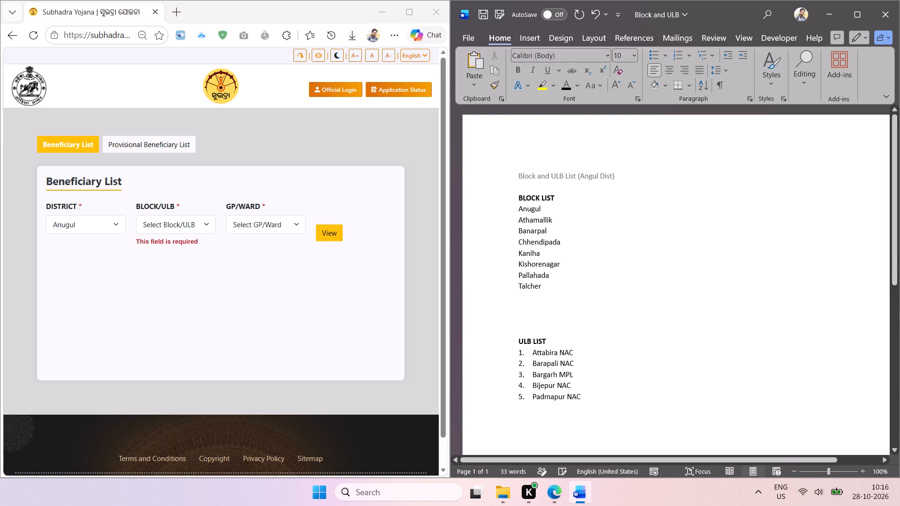
Format the block names Anugul through Talcher as a numbered list with decreased indent and save the document.
drag(542, 285, 509, 207)
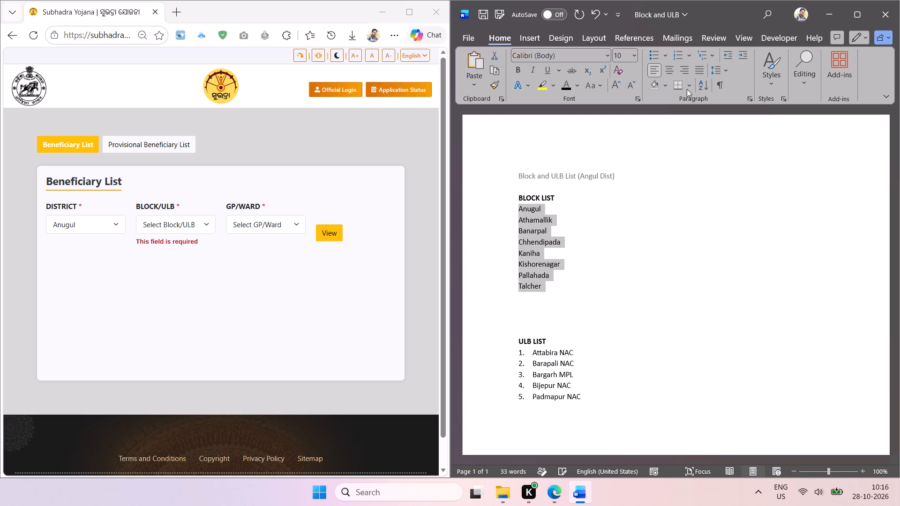
click(678, 56)
click(727, 55)
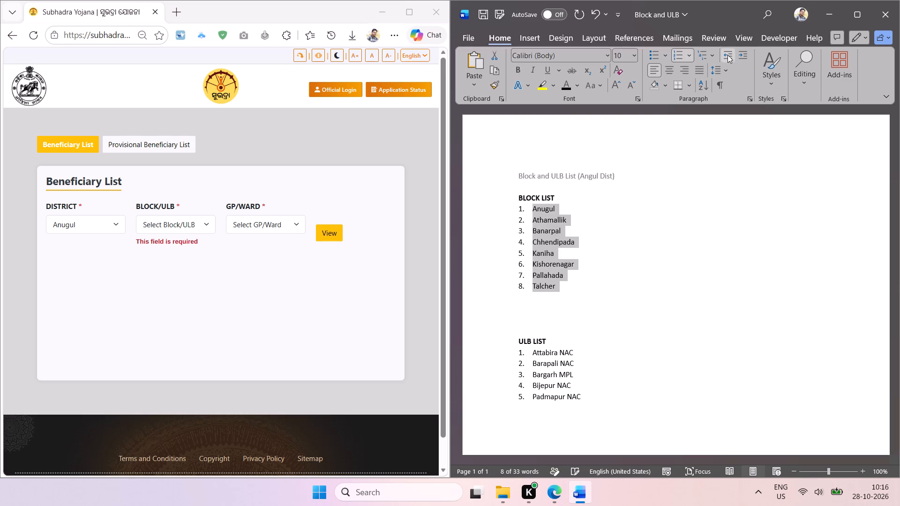
click(628, 197)
key(ctrl+s)
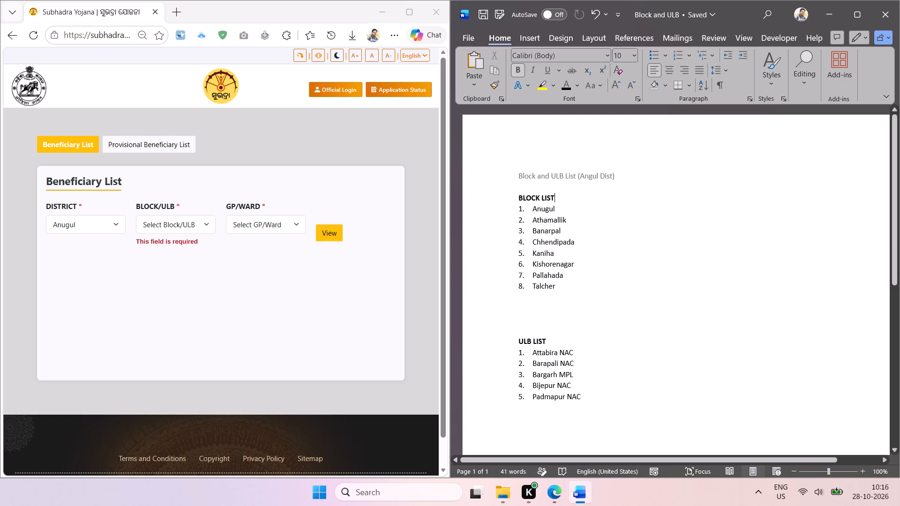
Copy the ULB names Anugul MPL, Athamallik NAC and Talcher MPL from the website's Block/ULB options using screen text extraction.
click(191, 226)
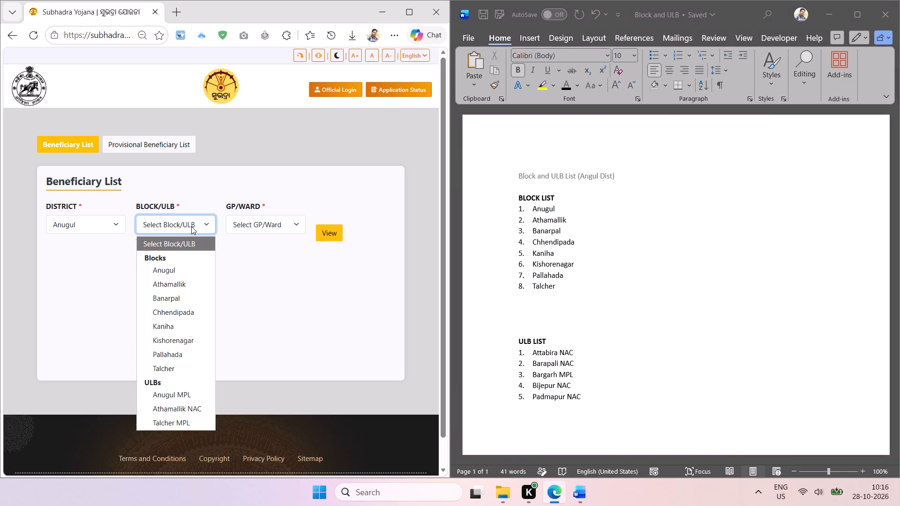
key(shift+super+t)
drag(142, 387, 208, 420)
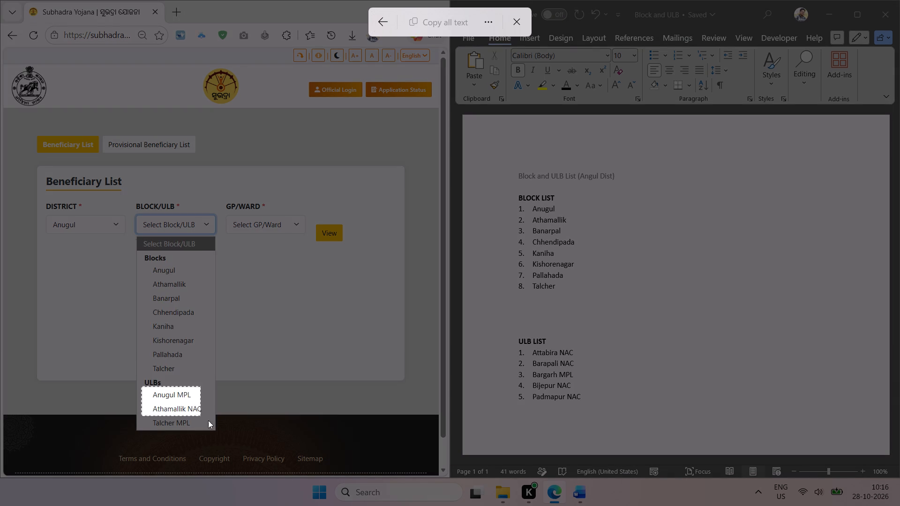
drag(208, 420, 212, 434)
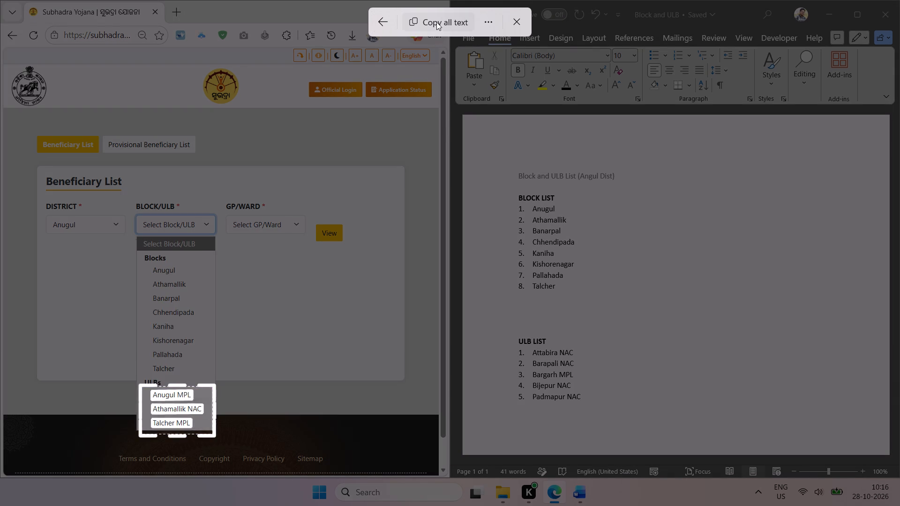
click(436, 22)
Replace the old Bargarh names under ULB LIST with the copied Anugul MPL, Athamallik NAC and Talcher MPL.
click(589, 405)
drag(588, 396, 503, 352)
key(BackSpace)
key(ctrl+v)
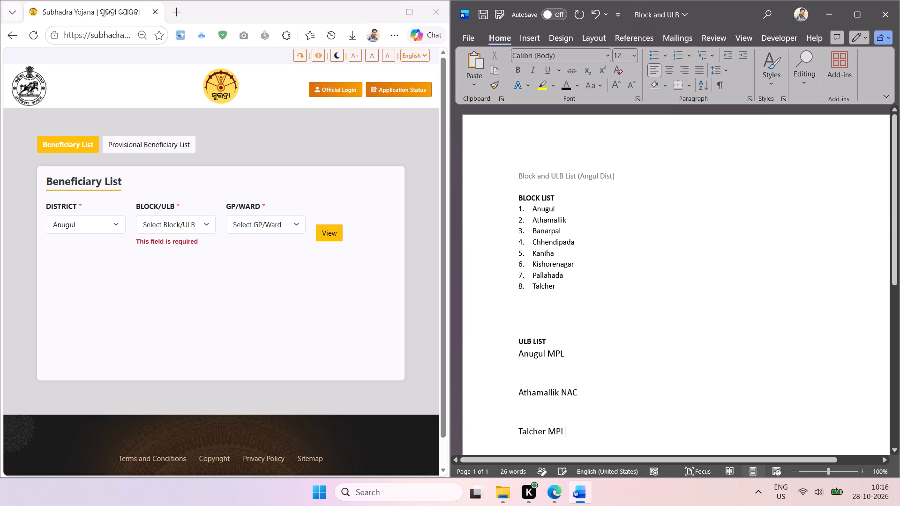
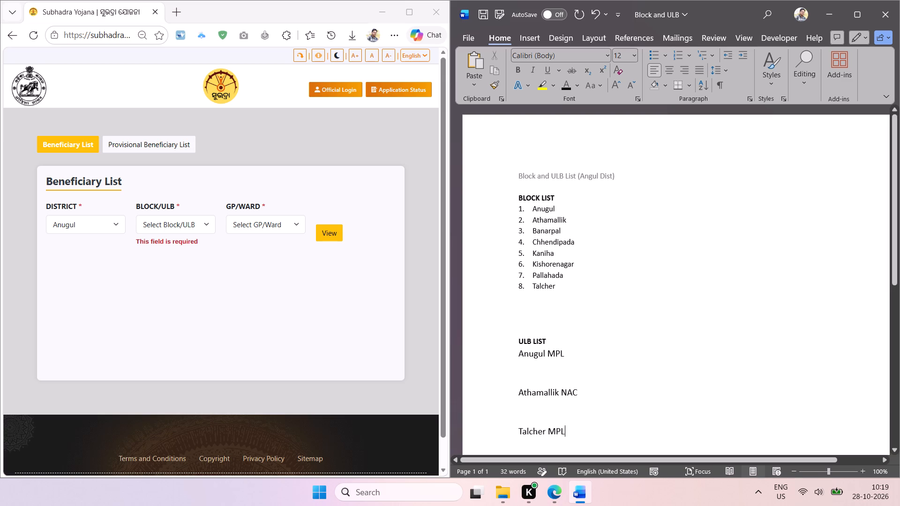
Delete the empty paragraphs between the Anugul MPL, Athamallik NAC and Talcher MPL entries of the ULB list.
scroll(568, 278, down, 1)
click(532, 339)
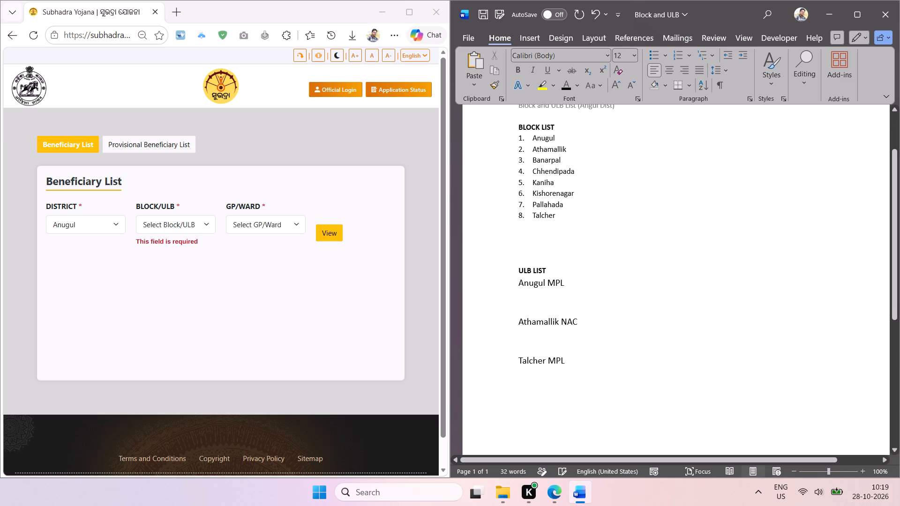
key(BackSpace)
click(531, 302)
key(BackSpace)
Remove the extra paragraph spacing across the whole Block and ULB document.
click(532, 289)
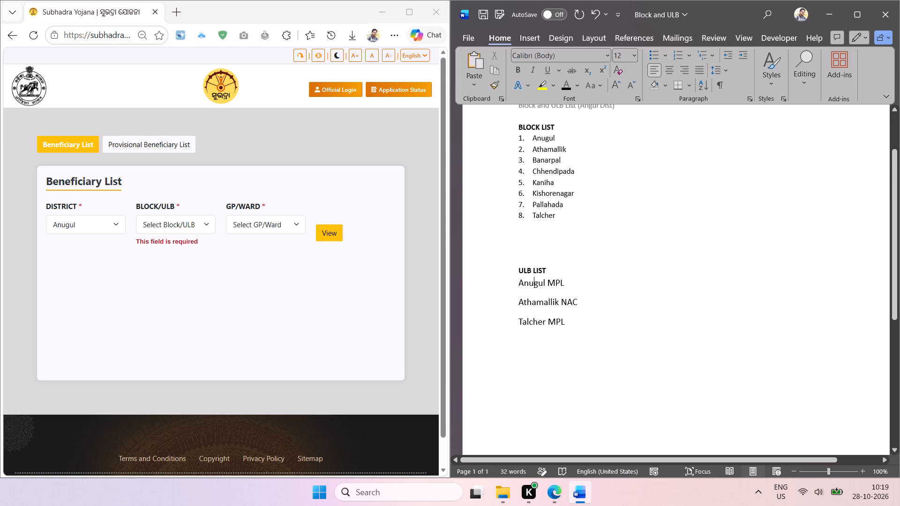
key(ctrl+a)
click(722, 67)
click(746, 211)
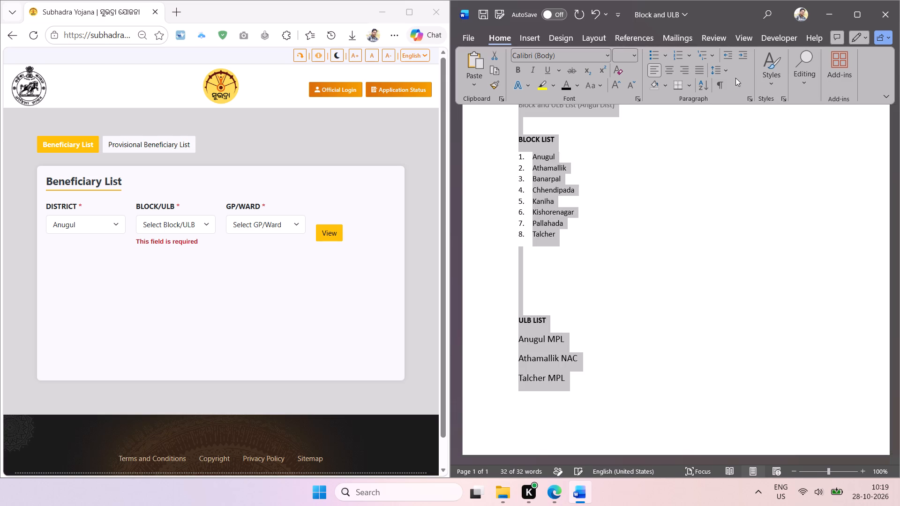
click(725, 67)
click(746, 213)
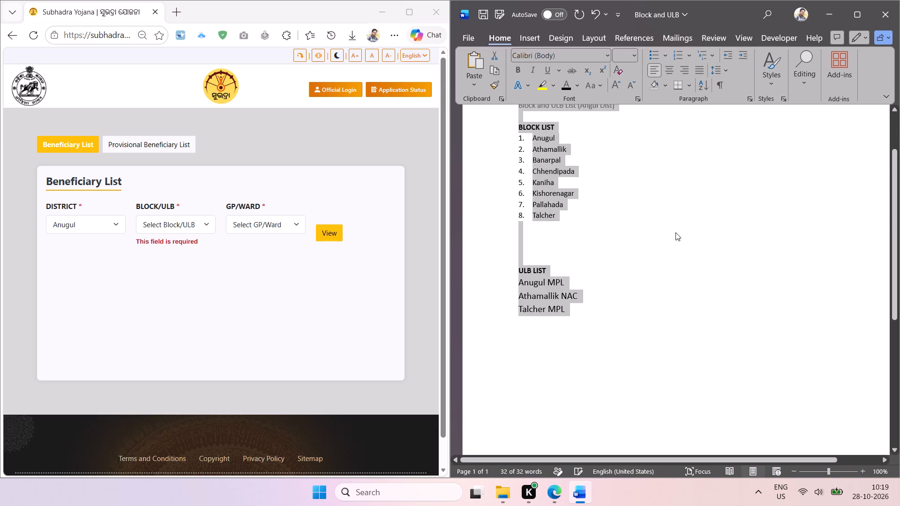
Delete the surplus empty lines above the ULB LIST heading, leaving one blank line after the block list.
click(609, 244)
click(532, 256)
key(BackSpace)
key(BackSpace)
key(BackSpace)
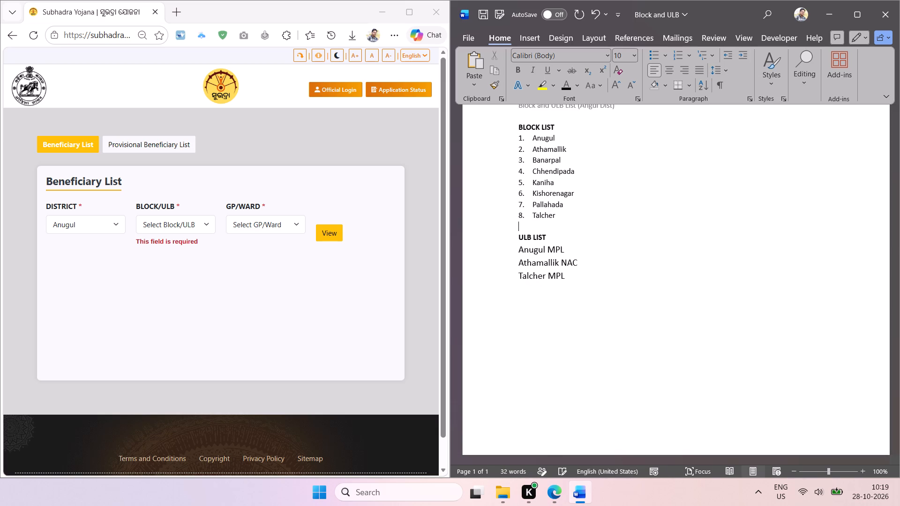
Format the three ULB entries as a numbered list with decreased indent and save the document.
drag(566, 274, 513, 246)
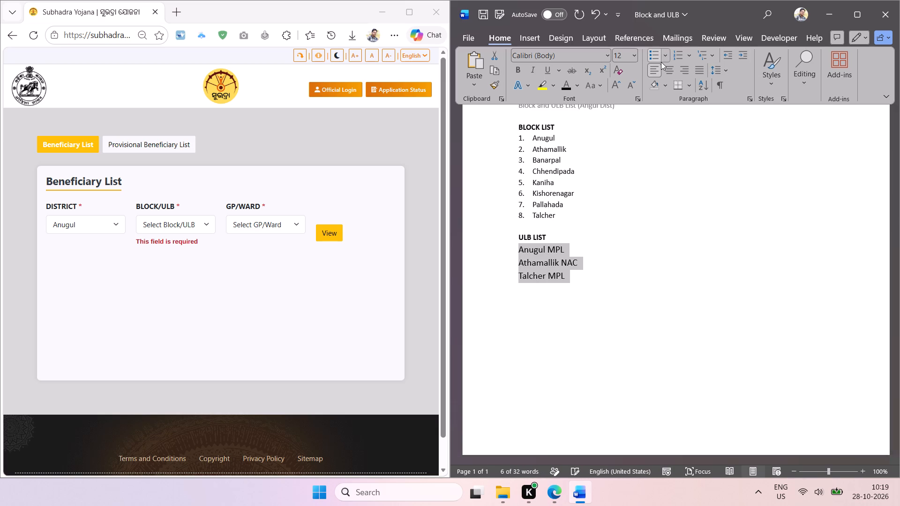
click(684, 53)
double_click(728, 57)
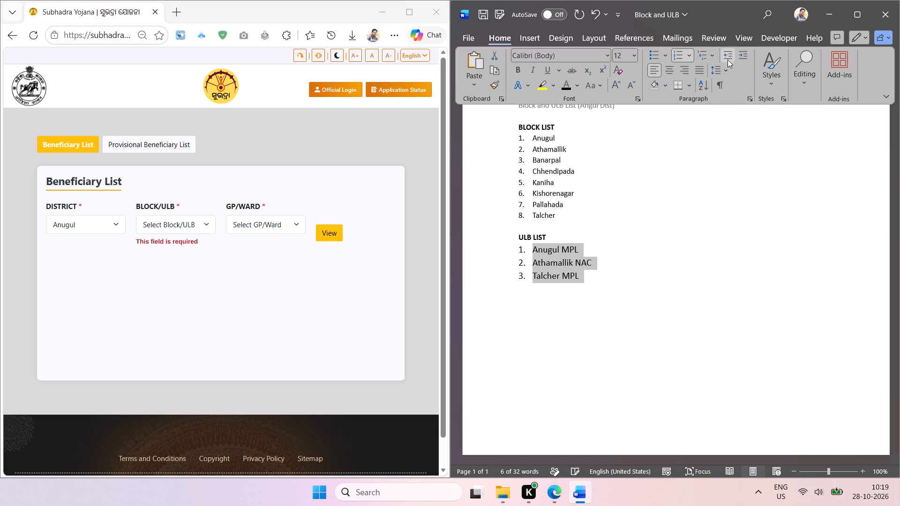
click(601, 265)
key(ctrl+s)
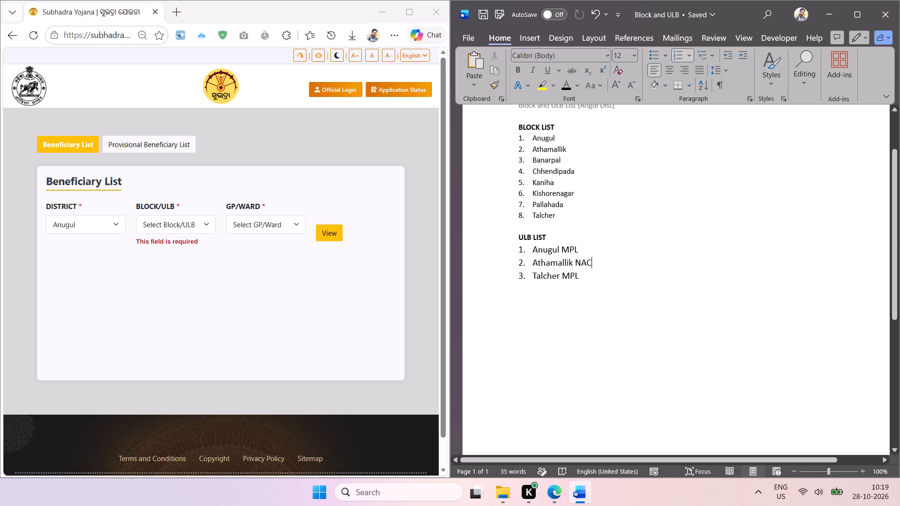
Copy the word Angul from the document's title line and close the Block and ULB document.
scroll(584, 175, up, 1)
double_click(592, 177)
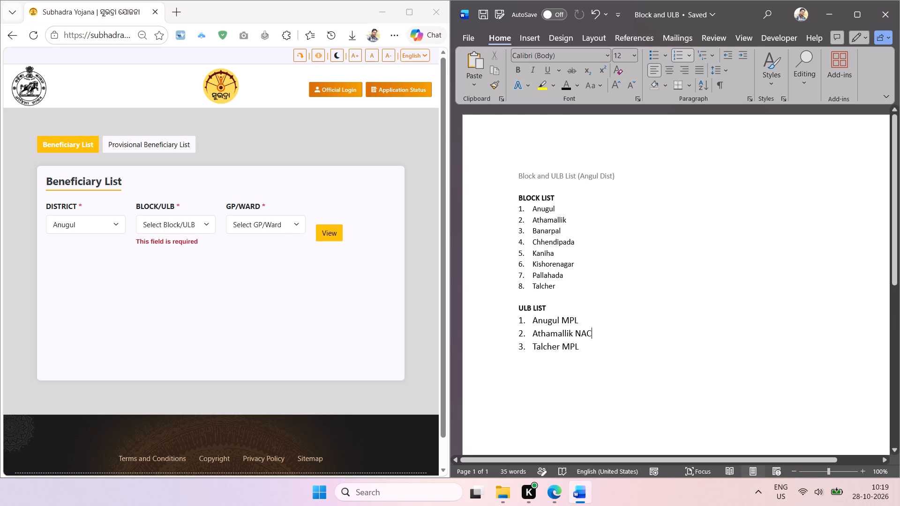
key(ctrl+c)
click(681, 287)
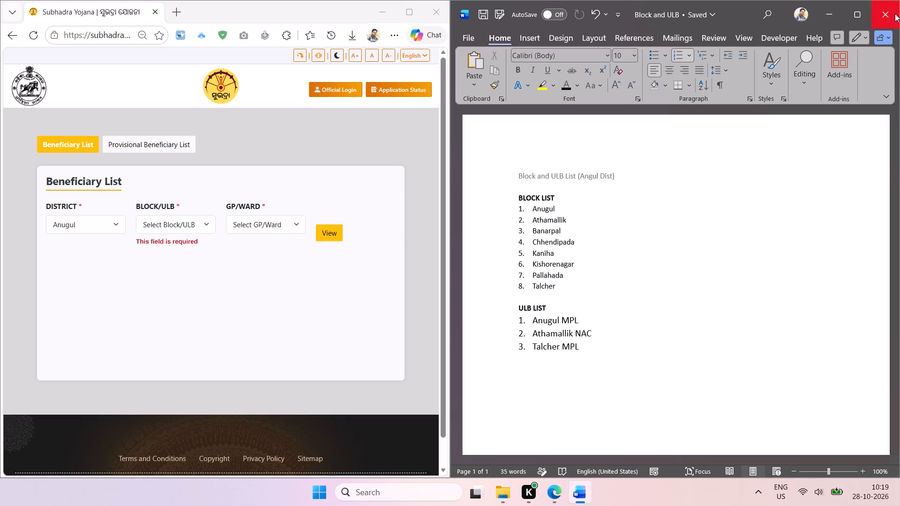
click(895, 14)
Open the Gram Panchayat document from the Angul folder and place it beside the beneficiary list web page.
click(578, 186)
click(216, 144)
click(198, 120)
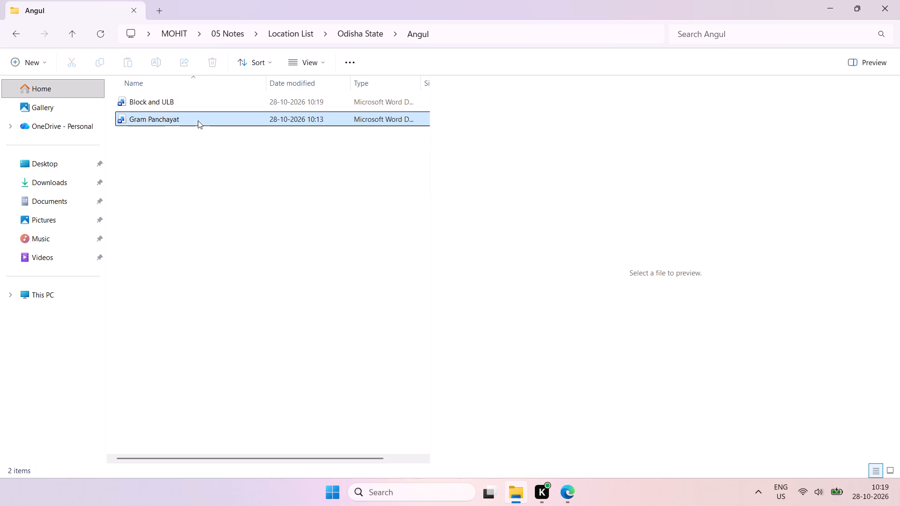
double_click(214, 120)
double_click(216, 119)
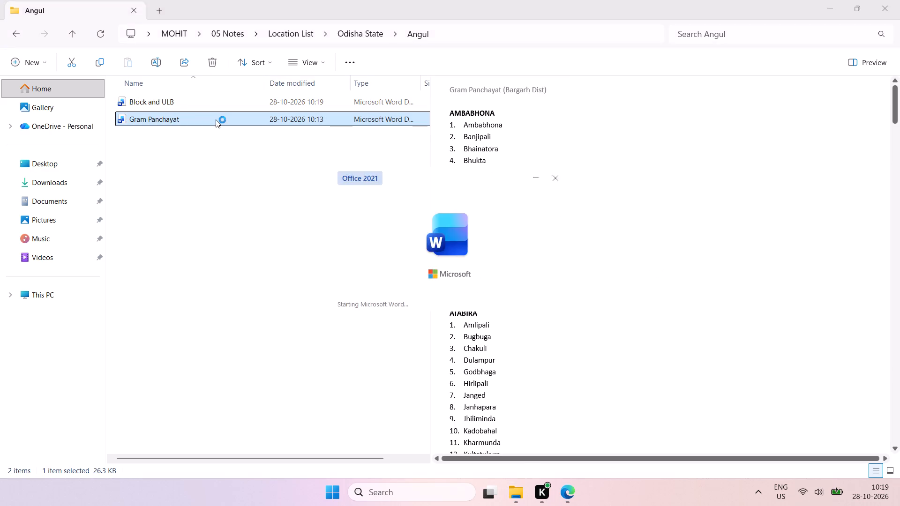
click(818, 90)
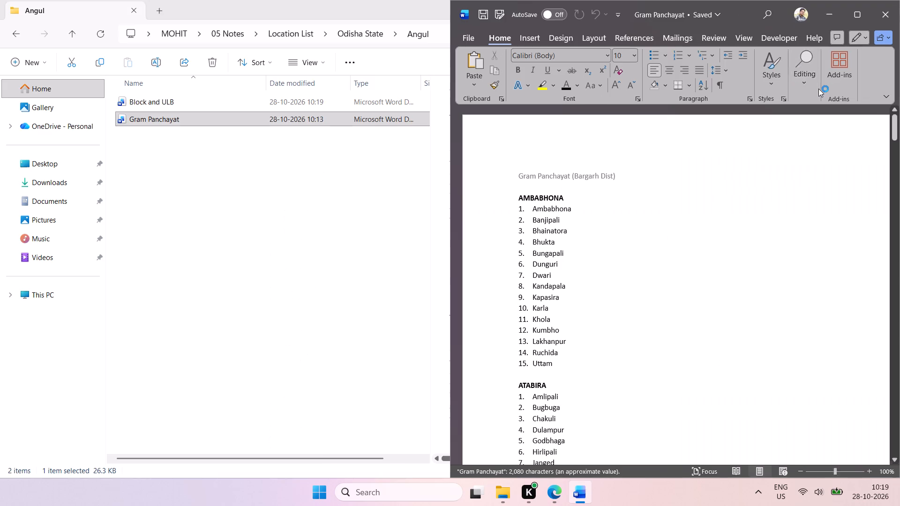
click(257, 299)
click(629, 195)
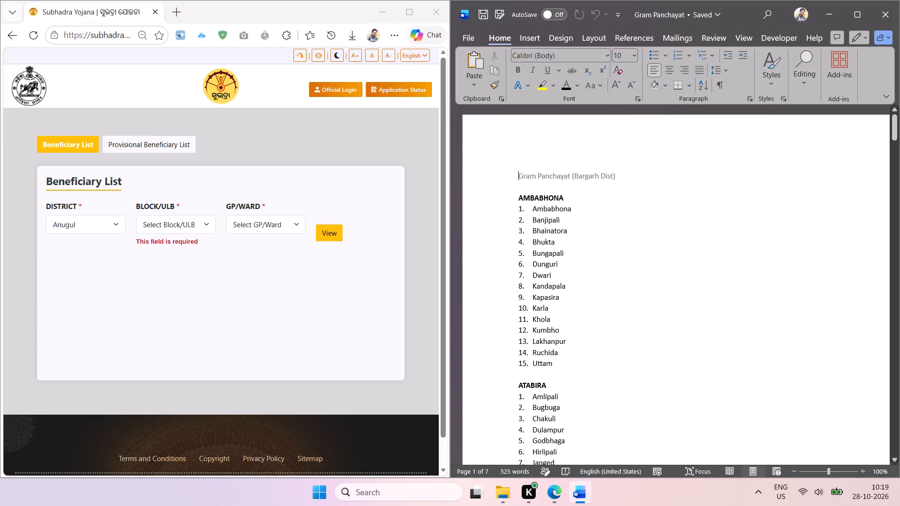
Replace Bargarh with the copied Angul in the Gram Panchayat title line and save.
double_click(592, 175)
key(ctrl+v)
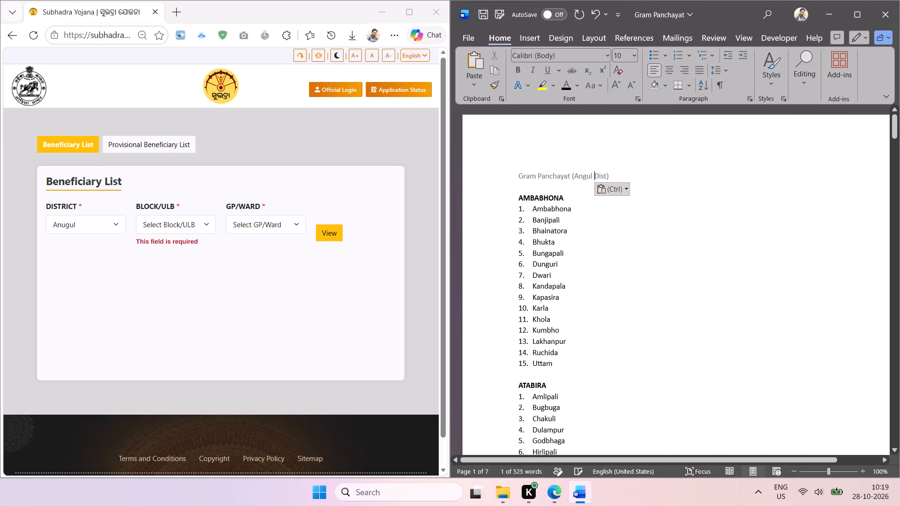
key(ctrl+s)
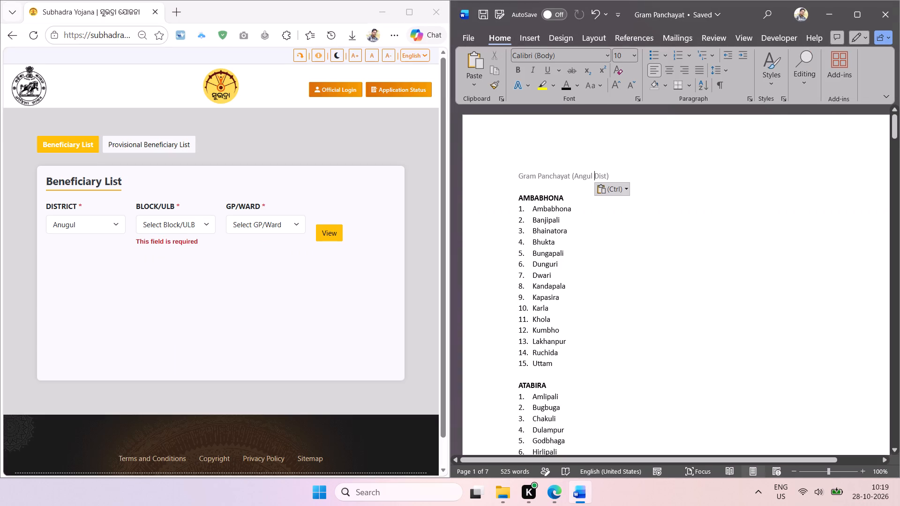
Replace the whole document content with only its title, the AMBABHONA heading and its first two entries, and save.
scroll(547, 216, down, 2)
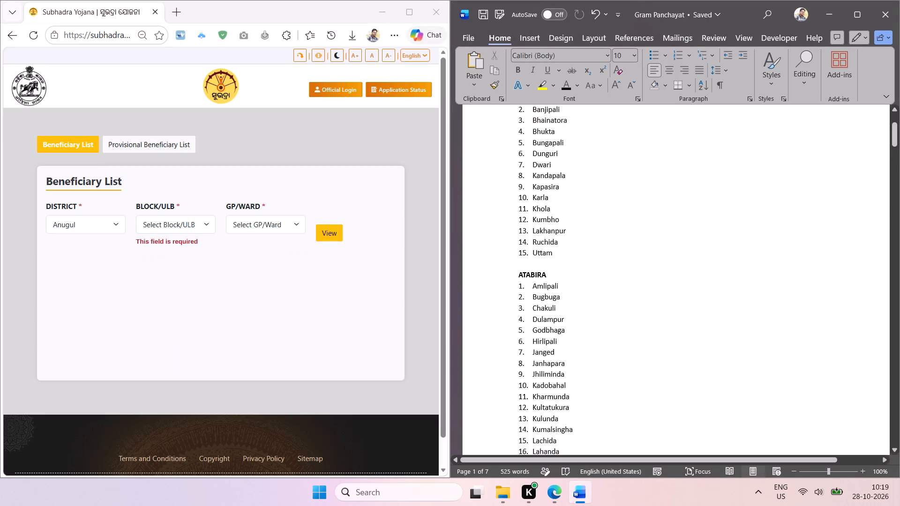
scroll(547, 216, down, 20)
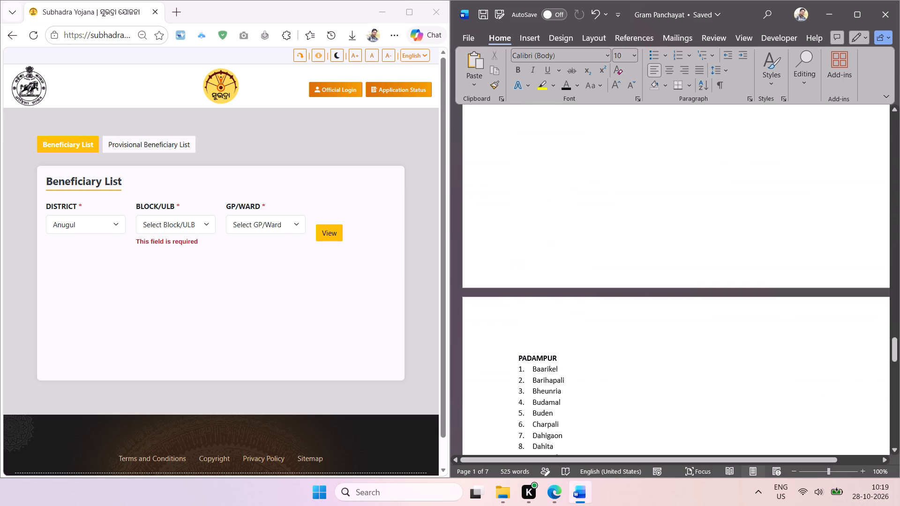
scroll(547, 216, down, 7)
scroll(547, 216, up, 16)
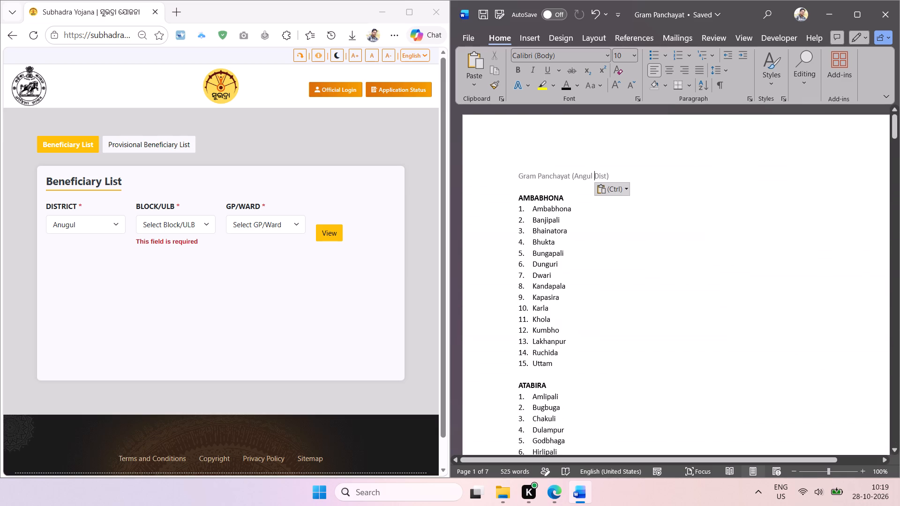
drag(563, 222, 506, 175)
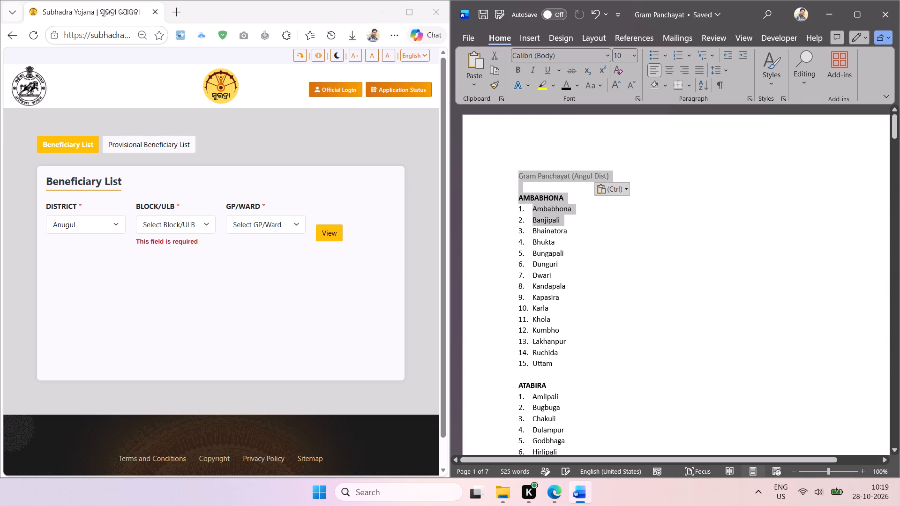
key(ctrl+c)
key(ctrl+a)
key(ctrl+v)
key(ctrl+s)
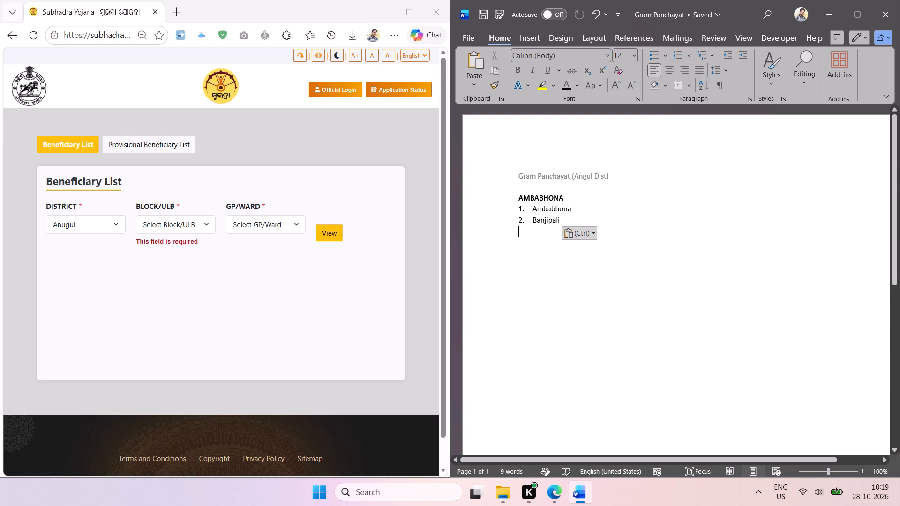
Delete the two numbered entries, Ambabhona and Banjipali, below the AMBABHONA heading.
drag(564, 220, 504, 207)
key(BackSpace)
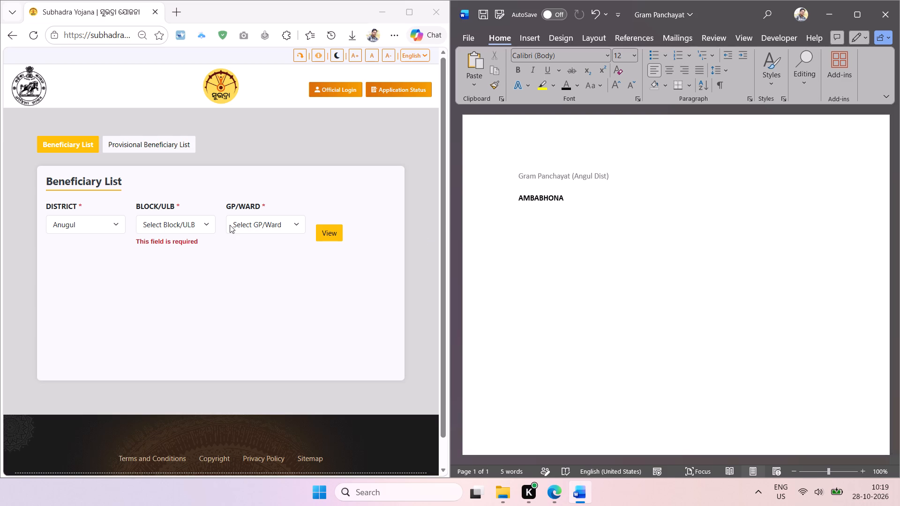
On the beneficiary list page, set Block/ULB to the Anugul block and open its GP/Ward list.
click(191, 225)
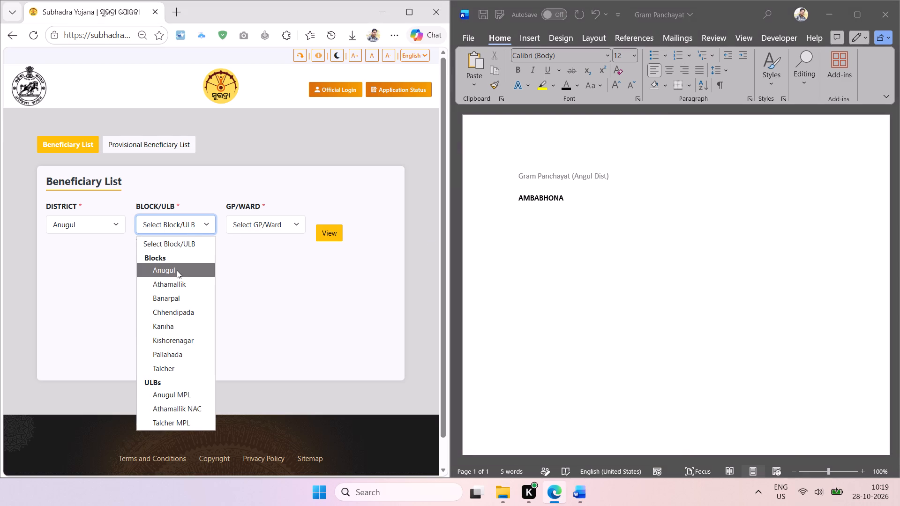
click(177, 270)
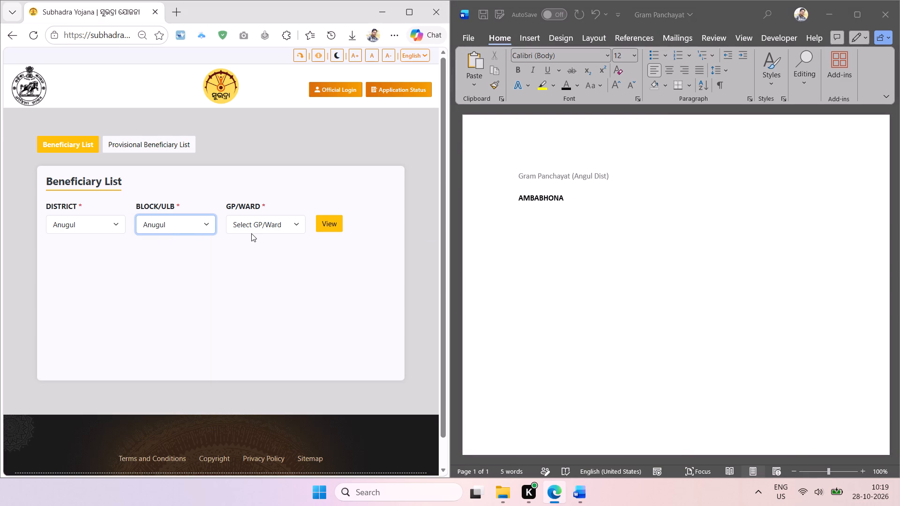
click(266, 227)
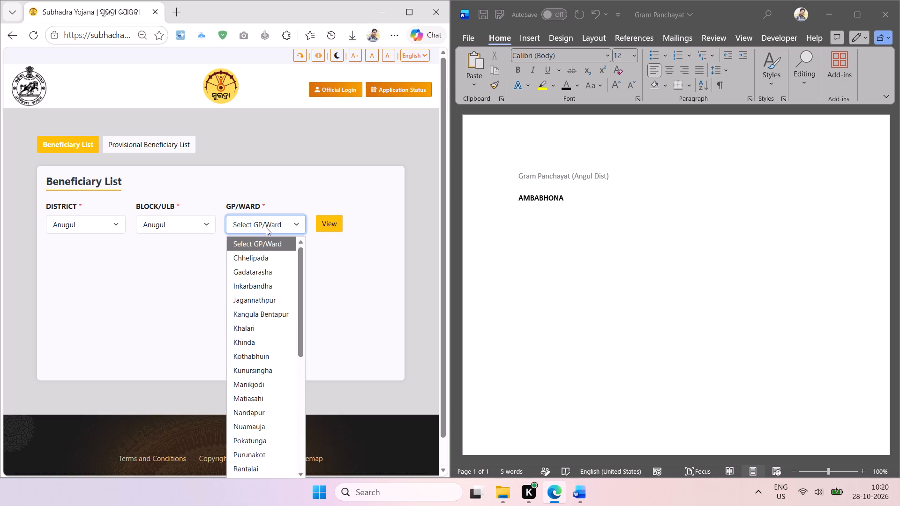
Change the AMBABHONA heading in the Gram Panchayat document to ANGUL and save.
click(552, 242)
double_click(547, 198)
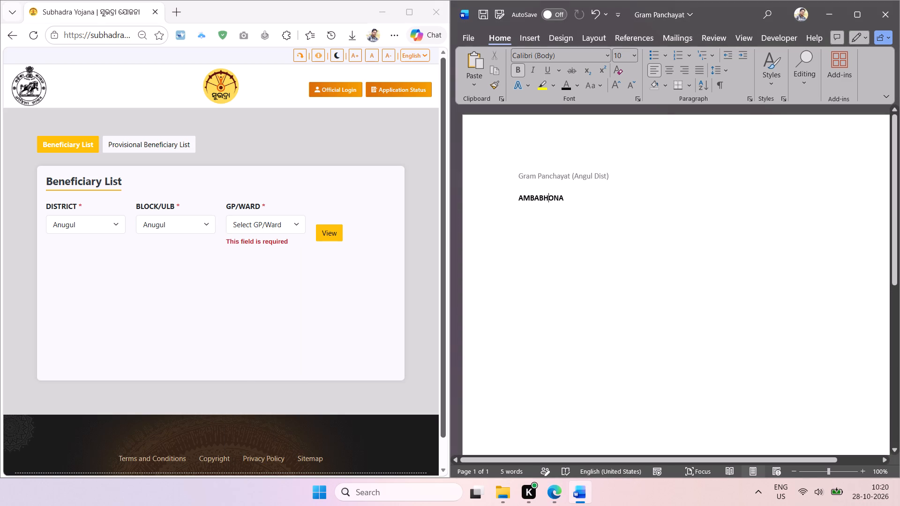
text(ANGUL)
key(ctrl+s)
Add empty lines below the ANGUL heading and remove their bold formatting.
key(Return)
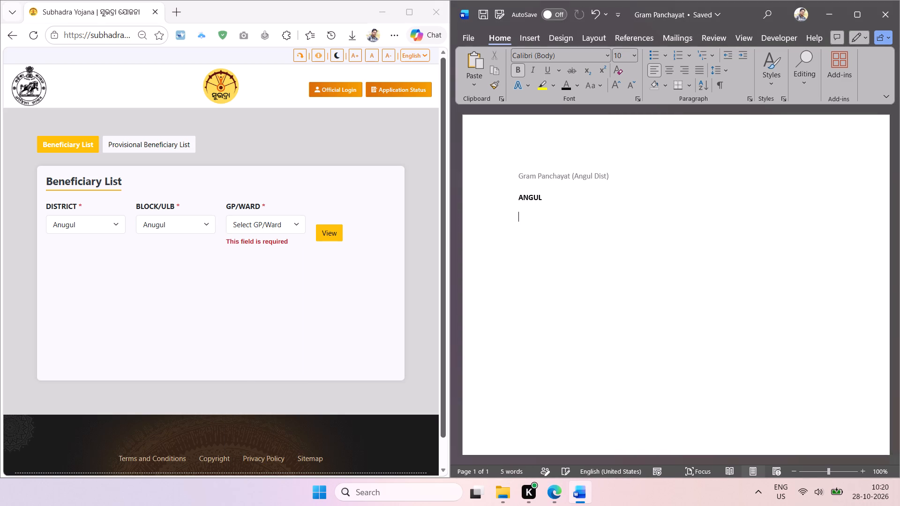
key(Return)
drag(516, 215, 555, 359)
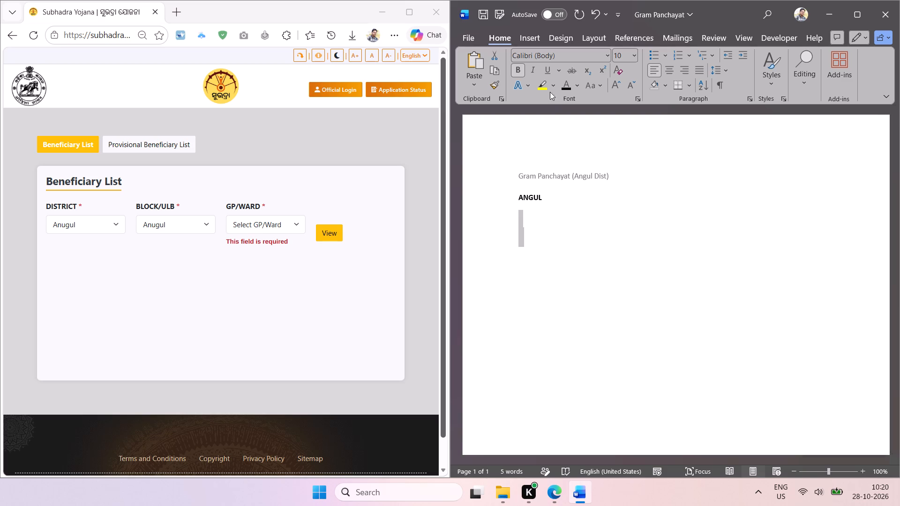
click(519, 69)
click(543, 233)
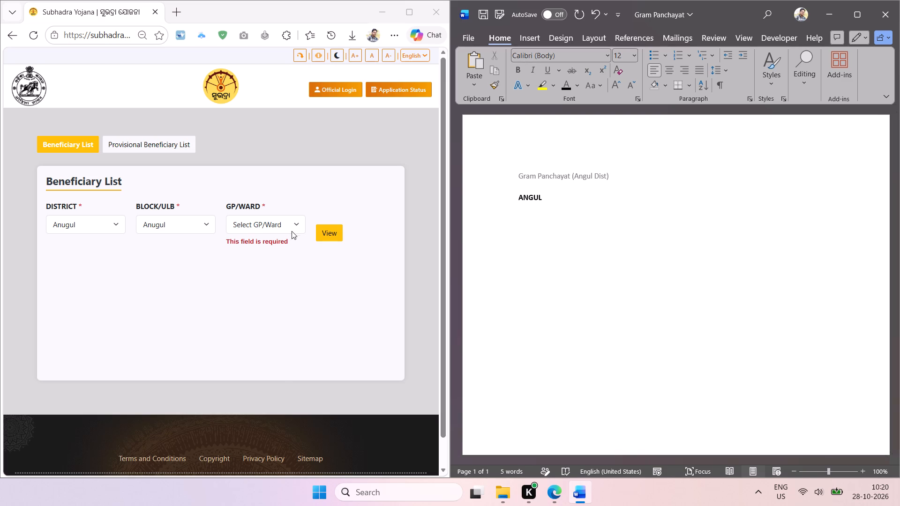
Reopen the GP/Ward list and copy the names Chhelipada through Rantalai with the screen text extractor.
click(291, 228)
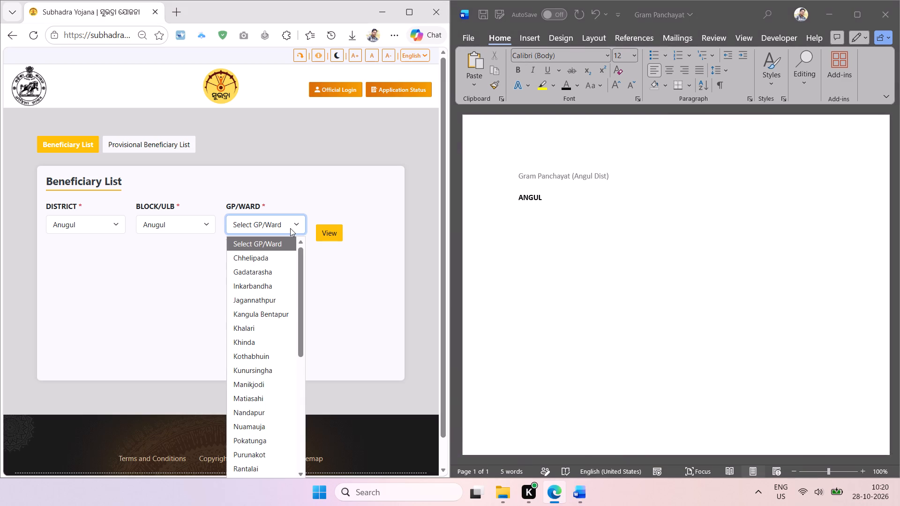
key(shift+super+t)
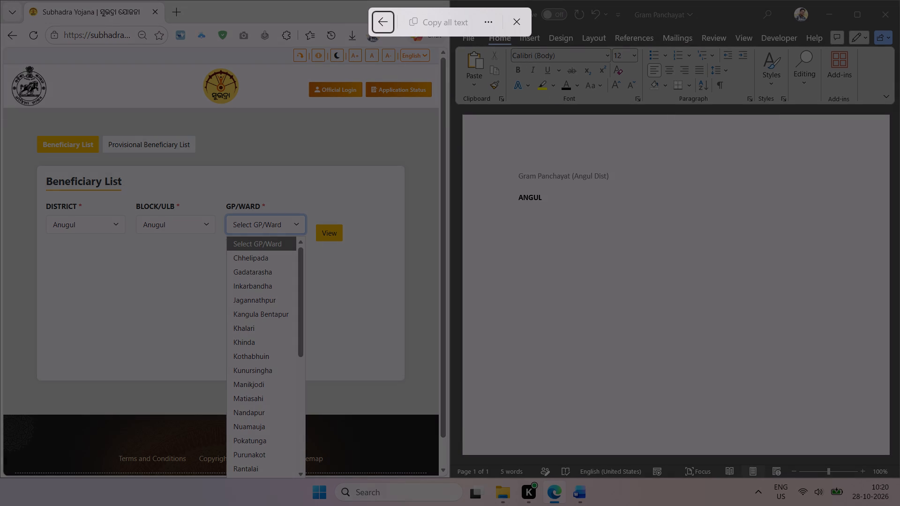
drag(227, 251, 298, 474)
click(441, 23)
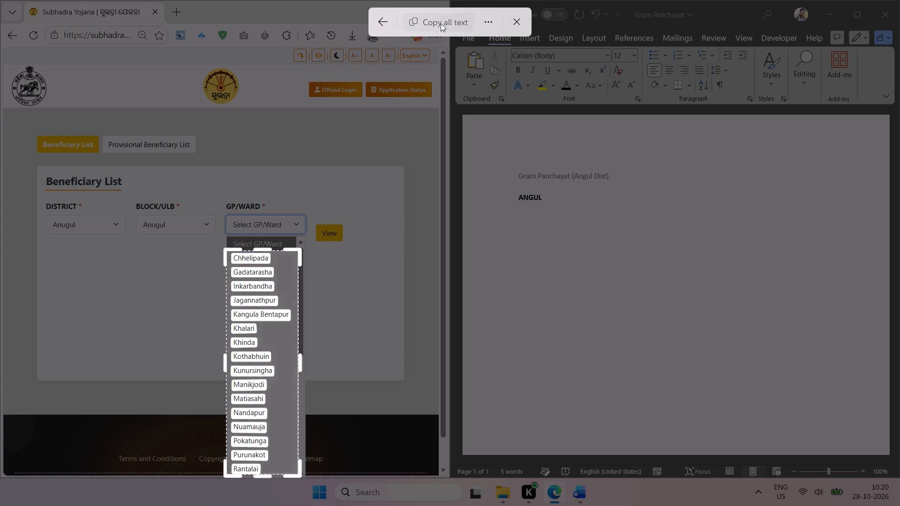
Paste the copied gram panchayat names below the ANGUL heading in the Gram Panchayat document.
click(530, 217)
click(527, 208)
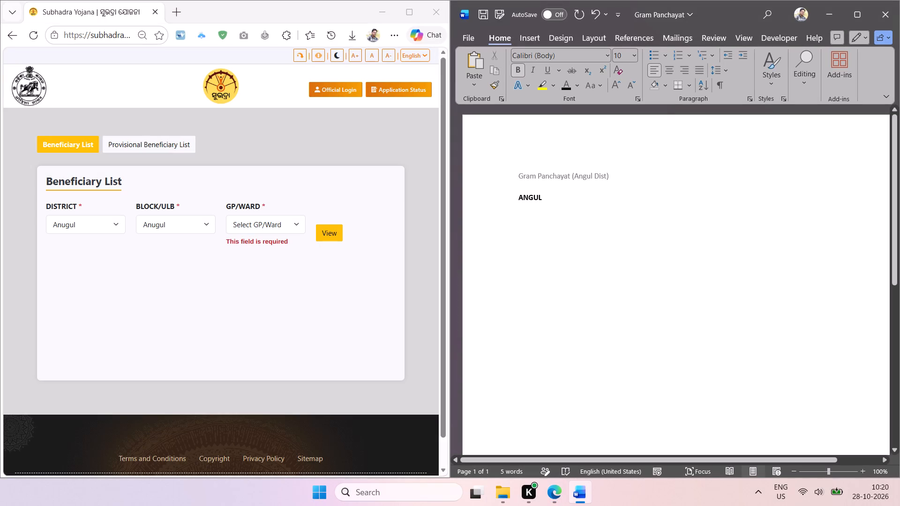
click(535, 213)
key(ctrl+v)
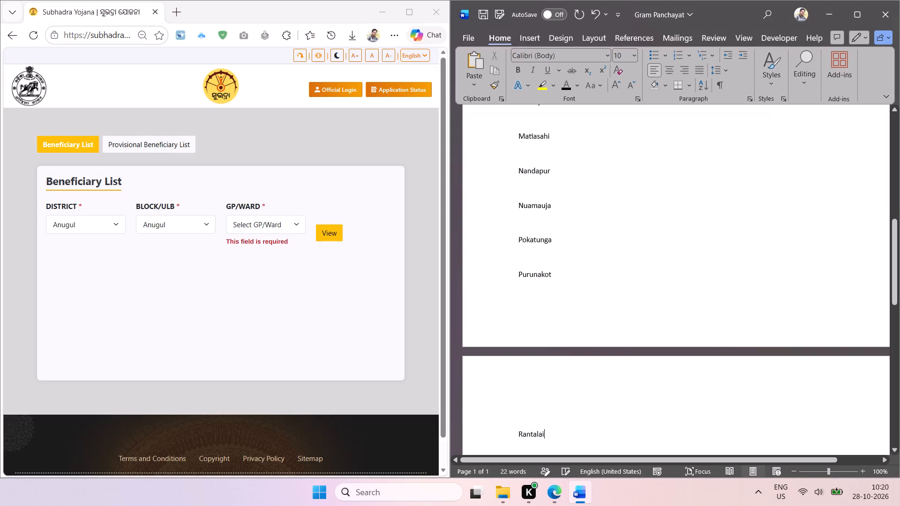
Reopen the GP/Ward list for Anugul block and copy the names Rantalai through Baragaunia with the screen text extractor.
scroll(535, 214, left, 1)
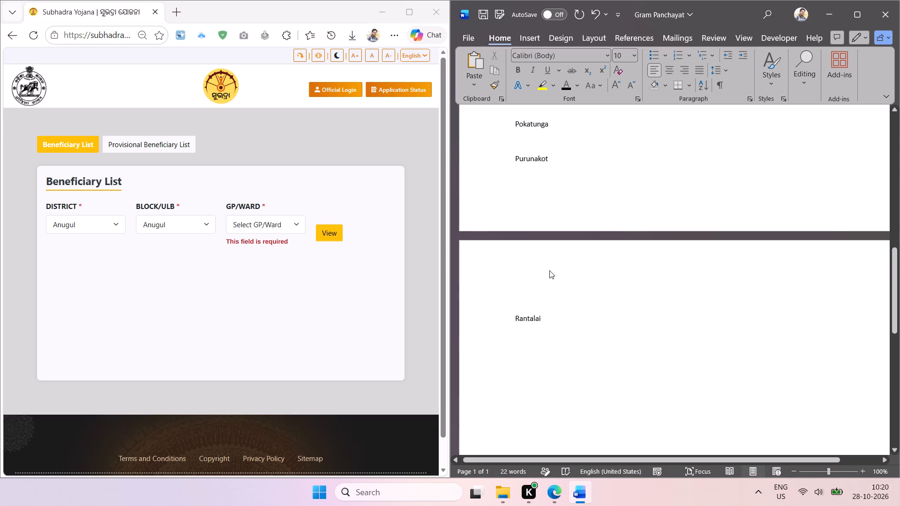
scroll(547, 278, down, 2)
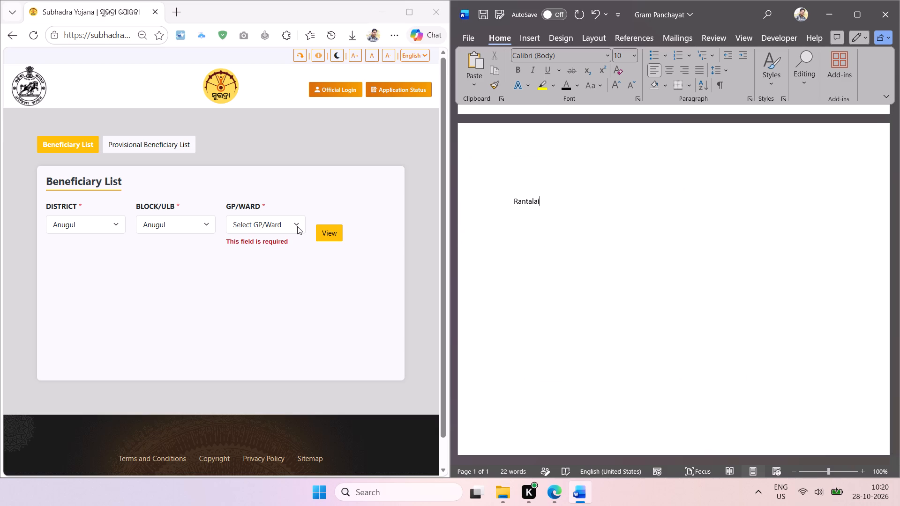
click(297, 226)
scroll(292, 409, down, 3)
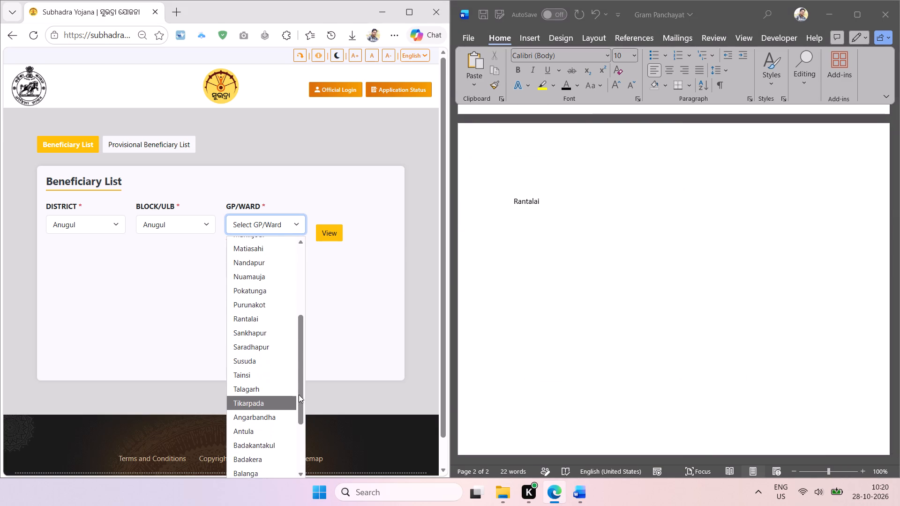
scroll(300, 384, down, 5)
scroll(305, 352, up, 7)
scroll(315, 278, up, 6)
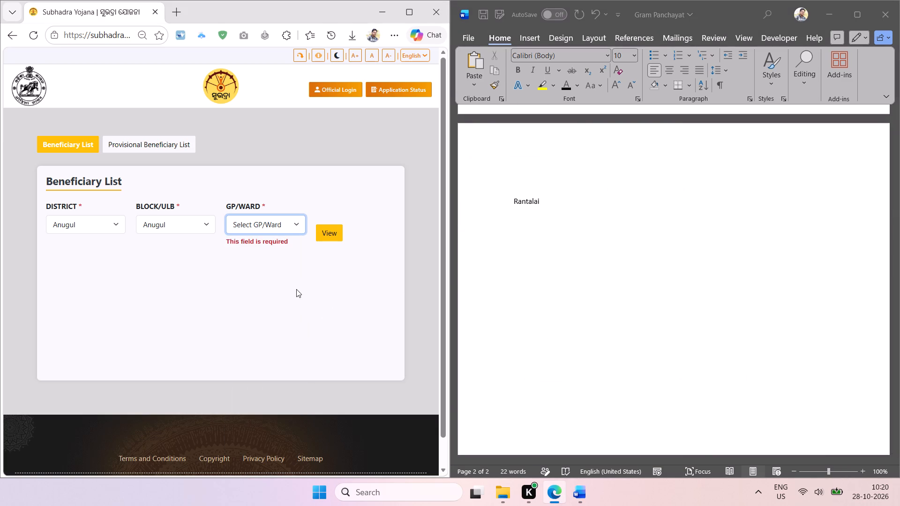
click(291, 231)
click(293, 219)
click(291, 223)
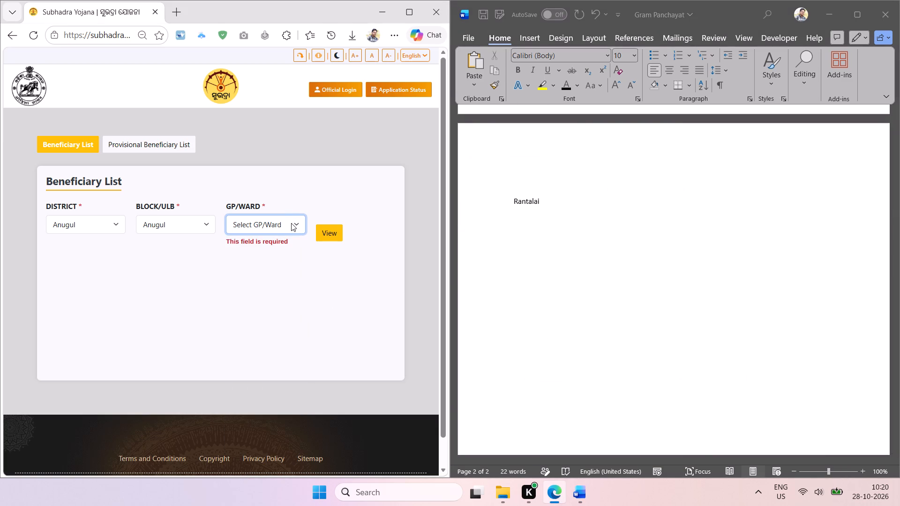
click(292, 223)
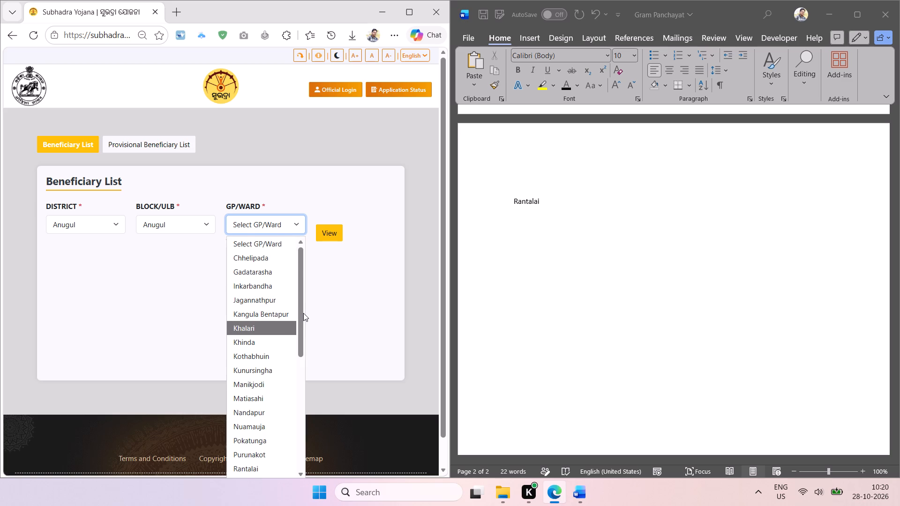
drag(302, 311, 305, 394)
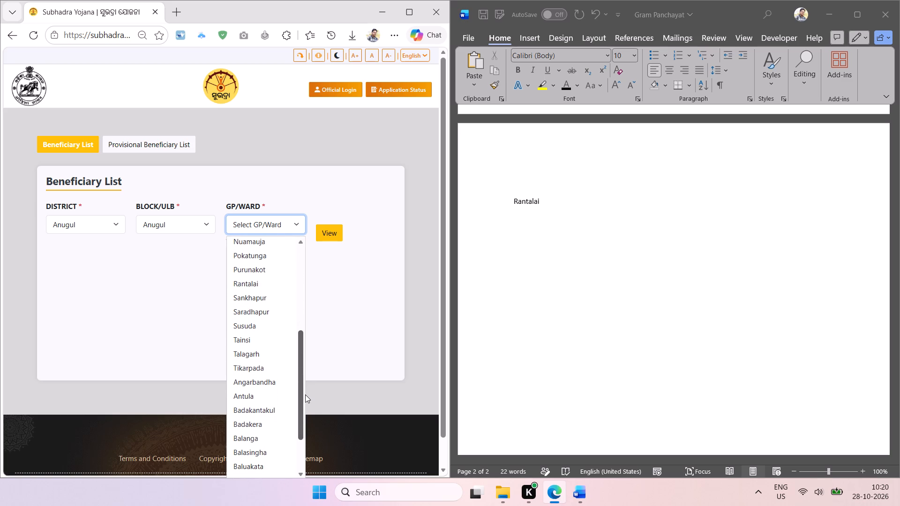
drag(305, 394, 305, 406)
key(shift+super+t)
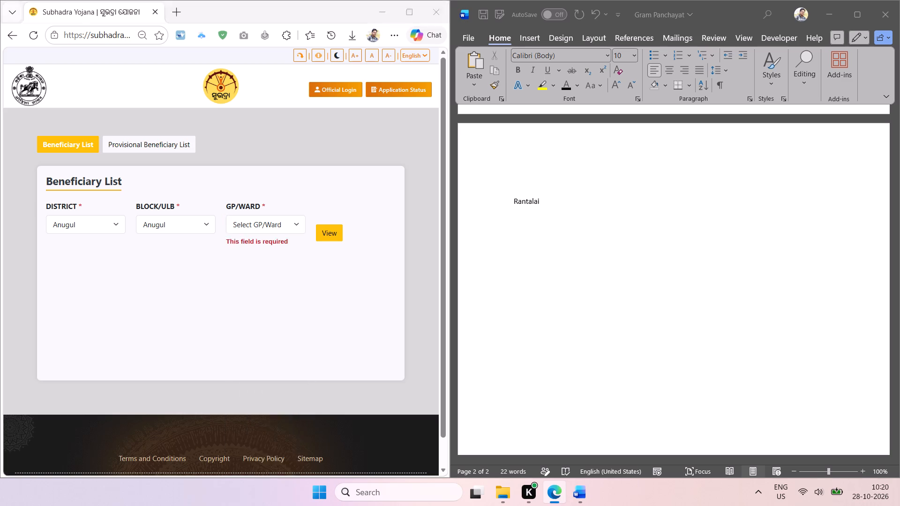
drag(229, 248, 293, 349)
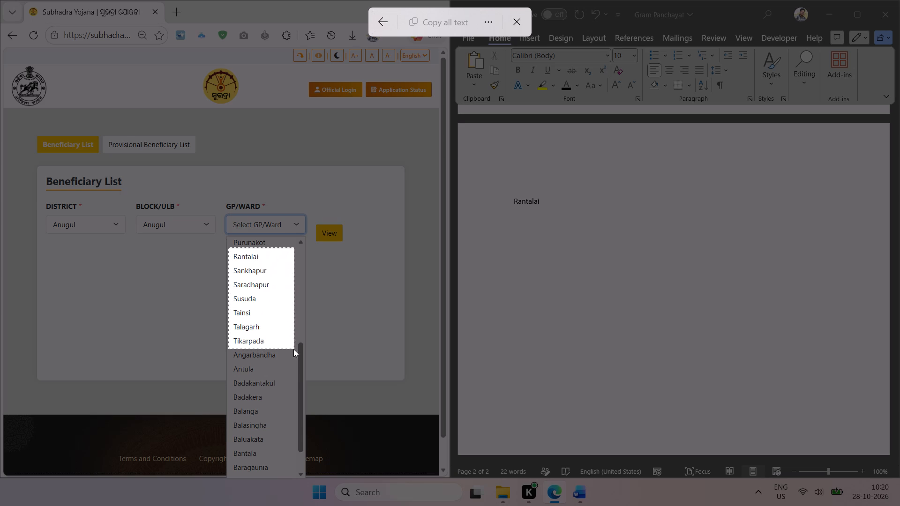
drag(293, 349, 290, 473)
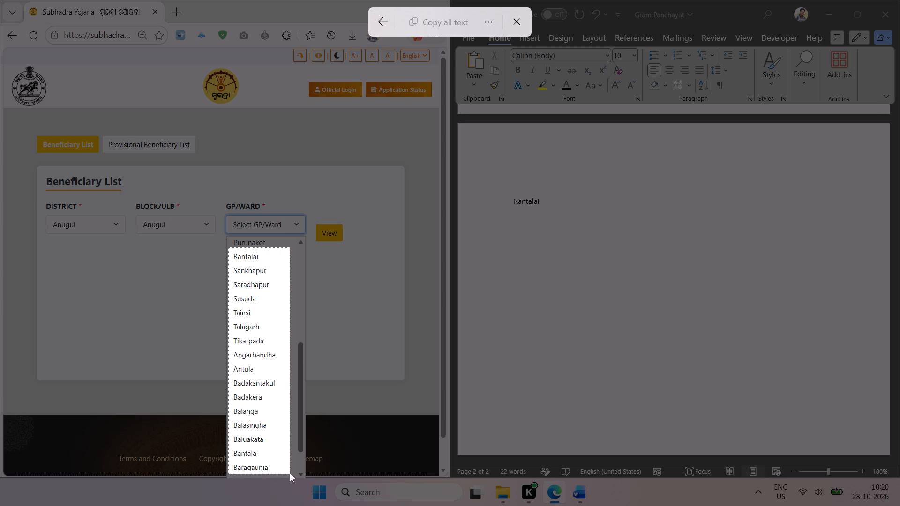
drag(290, 473, 291, 473)
click(449, 23)
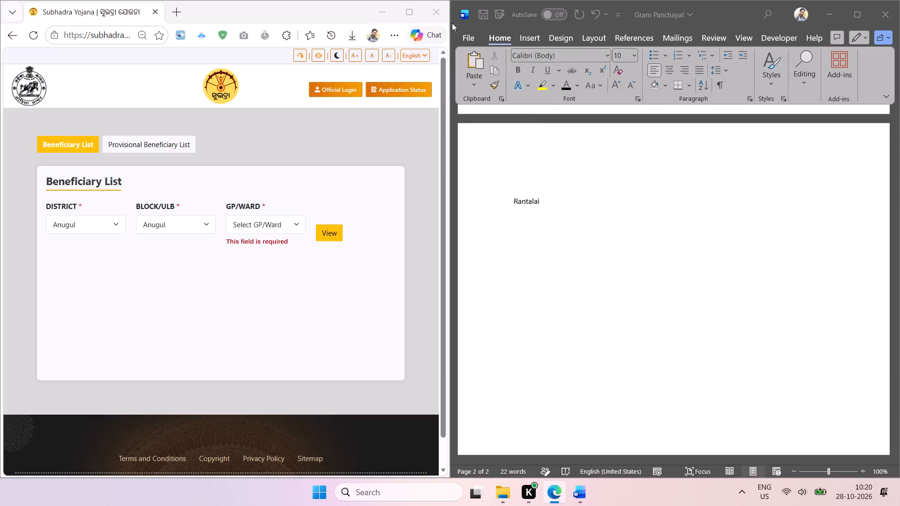
Paste the copied gram panchayat names below Rantalai in the Gram Panchayat document.
click(523, 218)
click(520, 222)
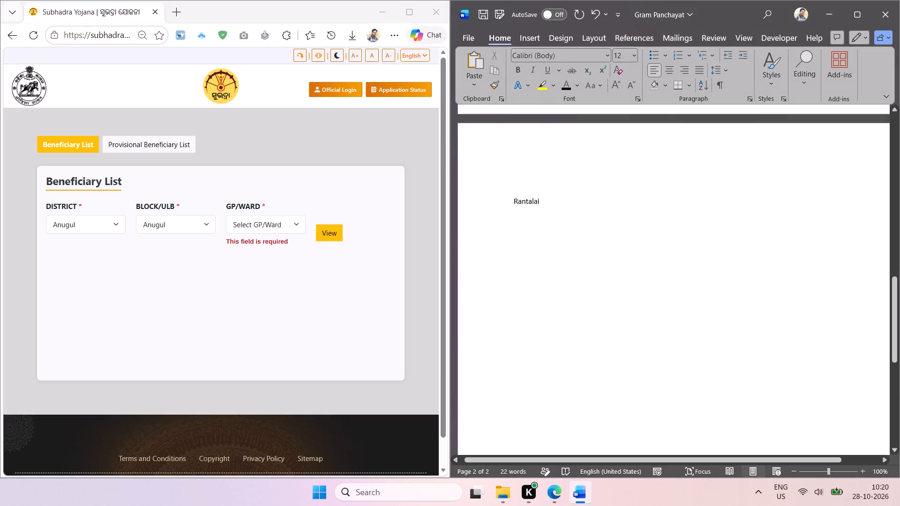
key(ctrl+v)
Set all text in the Gram Panchayat document to Calibri (Body), size 10.
scroll(549, 234, up, 3)
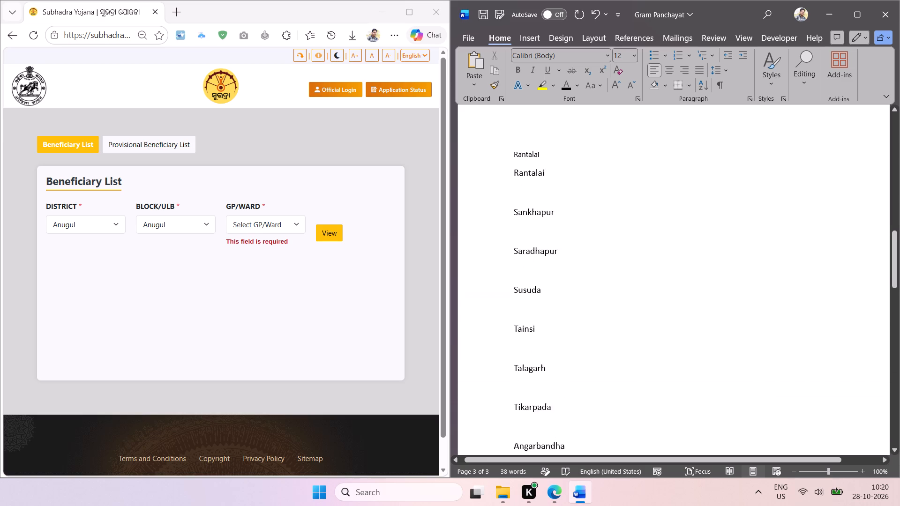
scroll(552, 232, up, 3)
scroll(551, 238, down, 2)
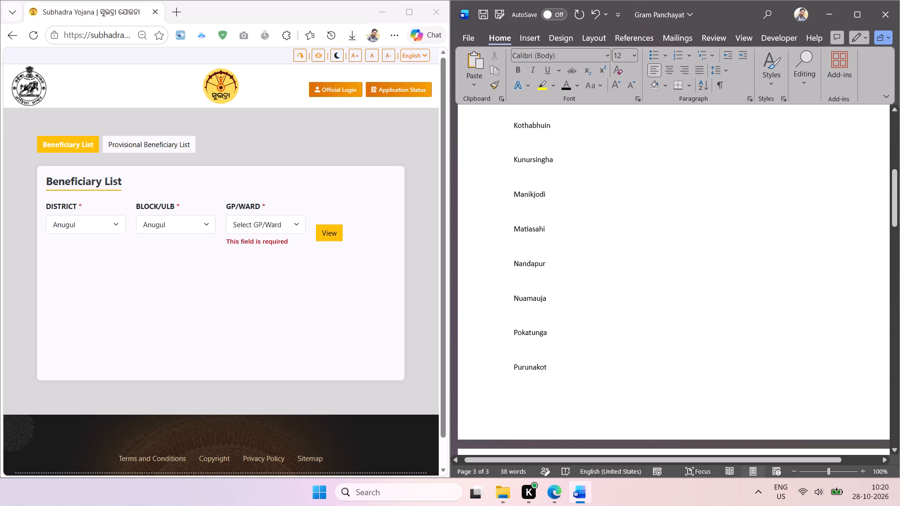
scroll(554, 292, down, 3)
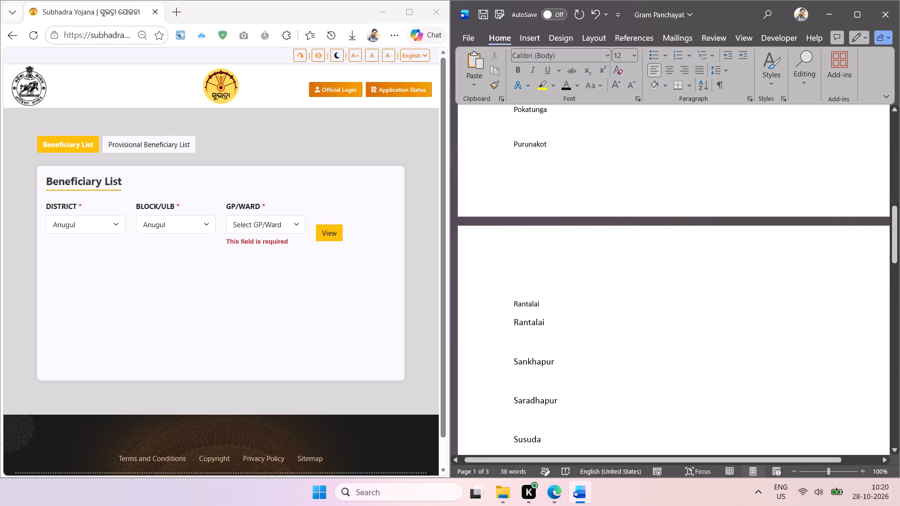
scroll(553, 298, down, 2)
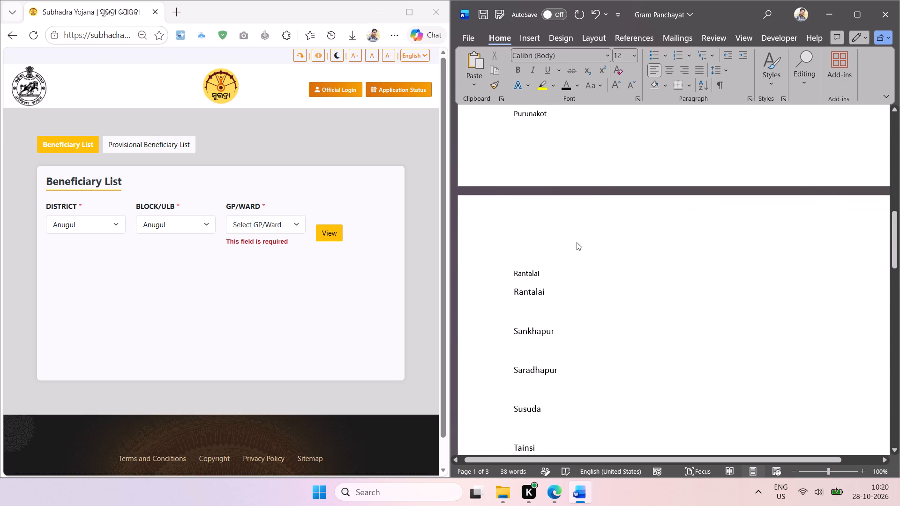
key(ctrl+a)
click(631, 55)
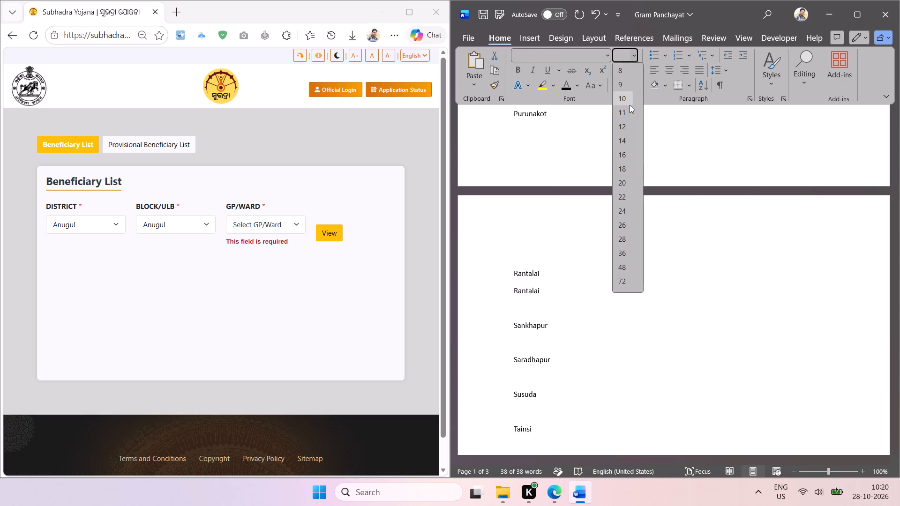
click(629, 105)
click(607, 58)
click(574, 107)
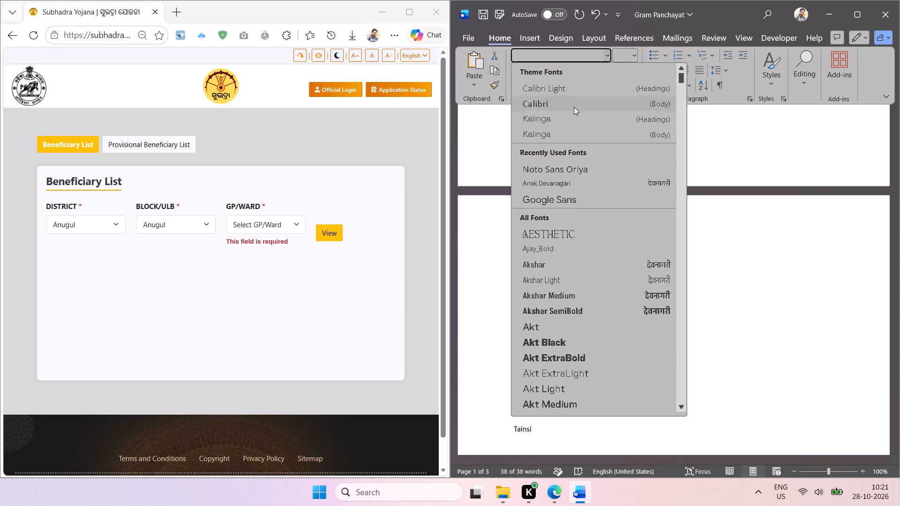
click(582, 248)
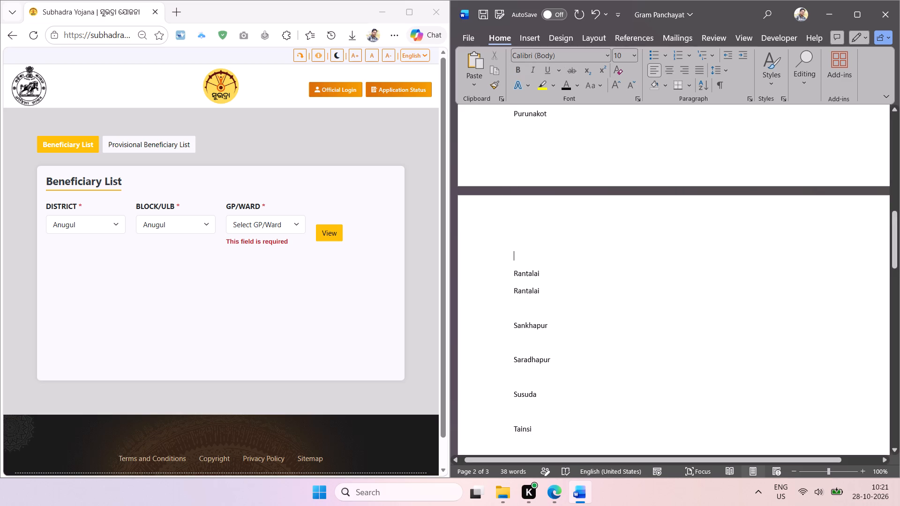
Delete the first of the two consecutive Rantalai entries in the Gram Panchayat document.
scroll(582, 248, up, 1)
scroll(500, 228, up, 1)
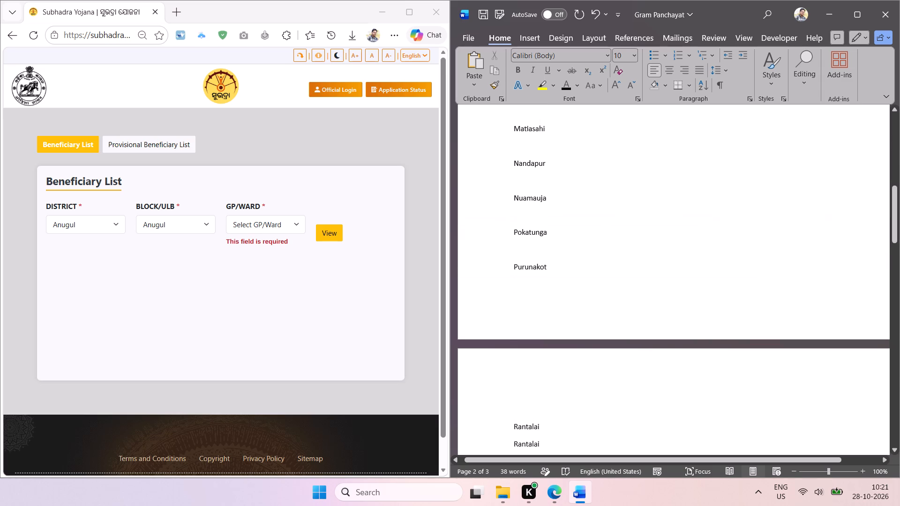
scroll(546, 239, up, 1)
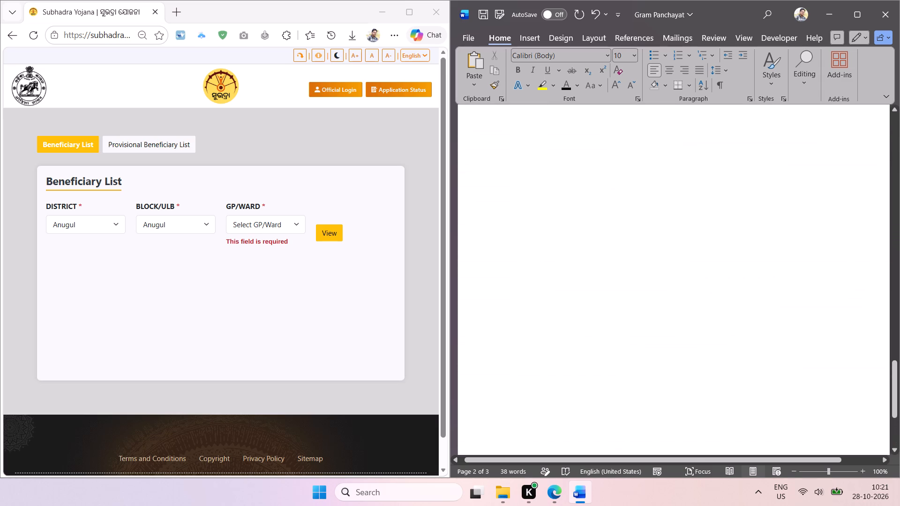
scroll(548, 240, up, 10)
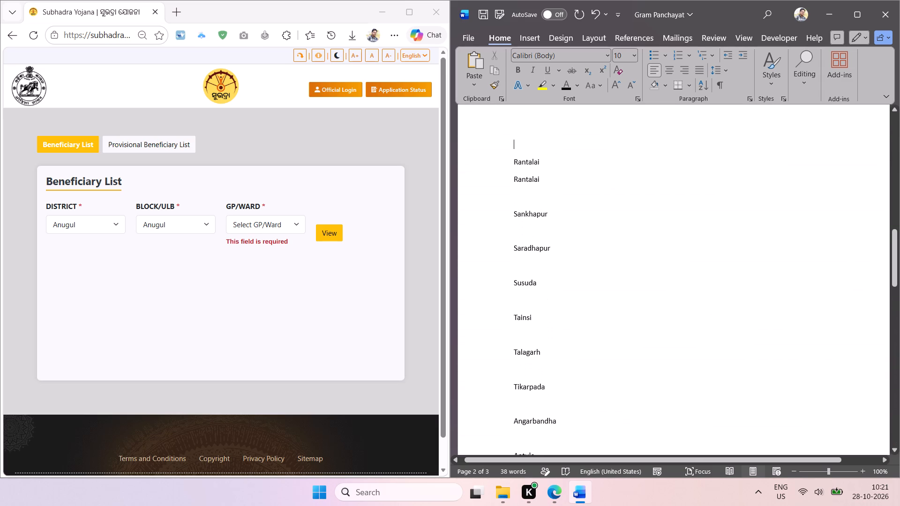
scroll(563, 246, up, 2)
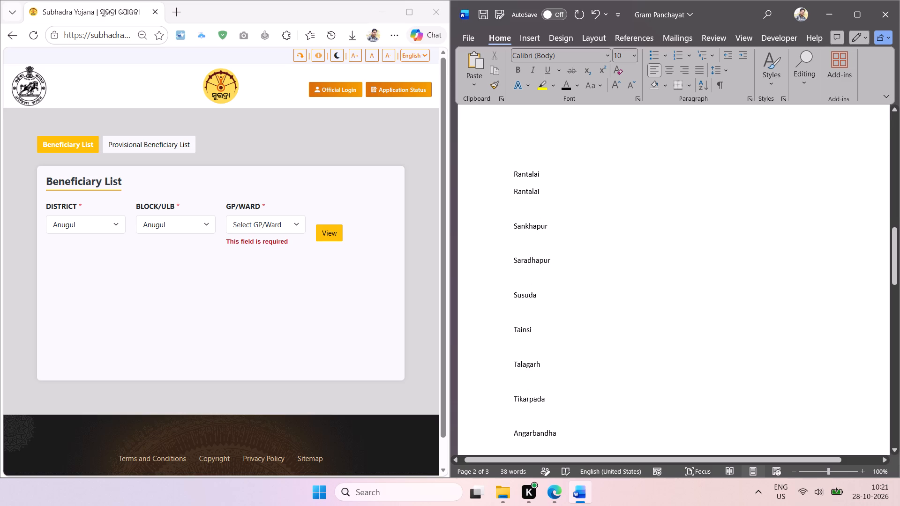
scroll(563, 246, up, 1)
double_click(534, 284)
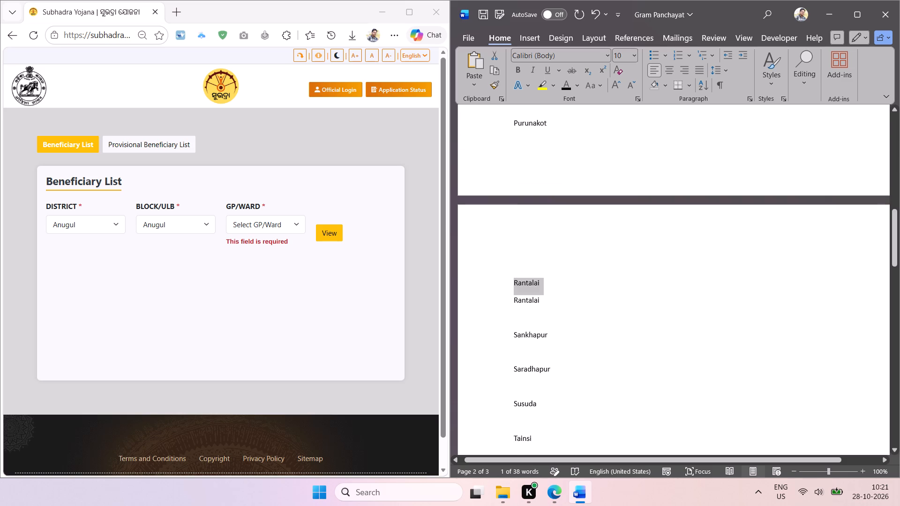
key(BackSpace)
Reopen the GP/Ward list and copy the names Bantala through Dhokuta with the screen text extractor.
scroll(550, 340, down, 7)
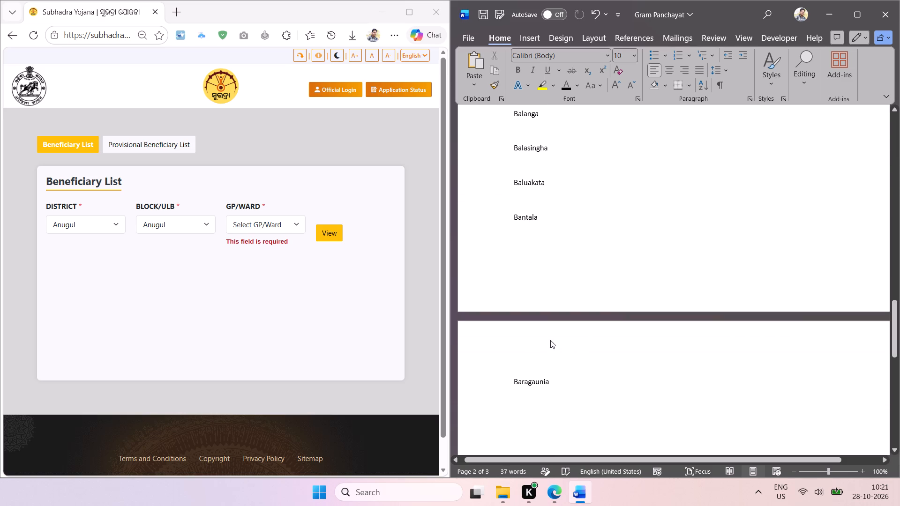
scroll(550, 340, down, 3)
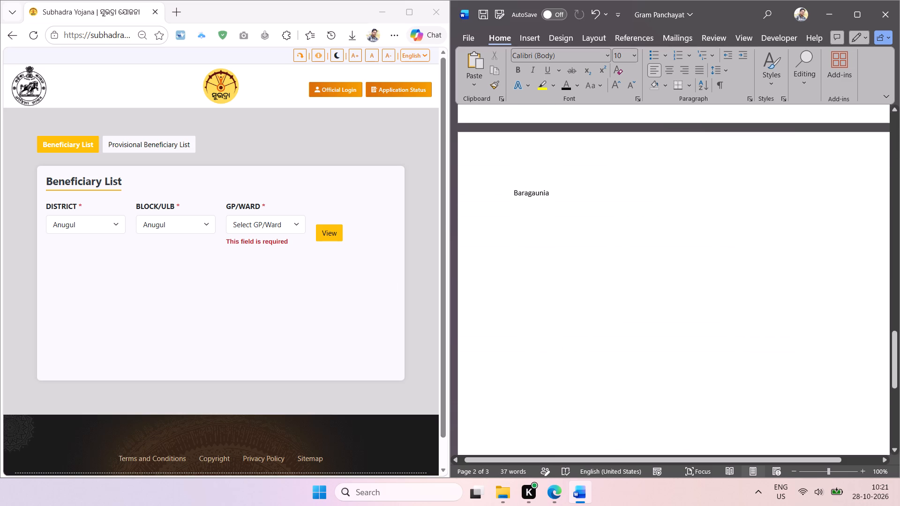
click(300, 225)
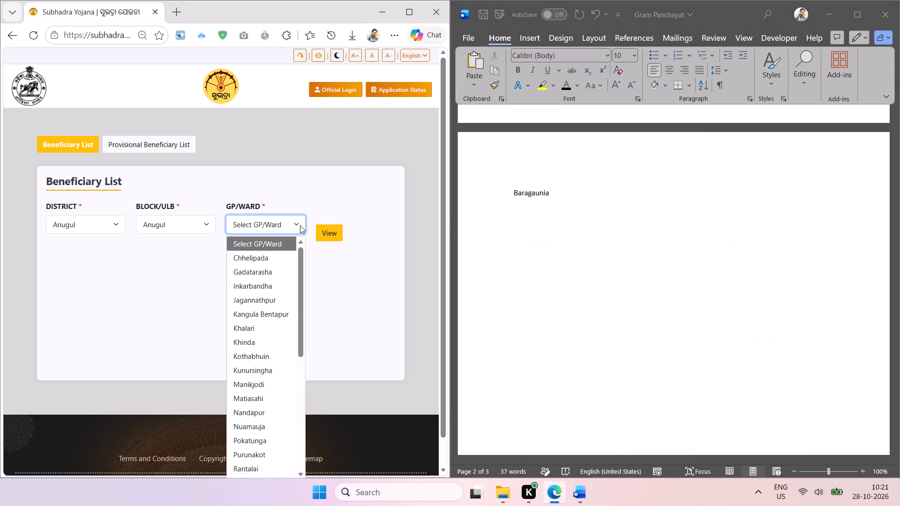
drag(302, 278, 308, 403)
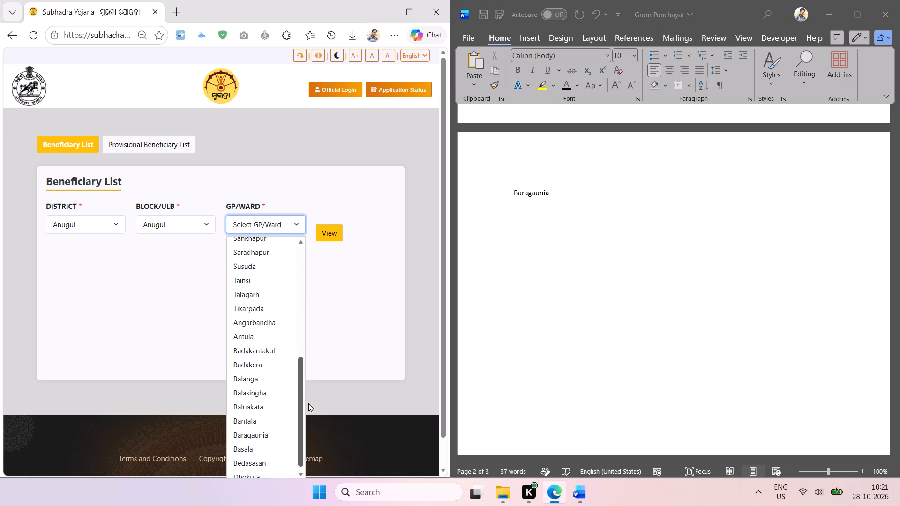
drag(308, 403, 308, 414)
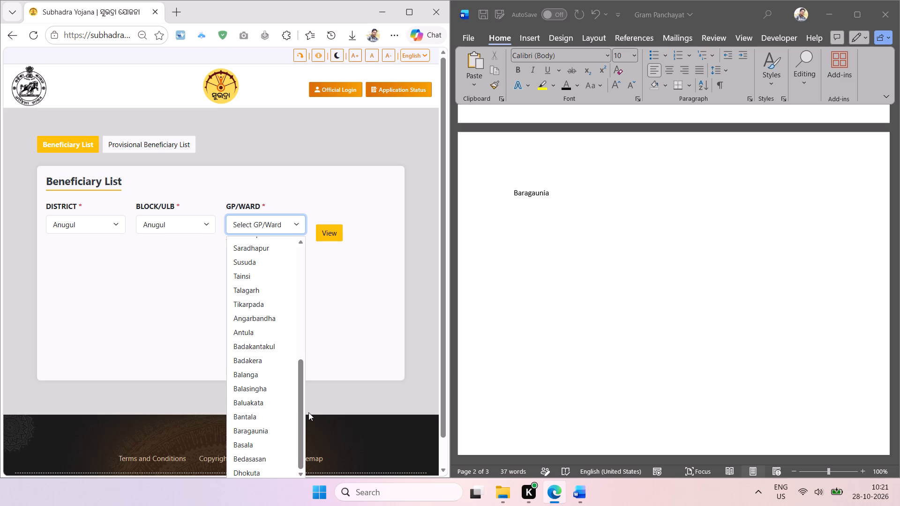
drag(303, 413, 303, 414)
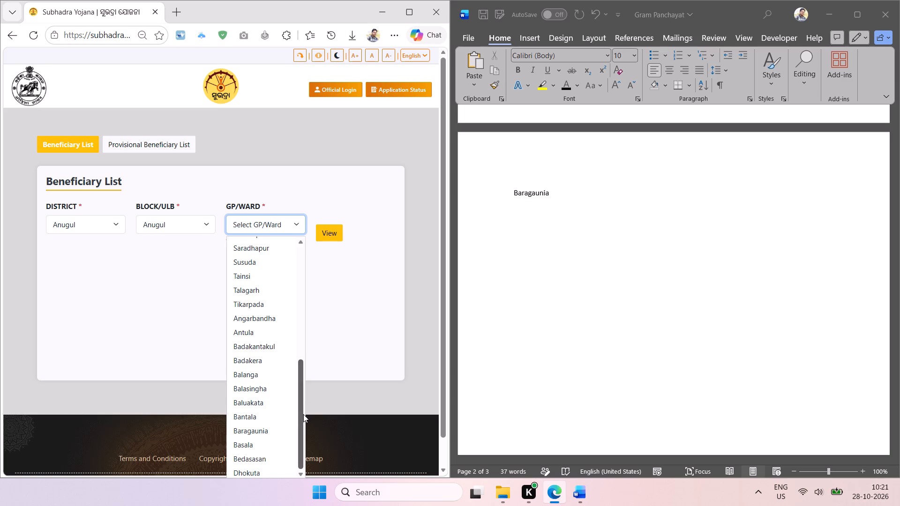
drag(303, 414, 303, 428)
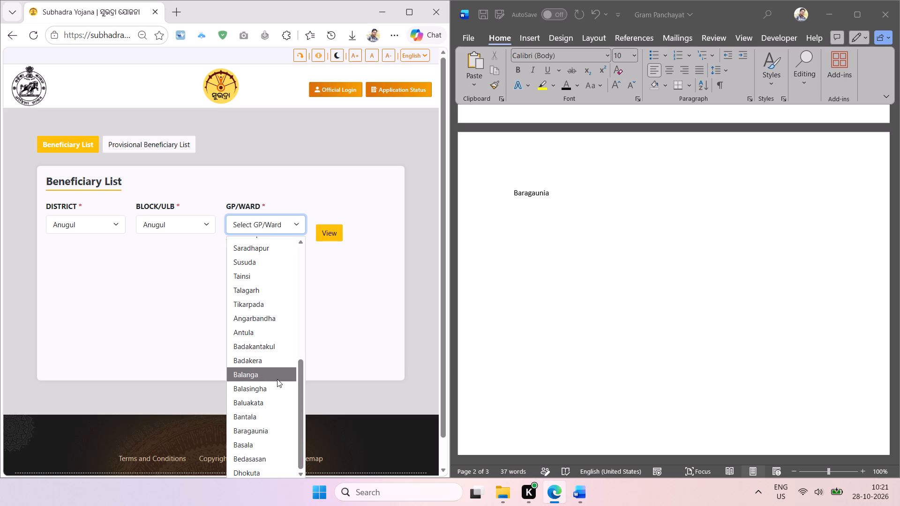
key(shift+super+t)
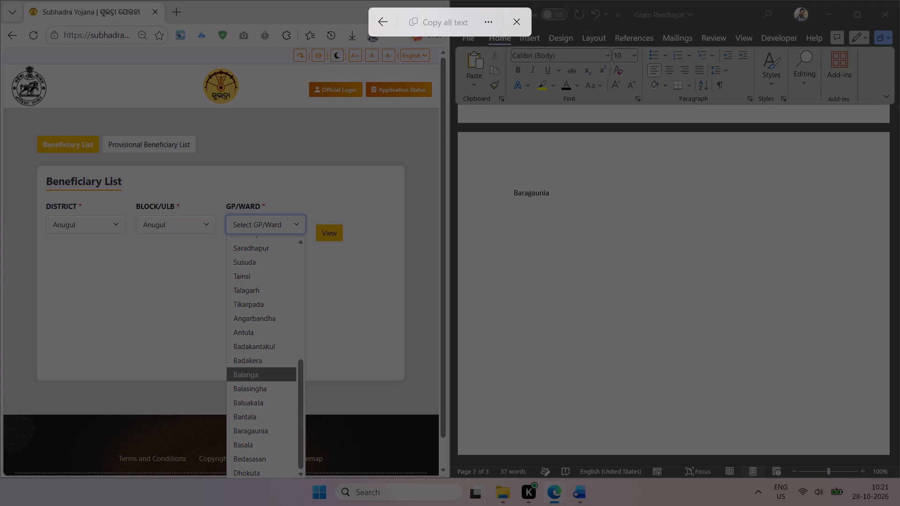
drag(232, 410, 292, 479)
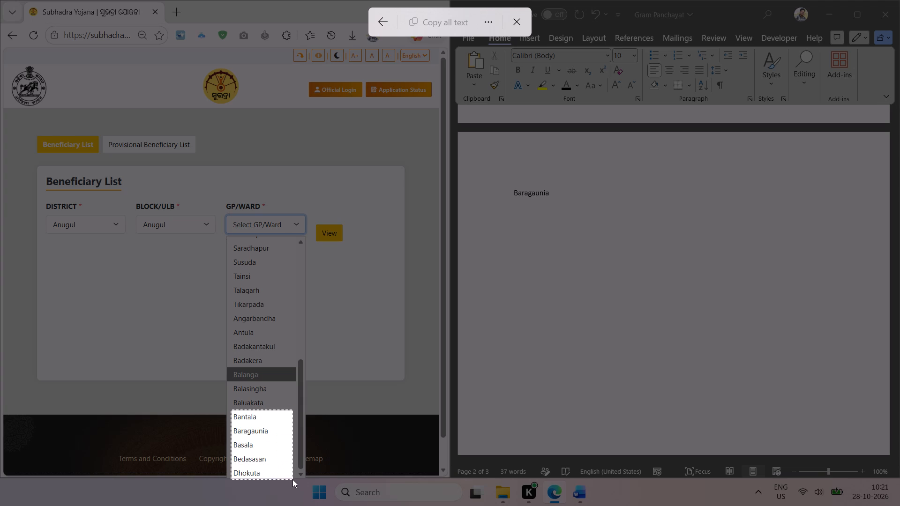
click(442, 19)
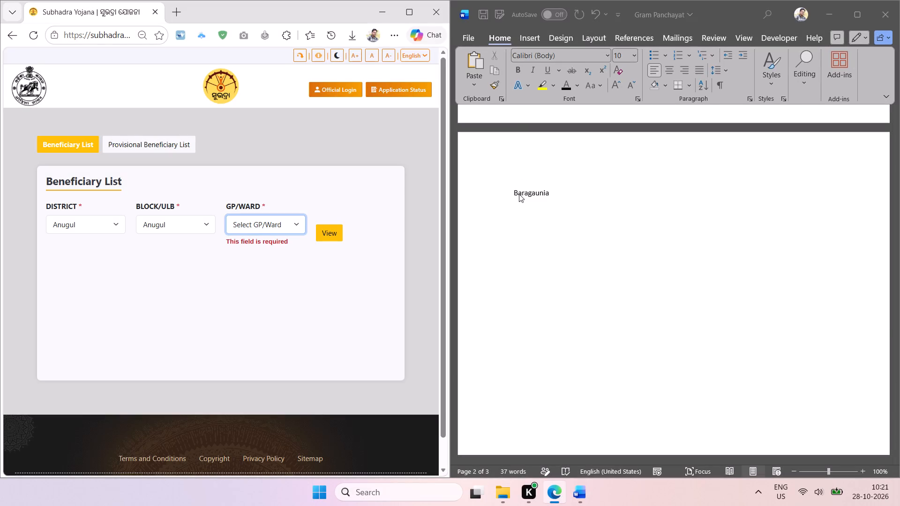
Paste the copied gram panchayat names on a new line below Baragaunia in the Gram Panchayat document.
click(519, 194)
click(521, 208)
click(566, 197)
key(Return)
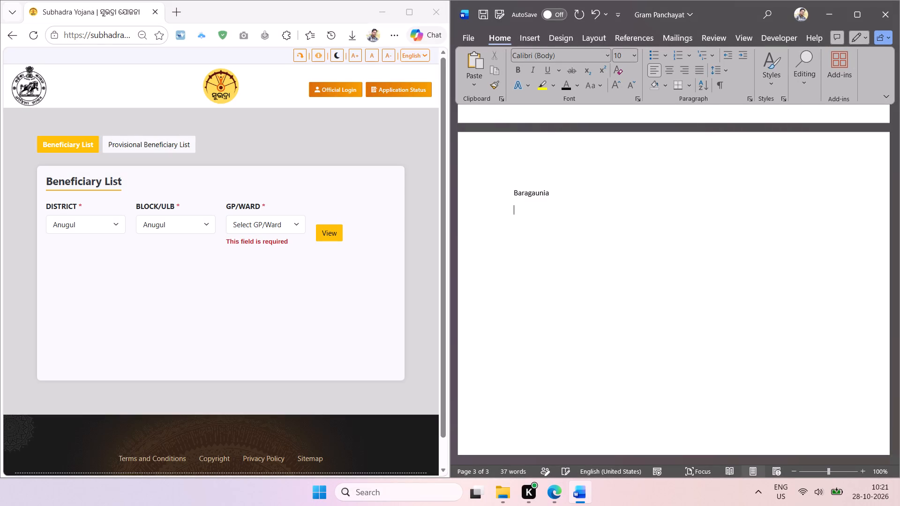
key(ctrl+v)
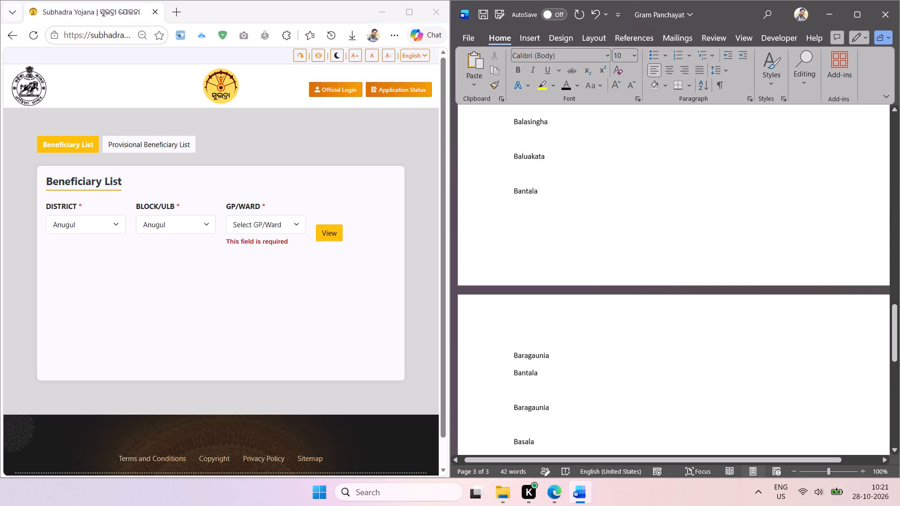
Delete the duplicate Bantala and Baragaunia entries from the newly pasted block of names.
double_click(526, 207)
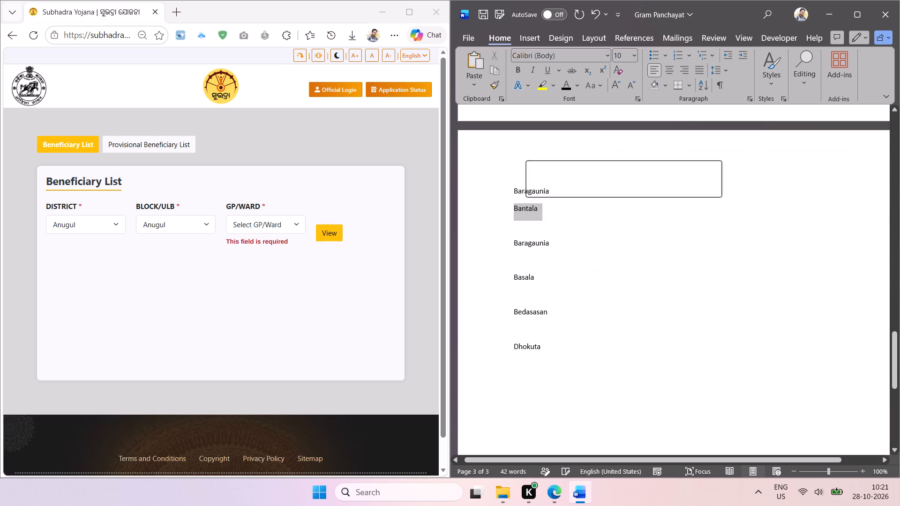
key(BackSpace)
double_click(532, 229)
key(BackSpace)
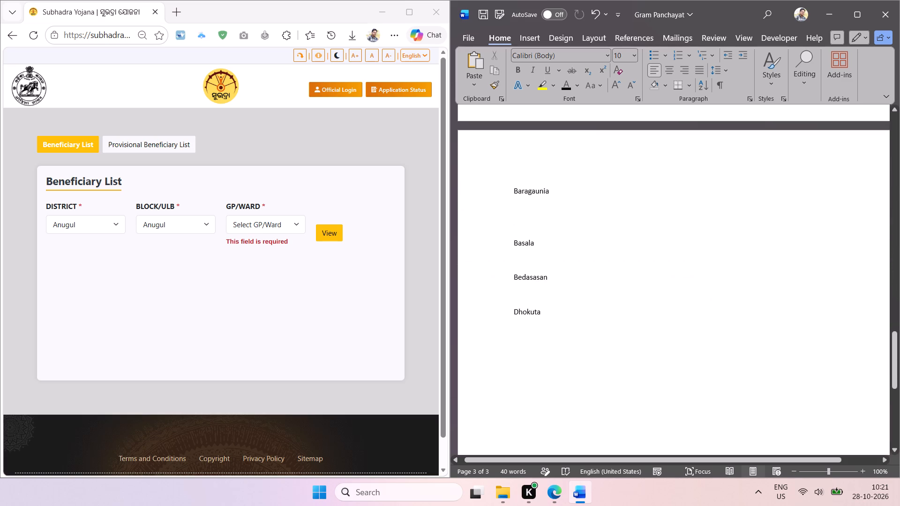
Remove the blank lines between Baragaunia, Basala, Bedasasan and Dhokuta.
click(518, 297)
key(BackSpace)
click(523, 268)
key(BackSpace)
click(523, 228)
key(BackSpace)
click(524, 209)
key(BackSpace)
Remove the space after paragraphs for all text in the Gram Panchayat document and save it.
key(ctrl+a)
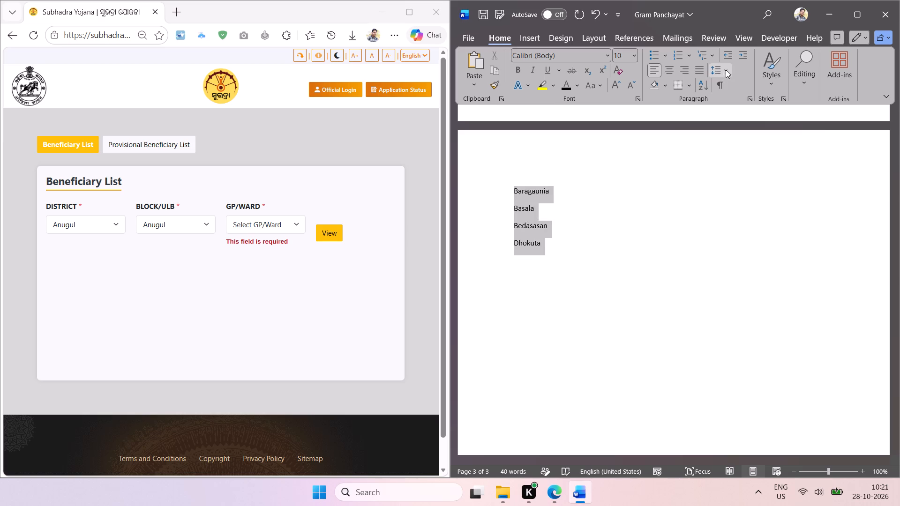
click(726, 70)
click(743, 215)
click(728, 71)
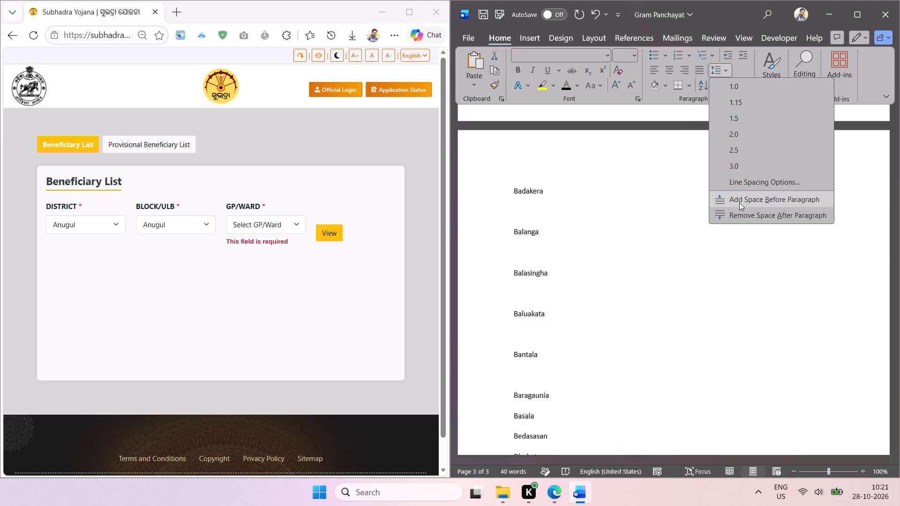
click(739, 208)
click(648, 248)
key(ctrl+s)
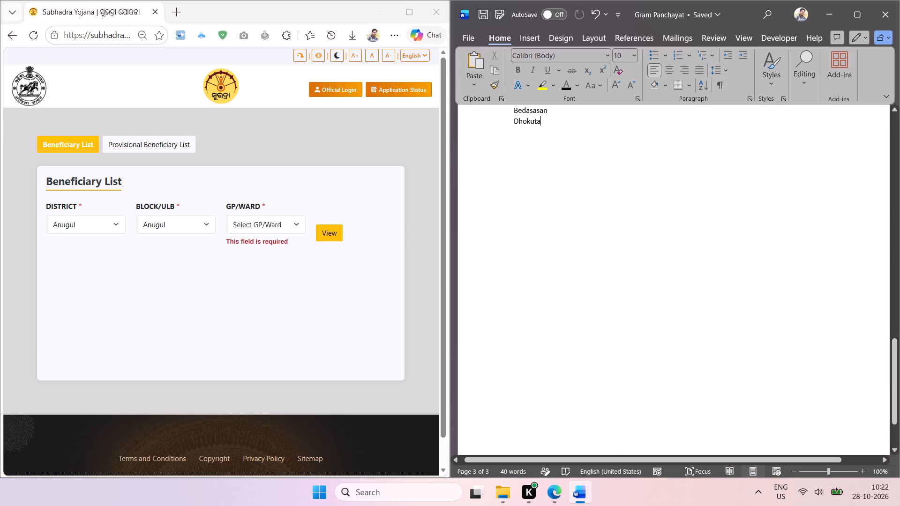
Remove the blank lines between the names from Chhelipada through Khinda under the ANGUL heading.
scroll(621, 243, up, 7)
scroll(621, 243, down, 1)
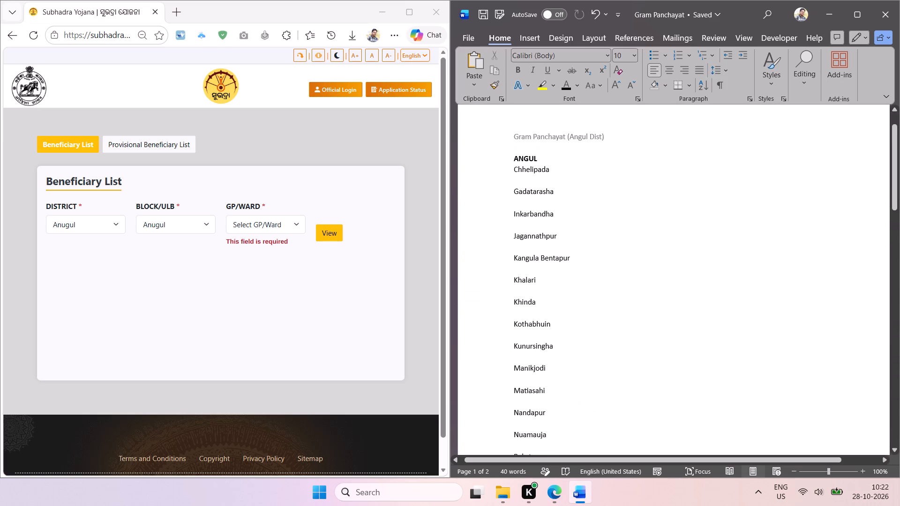
scroll(573, 218, down, 1)
click(531, 142)
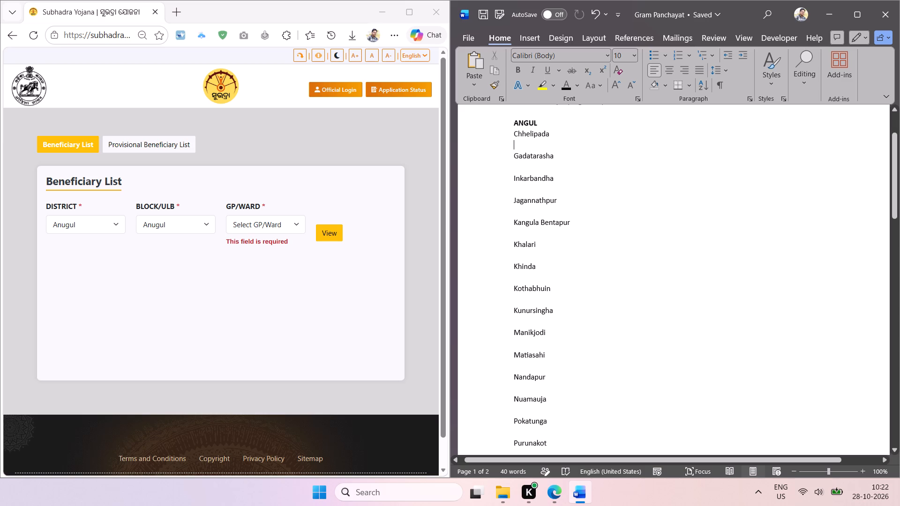
key(BackSpace)
click(528, 156)
key(BackSpace)
click(527, 166)
key(BackSpace)
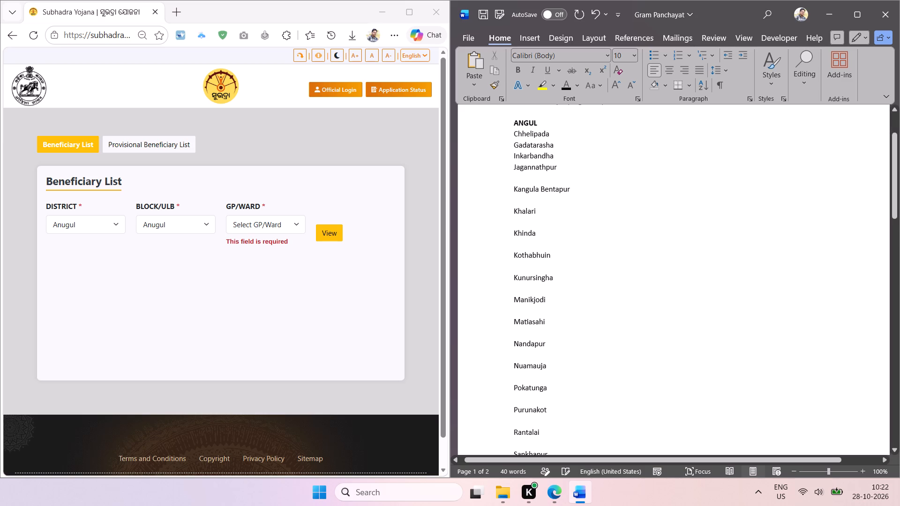
click(528, 175)
key(BackSpace)
click(527, 191)
key(BackSpace)
click(523, 203)
key(BackSpace)
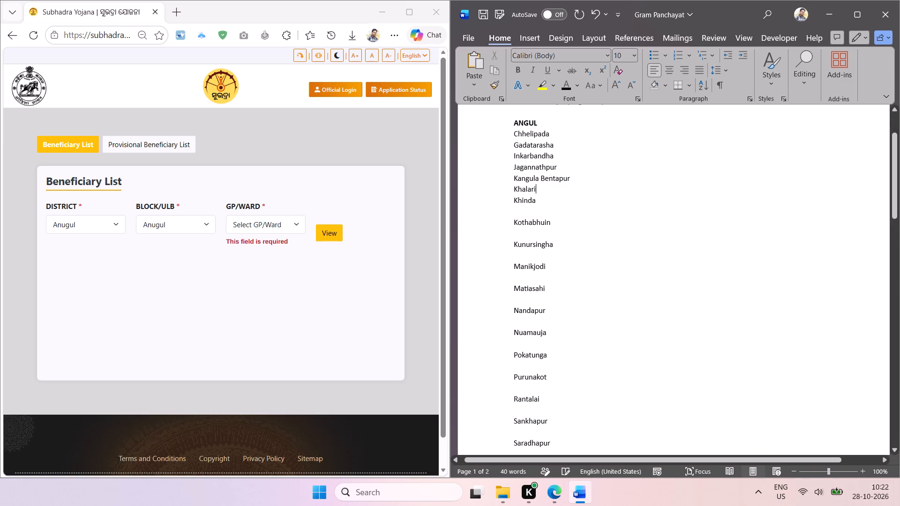
click(524, 215)
key(BackSpace)
click(525, 224)
key(BackSpace)
click(522, 237)
key(BackSpace)
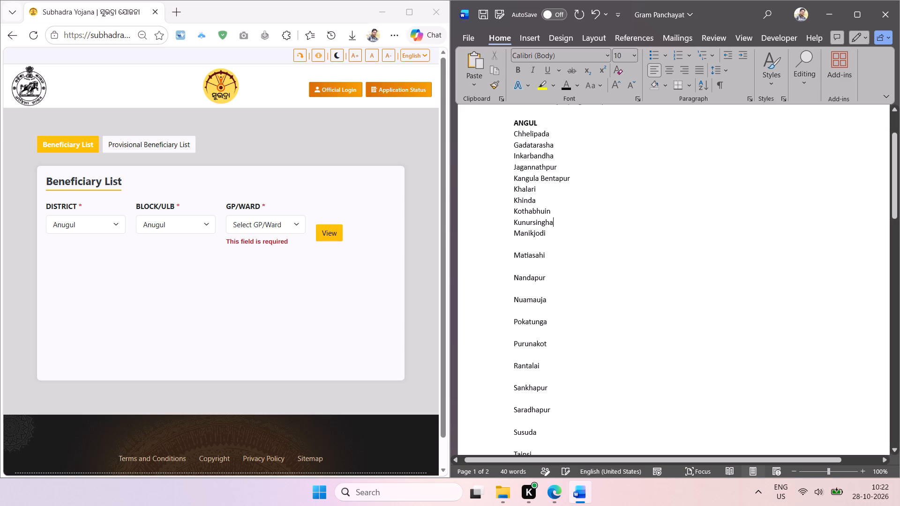
click(523, 243)
key(BackSpace)
click(524, 255)
key(BackSpace)
click(523, 265)
key(BackSpace)
Remove the blank lines between the names from Nuamauja through Susuda.
click(523, 274)
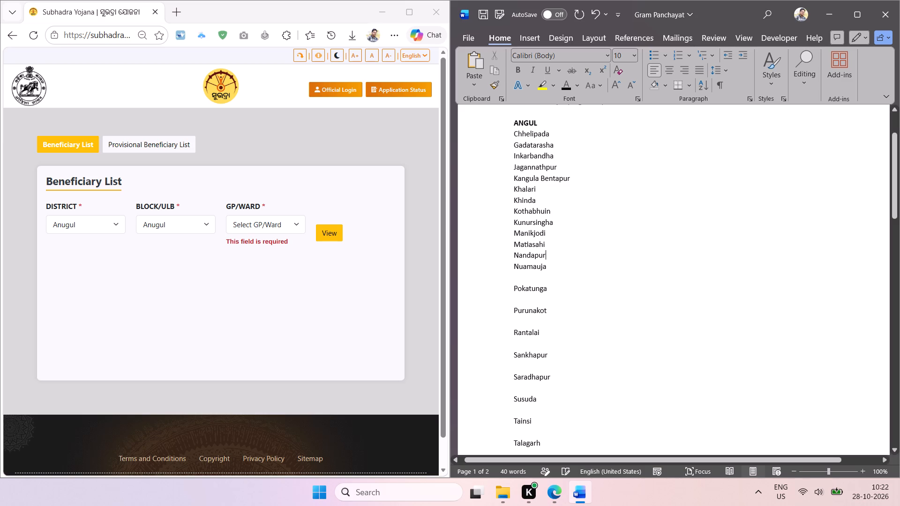
key(BackSpace)
click(522, 284)
key(BackSpace)
click(522, 298)
key(BackSpace)
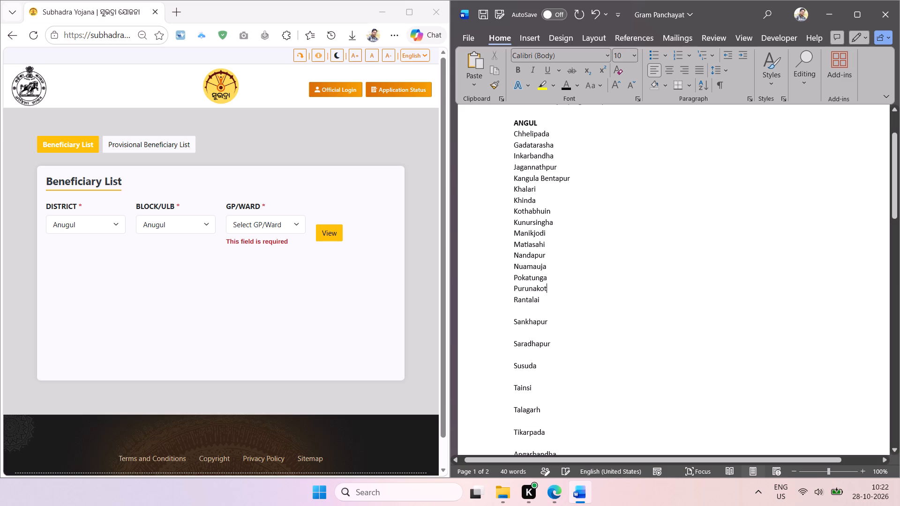
click(520, 311)
key(BackSpace)
click(521, 323)
key(BackSpace)
click(520, 332)
key(BackSpace)
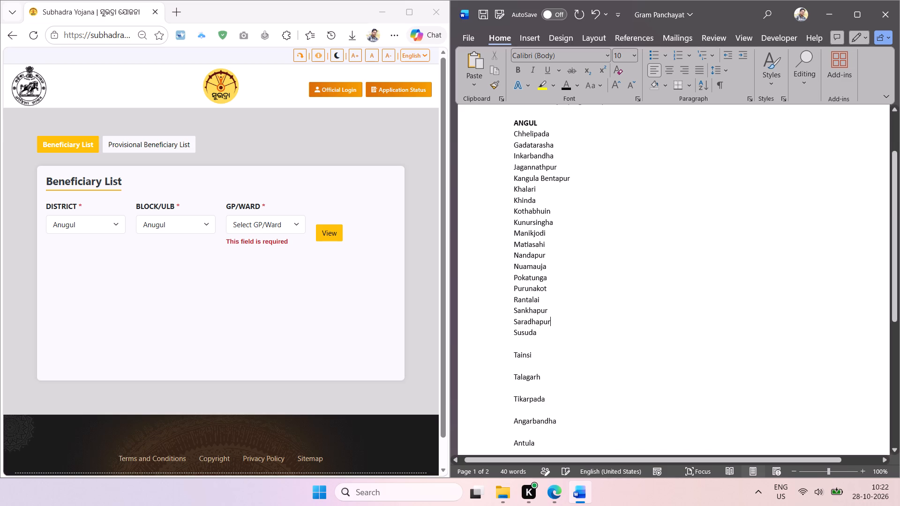
Remove the blank lines between the names from Susuda through Badakantakul.
click(520, 344)
key(BackSpace)
click(522, 352)
key(BackSpace)
click(524, 366)
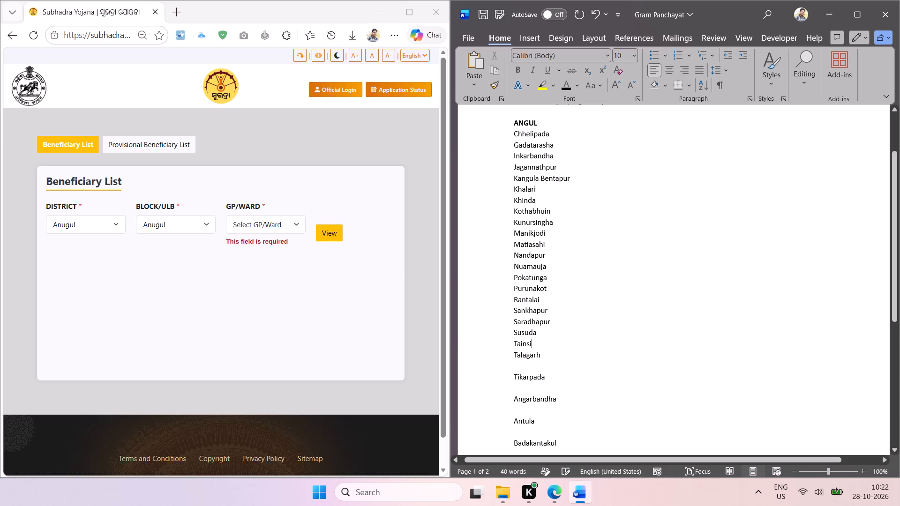
key(BackSpace)
click(524, 375)
key(BackSpace)
click(519, 387)
key(BackSpace)
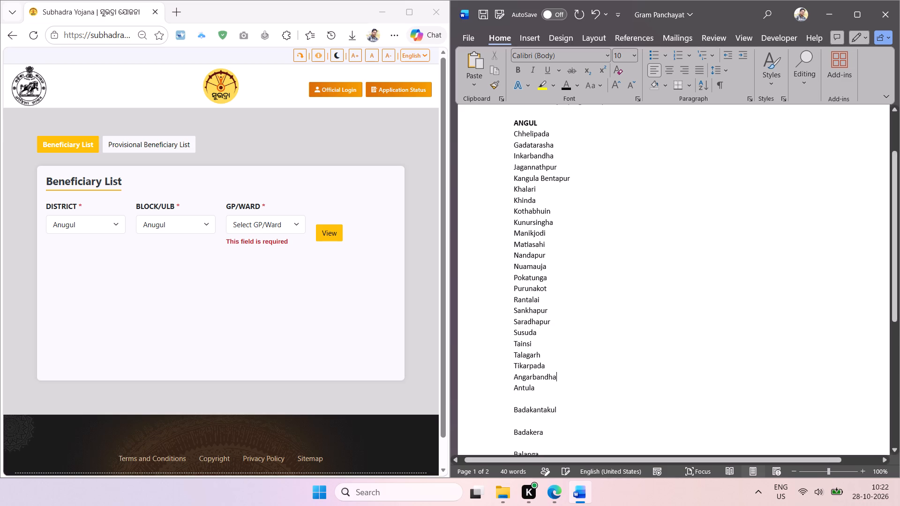
click(522, 401)
key(BackSpace)
click(520, 414)
key(BackSpace)
click(521, 423)
key(BackSpace)
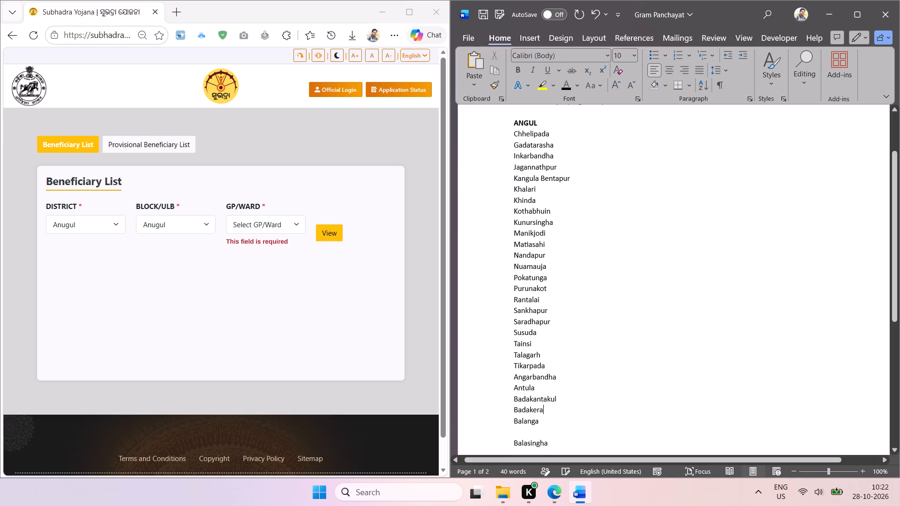
click(522, 431)
key(BackSpace)
click(523, 440)
key(BackSpace)
scroll(631, 332, down, 1)
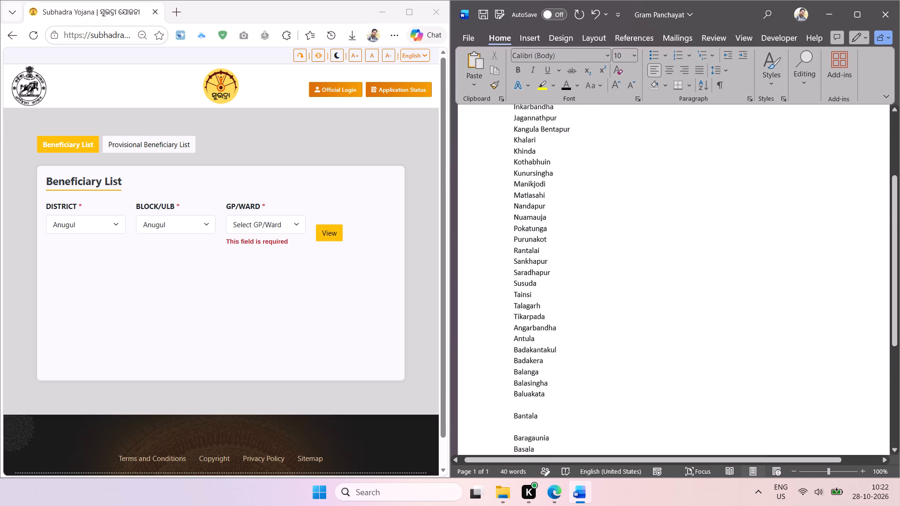
scroll(630, 332, down, 1)
click(526, 237)
key(BackSpace)
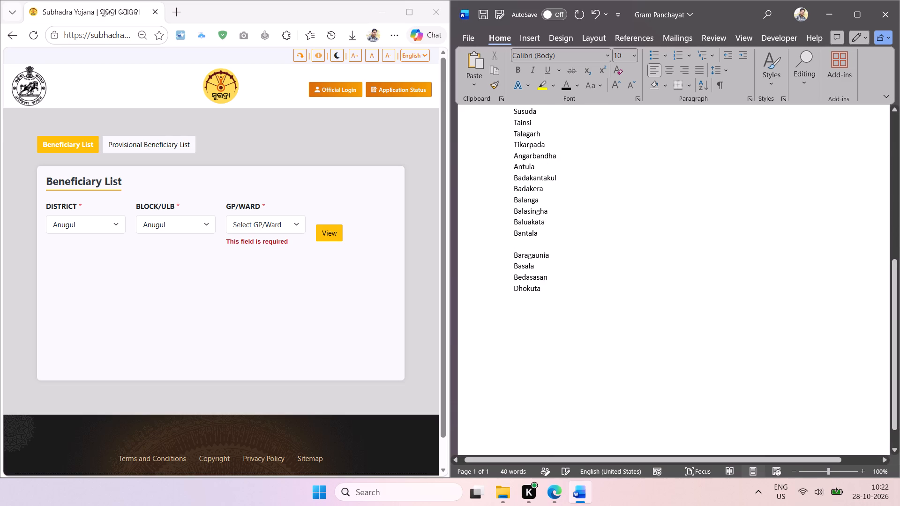
click(523, 239)
key(BackSpace)
Select all the gram panchayat names under the ANGUL heading, from Chhelipada through Dhokuta.
scroll(568, 238, up, 1)
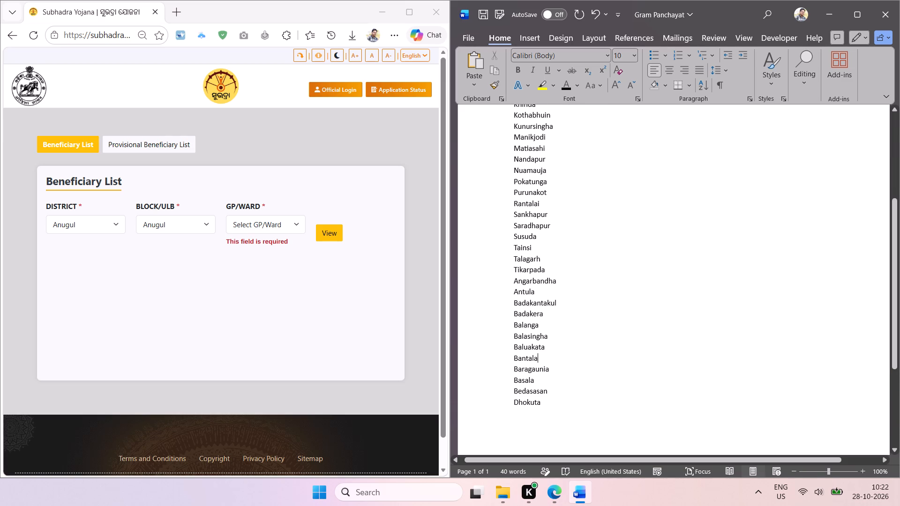
click(788, 471)
click(788, 469)
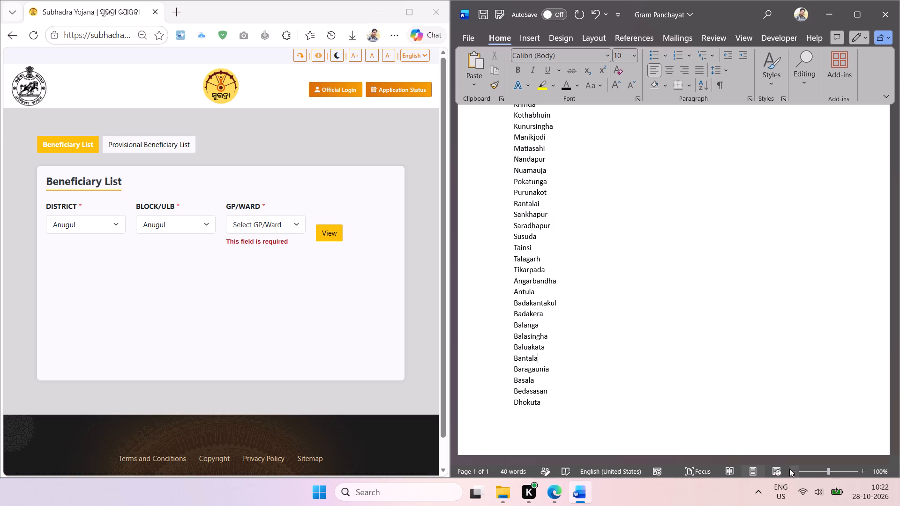
click(793, 467)
scroll(581, 359, up, 1)
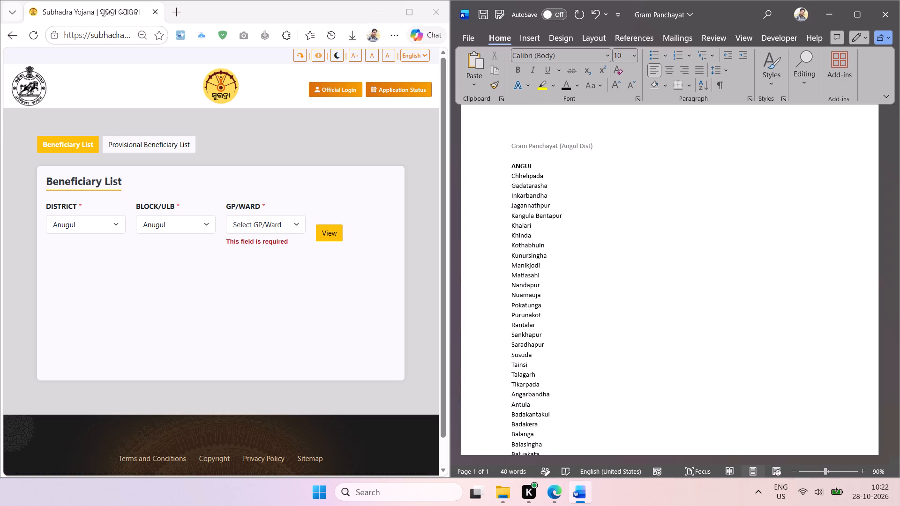
scroll(525, 174, up, 1)
drag(510, 172, 575, 396)
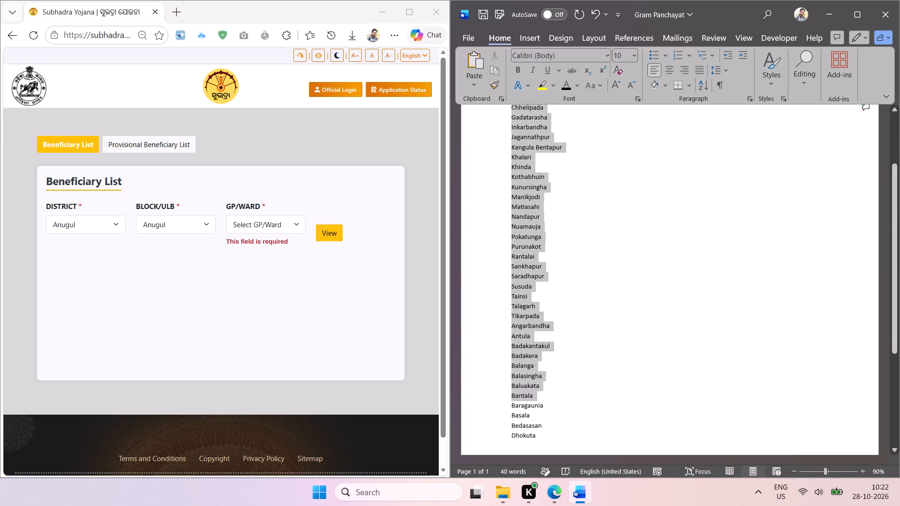
drag(575, 396, 569, 435)
scroll(604, 342, up, 3)
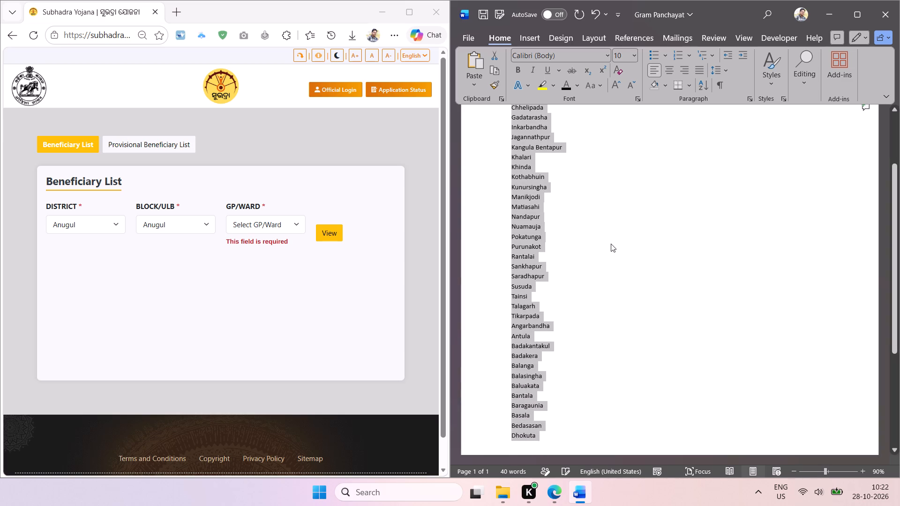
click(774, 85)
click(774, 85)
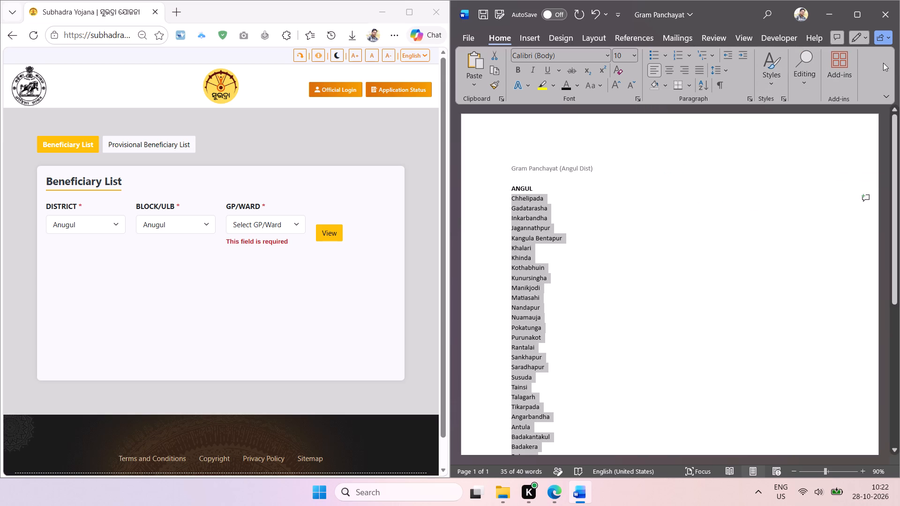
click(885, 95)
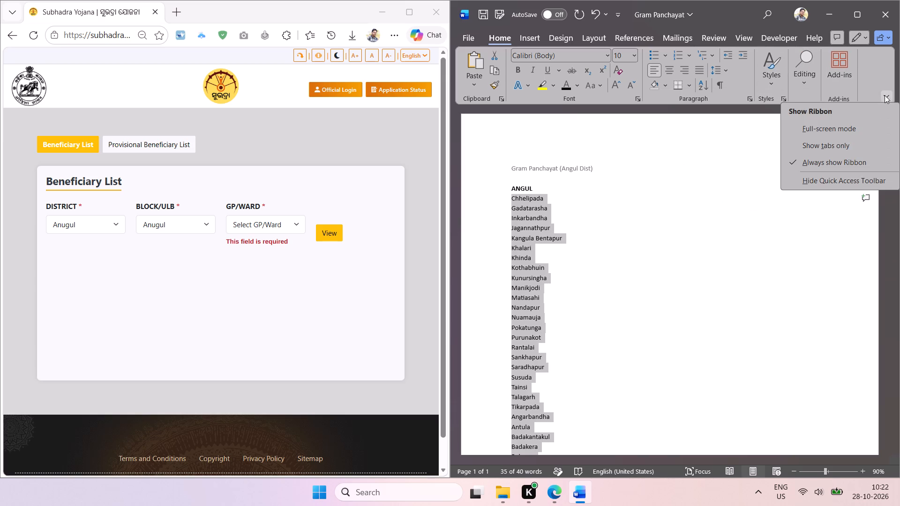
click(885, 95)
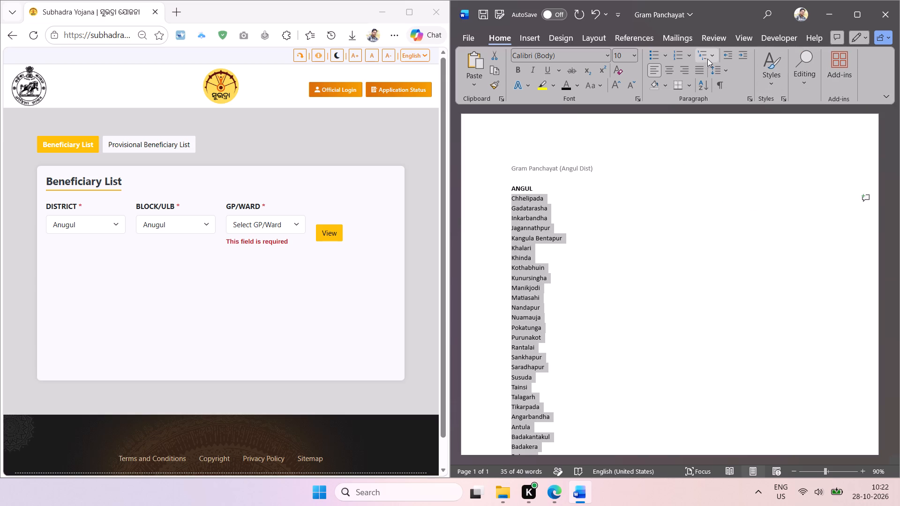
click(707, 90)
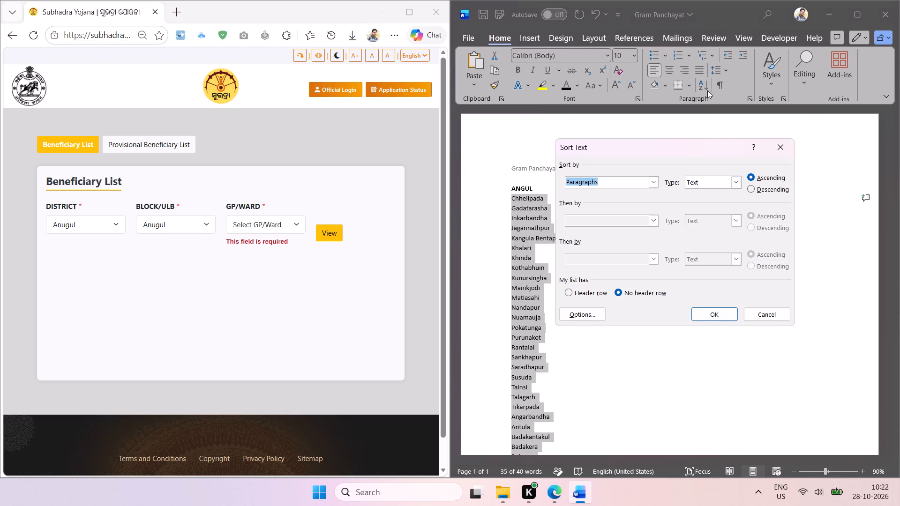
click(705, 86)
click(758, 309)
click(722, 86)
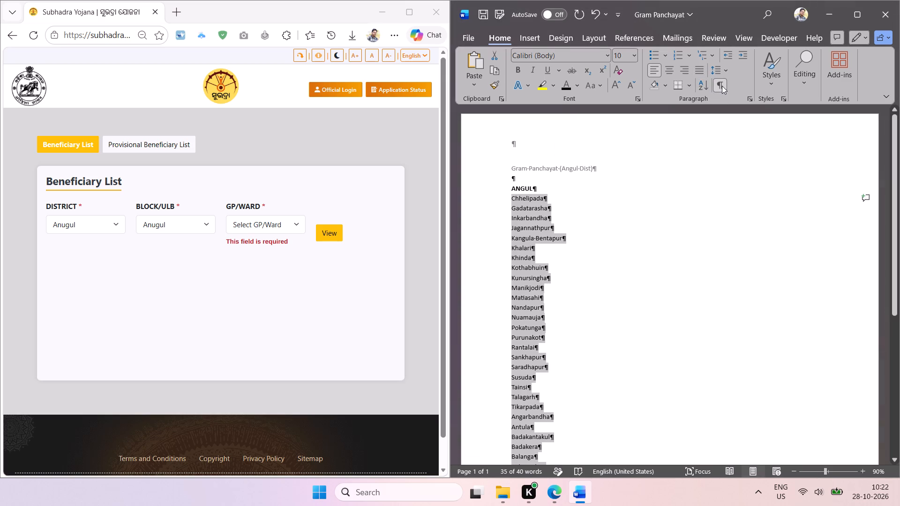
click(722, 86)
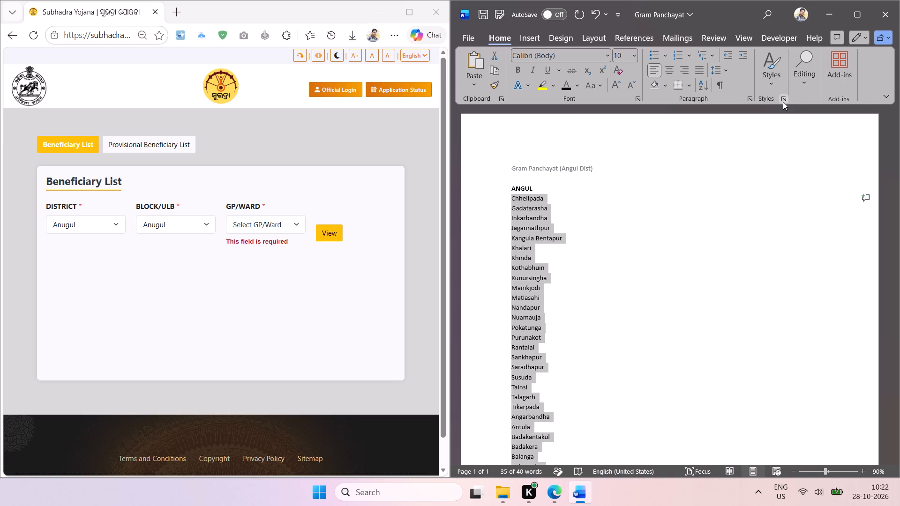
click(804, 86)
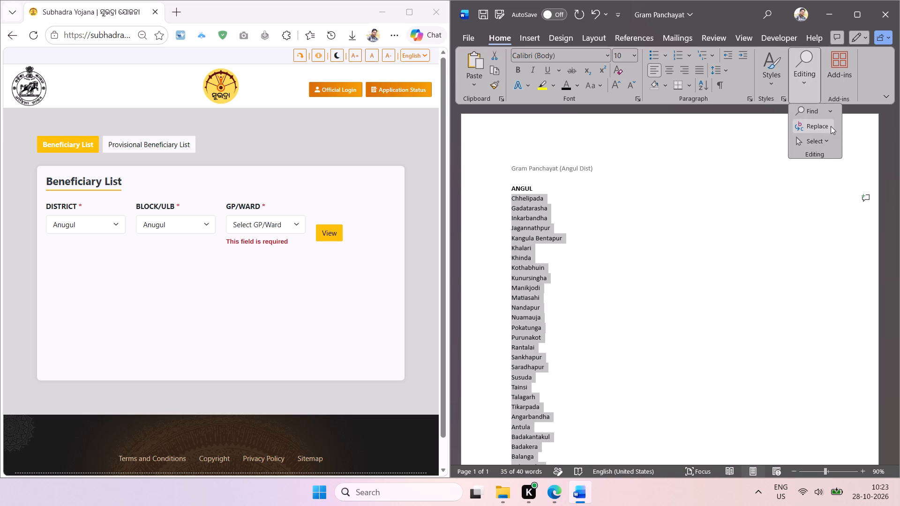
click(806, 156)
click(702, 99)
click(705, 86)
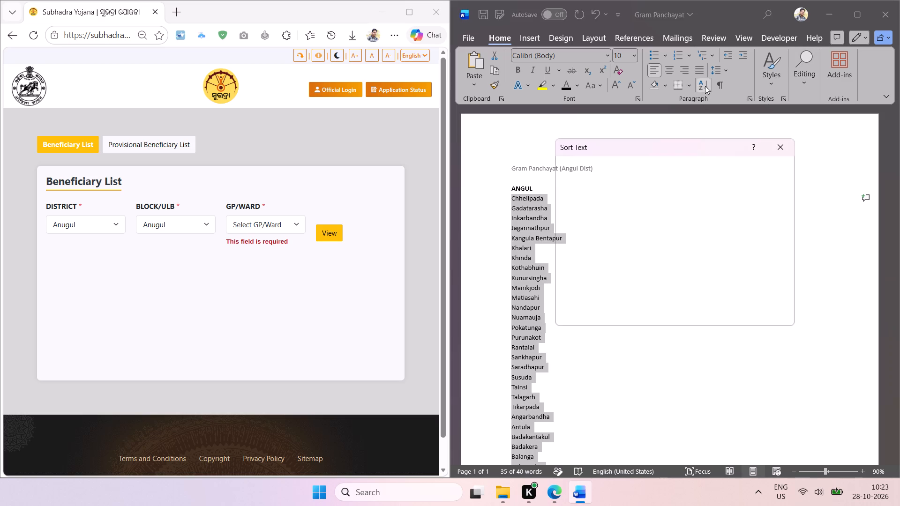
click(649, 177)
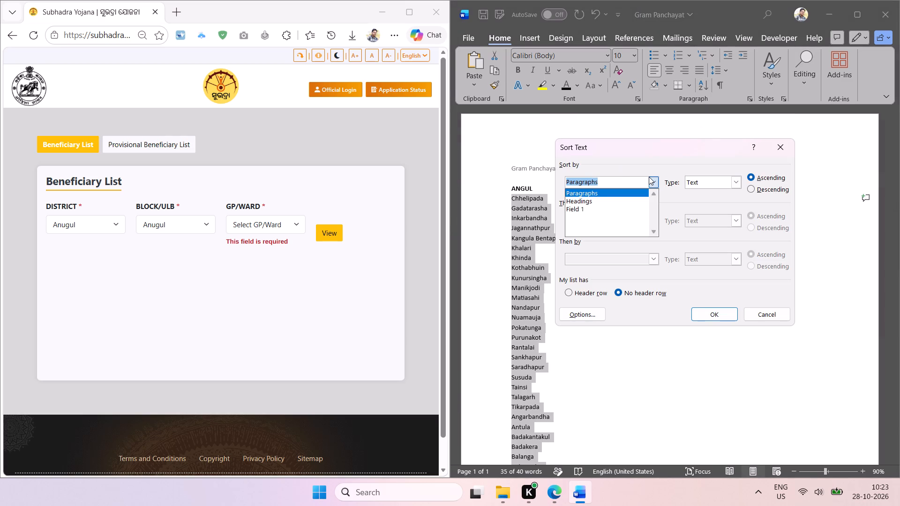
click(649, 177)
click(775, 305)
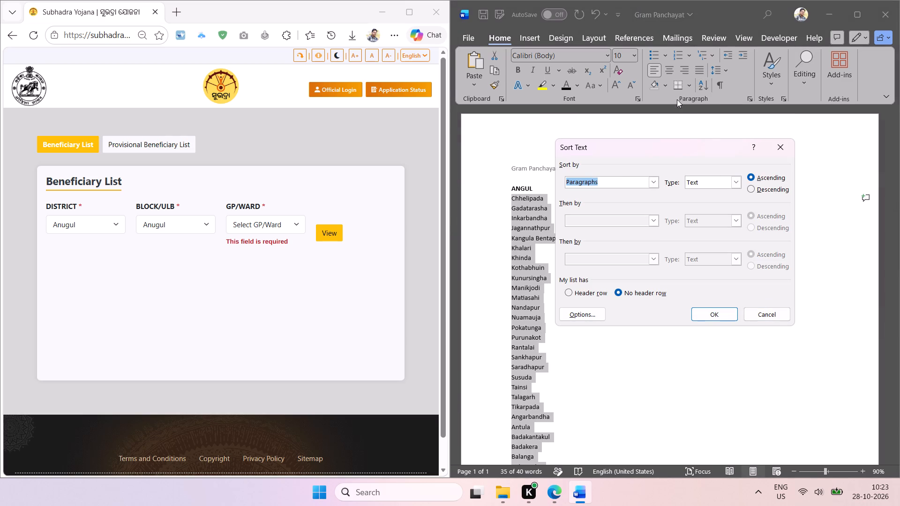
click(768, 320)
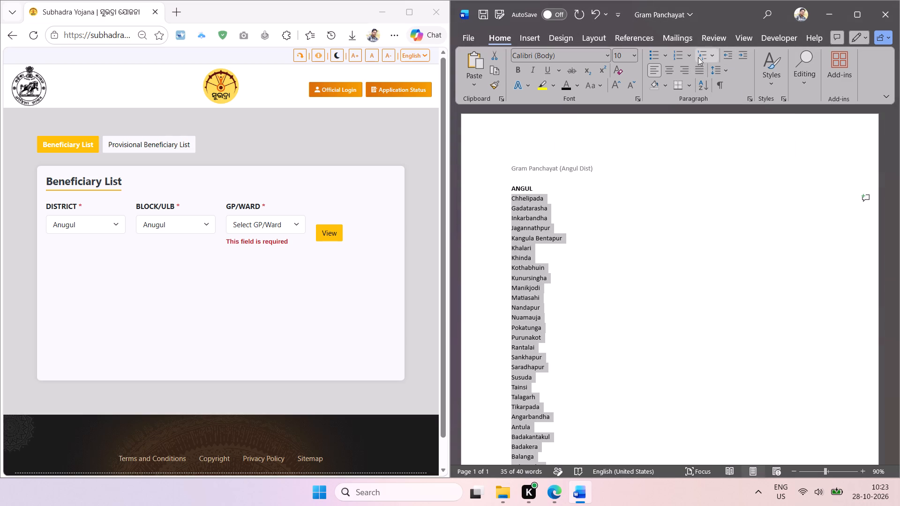
Format the selected ANGUL gram panchayat names as a numbered list with its numbers flush at the page margin, and save the document.
click(677, 53)
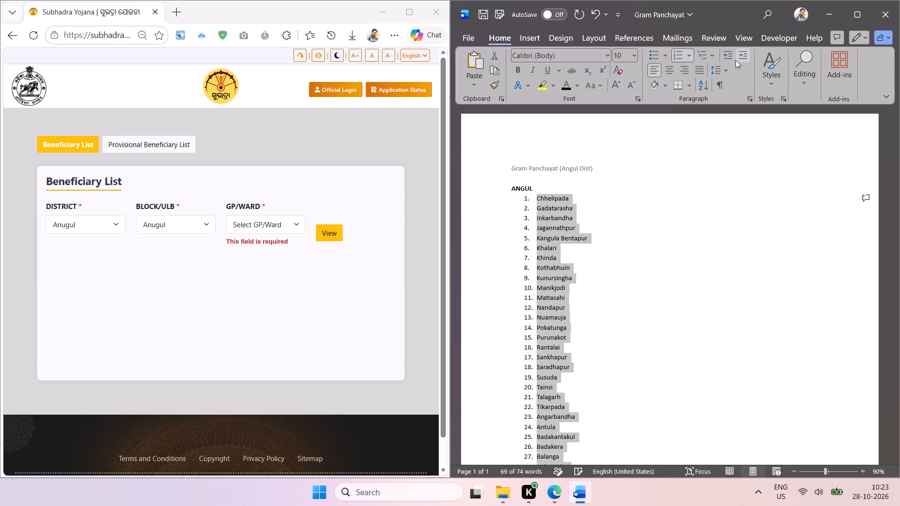
double_click(727, 56)
click(615, 223)
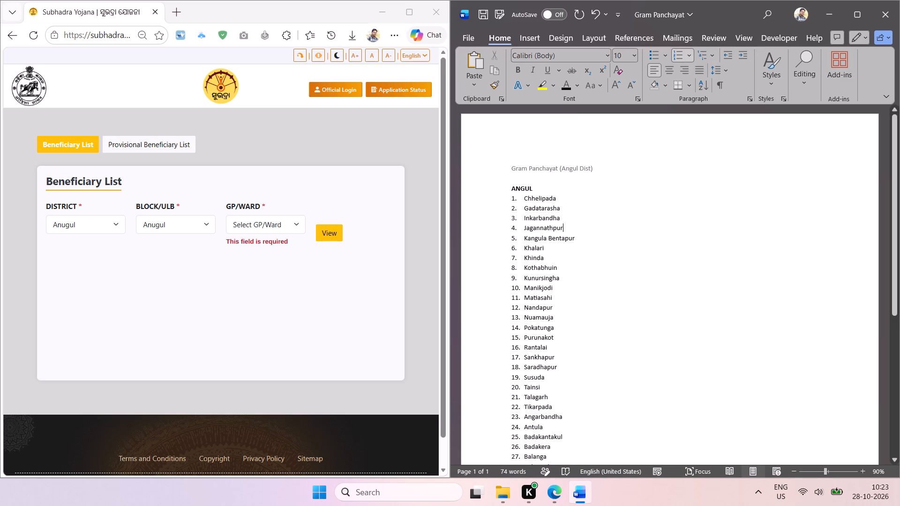
key(ctrl+s)
Copy the ANGUL heading and paste it below the numbered list, leaving one blank line after Dhokuta.
scroll(634, 238, down, 3)
scroll(585, 260, down, 1)
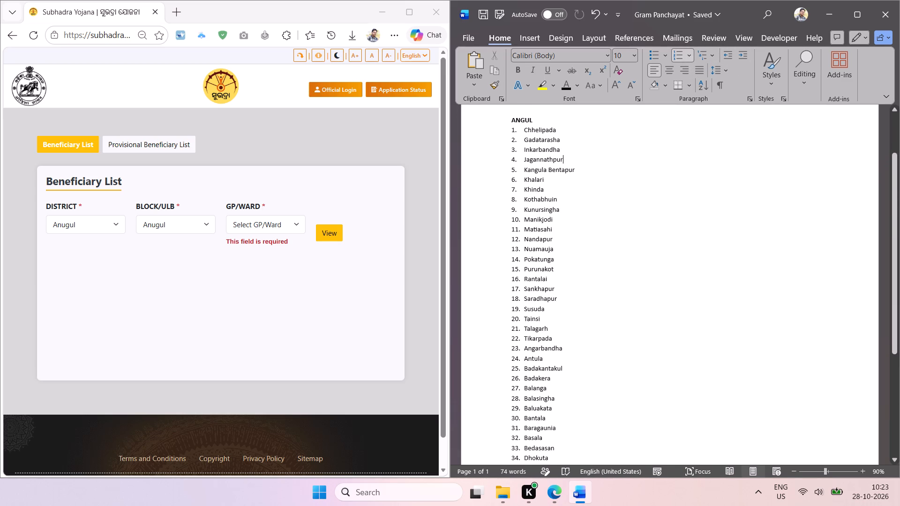
scroll(574, 231, down, 1)
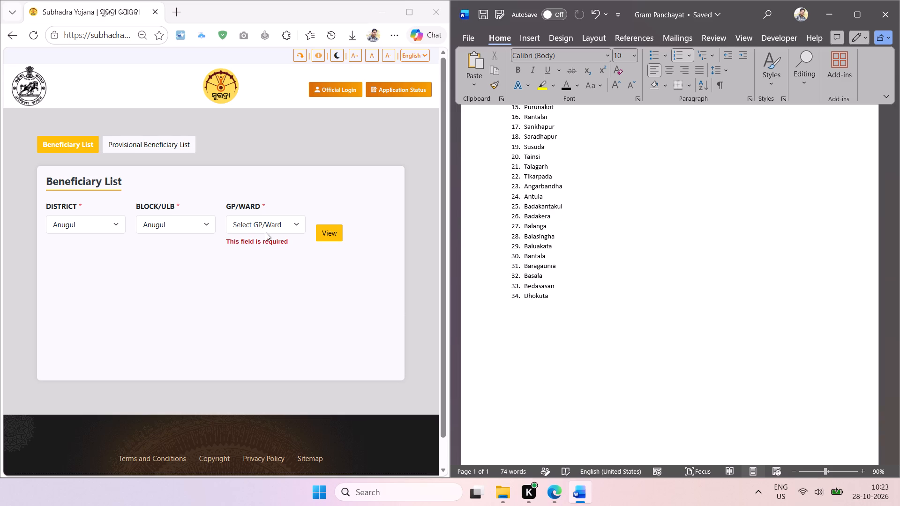
scroll(266, 232, down, 2)
click(555, 275)
key(Return)
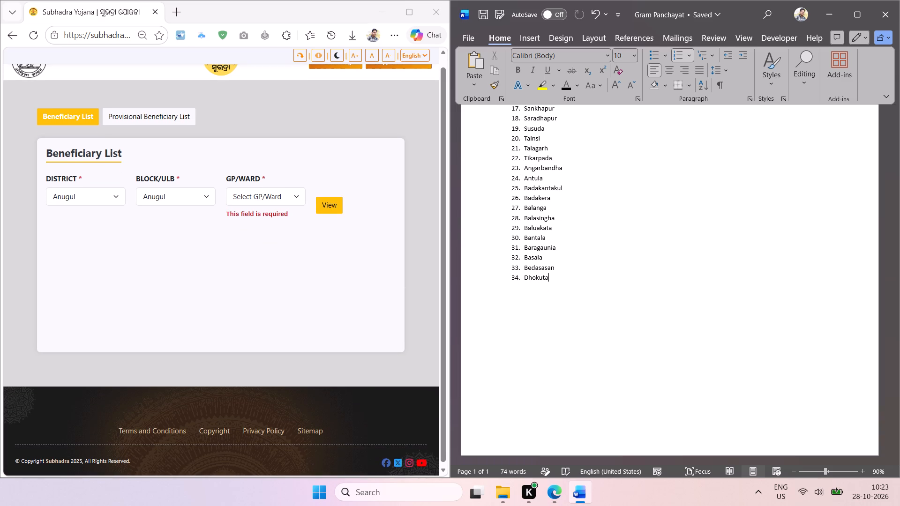
key(Return)
scroll(575, 237, up, 3)
double_click(524, 148)
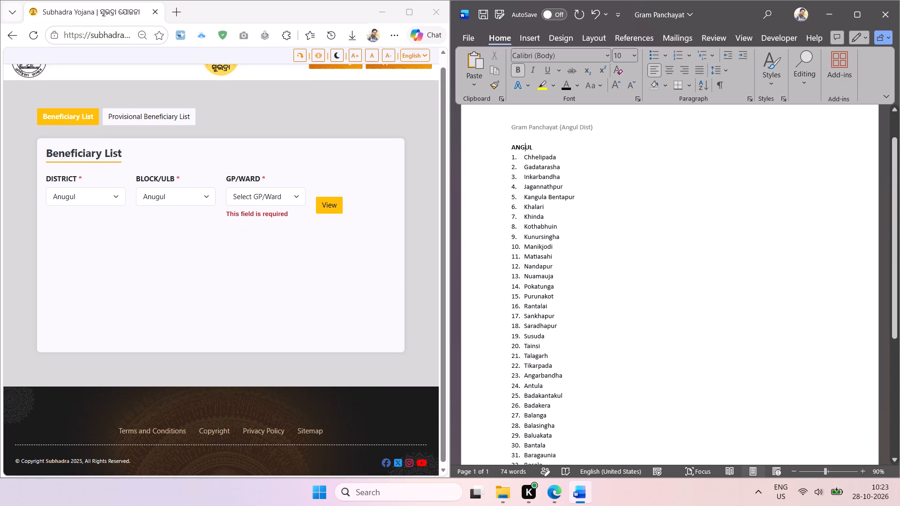
key(ctrl+c)
click(590, 288)
scroll(585, 290, down, 2)
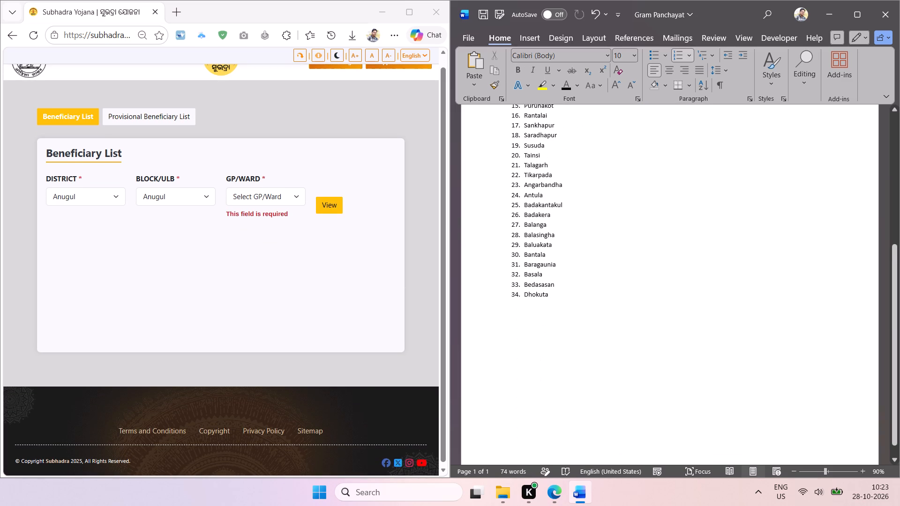
scroll(583, 296, down, 2)
click(532, 295)
key(Return)
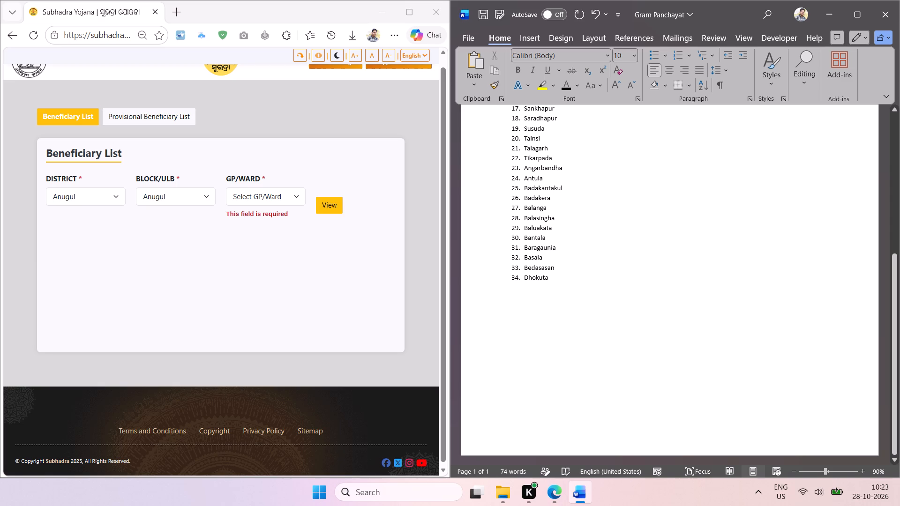
key(ctrl+v)
scroll(591, 304, down, 2)
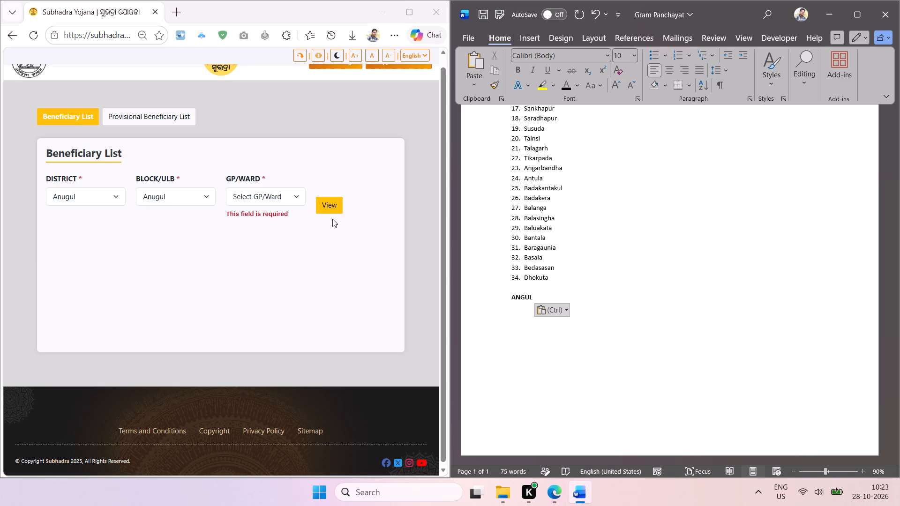
Choose the Athamallik block on the beneficiary page, extract its name from the screen, and replace the lower ANGUL heading with ATHAMALLIK in capitals.
click(194, 198)
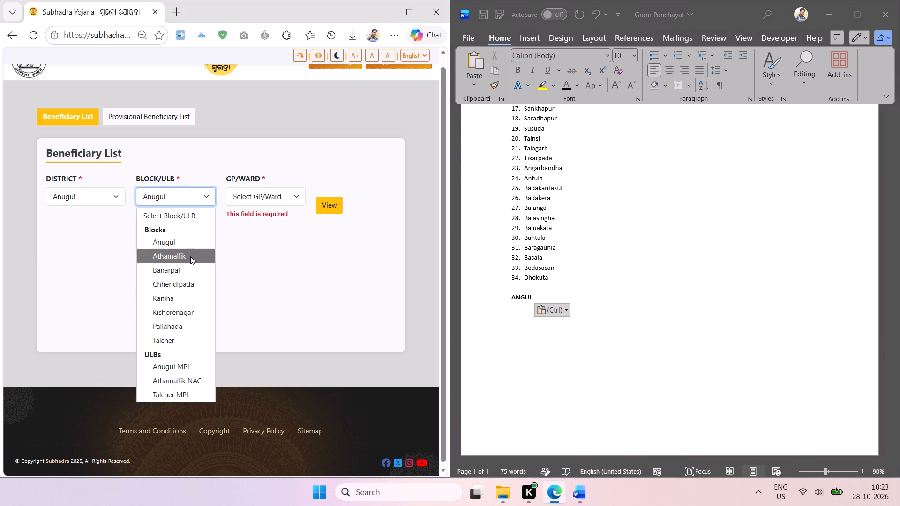
click(190, 256)
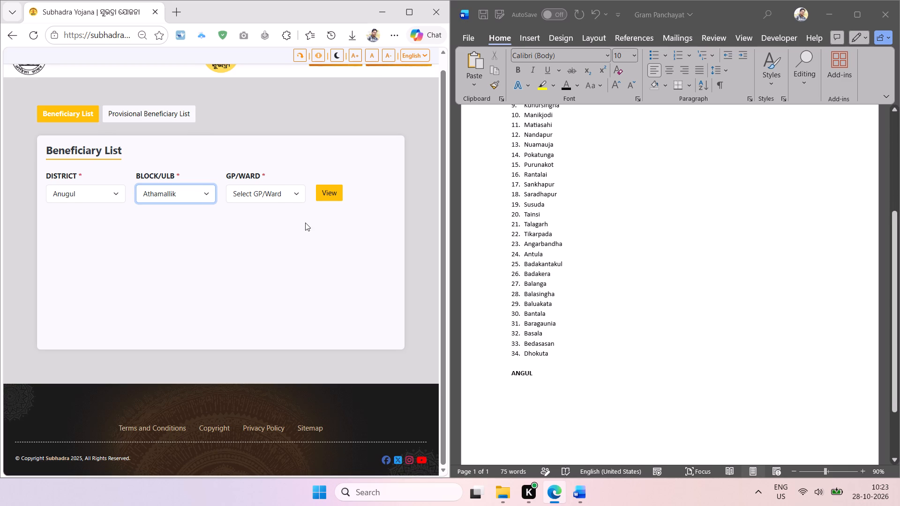
key(shift+super+t)
drag(137, 187, 207, 234)
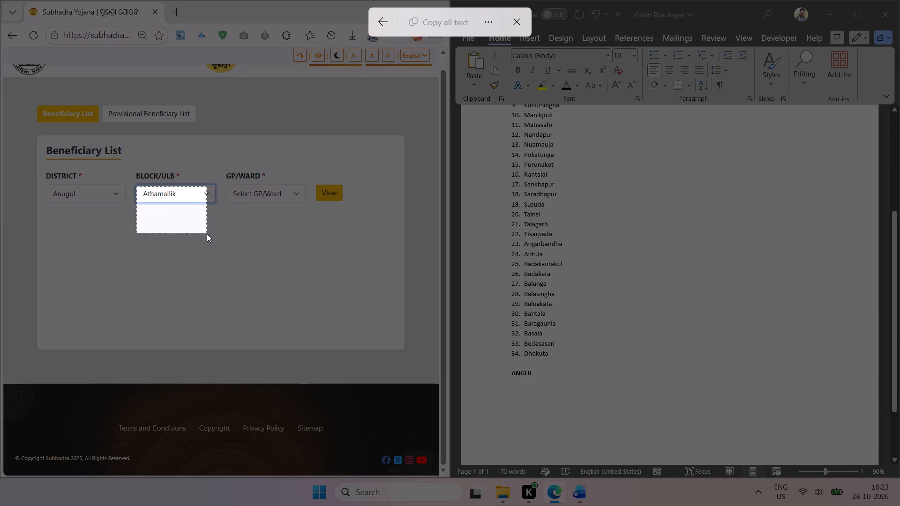
drag(207, 234, 208, 233)
click(443, 24)
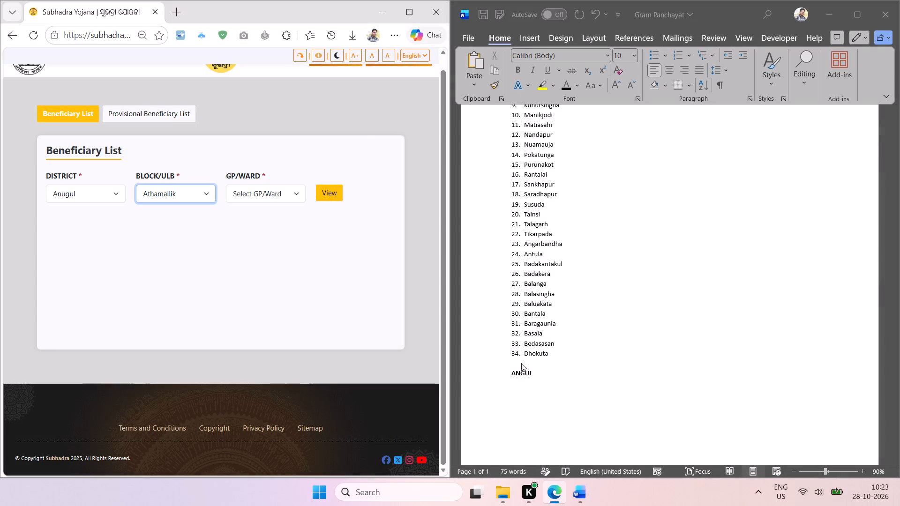
click(519, 370)
double_click(521, 370)
key(ctrl+v)
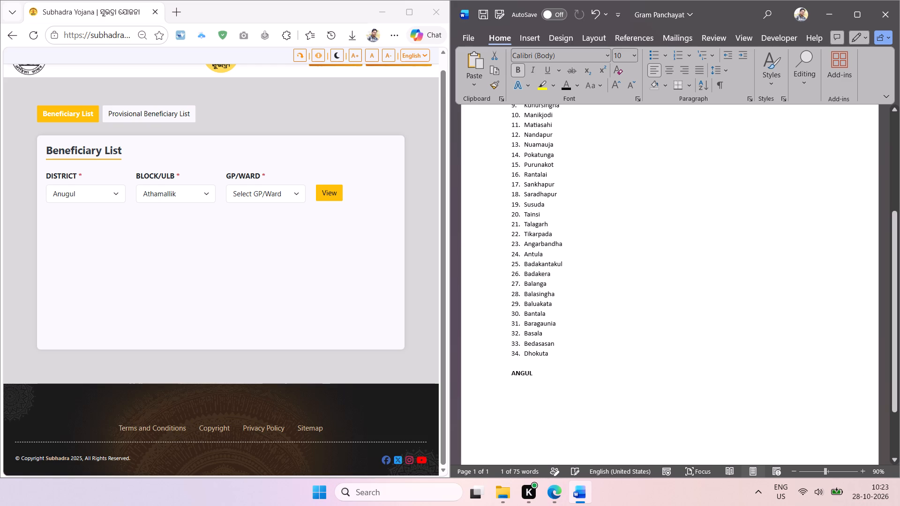
scroll(562, 330, down, 1)
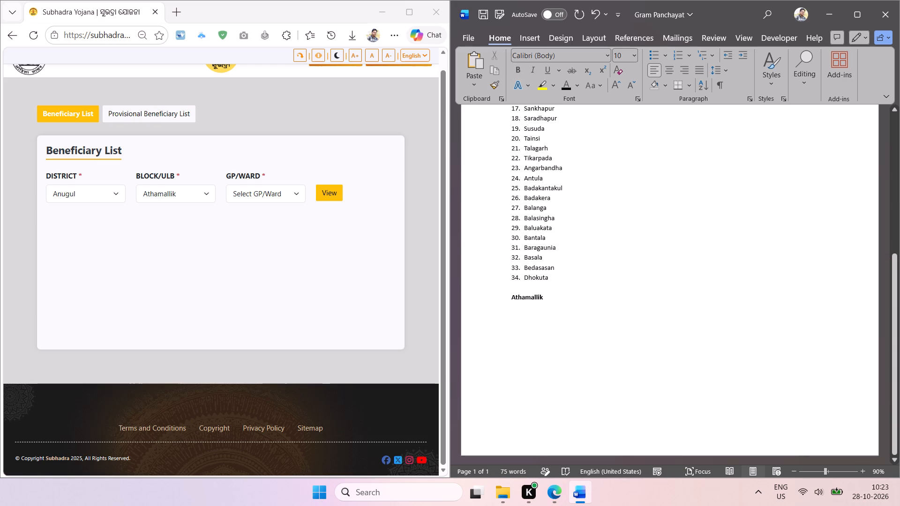
key(shift+F3)
click(514, 309)
click(551, 297)
Extract the Athamallik gram panchayat names from Aida through Pedipathara off the beneficiary page and paste them under the ATHAMALLIK heading in Word.
key(Return)
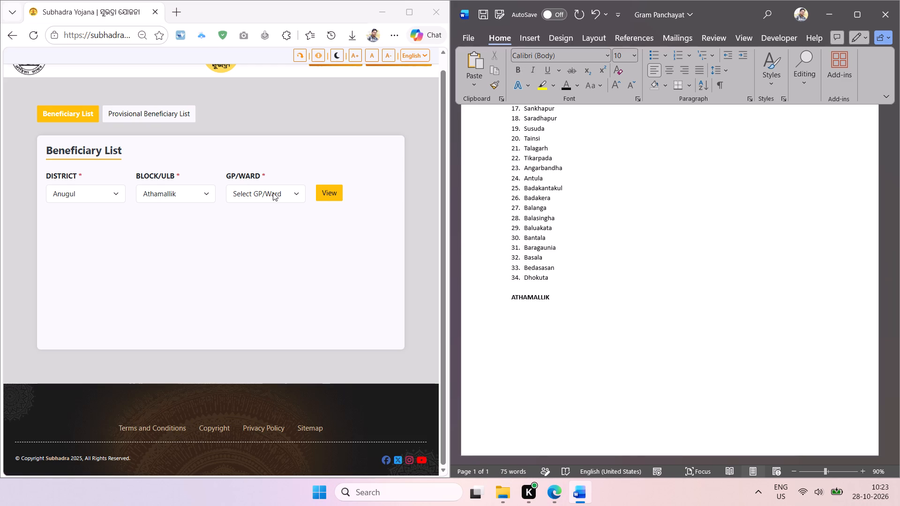
click(273, 193)
key(shift+super+t)
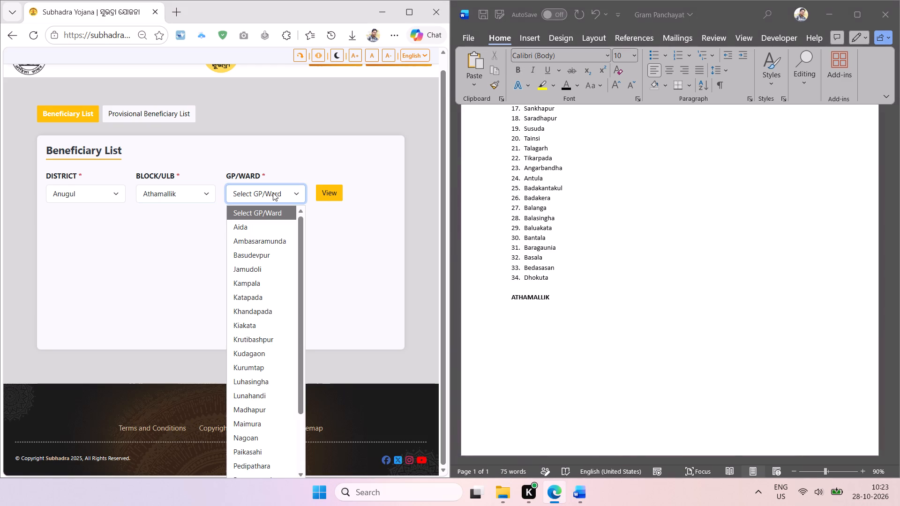
drag(228, 221, 307, 348)
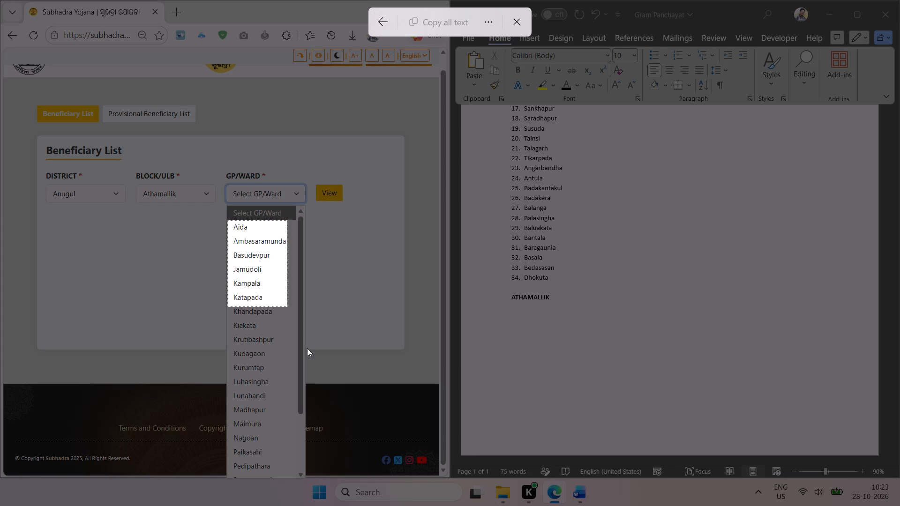
drag(307, 348, 296, 474)
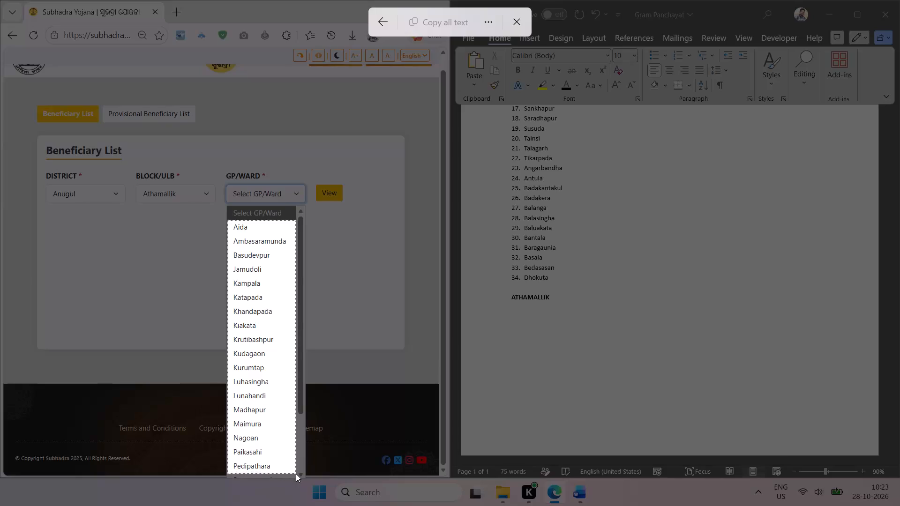
drag(296, 474, 296, 473)
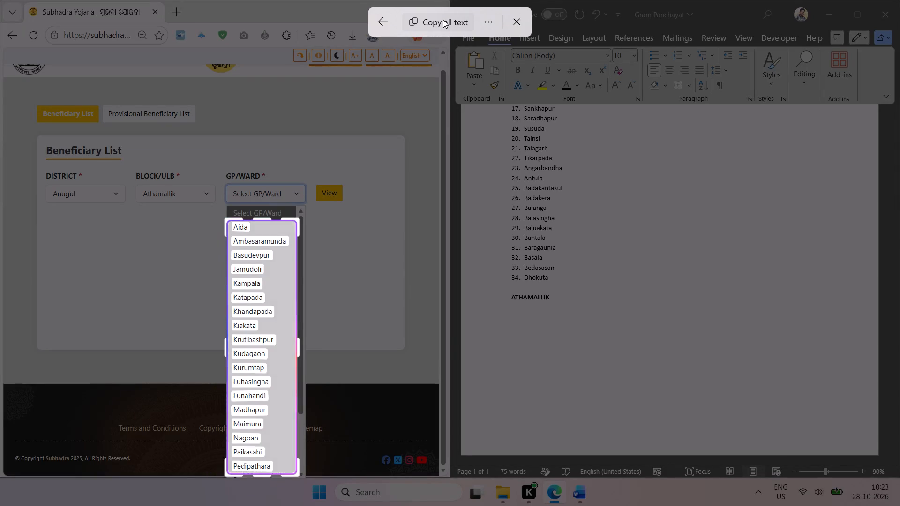
click(443, 20)
click(532, 309)
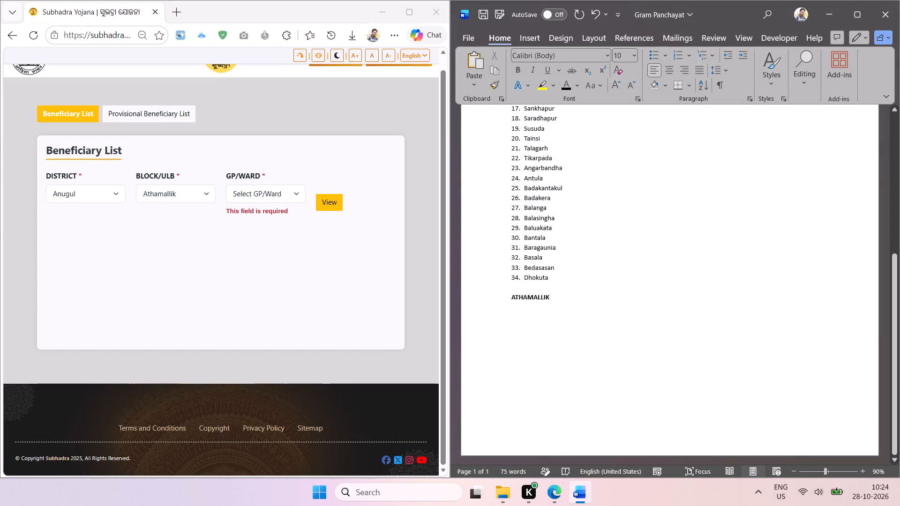
key(ctrl+v)
scroll(592, 290, down, 3)
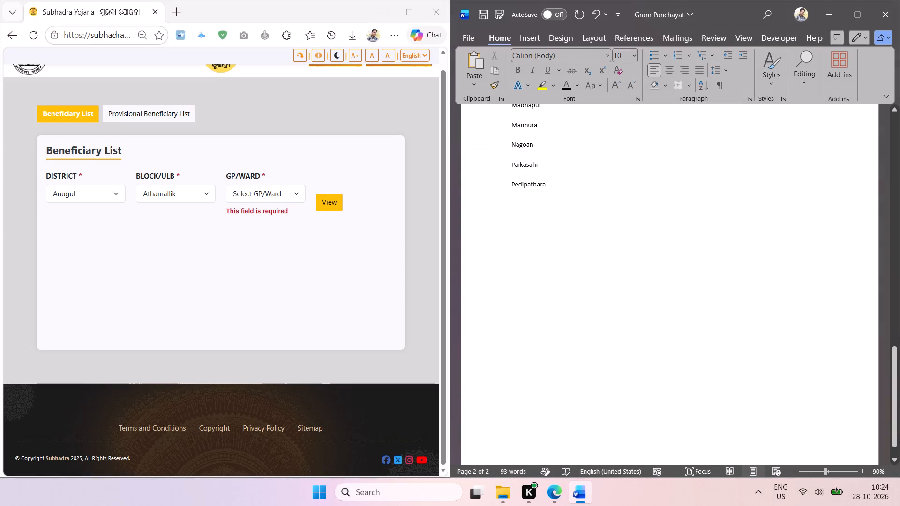
Extract the remaining Athamallik gram panchayat names from Pedipathara through Tusar off the beneficiary page and paste them at the end of the Word list.
key(Return)
key(Return)
click(292, 195)
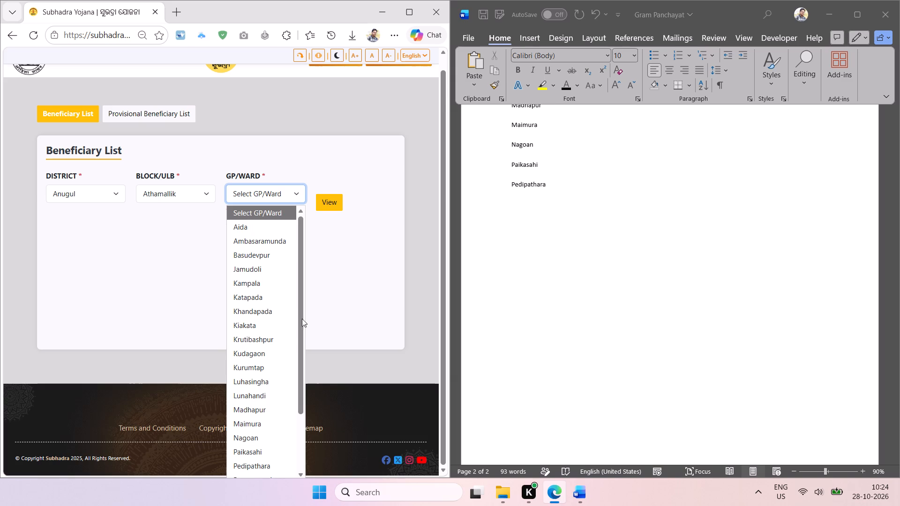
scroll(281, 351, down, 4)
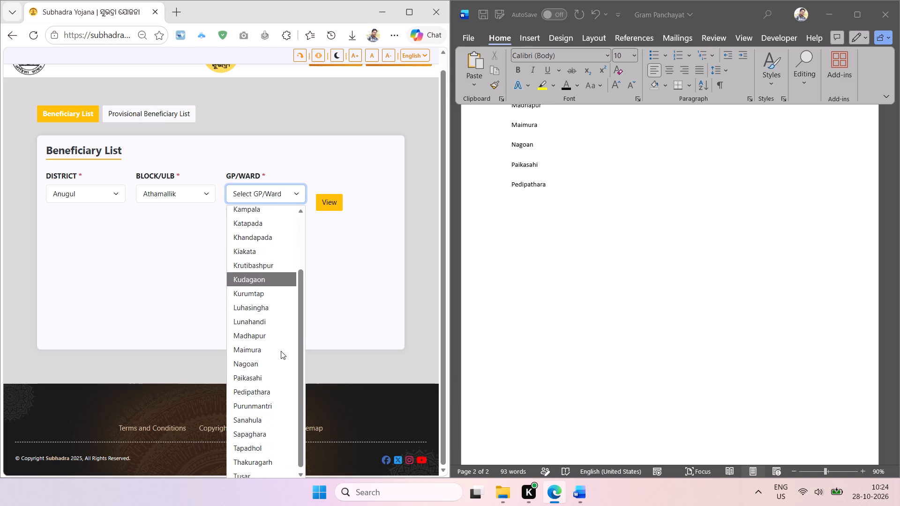
key(shift+super+t)
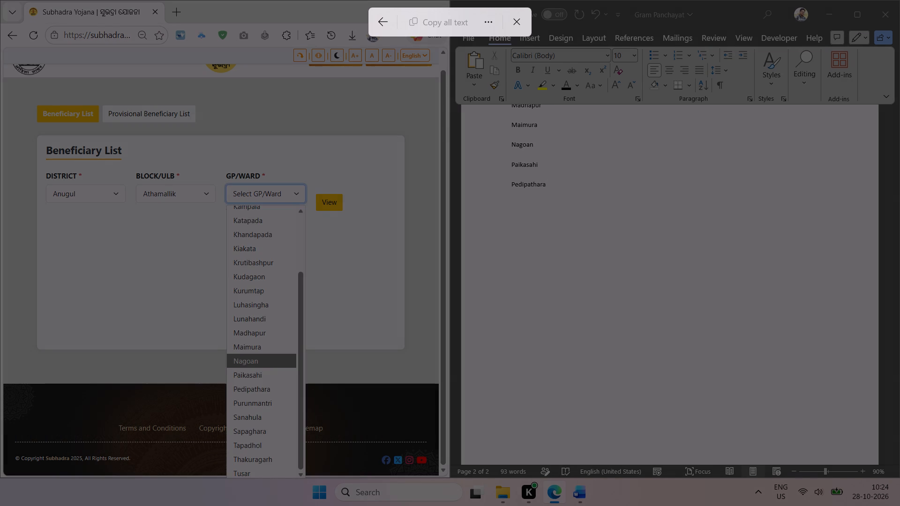
drag(229, 381, 284, 491)
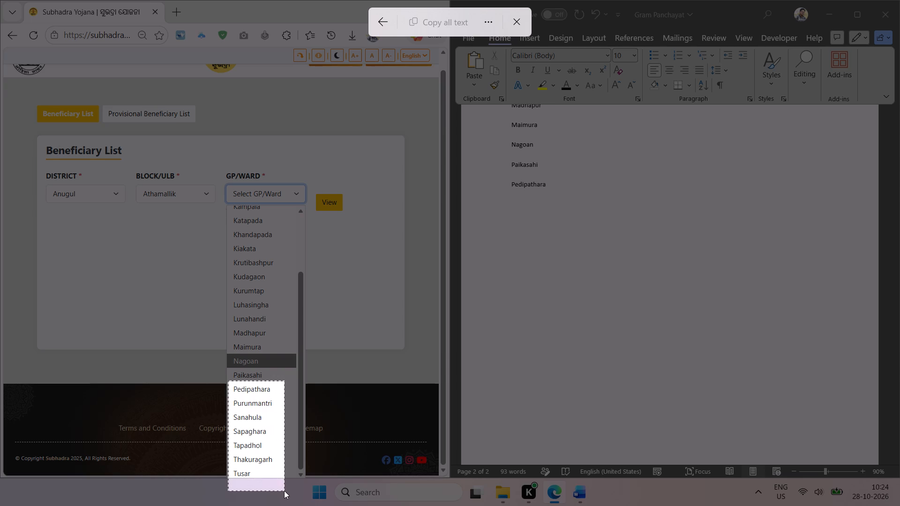
drag(284, 491, 295, 487)
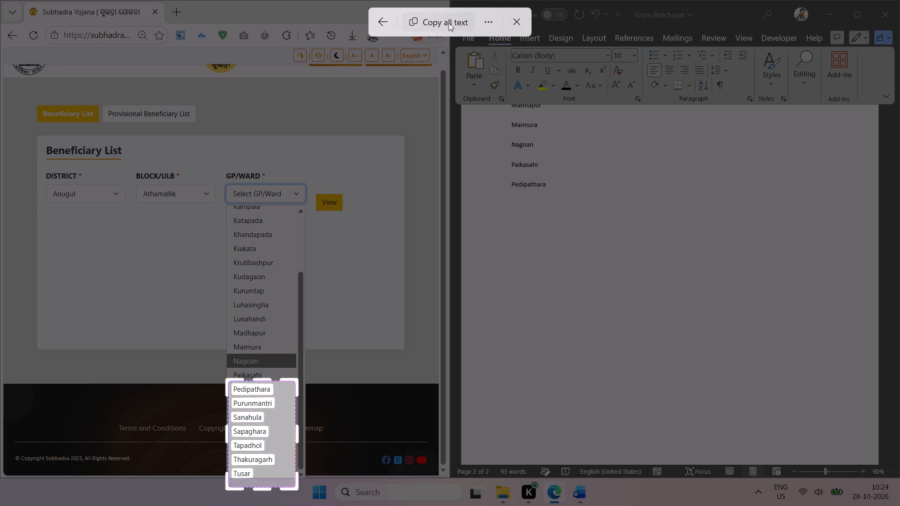
click(448, 22)
click(536, 202)
key(ctrl+v)
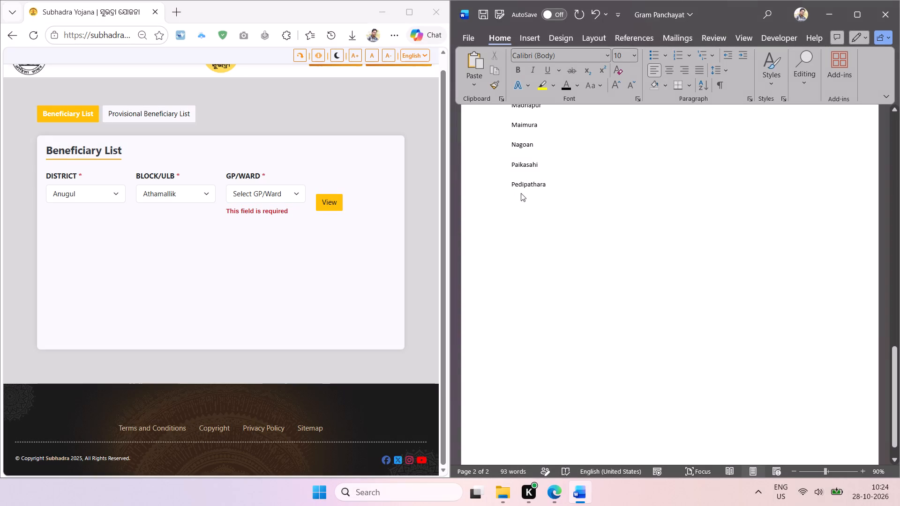
Delete the first of the two Pedipathara entries with its extra blank line, and save the document.
double_click(529, 181)
key(BackSpace)
key(BackSpace)
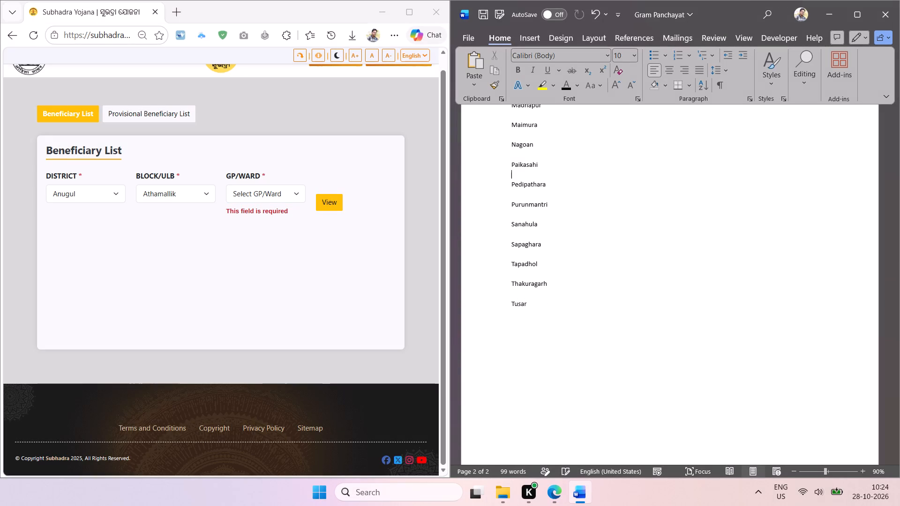
key(ctrl+s)
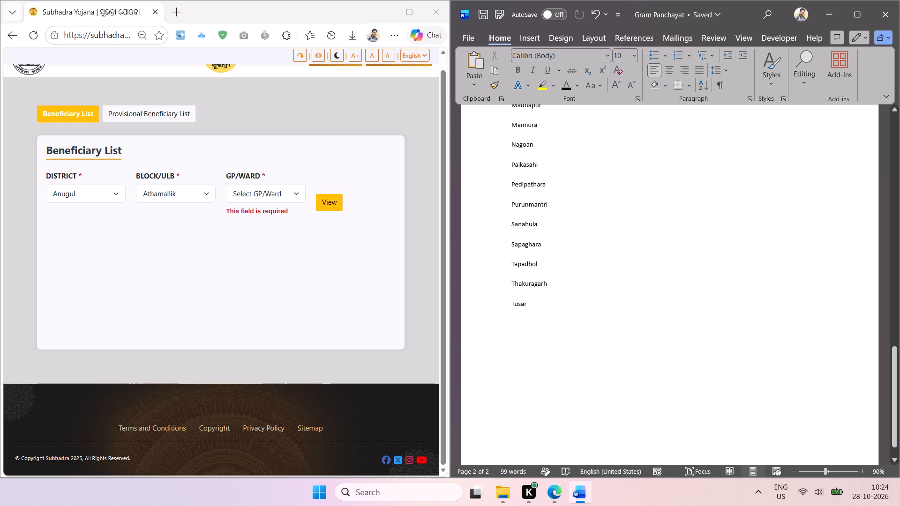